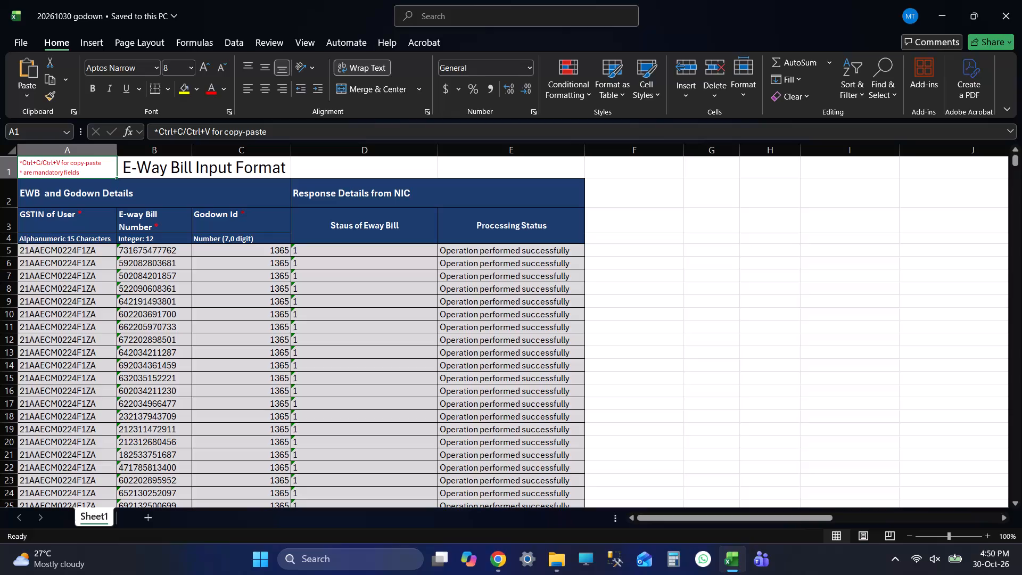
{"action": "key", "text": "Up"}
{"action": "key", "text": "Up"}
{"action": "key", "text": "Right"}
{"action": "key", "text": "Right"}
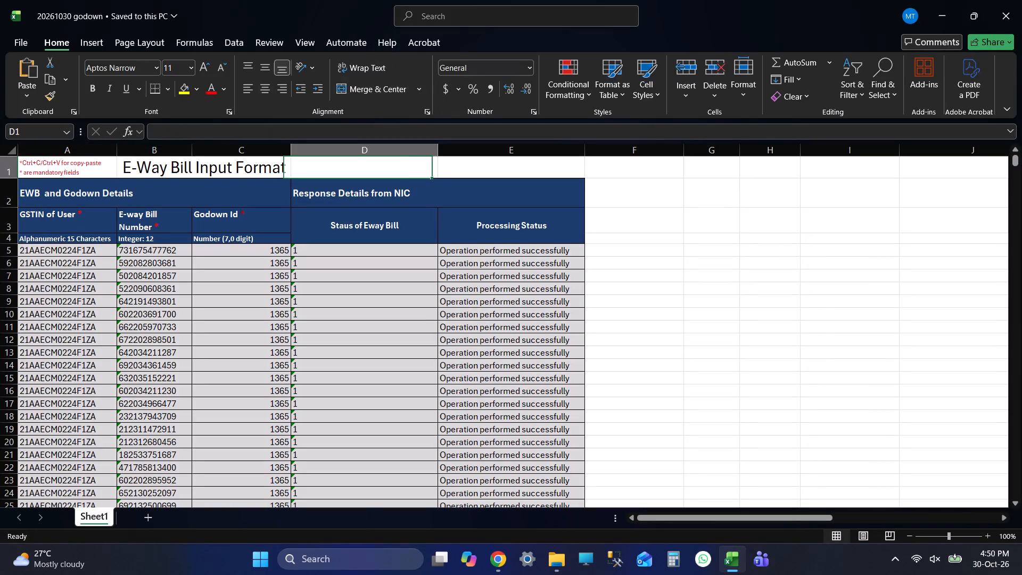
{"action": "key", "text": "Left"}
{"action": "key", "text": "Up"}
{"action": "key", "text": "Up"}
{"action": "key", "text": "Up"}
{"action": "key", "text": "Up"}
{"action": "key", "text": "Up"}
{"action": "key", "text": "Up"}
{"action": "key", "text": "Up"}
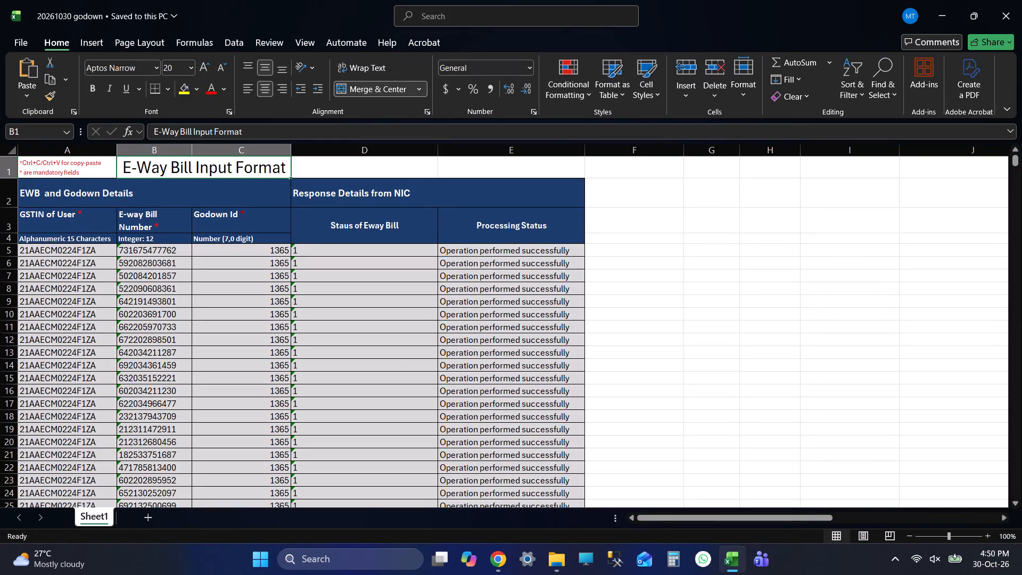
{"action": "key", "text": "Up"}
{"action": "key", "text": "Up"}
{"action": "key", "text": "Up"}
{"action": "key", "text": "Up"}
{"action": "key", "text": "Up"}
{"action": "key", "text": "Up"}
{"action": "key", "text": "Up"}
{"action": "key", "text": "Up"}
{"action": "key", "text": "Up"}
Check the E-way Bill Number column down to its last filled row, and close the 20261030 godown workbook.
{"action": "key", "text": "Down"}
{"action": "key", "text": "Down"}
{"action": "key", "text": "Left"}
{"action": "key", "text": "Down"}
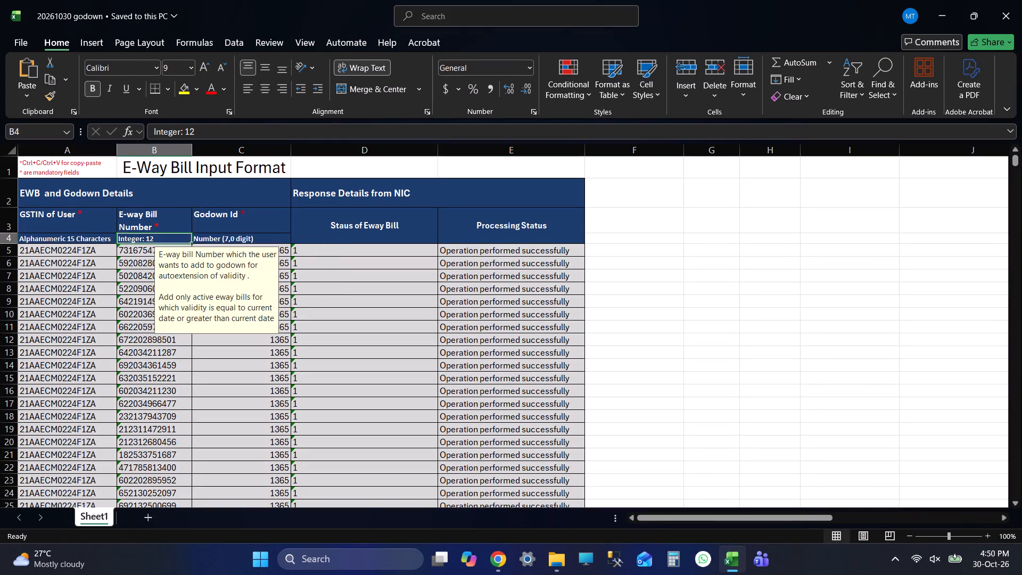
{"action": "key", "text": "Down"}
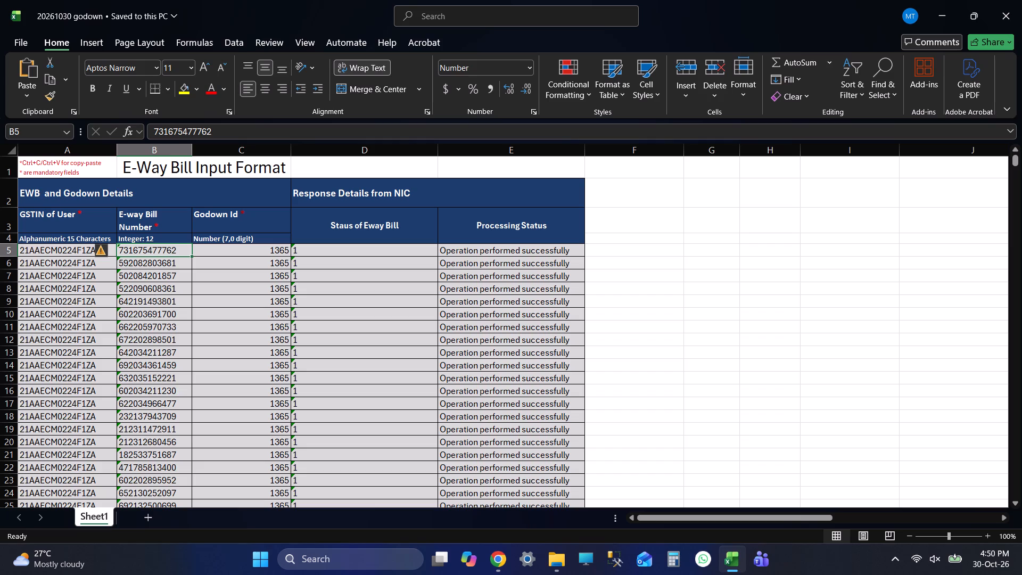
{"action": "key", "text": "ctrl+Down"}
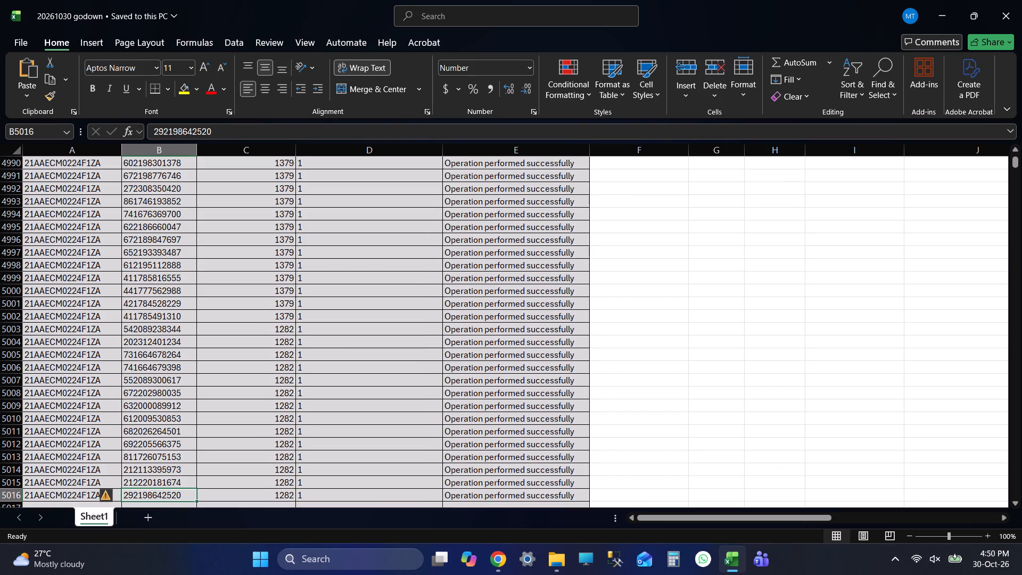
{"action": "scroll", "coordinate": [595, 271], "scroll_direction": "down", "scroll_amount": 2}
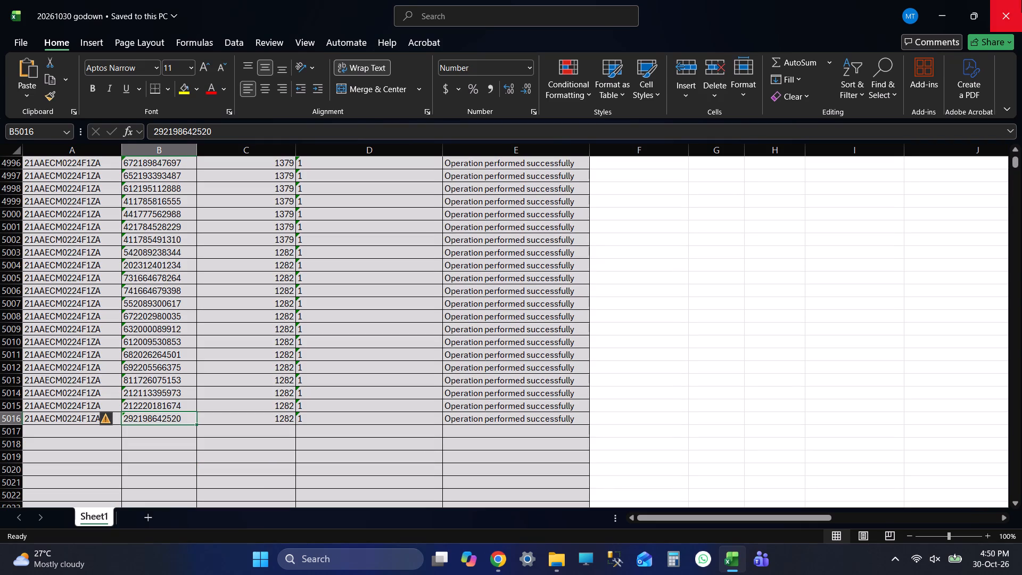
{"action": "left_click", "coordinate": [1021, 0]}
Open the 20261030 godown 1 workbook, check the E-way Bill Number column down to its last filled row, and close it.
{"action": "double_click", "coordinate": [218, 135]}
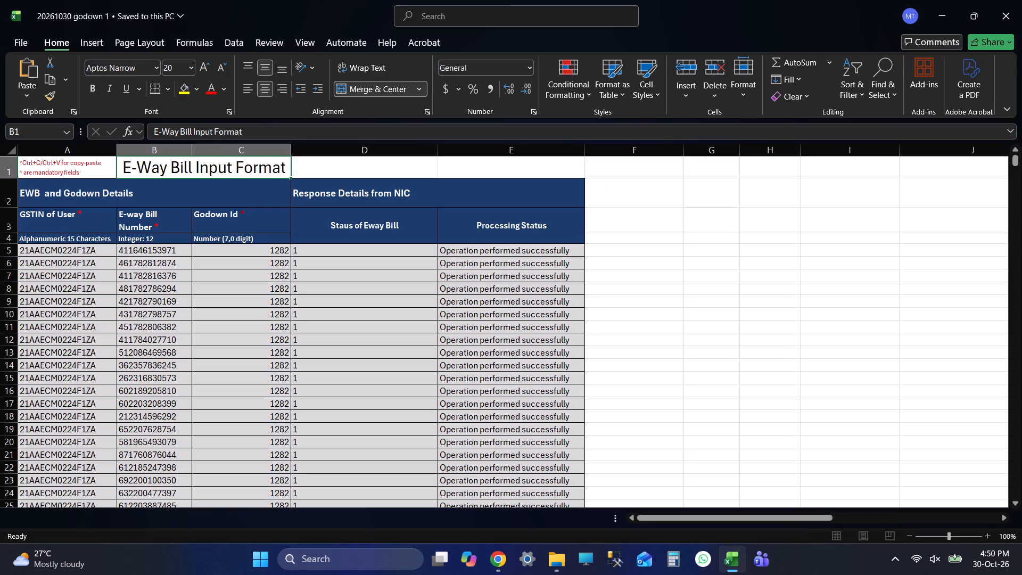
{"action": "key", "text": "ctrl+Up"}
{"action": "key", "text": "Up"}
{"action": "key", "text": "Up"}
{"action": "key", "text": "Down"}
{"action": "key", "text": "Down"}
{"action": "key", "text": "Down"}
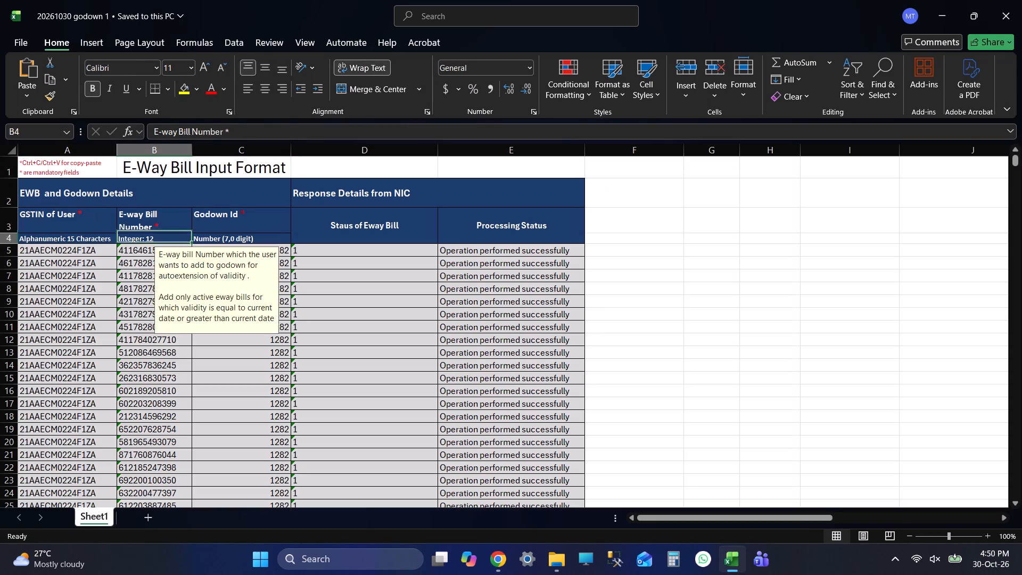
{"action": "key", "text": "Down"}
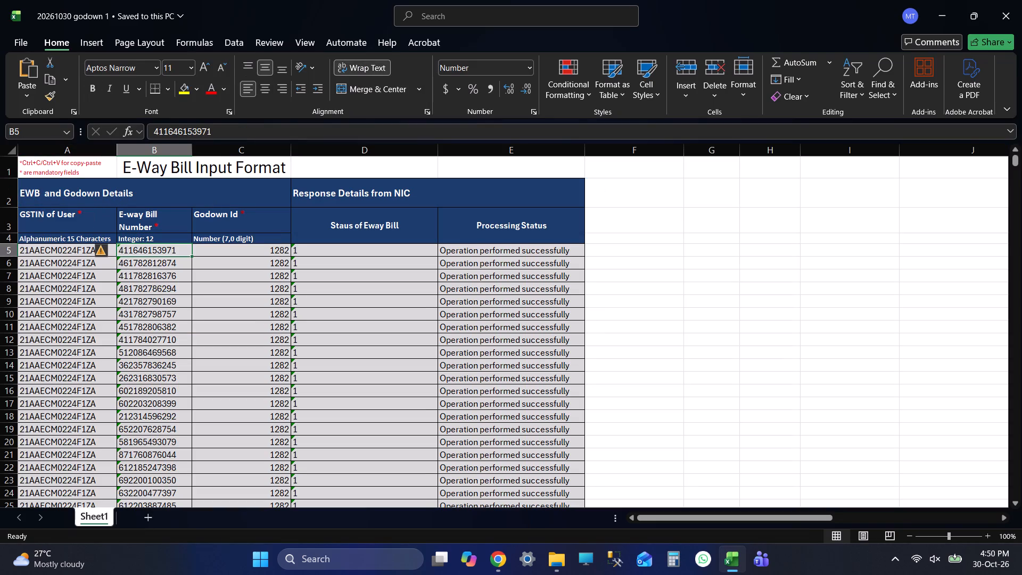
{"action": "key", "text": "ctrl+Down"}
{"action": "scroll", "coordinate": [542, 329], "scroll_direction": "down", "scroll_amount": 1}
{"action": "scroll", "coordinate": [542, 329], "scroll_direction": "up", "scroll_amount": 1}
{"action": "scroll", "coordinate": [542, 329], "scroll_direction": "down", "scroll_amount": 4}
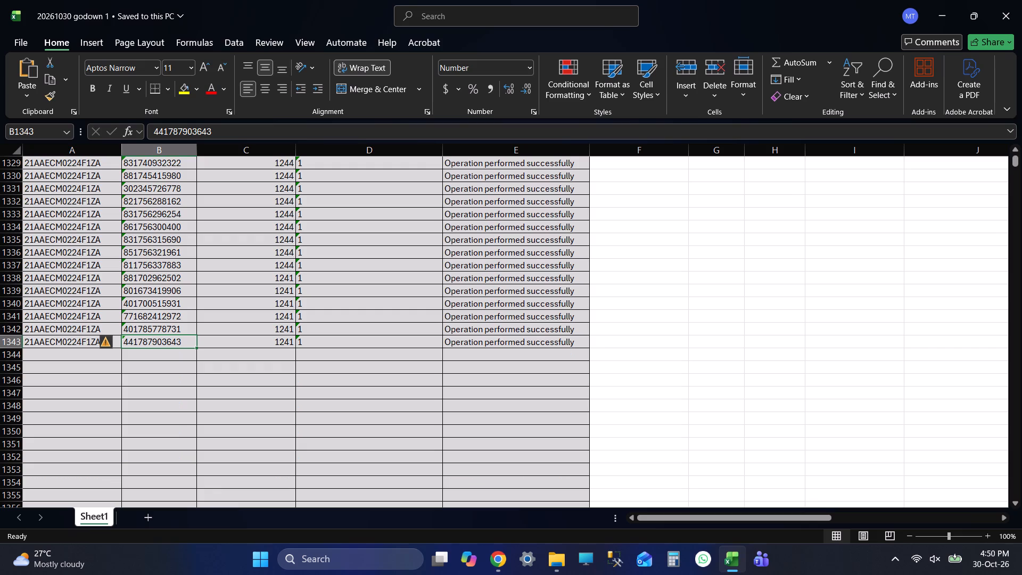
{"action": "left_click", "coordinate": [1021, 0]}
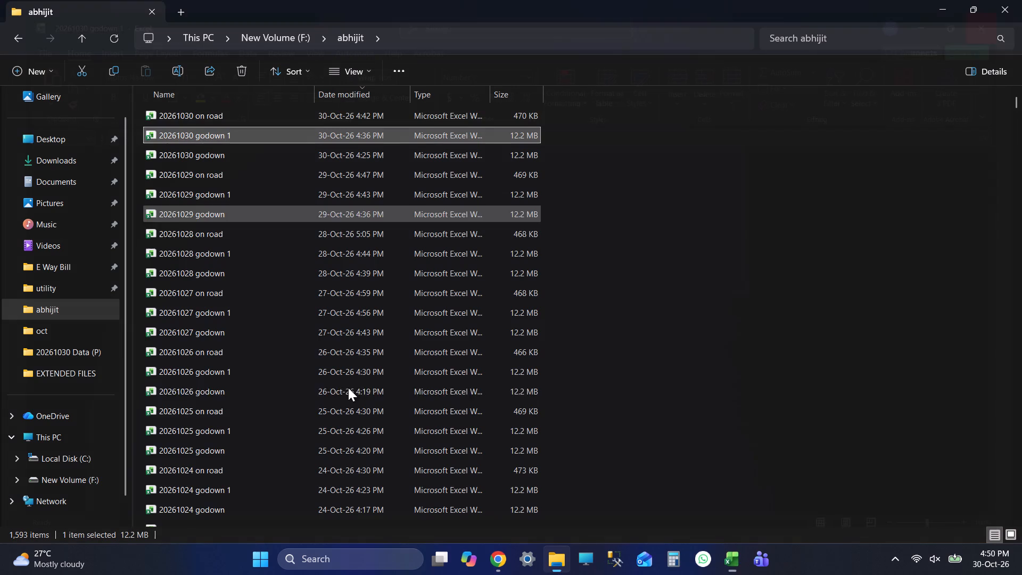
Open the 20261030 on road workbook and examine the extension dates and processing status down to the last filled row.
{"action": "double_click", "coordinate": [217, 112]}
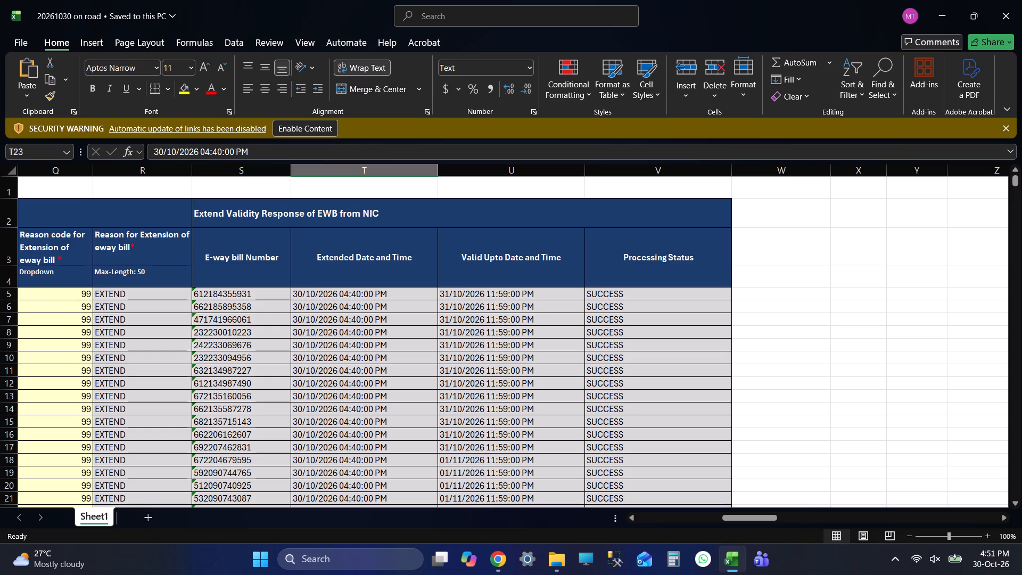
{"action": "left_click", "coordinate": [342, 301]}
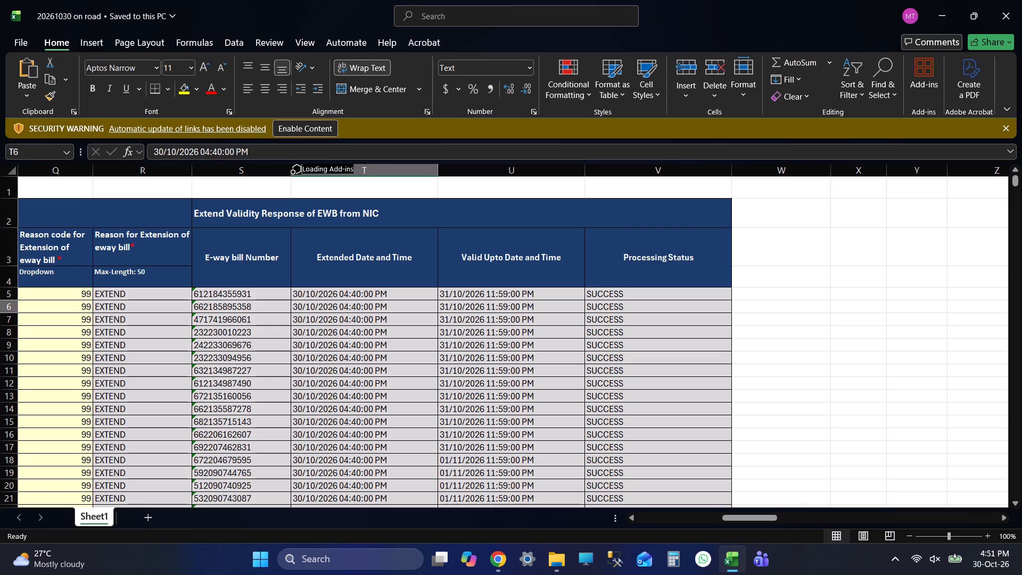
{"action": "left_click", "coordinate": [349, 237]}
{"action": "left_click", "coordinate": [356, 190]}
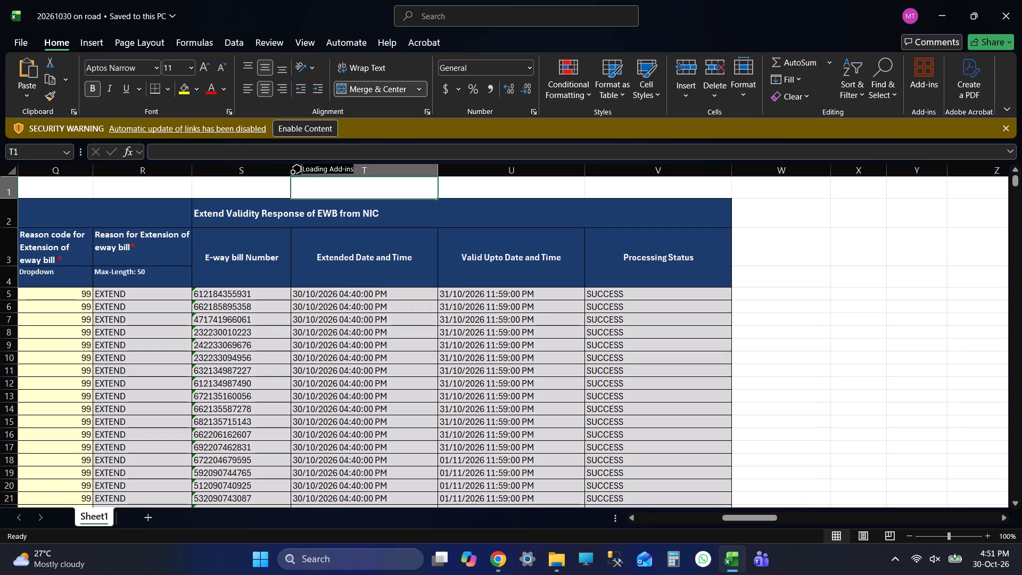
{"action": "key", "text": "Page_Up"}
{"action": "key", "text": "Page_Up"}
{"action": "key", "text": "Page_Up"}
{"action": "key", "text": "Page_Down"}
{"action": "key", "text": "Page_Down"}
{"action": "key", "text": "Page_Down"}
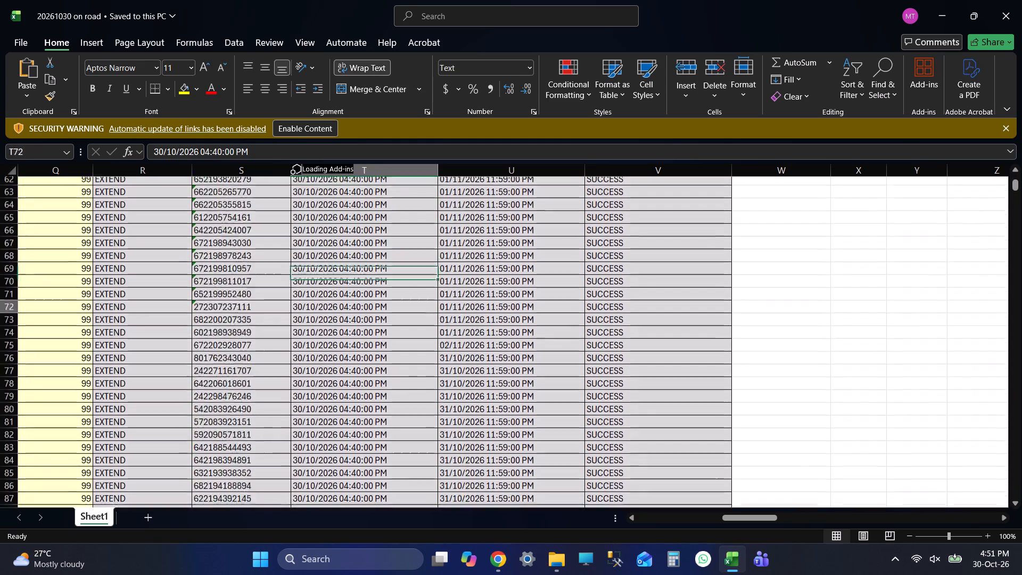
{"action": "key", "text": "Page_Down"}
{"action": "key", "text": "Page_Down"}
{"action": "key", "text": "Page_Down"}
{"action": "key", "text": "Page_Down"}
{"action": "key", "text": "Page_Down"}
{"action": "key", "text": "Page_Down"}
{"action": "key", "text": "Page_Up"}
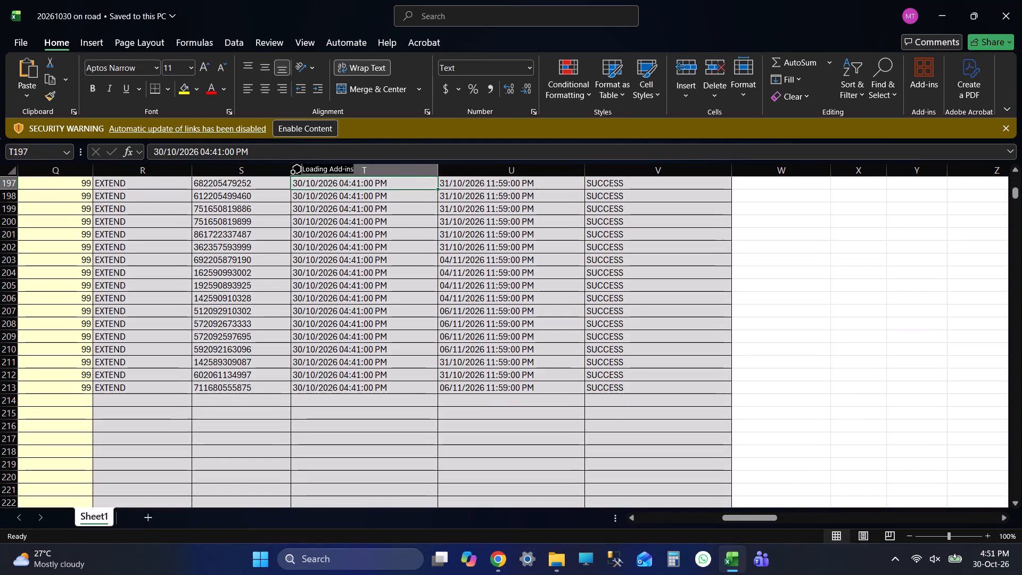
Recheck the extend-validity responses from the header to the last entry, and close the on road workbook and the abhijit folder.
{"action": "key", "text": "Page_Up"}
{"action": "key", "text": "Page_Up"}
{"action": "key", "text": "Page_Up"}
{"action": "key", "text": "Page_Up"}
{"action": "key", "text": "Page_Up"}
{"action": "key", "text": "Page_Up"}
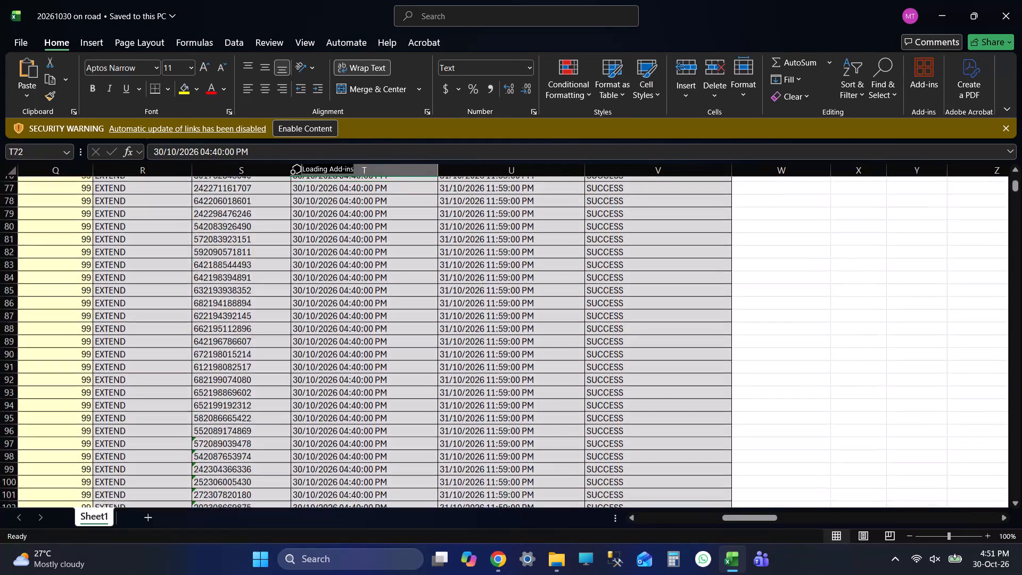
{"action": "key", "text": "Page_Up"}
{"action": "key", "text": "Page_Up"}
{"action": "key", "text": "Page_Up"}
{"action": "key", "text": "Page_Up"}
{"action": "key", "text": "Page_Up"}
{"action": "key", "text": "Page_Up"}
{"action": "key", "text": "Page_Down"}
{"action": "key", "text": "Page_Down"}
{"action": "key", "text": "Page_Down"}
{"action": "key", "text": "Page_Down"}
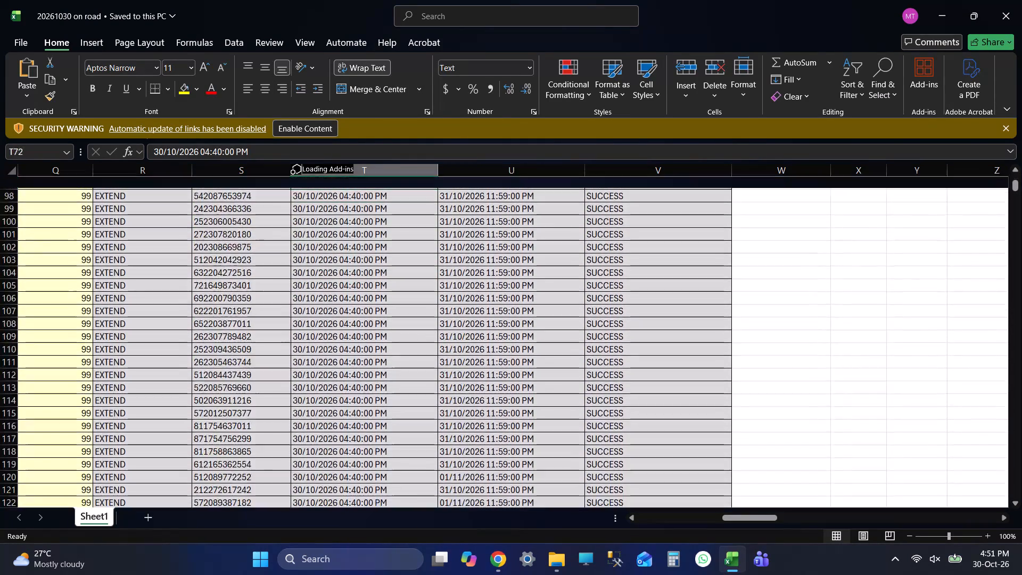
{"action": "key", "text": "Page_Down"}
{"action": "key", "text": "Page_Down"}
{"action": "key", "text": "Page_Down"}
{"action": "key", "text": "Page_Down"}
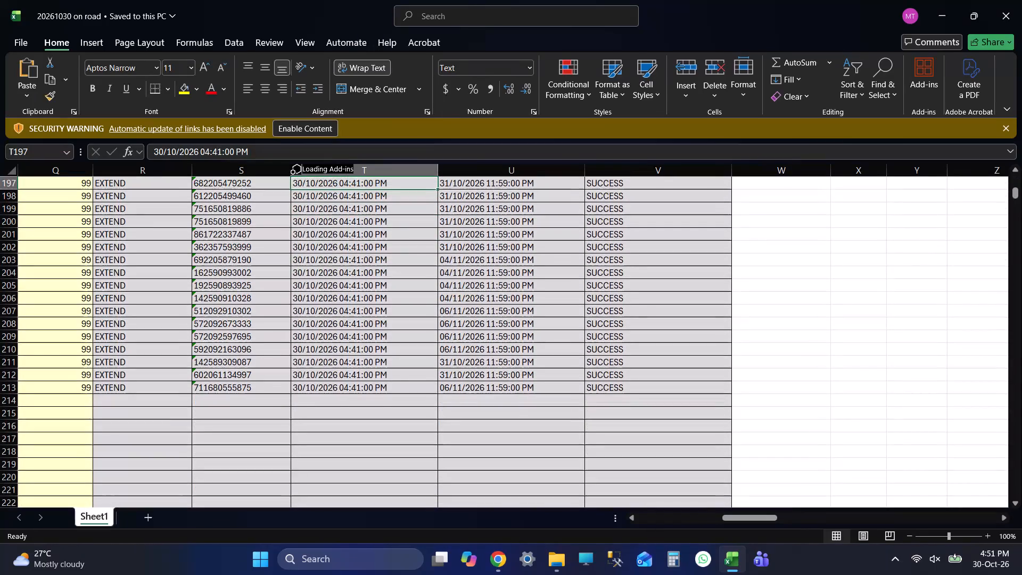
{"action": "left_click", "coordinate": [1021, 0]}
{"action": "left_click_drag", "start_coordinate": [1021, 0], "coordinate": [1021, 10]}
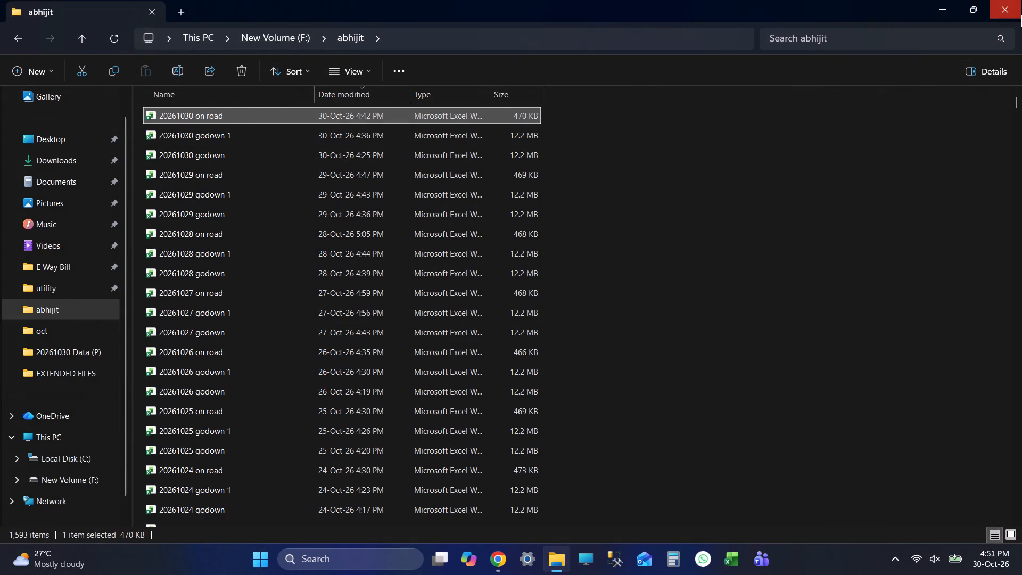
{"action": "left_click", "coordinate": [483, 552]}
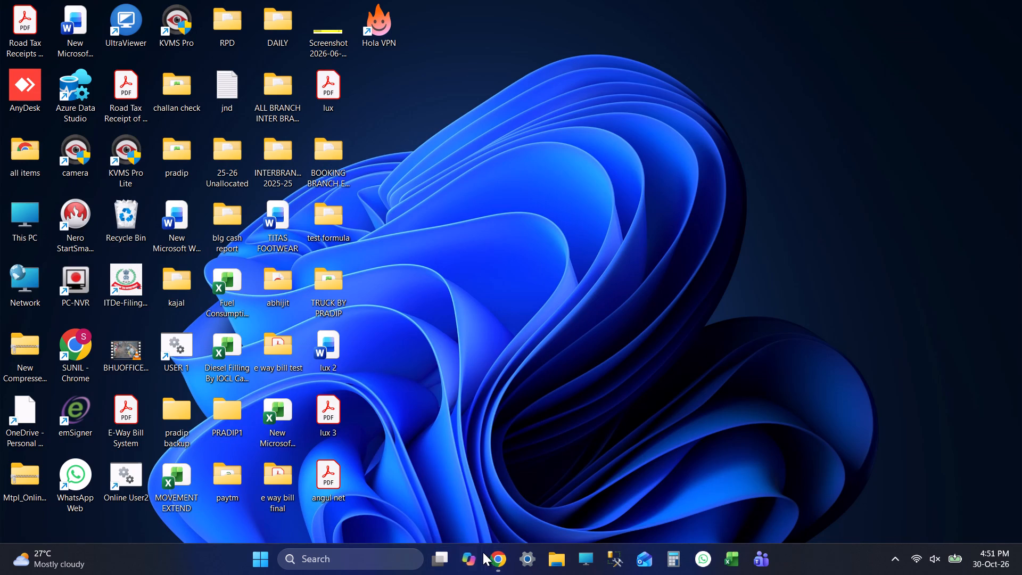
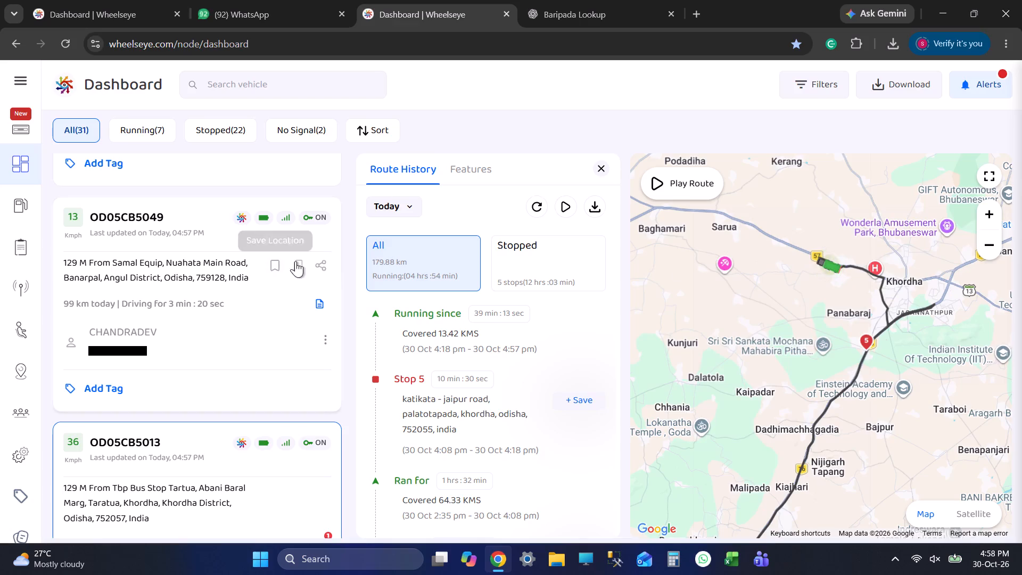
{"action": "scroll", "coordinate": [817, 245], "scroll_direction": "up", "scroll_amount": 2}
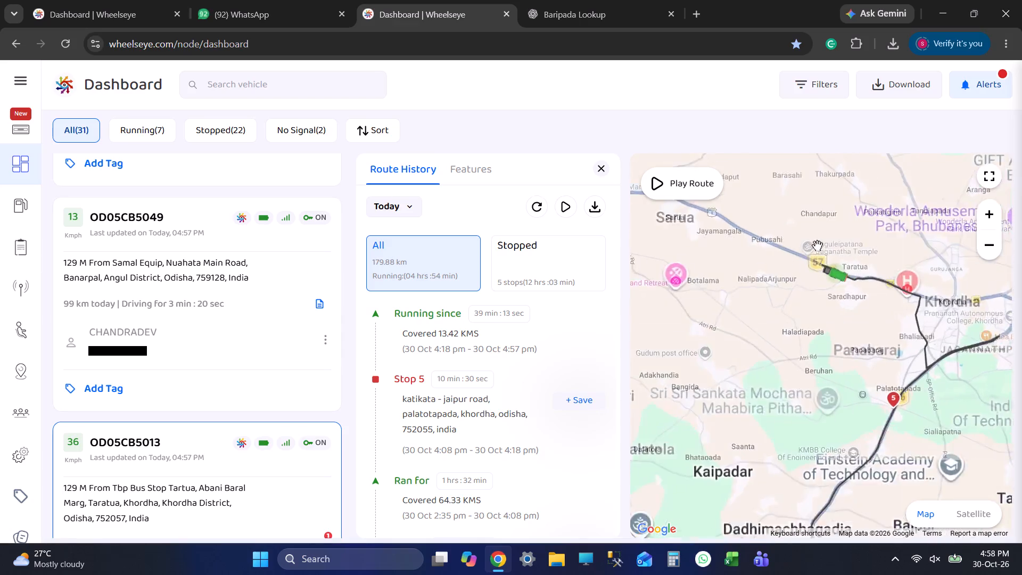
{"action": "scroll", "coordinate": [819, 302], "scroll_direction": "down", "scroll_amount": 9}
{"action": "scroll", "coordinate": [819, 305], "scroll_direction": "up", "scroll_amount": 3}
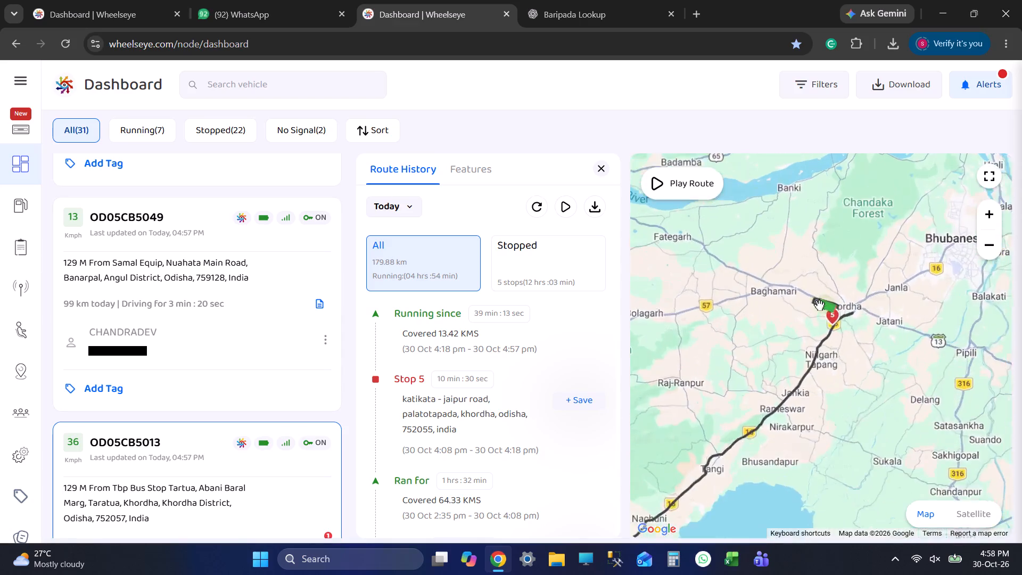
{"action": "scroll", "coordinate": [814, 287], "scroll_direction": "up", "scroll_amount": 4}
{"action": "scroll", "coordinate": [814, 287], "scroll_direction": "down", "scroll_amount": 4}
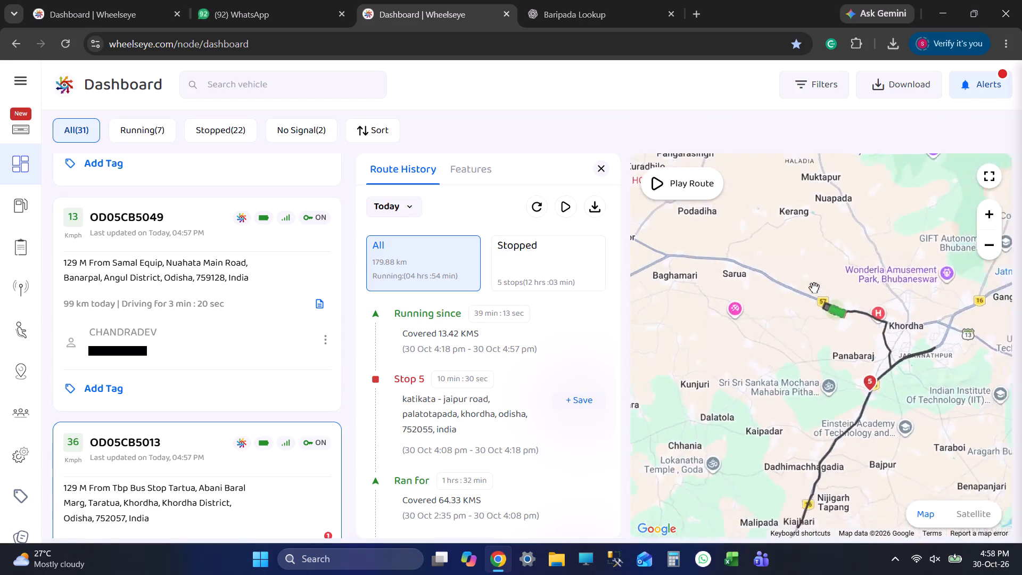
{"action": "scroll", "coordinate": [814, 287], "scroll_direction": "down", "scroll_amount": 2}
{"action": "scroll", "coordinate": [811, 289], "scroll_direction": "up", "scroll_amount": 5}
{"action": "scroll", "coordinate": [883, 352], "scroll_direction": "up", "scroll_amount": 5}
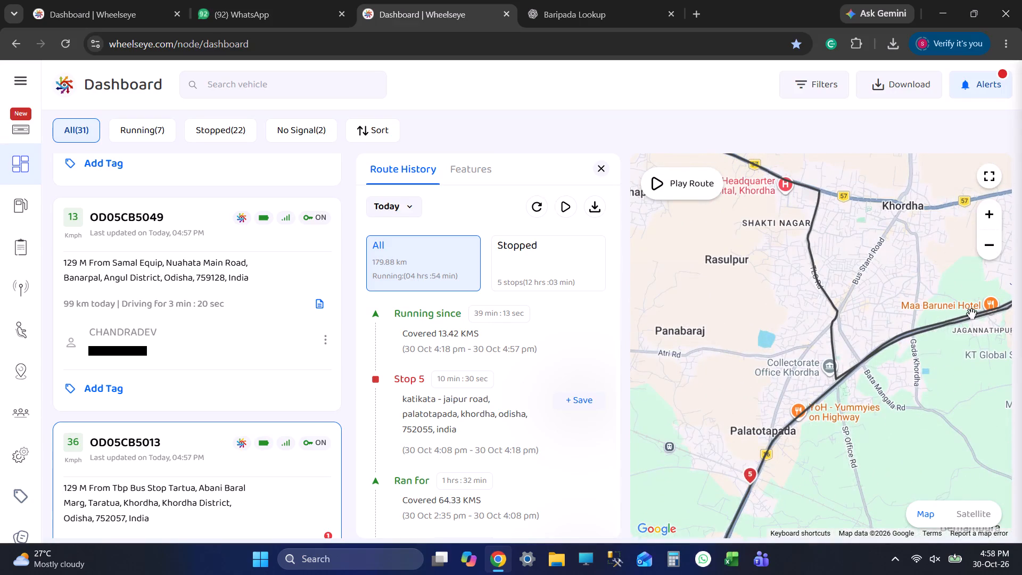
{"action": "left_click_drag", "start_coordinate": [736, 333], "coordinate": [706, 337]}
{"action": "left_click_drag", "start_coordinate": [846, 273], "coordinate": [766, 309]}
{"action": "scroll", "coordinate": [899, 311], "scroll_direction": "up", "scroll_amount": 1}
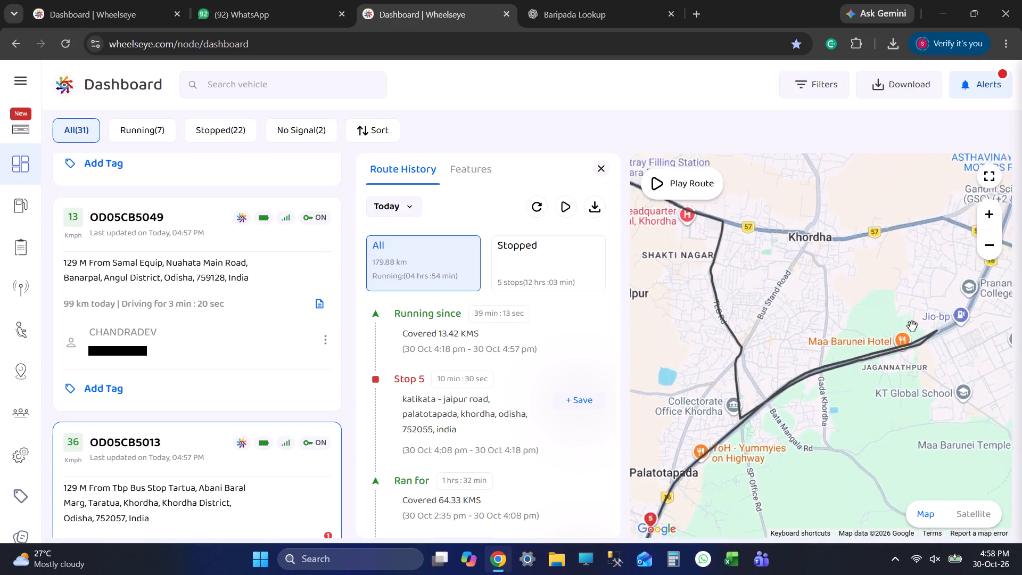
{"action": "scroll", "coordinate": [912, 326], "scroll_direction": "up", "scroll_amount": 2}
{"action": "scroll", "coordinate": [986, 368], "scroll_direction": "down", "scroll_amount": 1}
{"action": "scroll", "coordinate": [986, 368], "scroll_direction": "up", "scroll_amount": 7}
{"action": "scroll", "coordinate": [946, 324], "scroll_direction": "down", "scroll_amount": 2}
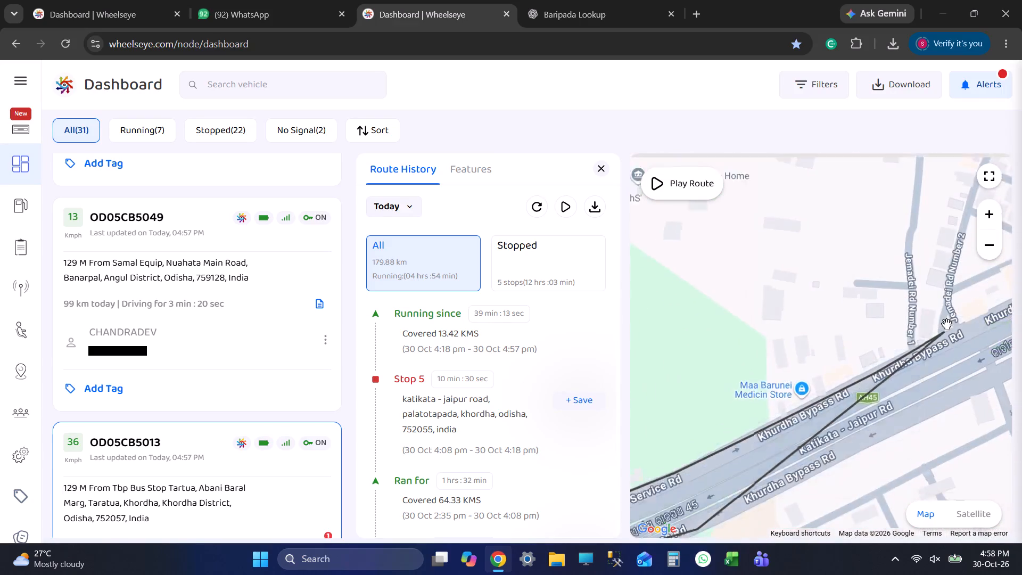
{"action": "scroll", "coordinate": [946, 324], "scroll_direction": "down", "scroll_amount": 11}
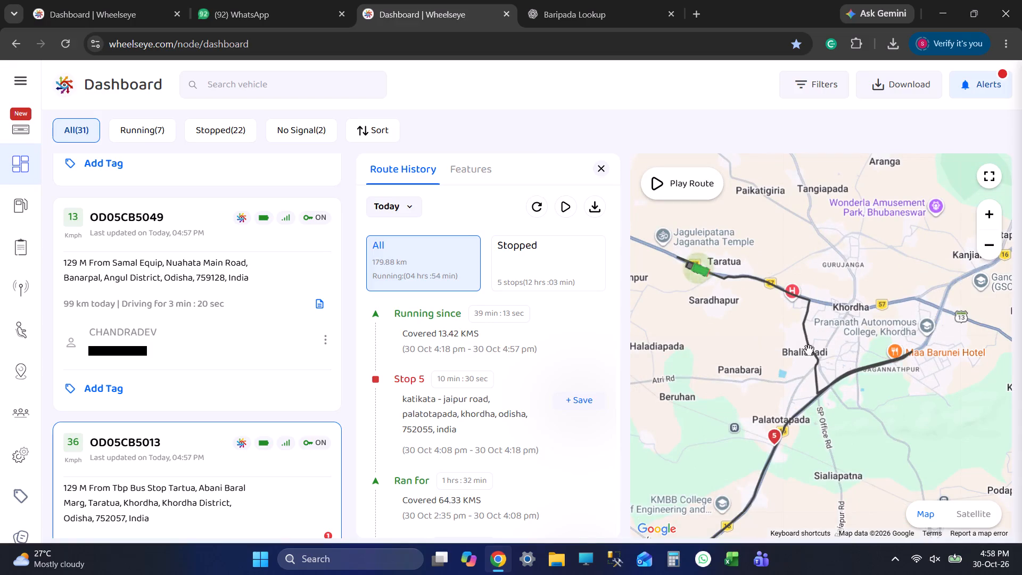
{"action": "scroll", "coordinate": [232, 321], "scroll_direction": "down", "scroll_amount": 5}
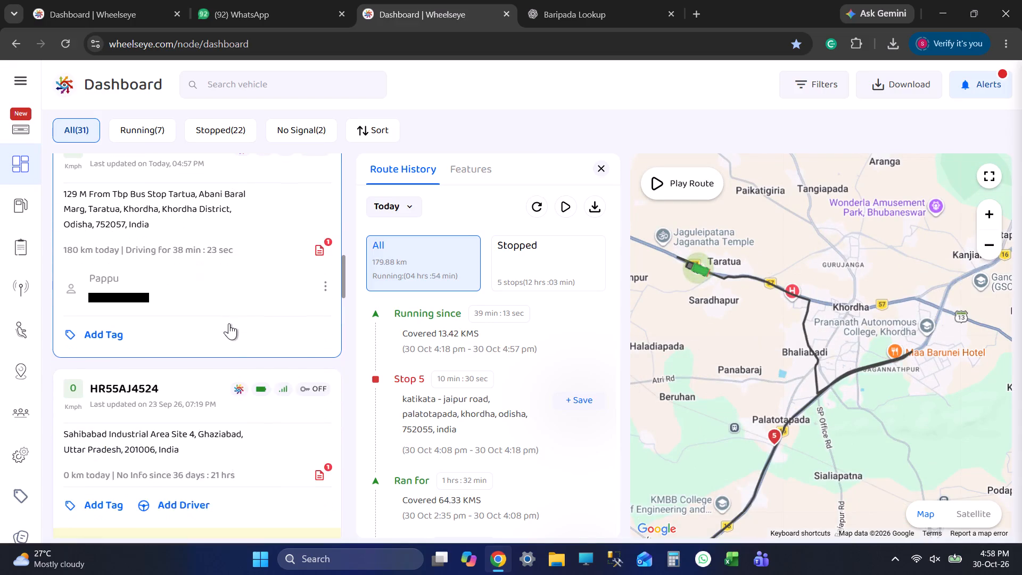
{"action": "scroll", "coordinate": [229, 323], "scroll_direction": "down", "scroll_amount": 2}
{"action": "scroll", "coordinate": [231, 269], "scroll_direction": "down", "scroll_amount": 2}
{"action": "scroll", "coordinate": [231, 269], "scroll_direction": "up", "scroll_amount": 3}
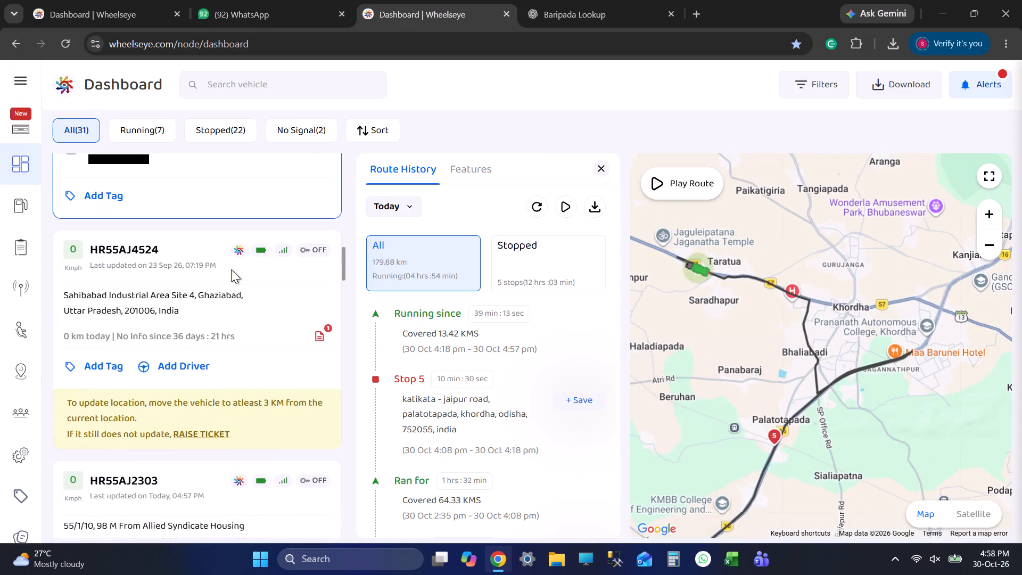
{"action": "left_click", "coordinate": [176, 311]}
{"action": "scroll", "coordinate": [199, 309], "scroll_direction": "down", "scroll_amount": 3}
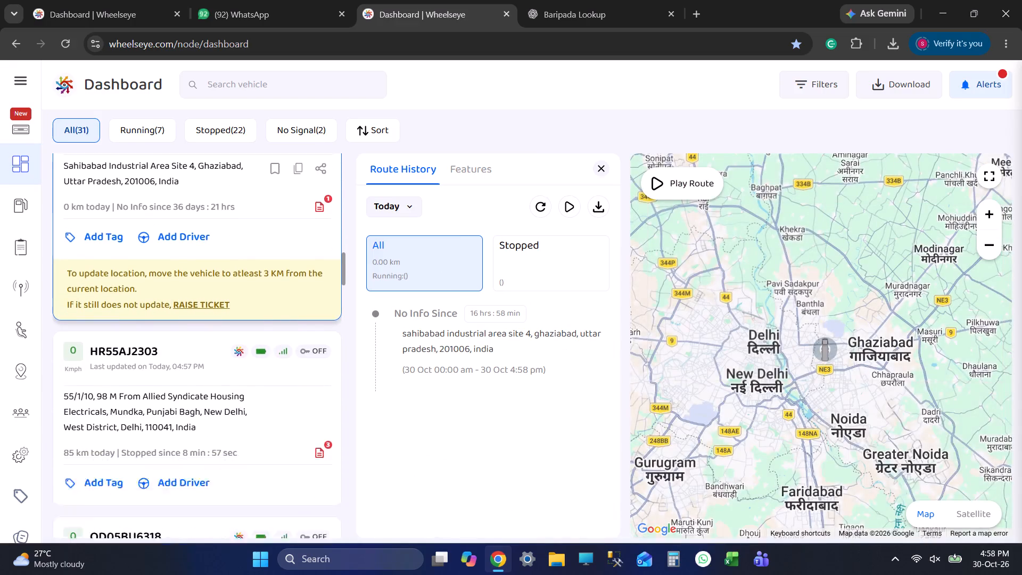
{"action": "left_click", "coordinate": [197, 342]}
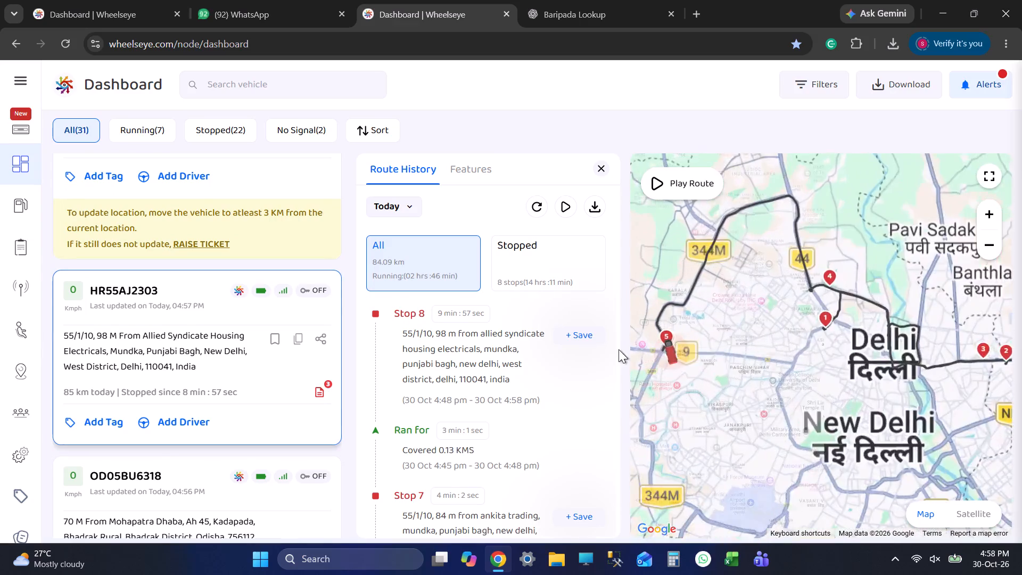
{"action": "scroll", "coordinate": [679, 355], "scroll_direction": "down", "scroll_amount": 10}
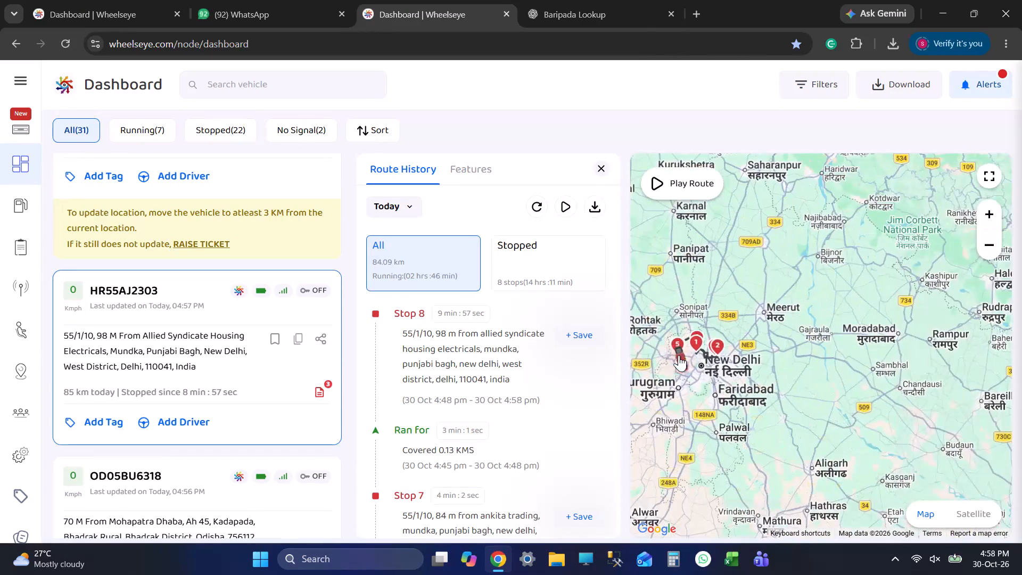
{"action": "scroll", "coordinate": [199, 338], "scroll_direction": "down", "scroll_amount": 3}
{"action": "left_click", "coordinate": [179, 300]}
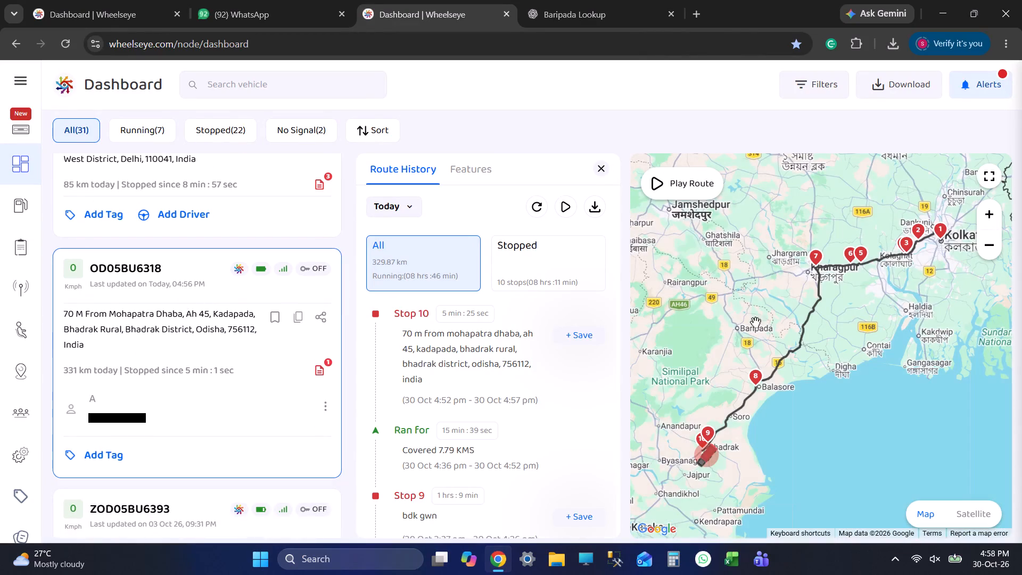
{"action": "left_click_drag", "start_coordinate": [699, 400], "coordinate": [759, 327]}
{"action": "scroll", "coordinate": [768, 375], "scroll_direction": "up", "scroll_amount": 2}
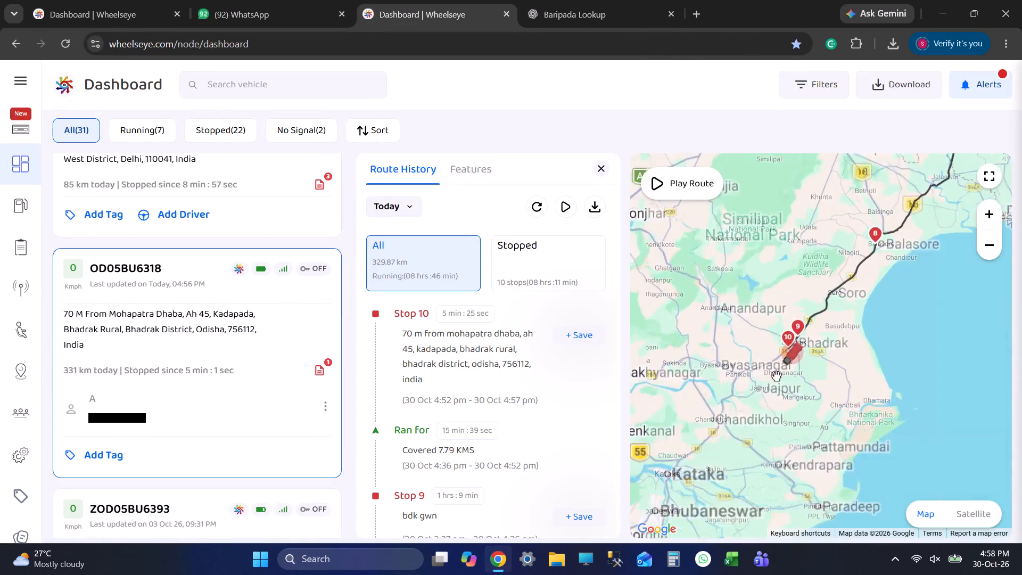
{"action": "scroll", "coordinate": [799, 376], "scroll_direction": "up", "scroll_amount": 2}
{"action": "scroll", "coordinate": [782, 307], "scroll_direction": "up", "scroll_amount": 6}
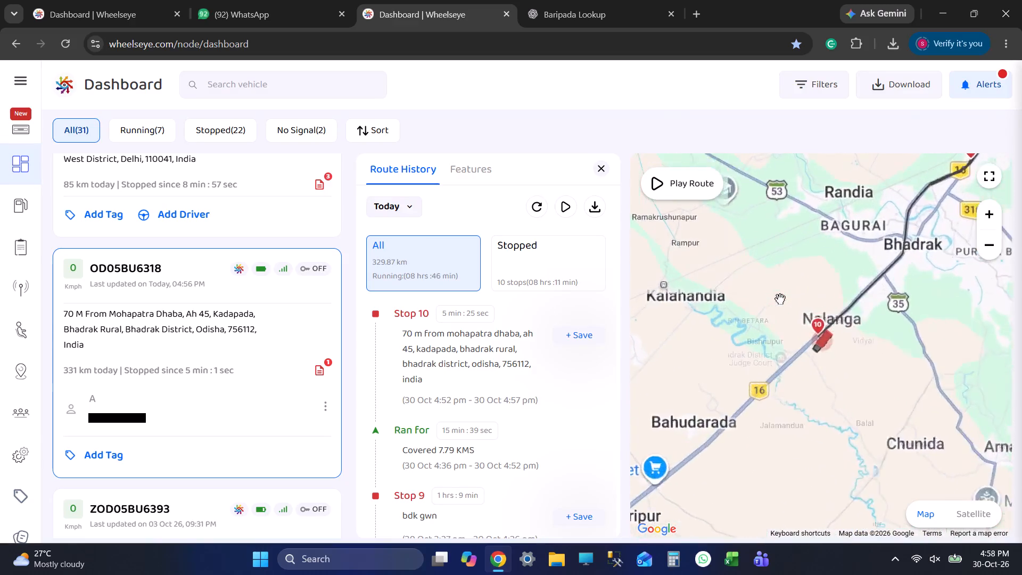
{"action": "left_click_drag", "start_coordinate": [802, 298], "coordinate": [733, 281]}
{"action": "left_click", "coordinate": [967, 517]}
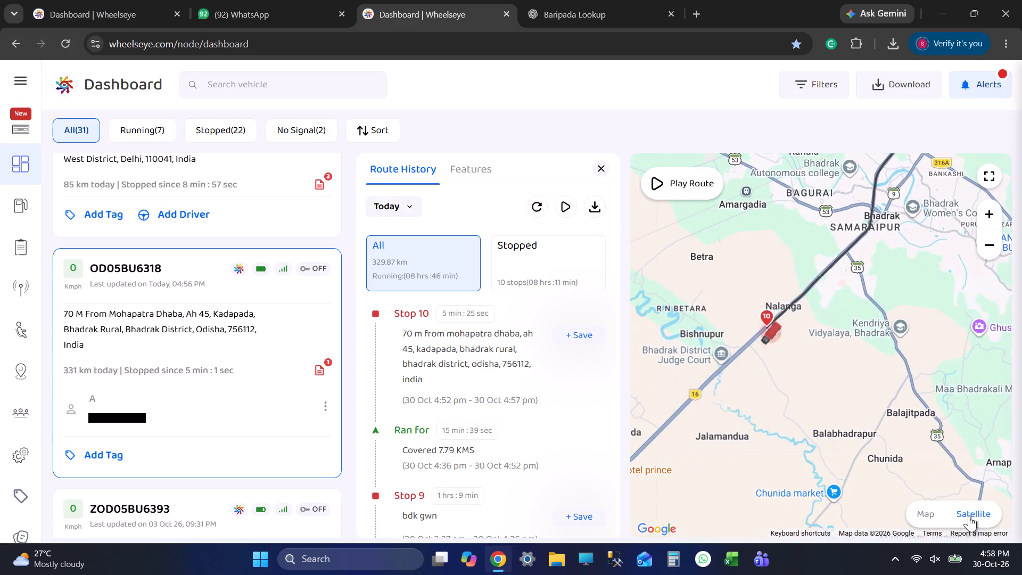
{"action": "scroll", "coordinate": [786, 342], "scroll_direction": "up", "scroll_amount": 2}
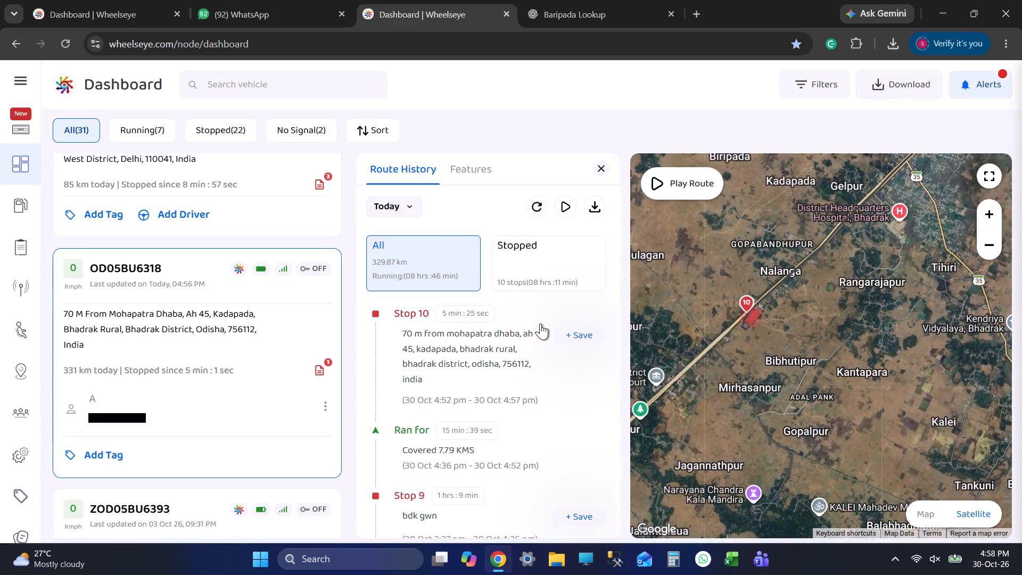
{"action": "left_click", "coordinate": [512, 328]}
{"action": "scroll", "coordinate": [778, 339], "scroll_direction": "down", "scroll_amount": 12}
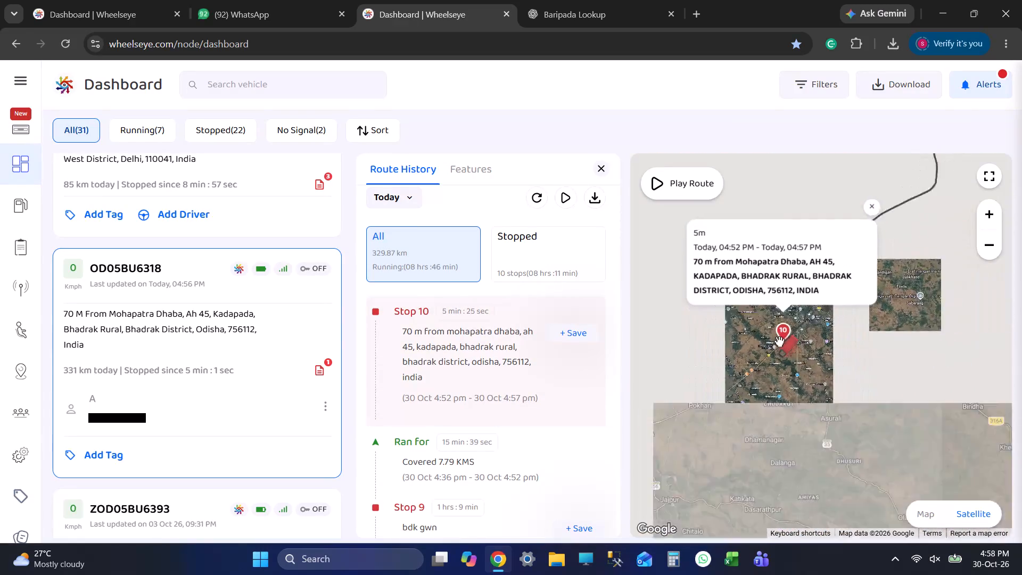
{"action": "scroll", "coordinate": [521, 412], "scroll_direction": "down", "scroll_amount": 3}
{"action": "left_click", "coordinate": [490, 338]}
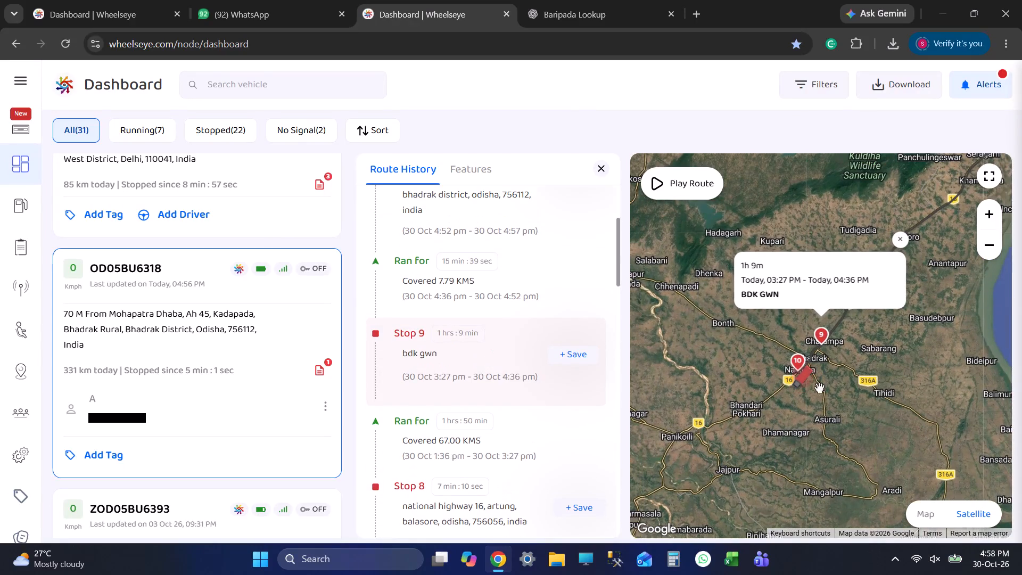
{"action": "scroll", "coordinate": [820, 349], "scroll_direction": "up", "scroll_amount": 10}
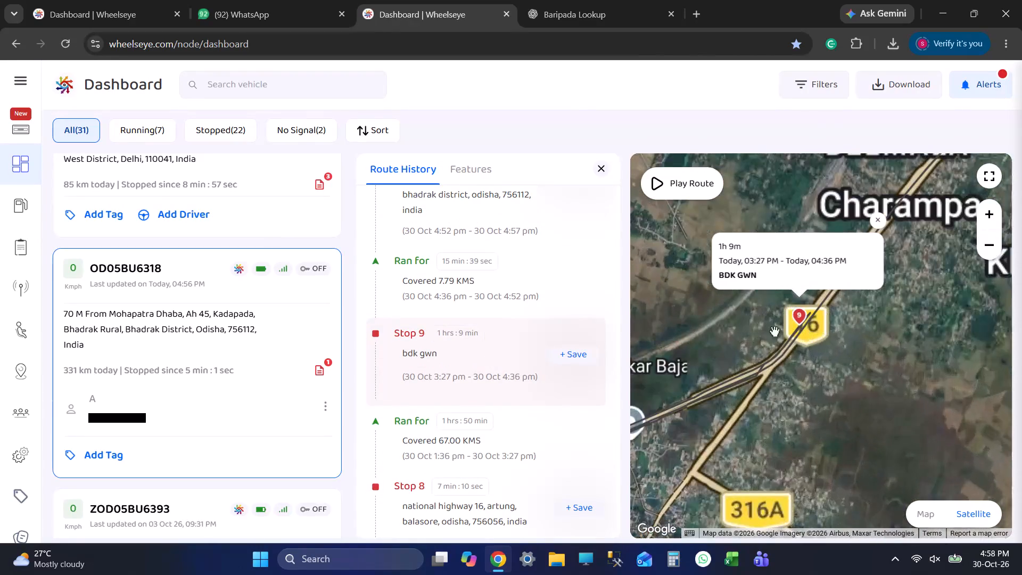
{"action": "scroll", "coordinate": [484, 349], "scroll_direction": "down", "scroll_amount": 3}
{"action": "left_click", "coordinate": [487, 333]}
{"action": "scroll", "coordinate": [829, 390], "scroll_direction": "down", "scroll_amount": 3}
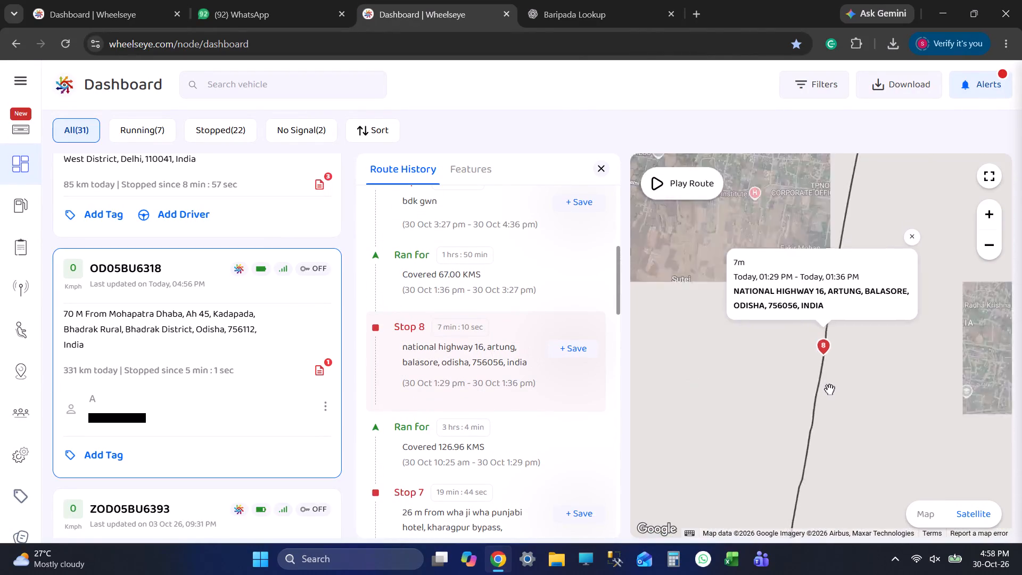
{"action": "scroll", "coordinate": [829, 389], "scroll_direction": "down", "scroll_amount": 3}
{"action": "scroll", "coordinate": [814, 388], "scroll_direction": "up", "scroll_amount": 1}
{"action": "scroll", "coordinate": [814, 388], "scroll_direction": "down", "scroll_amount": 14}
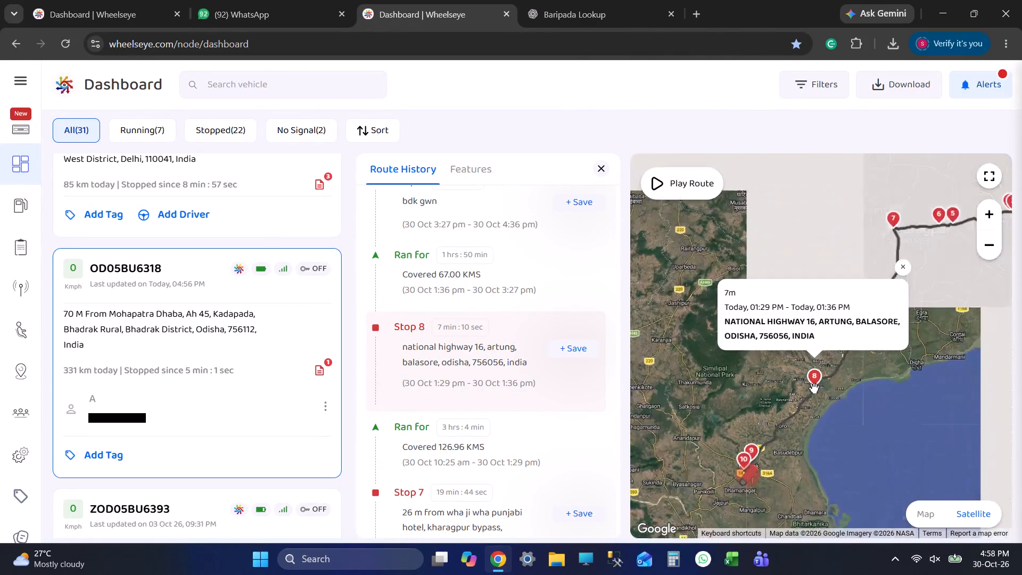
{"action": "scroll", "coordinate": [526, 400], "scroll_direction": "down", "scroll_amount": 2}
{"action": "left_click", "coordinate": [507, 374]}
{"action": "scroll", "coordinate": [510, 374], "scroll_direction": "down", "scroll_amount": 3}
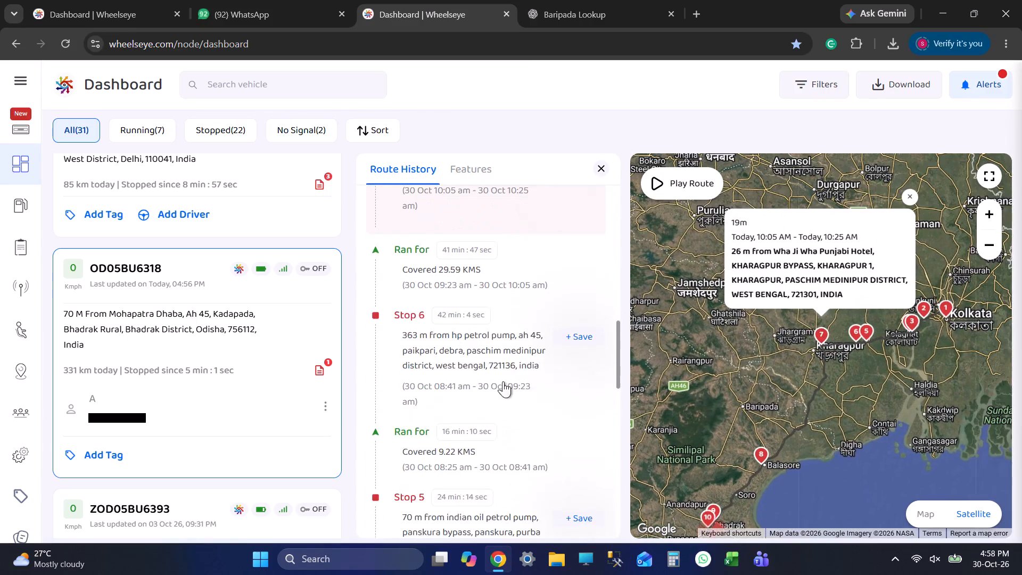
{"action": "left_click", "coordinate": [468, 366]}
{"action": "scroll", "coordinate": [475, 363], "scroll_direction": "up", "scroll_amount": 1}
{"action": "scroll", "coordinate": [475, 363], "scroll_direction": "down", "scroll_amount": 1}
{"action": "scroll", "coordinate": [475, 363], "scroll_direction": "up", "scroll_amount": 1}
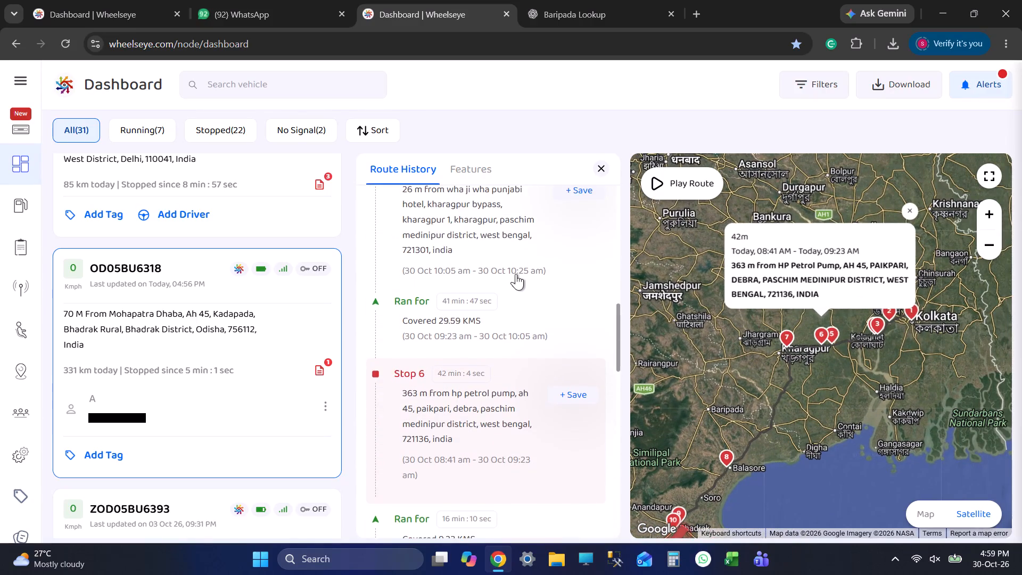
{"action": "left_click", "coordinate": [516, 274]}
{"action": "scroll", "coordinate": [493, 331], "scroll_direction": "up", "scroll_amount": 3}
{"action": "left_click", "coordinate": [485, 335]}
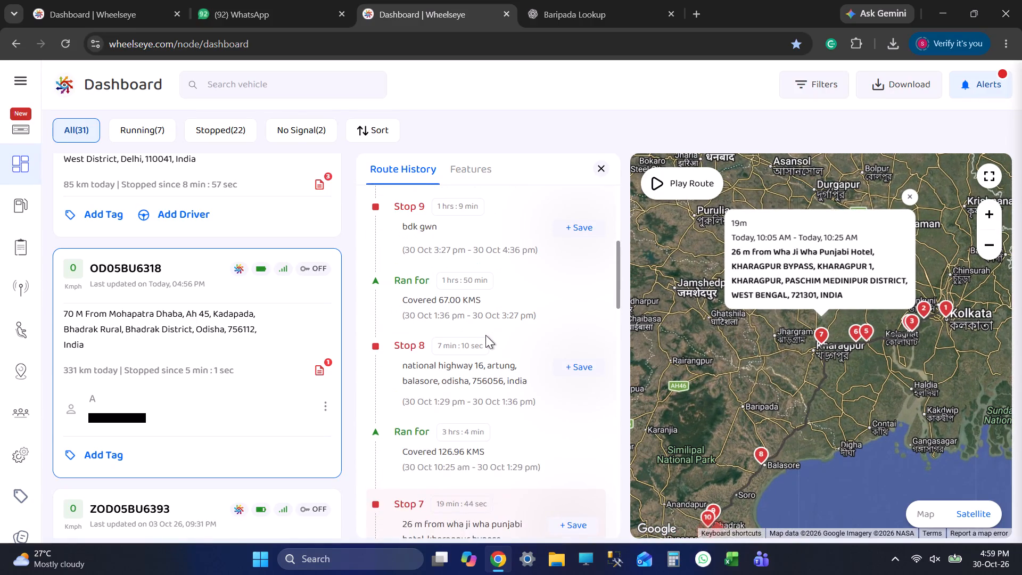
{"action": "left_click", "coordinate": [482, 372]}
{"action": "scroll", "coordinate": [481, 366], "scroll_direction": "up", "scroll_amount": 3}
{"action": "left_click", "coordinate": [450, 415]}
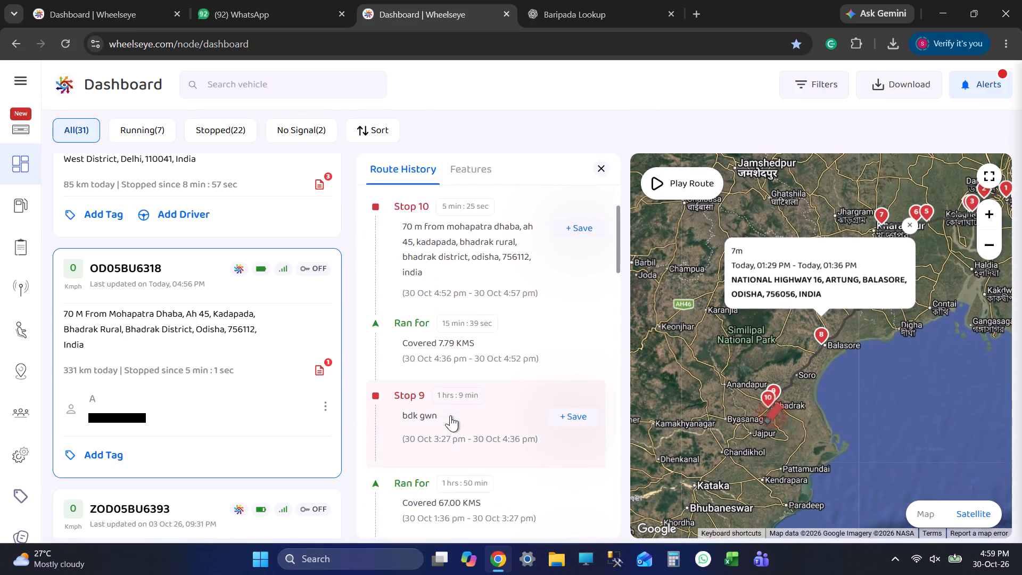
{"action": "scroll", "coordinate": [761, 380], "scroll_direction": "up", "scroll_amount": 4}
{"action": "scroll", "coordinate": [869, 333], "scroll_direction": "up", "scroll_amount": 3}
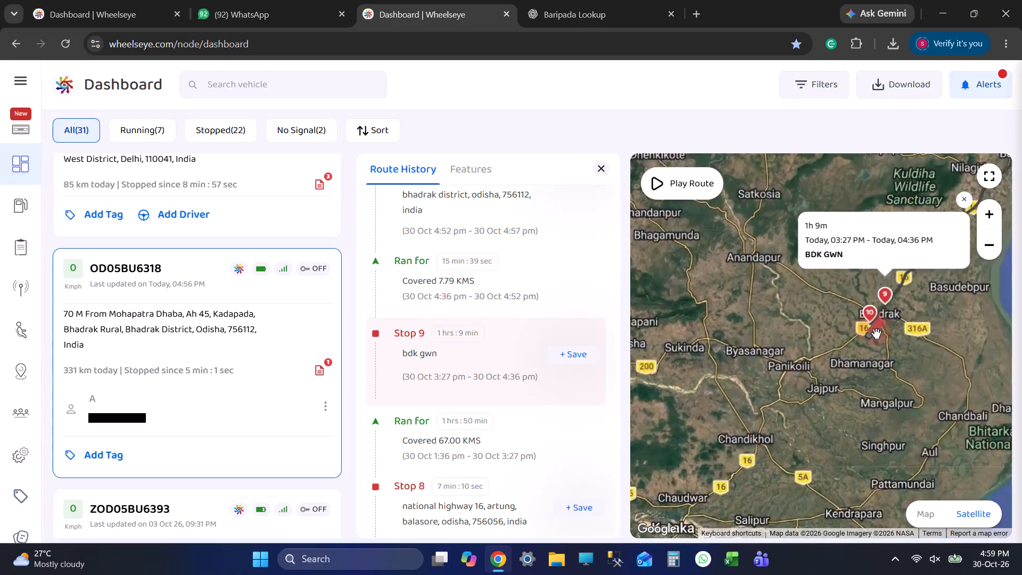
{"action": "scroll", "coordinate": [395, 361], "scroll_direction": "up", "scroll_amount": 3}
{"action": "left_click", "coordinate": [462, 348]}
{"action": "scroll", "coordinate": [528, 351], "scroll_direction": "up", "scroll_amount": 1}
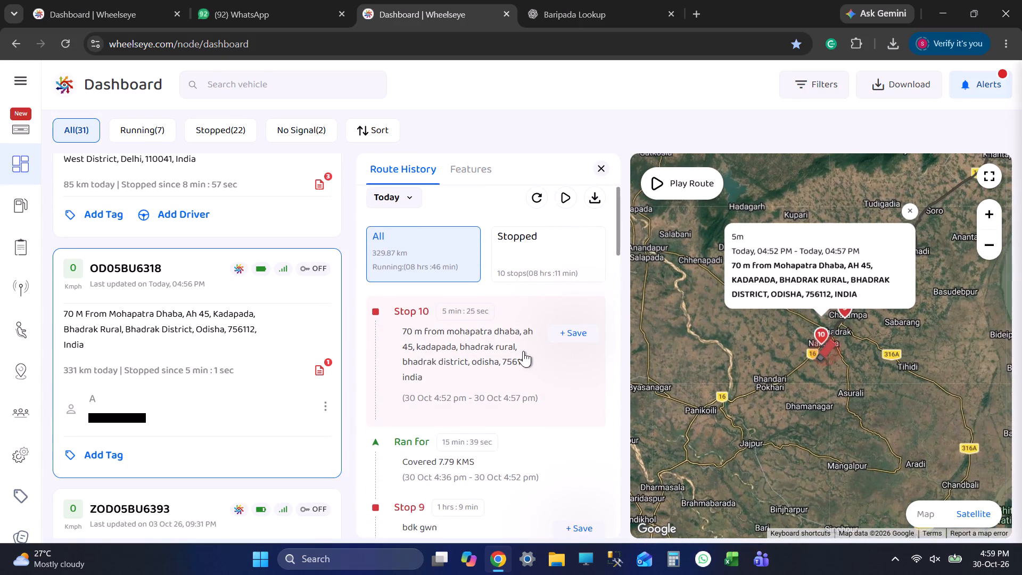
{"action": "scroll", "coordinate": [523, 351], "scroll_direction": "up", "scroll_amount": 2}
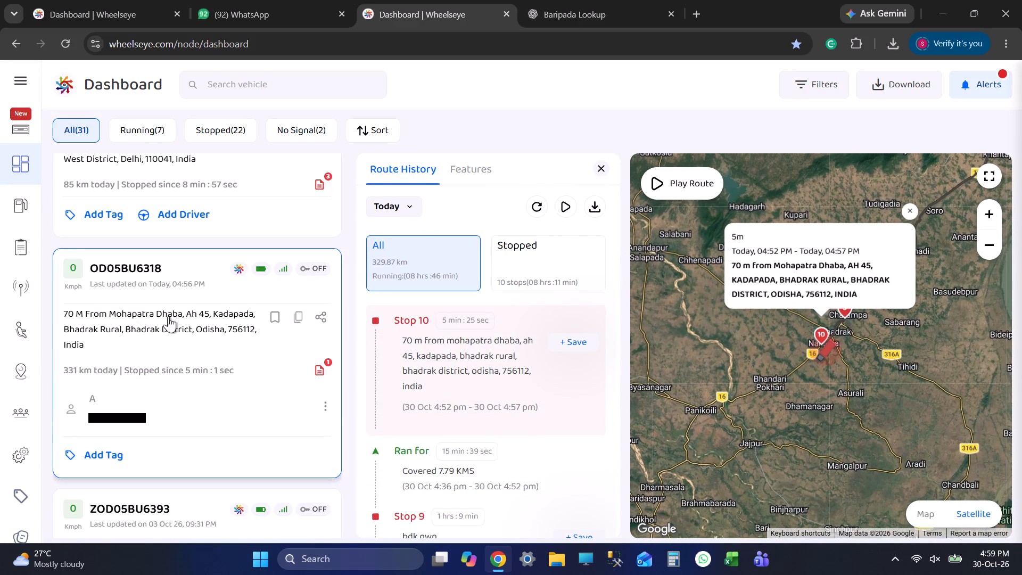
{"action": "scroll", "coordinate": [168, 316], "scroll_direction": "down", "scroll_amount": 5}
{"action": "scroll", "coordinate": [243, 296], "scroll_direction": "down", "scroll_amount": 2}
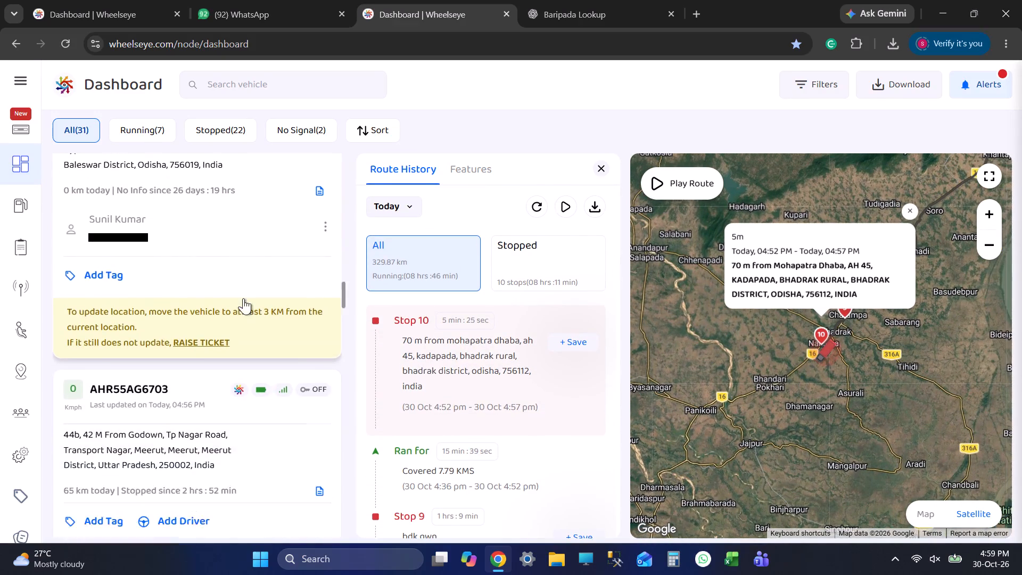
{"action": "scroll", "coordinate": [243, 298], "scroll_direction": "down", "scroll_amount": 3}
{"action": "scroll", "coordinate": [212, 303], "scroll_direction": "up", "scroll_amount": 2}
{"action": "scroll", "coordinate": [216, 308], "scroll_direction": "down", "scroll_amount": 3}
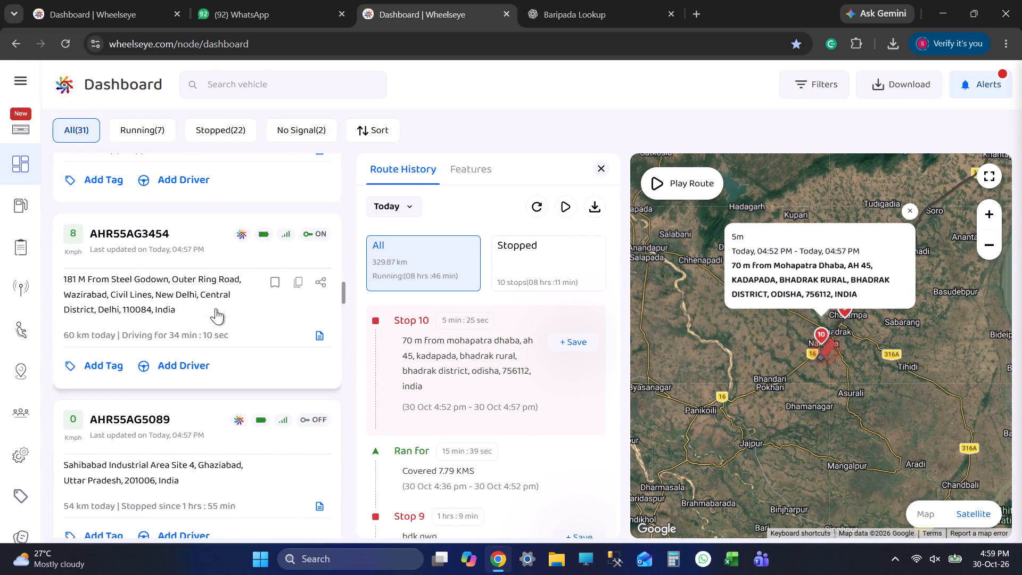
{"action": "scroll", "coordinate": [216, 308], "scroll_direction": "down", "scroll_amount": 6}
{"action": "left_click", "coordinate": [205, 300]}
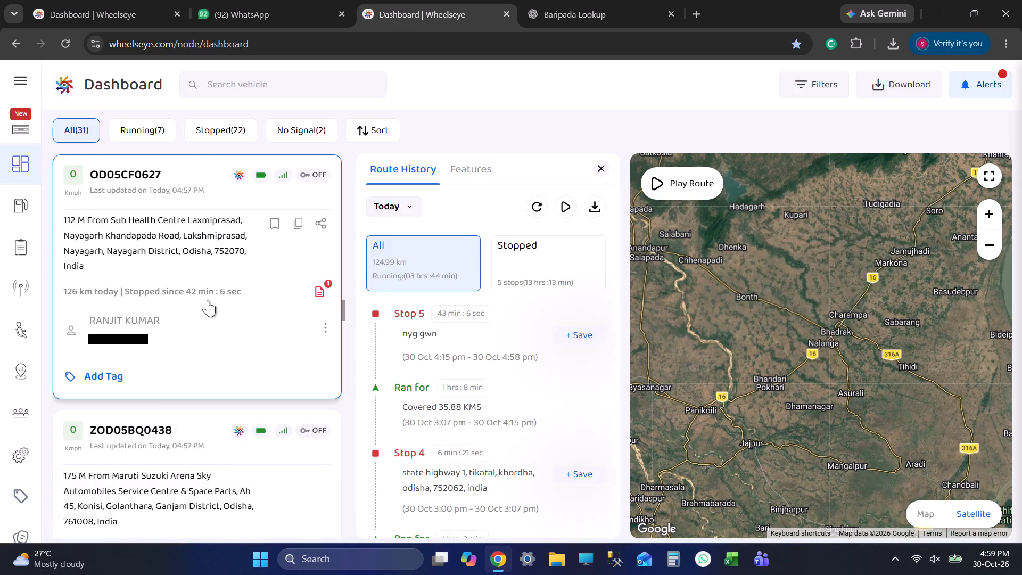
{"action": "scroll", "coordinate": [727, 393], "scroll_direction": "up", "scroll_amount": 3}
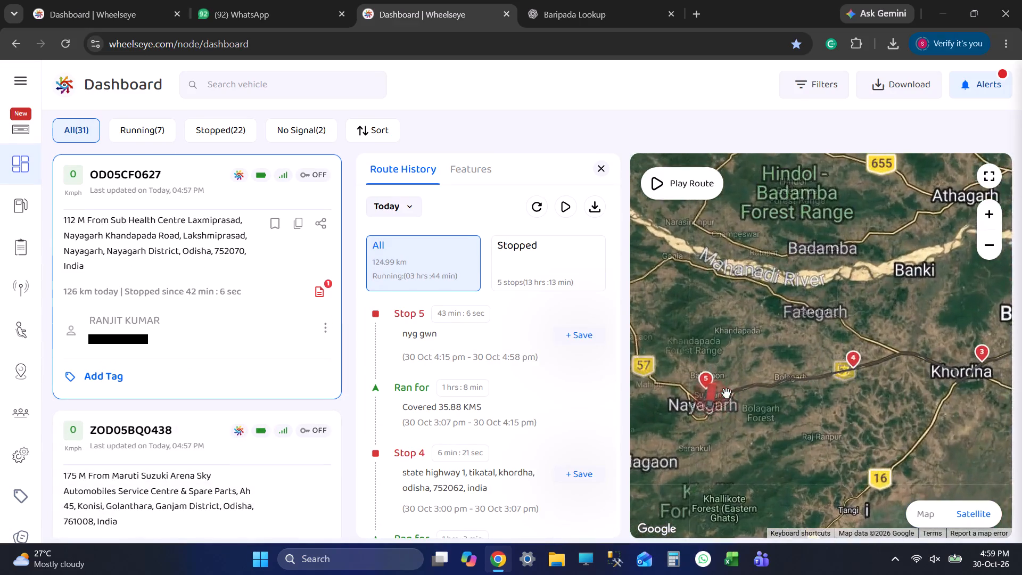
{"action": "scroll", "coordinate": [726, 393], "scroll_direction": "up", "scroll_amount": 7}
{"action": "left_click_drag", "start_coordinate": [688, 381], "coordinate": [700, 381]}
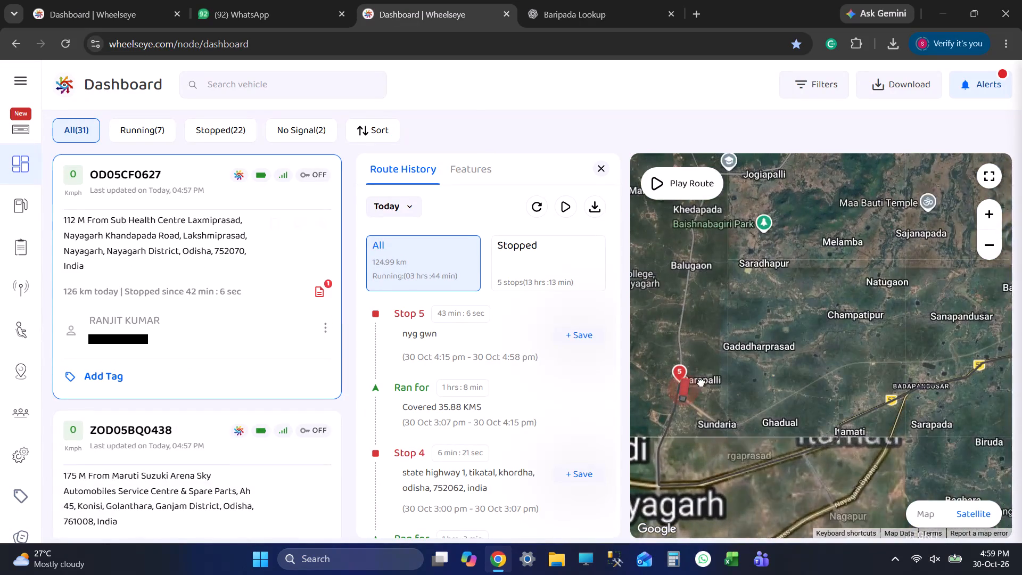
{"action": "left_click_drag", "start_coordinate": [700, 381], "coordinate": [711, 381]}
{"action": "scroll", "coordinate": [694, 383], "scroll_direction": "up", "scroll_amount": 7}
{"action": "left_click_drag", "start_coordinate": [705, 384], "coordinate": [753, 368]}
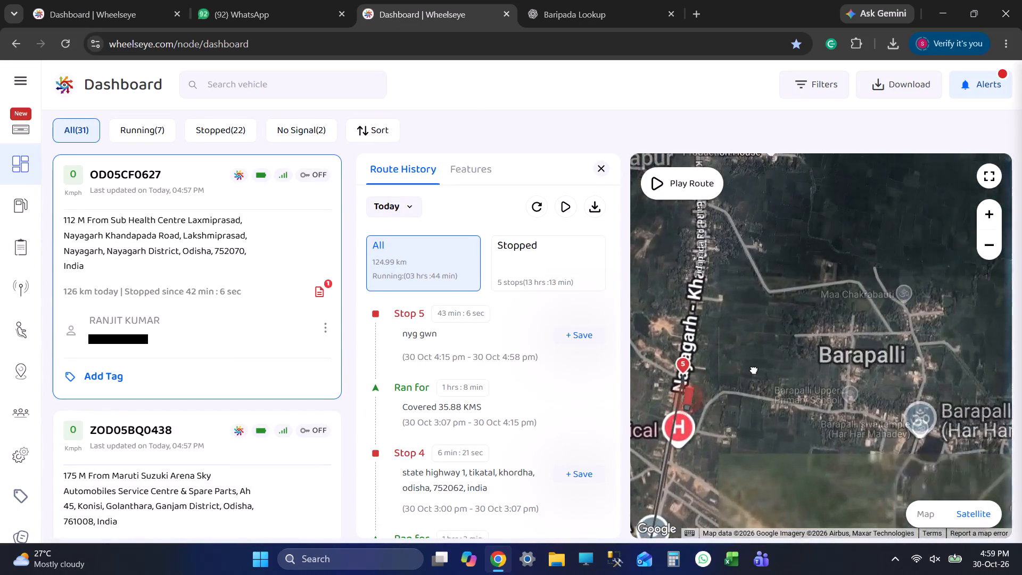
{"action": "left_click_drag", "start_coordinate": [753, 368], "coordinate": [754, 368]}
{"action": "scroll", "coordinate": [720, 363], "scroll_direction": "up", "scroll_amount": 4}
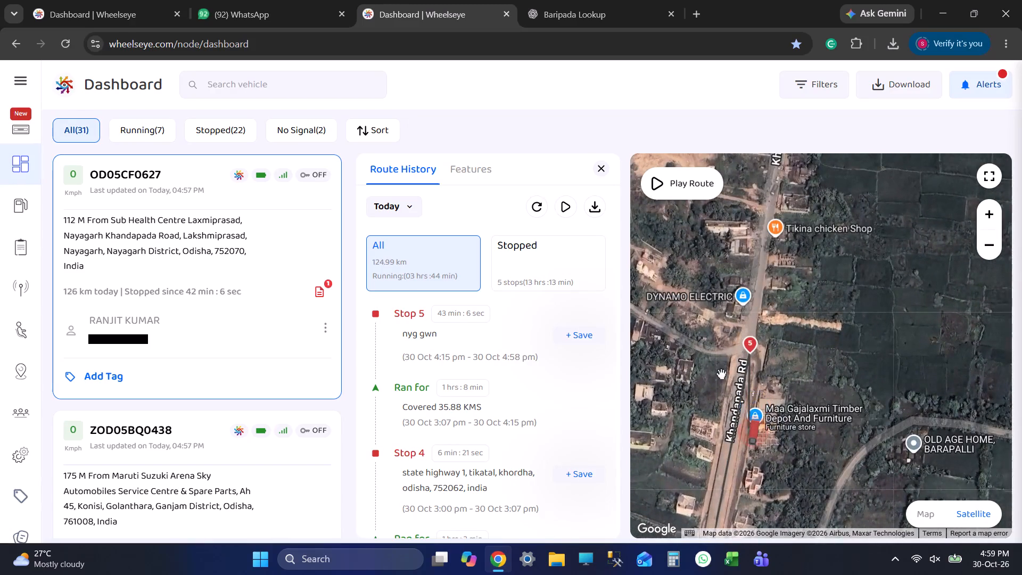
{"action": "scroll", "coordinate": [757, 442], "scroll_direction": "up", "scroll_amount": 3}
{"action": "left_click_drag", "start_coordinate": [731, 415], "coordinate": [692, 372]}
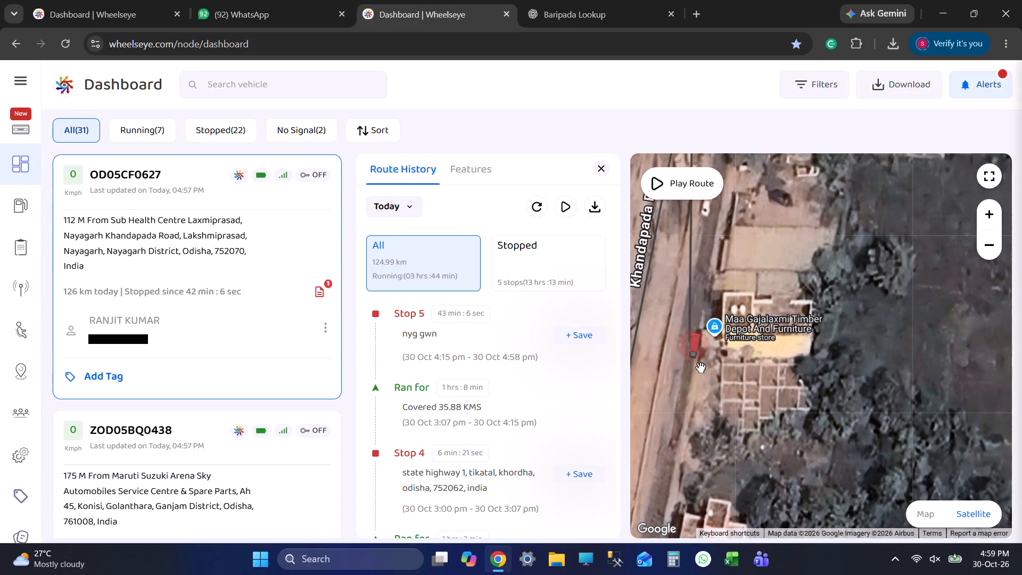
{"action": "scroll", "coordinate": [708, 371], "scroll_direction": "down", "scroll_amount": 1}
{"action": "scroll", "coordinate": [715, 373], "scroll_direction": "up", "scroll_amount": 6}
{"action": "scroll", "coordinate": [732, 375], "scroll_direction": "down", "scroll_amount": 3}
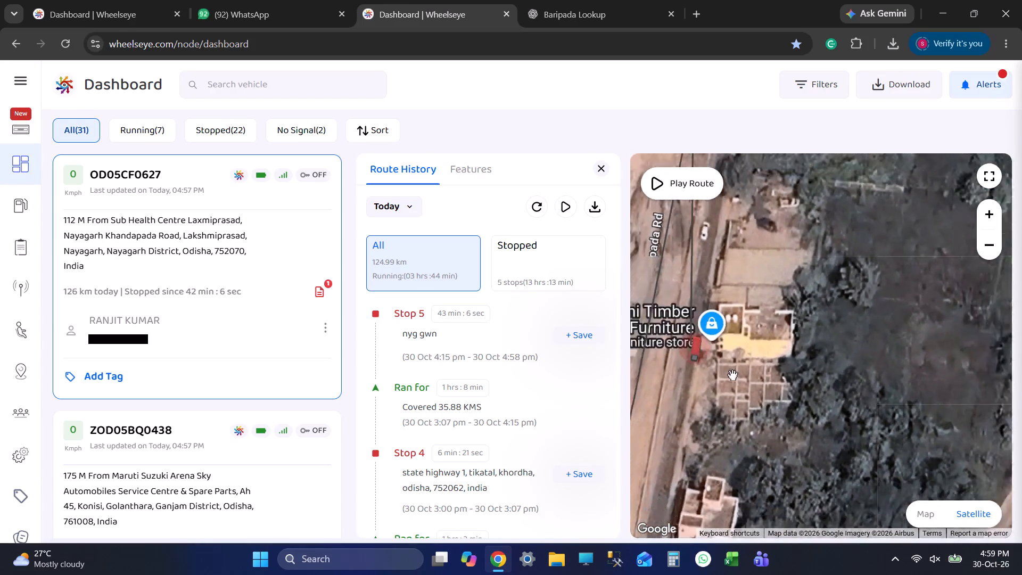
{"action": "scroll", "coordinate": [732, 375], "scroll_direction": "down", "scroll_amount": 3}
{"action": "left_click_drag", "start_coordinate": [732, 371], "coordinate": [765, 396]}
{"action": "scroll", "coordinate": [771, 379], "scroll_direction": "down", "scroll_amount": 2}
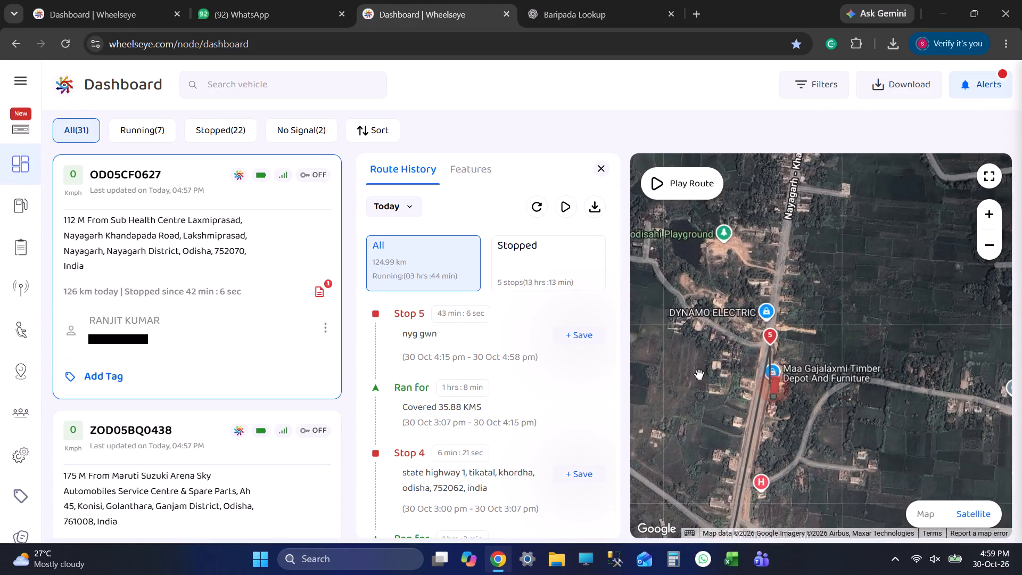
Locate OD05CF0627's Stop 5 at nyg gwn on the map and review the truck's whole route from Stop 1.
{"action": "left_click", "coordinate": [466, 341]}
{"action": "left_click", "coordinate": [492, 356]}
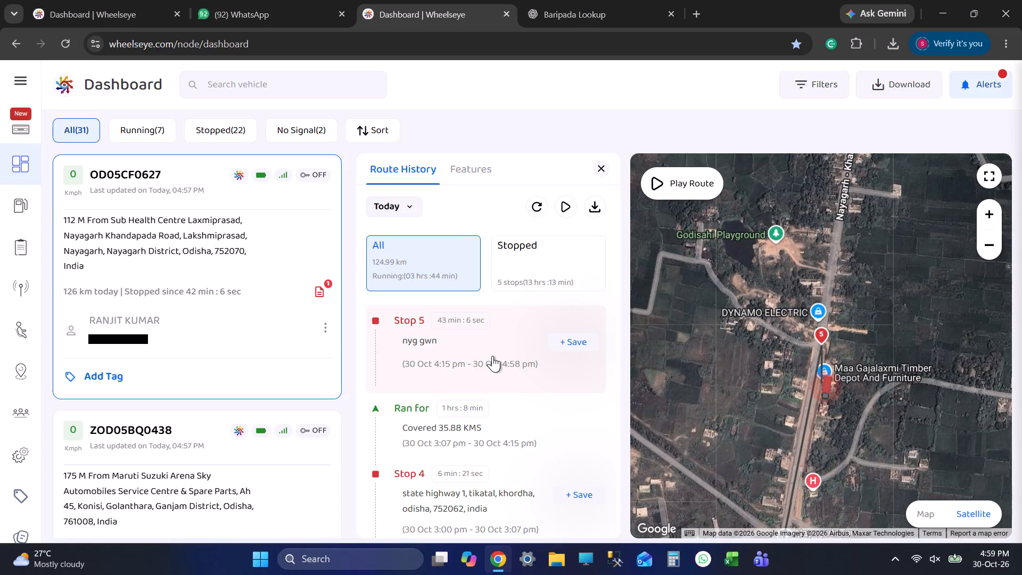
{"action": "scroll", "coordinate": [290, 346], "scroll_direction": "down", "scroll_amount": 3}
{"action": "scroll", "coordinate": [745, 388], "scroll_direction": "down", "scroll_amount": 1}
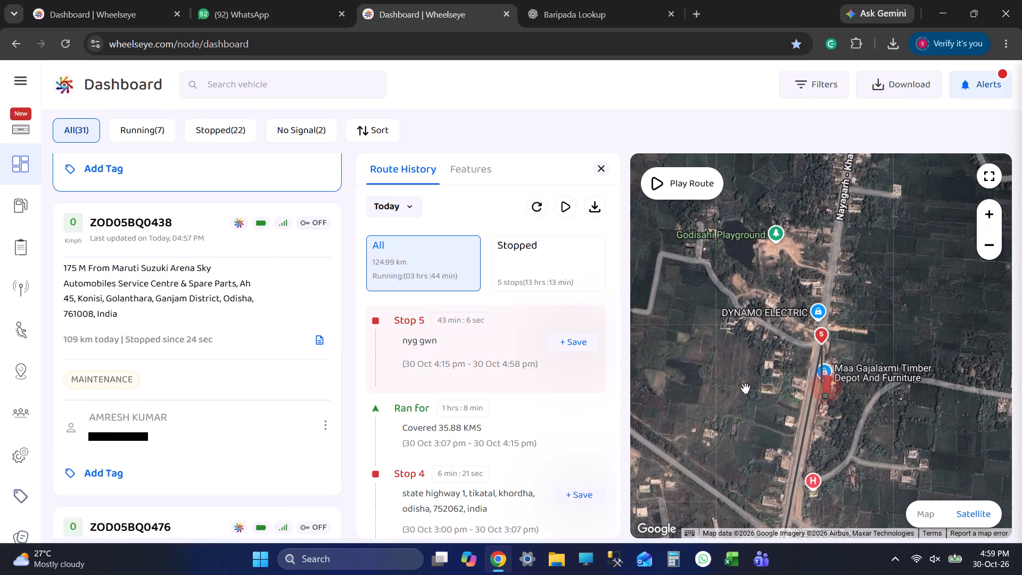
{"action": "scroll", "coordinate": [745, 388], "scroll_direction": "down", "scroll_amount": 5}
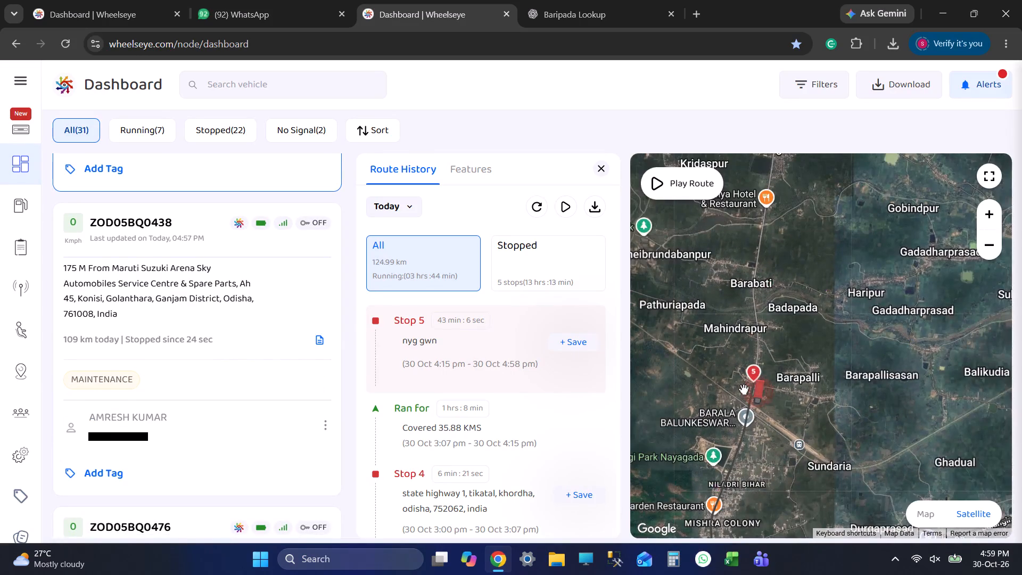
{"action": "scroll", "coordinate": [744, 389], "scroll_direction": "down", "scroll_amount": 8}
{"action": "scroll", "coordinate": [744, 389], "scroll_direction": "up", "scroll_amount": 1}
{"action": "scroll", "coordinate": [744, 389], "scroll_direction": "down", "scroll_amount": 6}
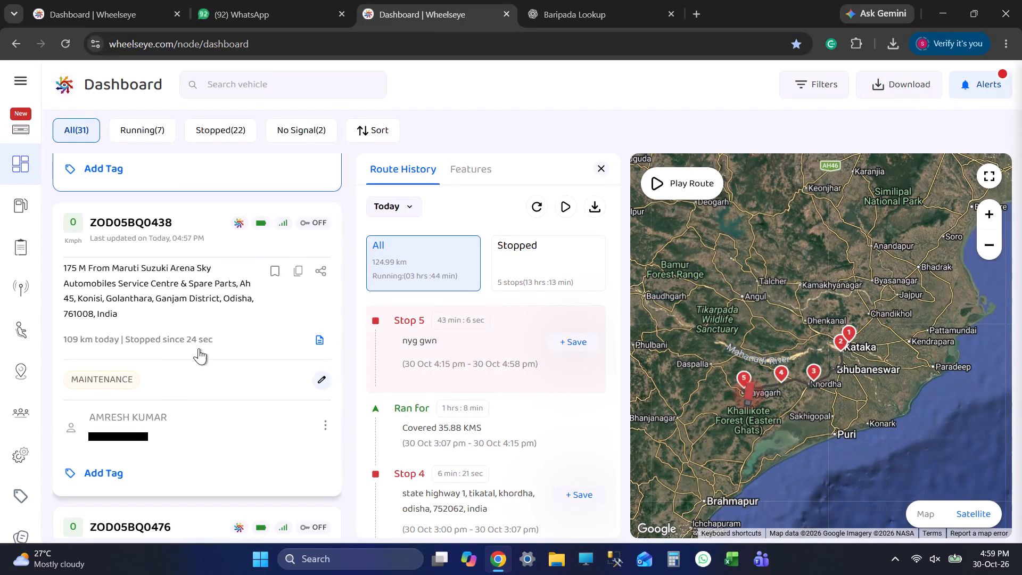
{"action": "scroll", "coordinate": [200, 349], "scroll_direction": "up", "scroll_amount": 3}
{"action": "scroll", "coordinate": [200, 349], "scroll_direction": "down", "scroll_amount": 4}
{"action": "scroll", "coordinate": [200, 349], "scroll_direction": "up", "scroll_amount": 1}
{"action": "left_click", "coordinate": [200, 349]}
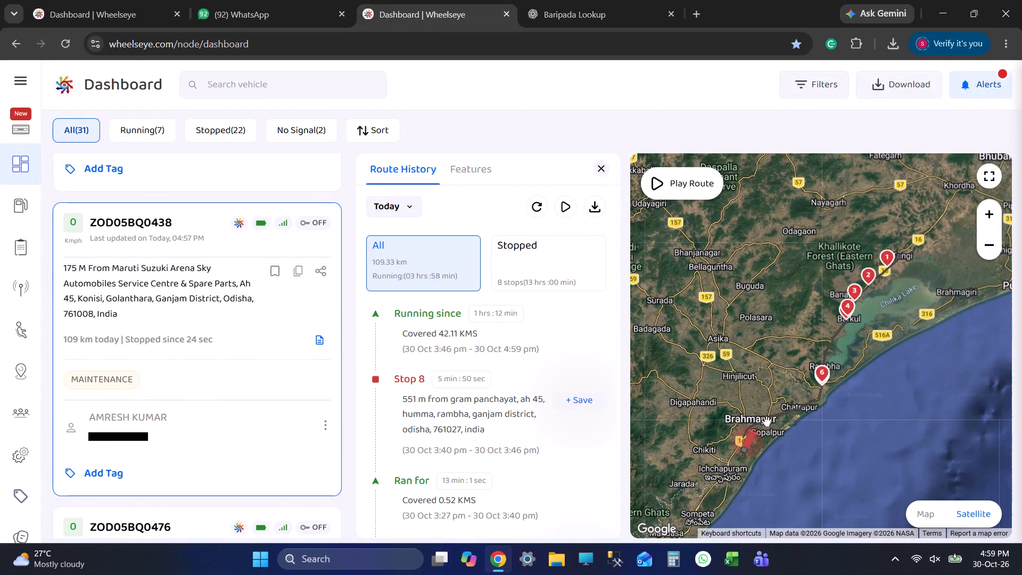
{"action": "scroll", "coordinate": [761, 438], "scroll_direction": "up", "scroll_amount": 2}
{"action": "left_click_drag", "start_coordinate": [767, 410], "coordinate": [782, 389]}
{"action": "scroll", "coordinate": [739, 381], "scroll_direction": "up", "scroll_amount": 3}
{"action": "scroll", "coordinate": [817, 344], "scroll_direction": "up", "scroll_amount": 2}
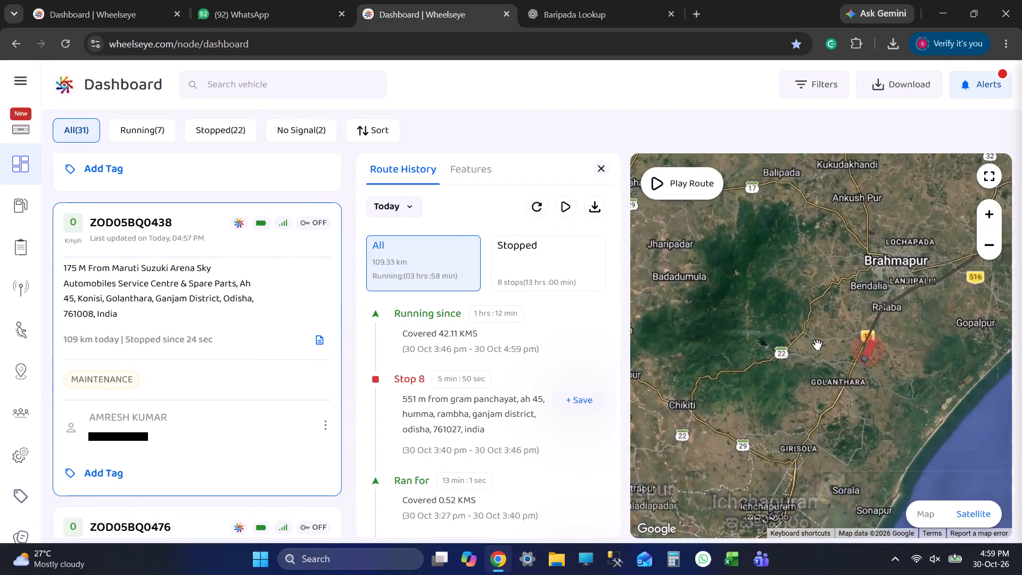
{"action": "left_click_drag", "start_coordinate": [833, 327], "coordinate": [766, 333]}
{"action": "scroll", "coordinate": [784, 383], "scroll_direction": "down", "scroll_amount": 3}
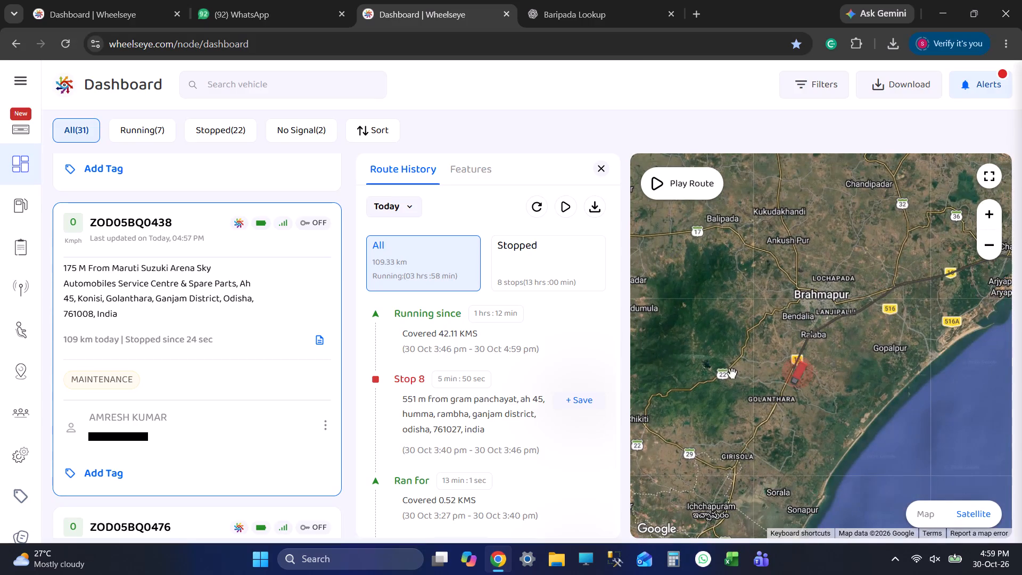
{"action": "scroll", "coordinate": [818, 371], "scroll_direction": "down", "scroll_amount": 4}
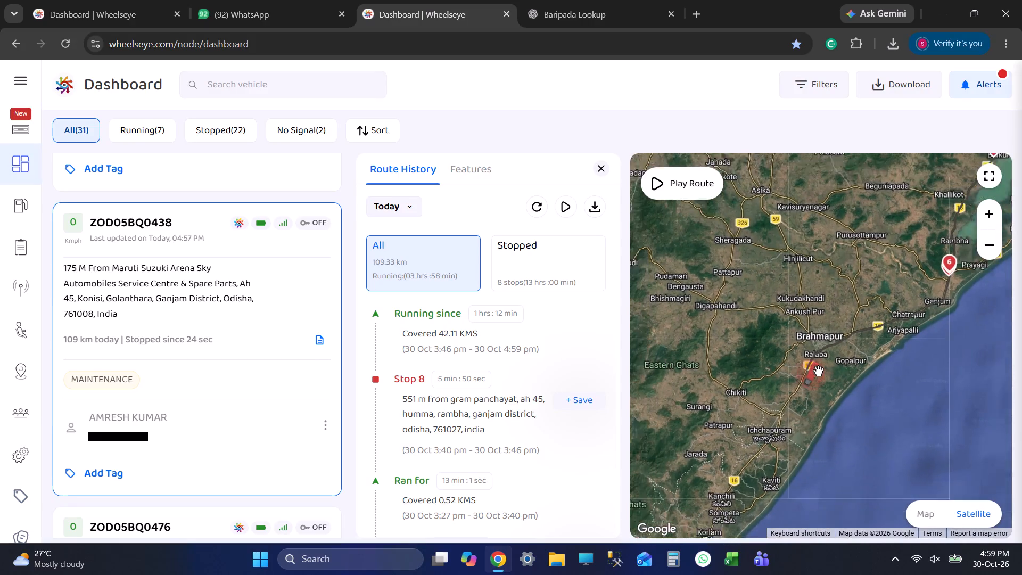
{"action": "scroll", "coordinate": [806, 384], "scroll_direction": "up", "scroll_amount": 5}
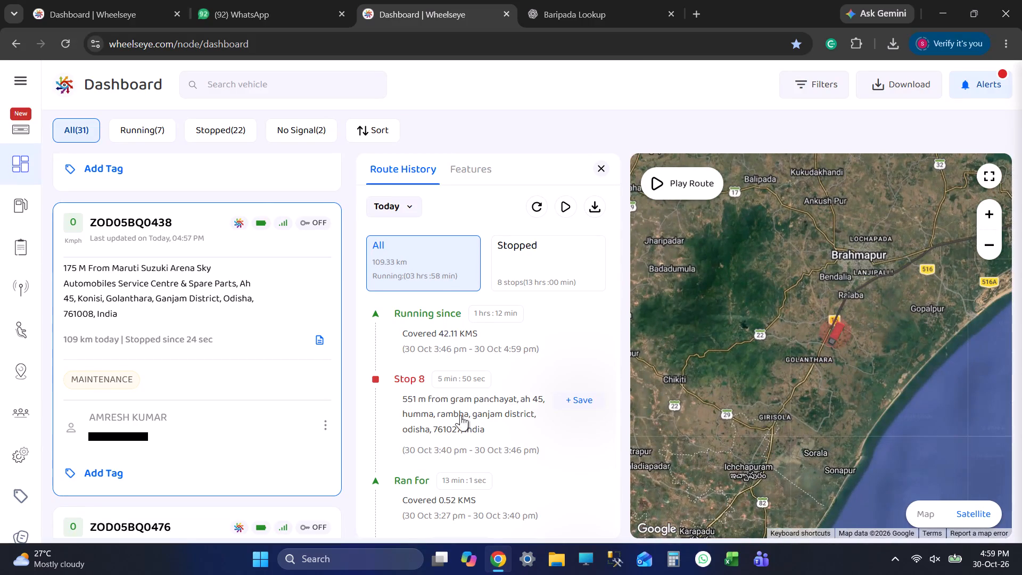
{"action": "left_click", "coordinate": [458, 416]}
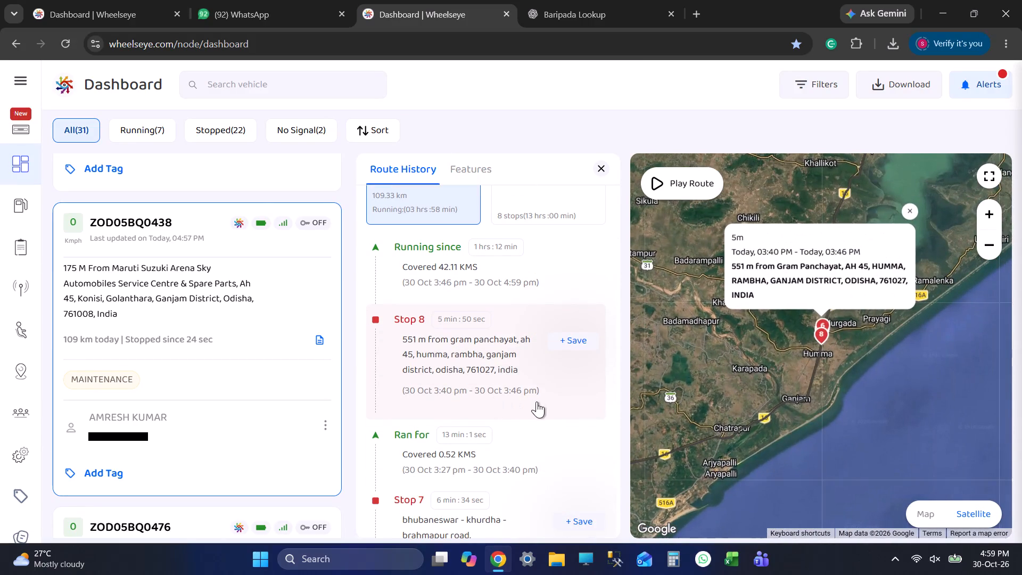
{"action": "scroll", "coordinate": [536, 406], "scroll_direction": "down", "scroll_amount": 3}
{"action": "left_click", "coordinate": [521, 377]}
{"action": "scroll", "coordinate": [535, 367], "scroll_direction": "up", "scroll_amount": 3}
{"action": "left_click", "coordinate": [468, 381]}
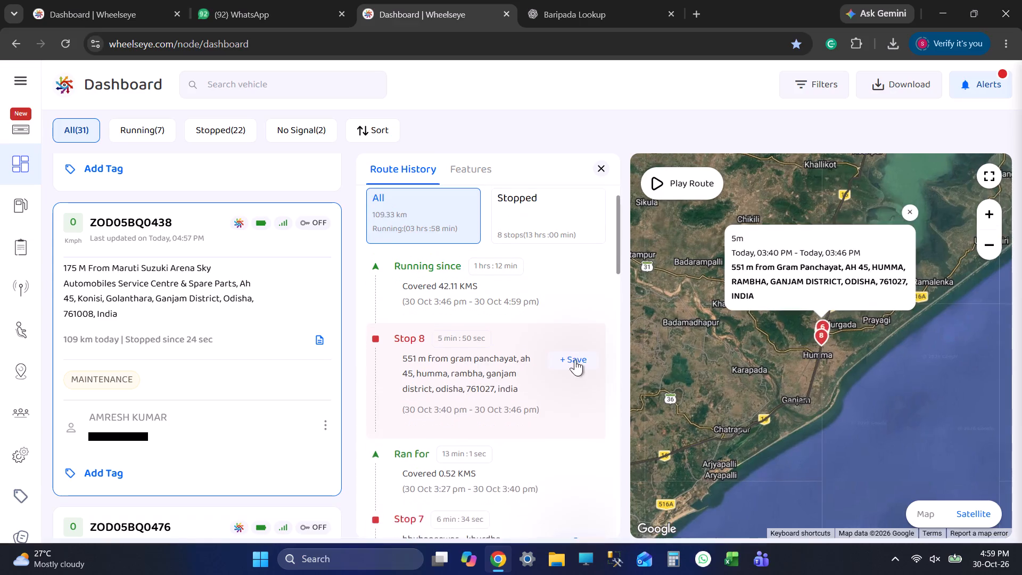
{"action": "scroll", "coordinate": [714, 371], "scroll_direction": "up", "scroll_amount": 2}
{"action": "left_click_drag", "start_coordinate": [767, 375], "coordinate": [816, 313]}
{"action": "left_click_drag", "start_coordinate": [788, 382], "coordinate": [883, 327]}
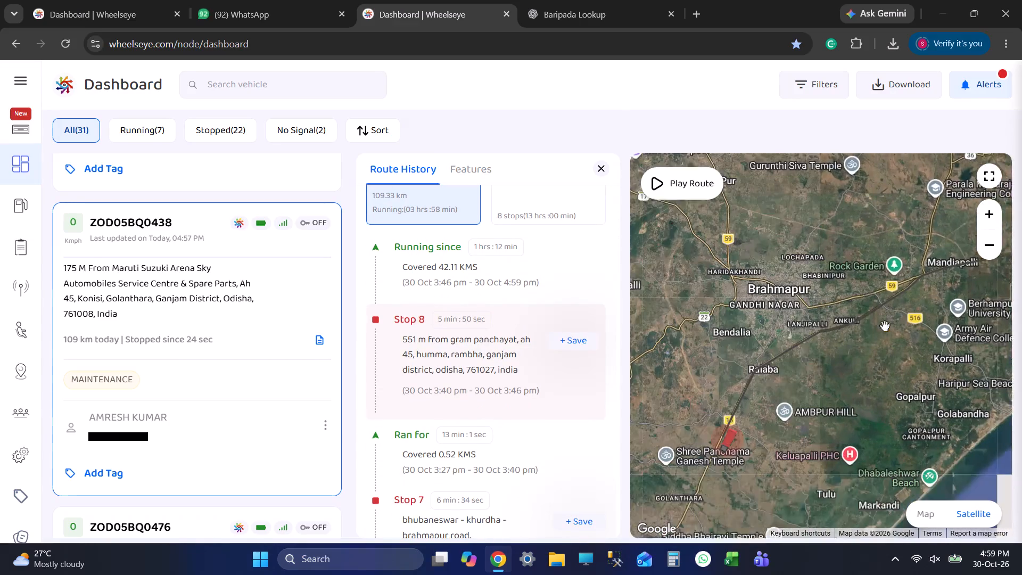
{"action": "scroll", "coordinate": [735, 424], "scroll_direction": "up", "scroll_amount": 4}
{"action": "scroll", "coordinate": [787, 426], "scroll_direction": "up", "scroll_amount": 2}
{"action": "left_click_drag", "start_coordinate": [730, 429], "coordinate": [798, 367]}
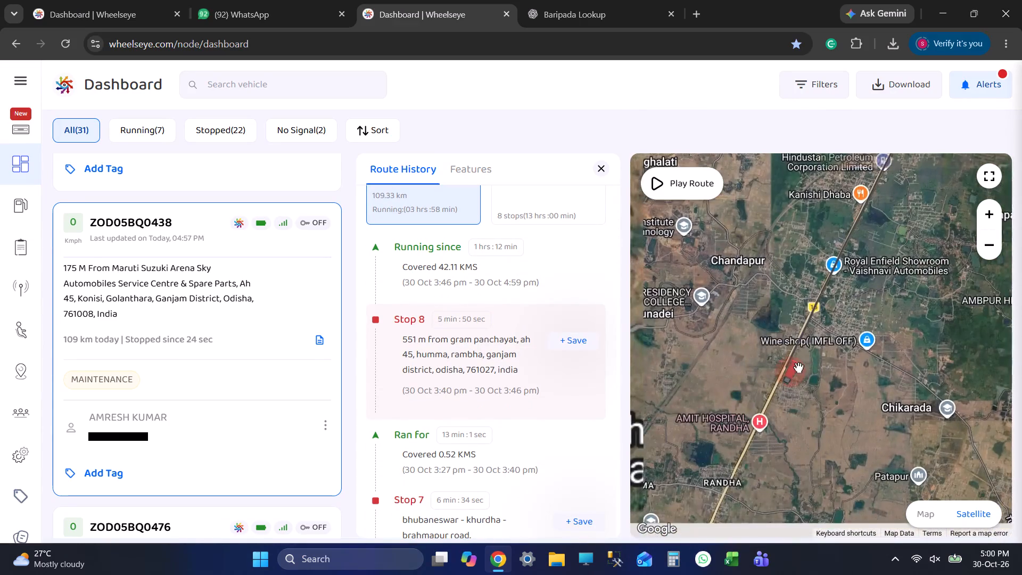
{"action": "scroll", "coordinate": [798, 367], "scroll_direction": "up", "scroll_amount": 2}
{"action": "scroll", "coordinate": [751, 385], "scroll_direction": "up", "scroll_amount": 3}
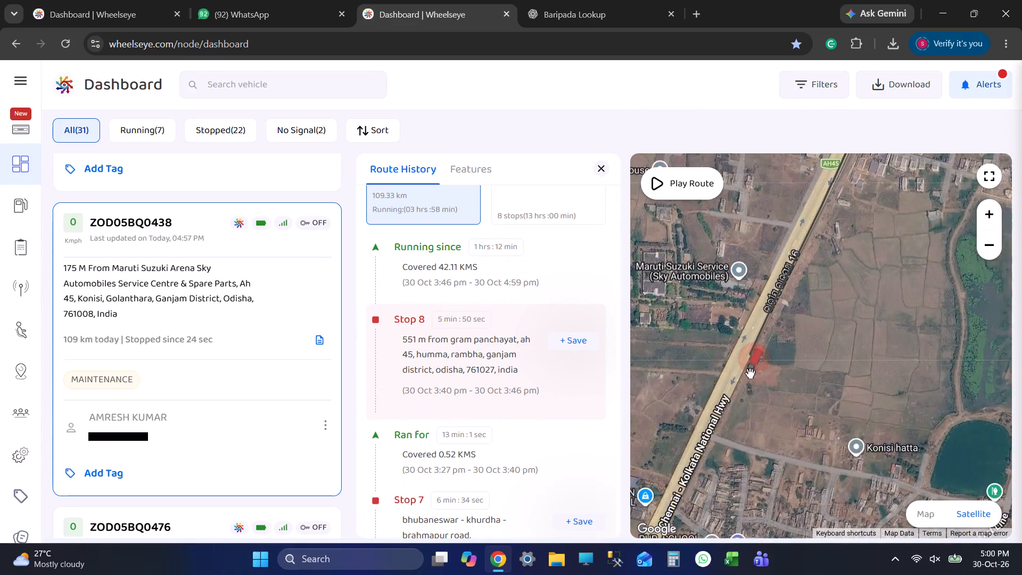
{"action": "scroll", "coordinate": [750, 372], "scroll_direction": "up", "scroll_amount": 3}
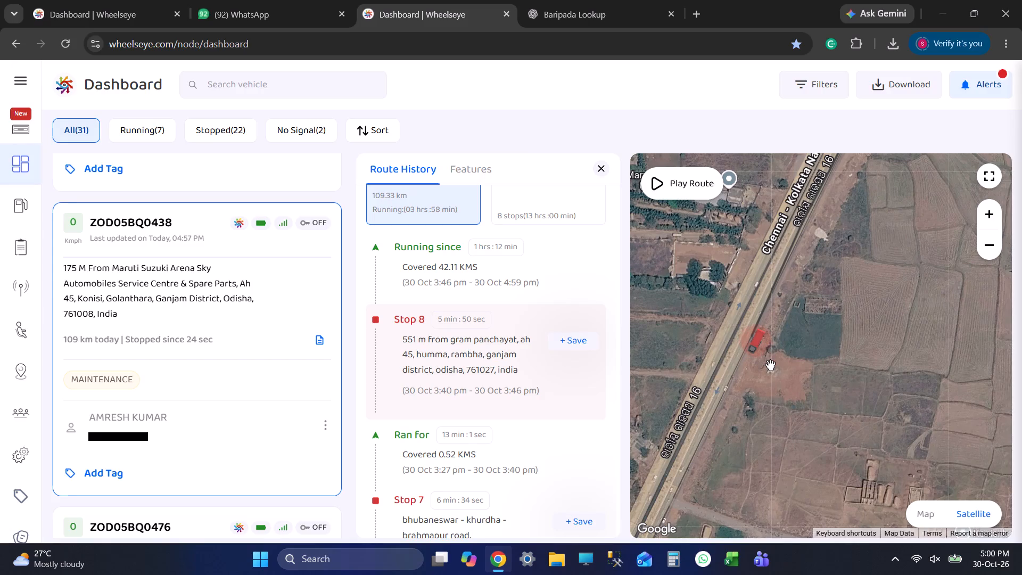
{"action": "scroll", "coordinate": [774, 365], "scroll_direction": "down", "scroll_amount": 5}
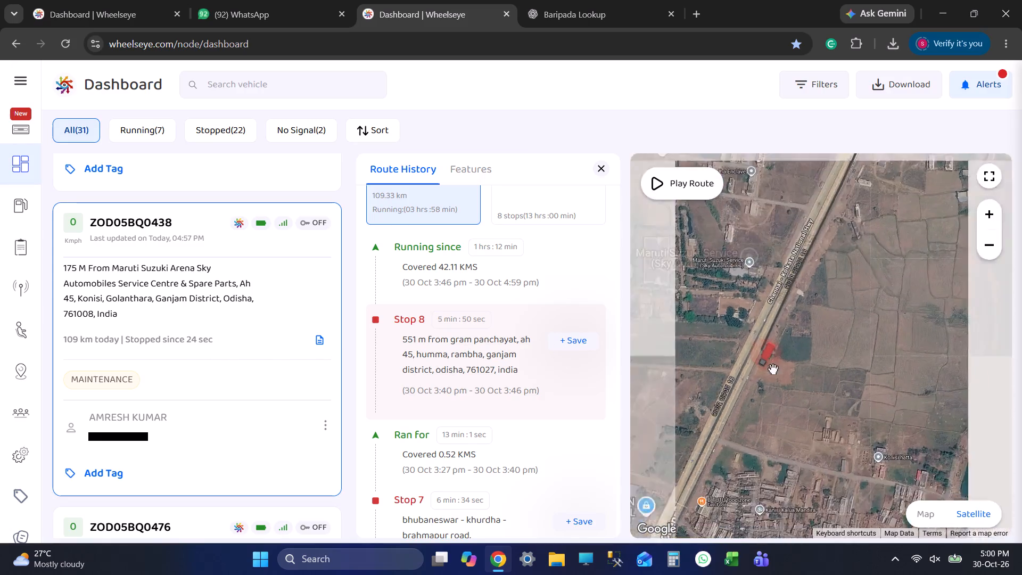
{"action": "scroll", "coordinate": [750, 367], "scroll_direction": "up", "scroll_amount": 4}
{"action": "scroll", "coordinate": [752, 357], "scroll_direction": "down", "scroll_amount": 10}
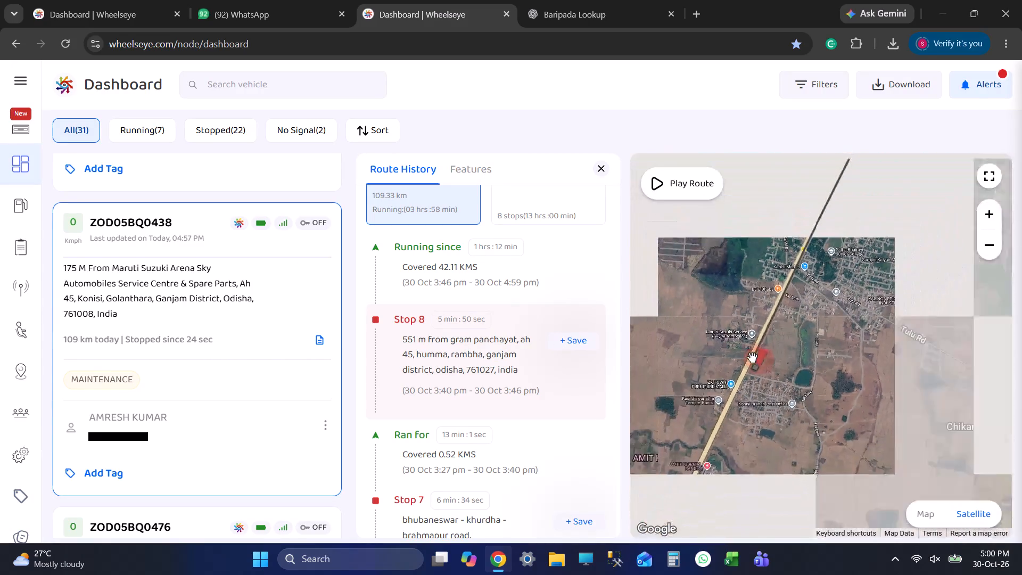
{"action": "scroll", "coordinate": [752, 357], "scroll_direction": "down", "scroll_amount": 4}
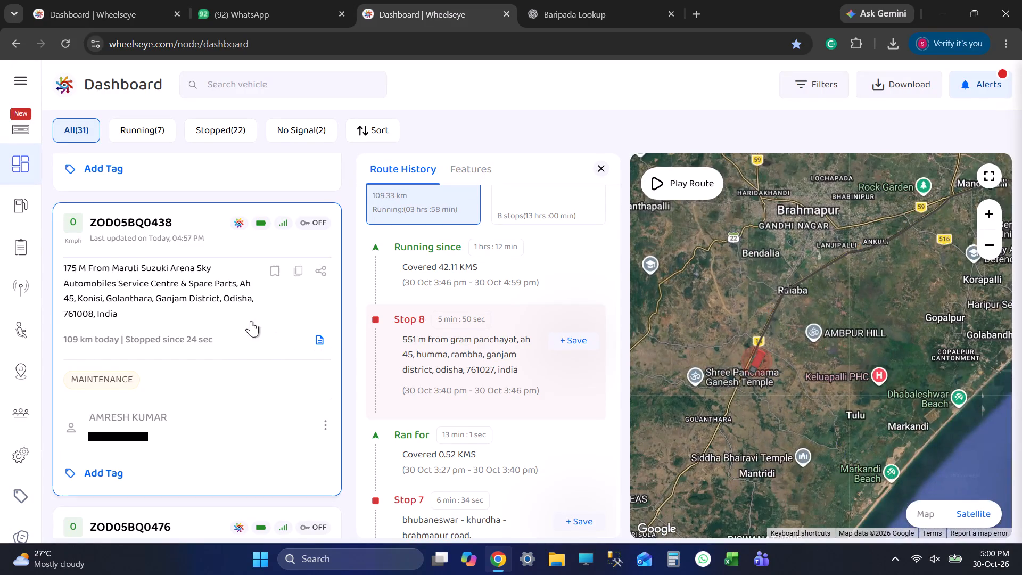
{"action": "scroll", "coordinate": [207, 319], "scroll_direction": "down", "scroll_amount": 3}
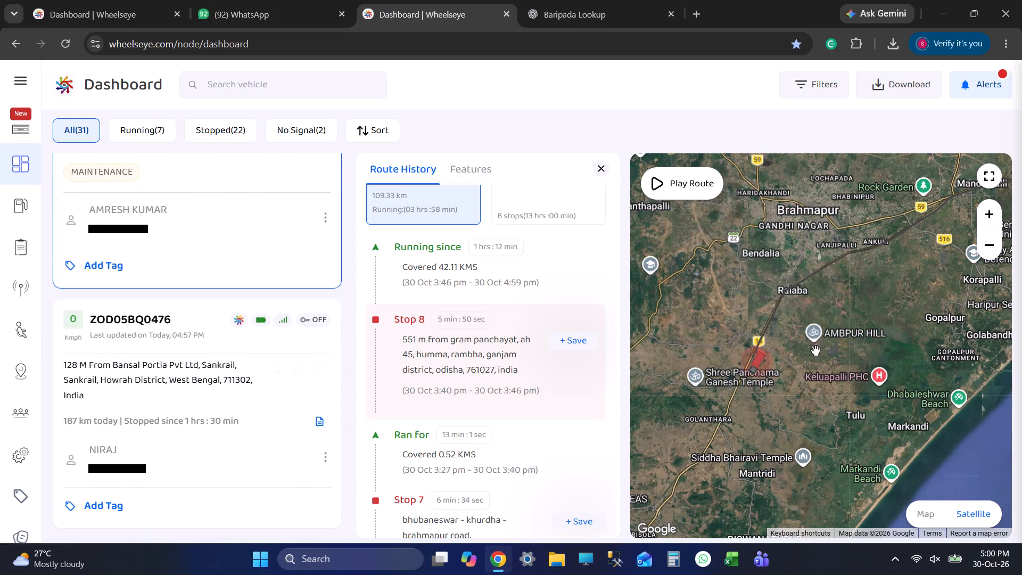
{"action": "scroll", "coordinate": [685, 444], "scroll_direction": "up", "scroll_amount": 5}
{"action": "scroll", "coordinate": [813, 309], "scroll_direction": "up", "scroll_amount": 4}
{"action": "scroll", "coordinate": [834, 267], "scroll_direction": "up", "scroll_amount": 4}
{"action": "left_click_drag", "start_coordinate": [831, 267], "coordinate": [763, 365]}
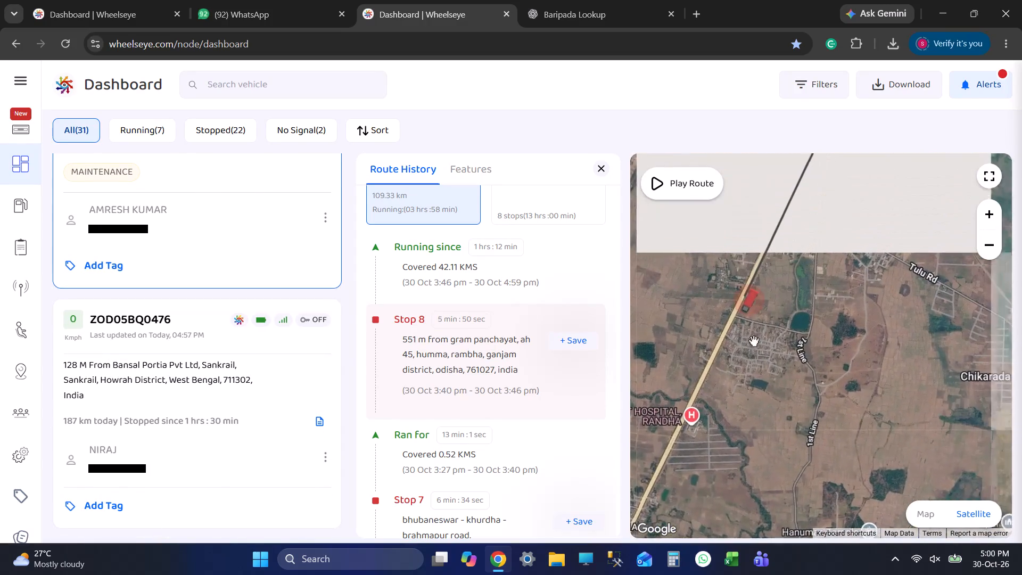
{"action": "scroll", "coordinate": [748, 330], "scroll_direction": "up", "scroll_amount": 3}
{"action": "scroll", "coordinate": [740, 281], "scroll_direction": "up", "scroll_amount": 3}
{"action": "left_click_drag", "start_coordinate": [740, 281], "coordinate": [743, 339]}
{"action": "scroll", "coordinate": [740, 308], "scroll_direction": "down", "scroll_amount": 1}
{"action": "scroll", "coordinate": [740, 308], "scroll_direction": "up", "scroll_amount": 1}
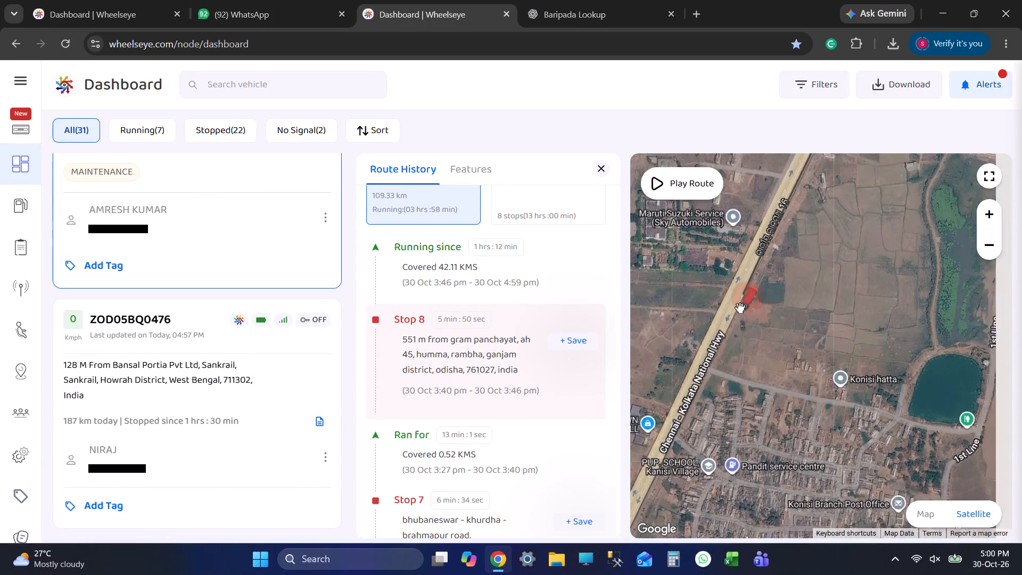
{"action": "scroll", "coordinate": [740, 308], "scroll_direction": "up", "scroll_amount": 1}
{"action": "scroll", "coordinate": [745, 325], "scroll_direction": "down", "scroll_amount": 10}
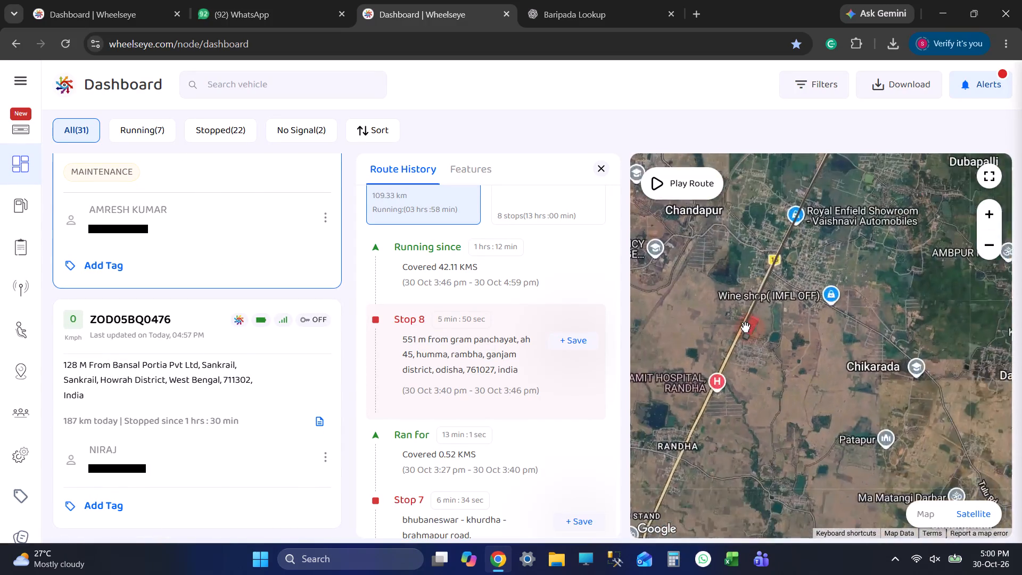
{"action": "scroll", "coordinate": [745, 327], "scroll_direction": "down", "scroll_amount": 8}
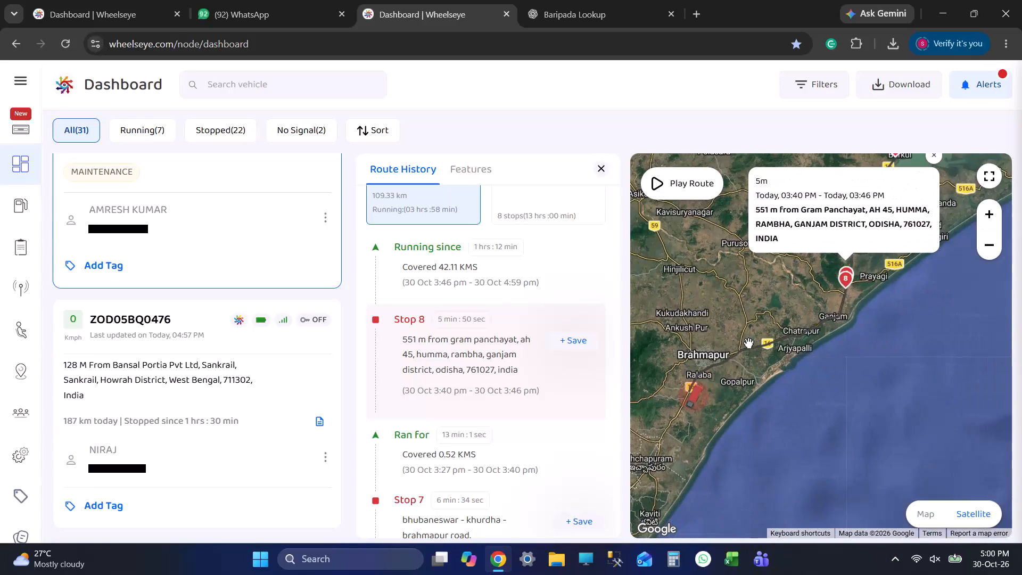
{"action": "scroll", "coordinate": [200, 386], "scroll_direction": "down", "scroll_amount": 2}
{"action": "left_click", "coordinate": [248, 247]}
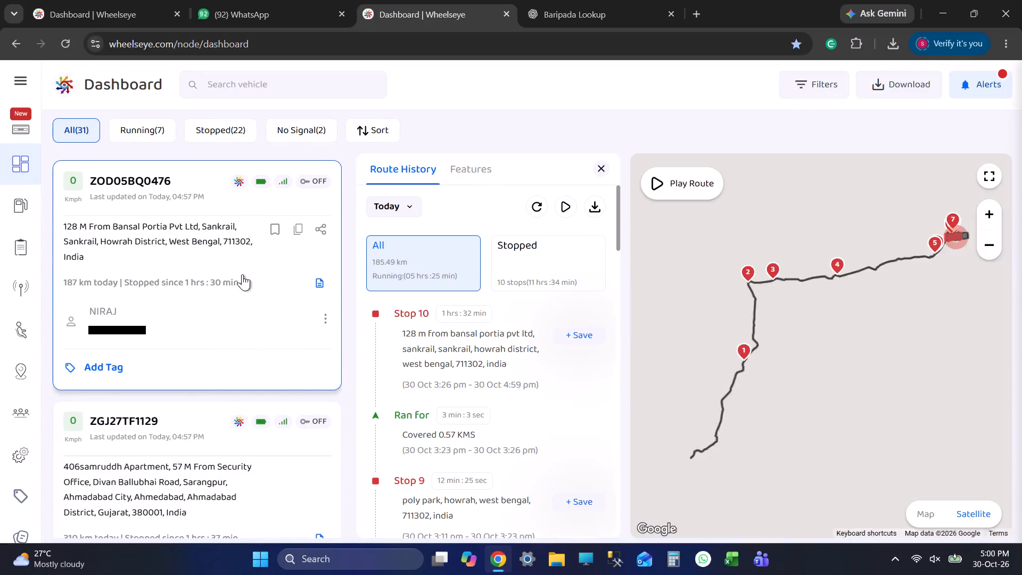
{"action": "left_click_drag", "start_coordinate": [928, 237], "coordinate": [812, 282]}
{"action": "scroll", "coordinate": [817, 282], "scroll_direction": "up", "scroll_amount": 16}
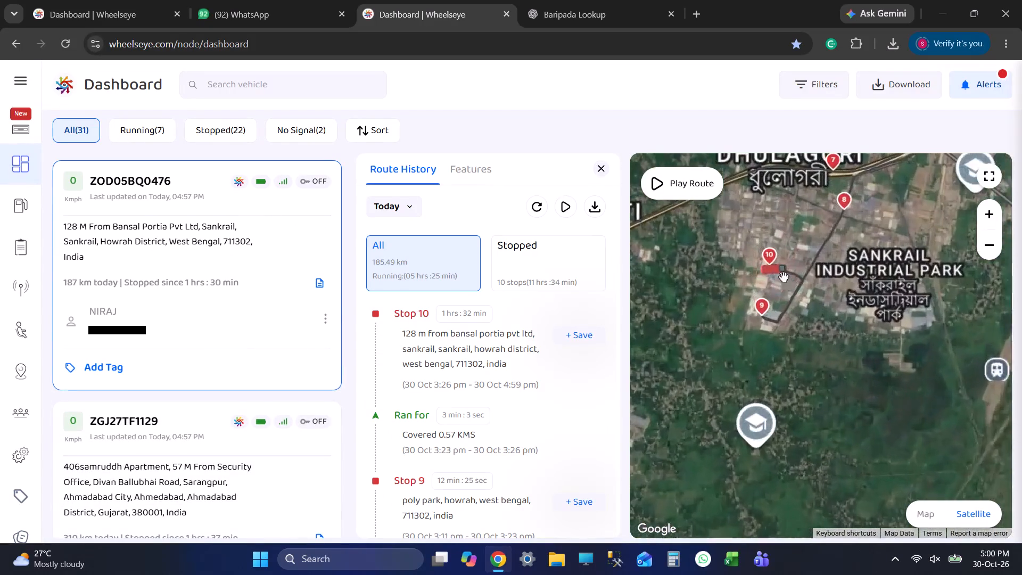
{"action": "scroll", "coordinate": [773, 268], "scroll_direction": "up", "scroll_amount": 3}
{"action": "left_click_drag", "start_coordinate": [752, 247], "coordinate": [793, 297]}
{"action": "scroll", "coordinate": [790, 291], "scroll_direction": "up", "scroll_amount": 2}
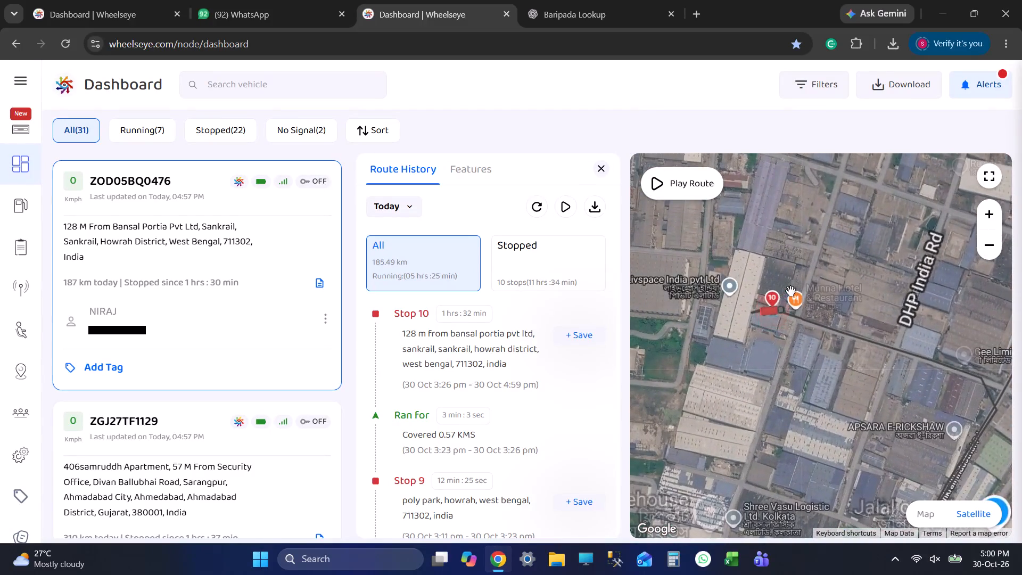
{"action": "scroll", "coordinate": [756, 291], "scroll_direction": "up", "scroll_amount": 2}
{"action": "scroll", "coordinate": [762, 316], "scroll_direction": "down", "scroll_amount": 4}
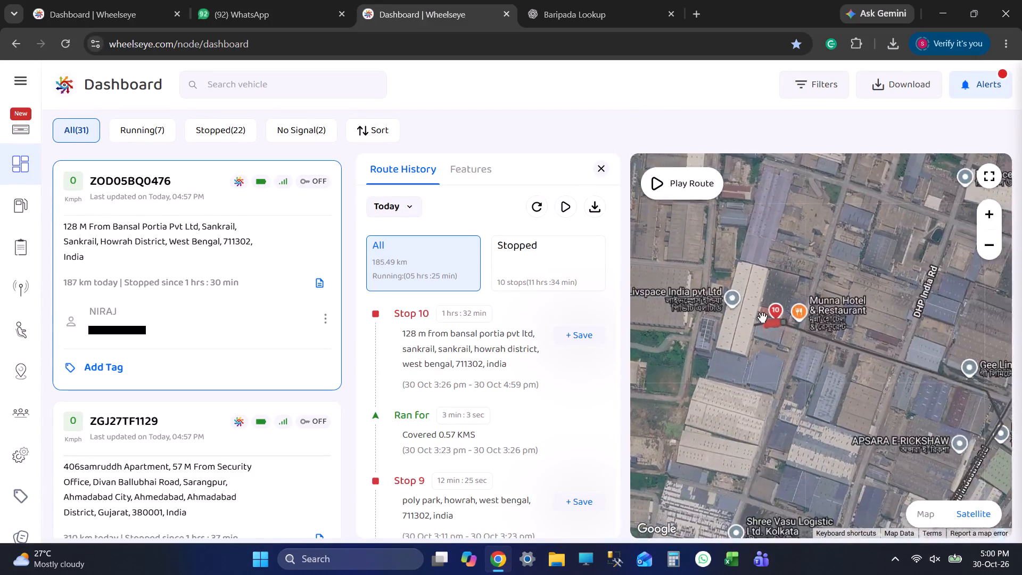
{"action": "scroll", "coordinate": [762, 317], "scroll_direction": "down", "scroll_amount": 17}
{"action": "scroll", "coordinate": [762, 317], "scroll_direction": "up", "scroll_amount": 1}
{"action": "scroll", "coordinate": [762, 317], "scroll_direction": "down", "scroll_amount": 1}
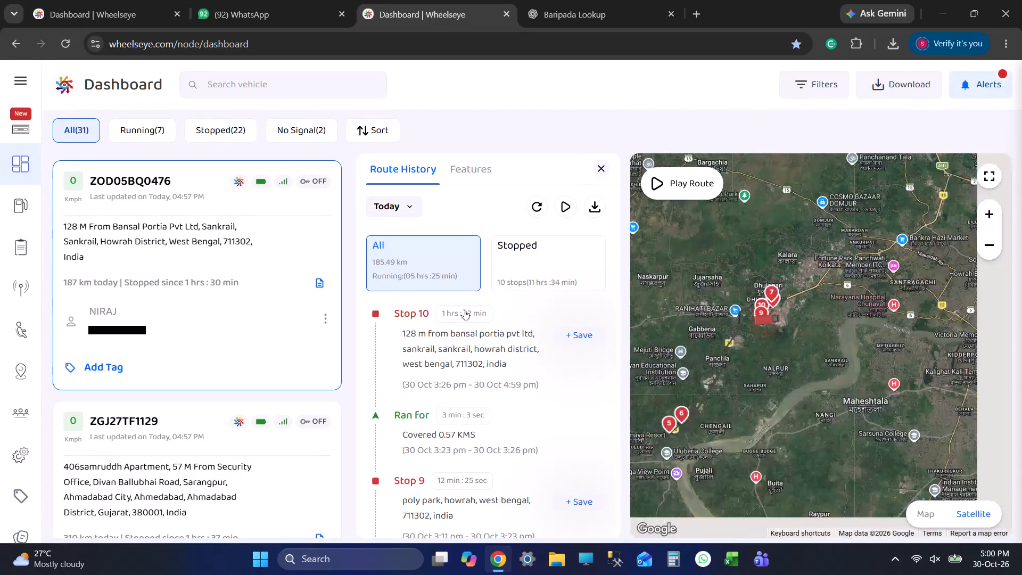
{"action": "scroll", "coordinate": [200, 316], "scroll_direction": "down", "scroll_amount": 3}
{"action": "left_click", "coordinate": [198, 290]}
{"action": "scroll", "coordinate": [198, 290], "scroll_direction": "down", "scroll_amount": 2}
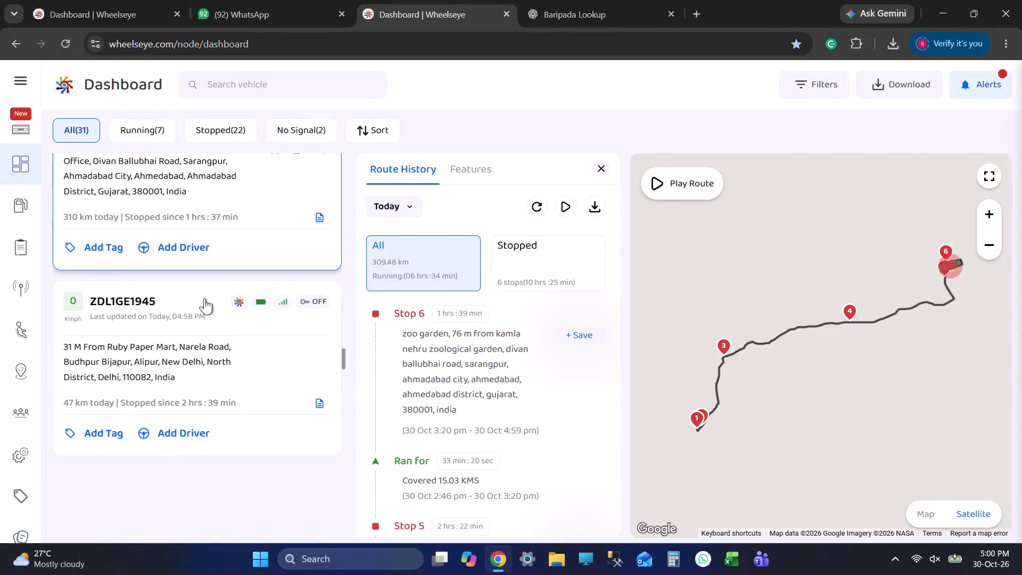
{"action": "left_click", "coordinate": [204, 298]}
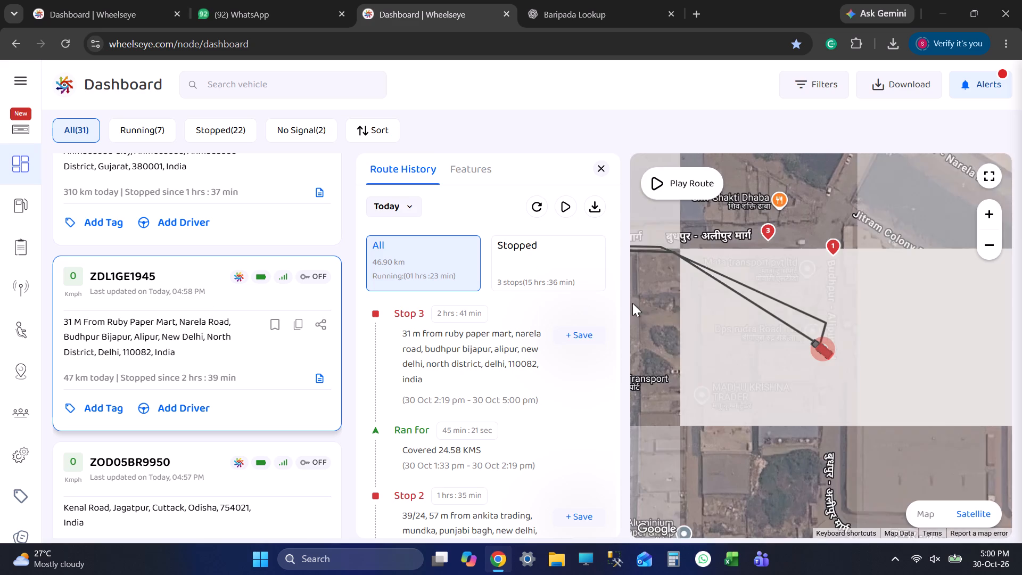
{"action": "scroll", "coordinate": [719, 349], "scroll_direction": "down", "scroll_amount": 16}
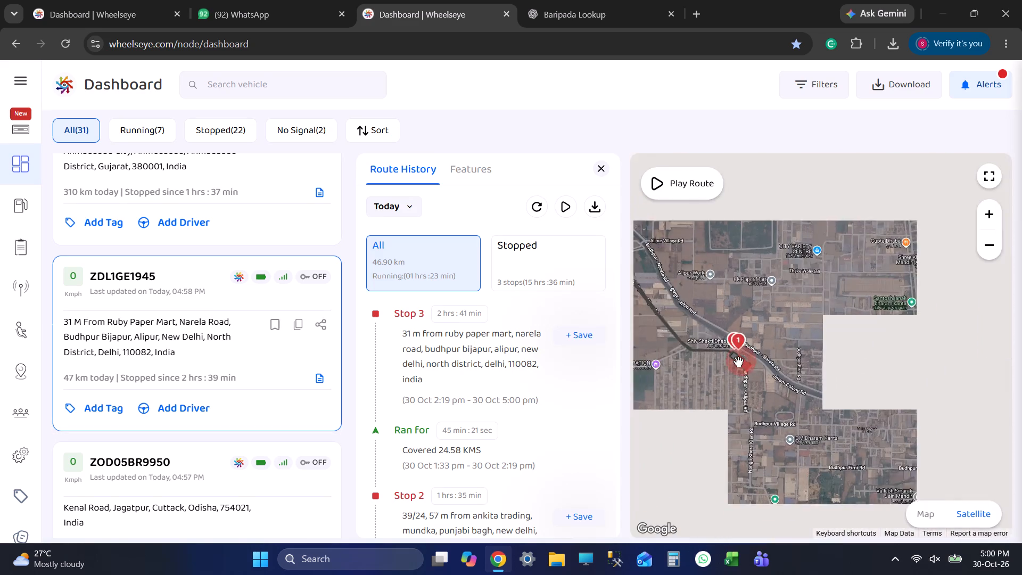
{"action": "scroll", "coordinate": [741, 362], "scroll_direction": "down", "scroll_amount": 9}
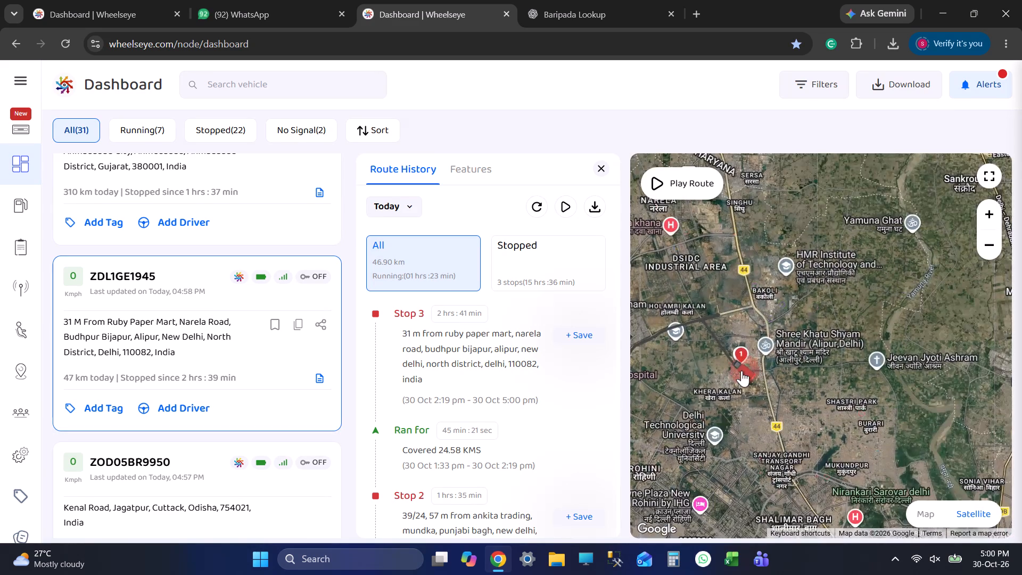
{"action": "scroll", "coordinate": [734, 366], "scroll_direction": "down", "scroll_amount": 3}
{"action": "scroll", "coordinate": [736, 355], "scroll_direction": "up", "scroll_amount": 3}
{"action": "left_click_drag", "start_coordinate": [776, 369], "coordinate": [776, 316]}
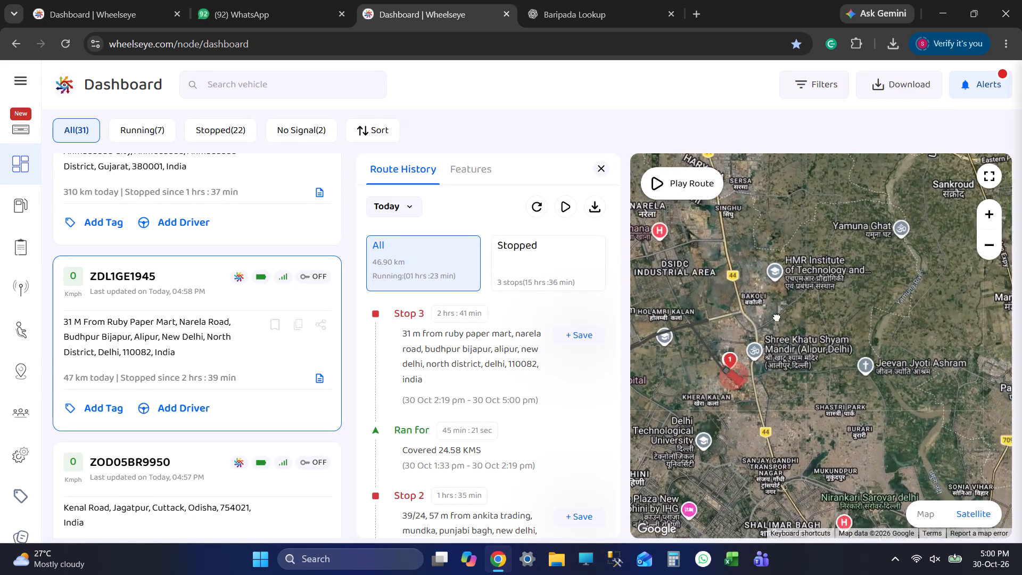
{"action": "left_click_drag", "start_coordinate": [776, 316], "coordinate": [781, 301]}
{"action": "scroll", "coordinate": [806, 327], "scroll_direction": "down", "scroll_amount": 1}
{"action": "left_click_drag", "start_coordinate": [795, 283], "coordinate": [786, 286]}
{"action": "scroll", "coordinate": [803, 285], "scroll_direction": "up", "scroll_amount": 2}
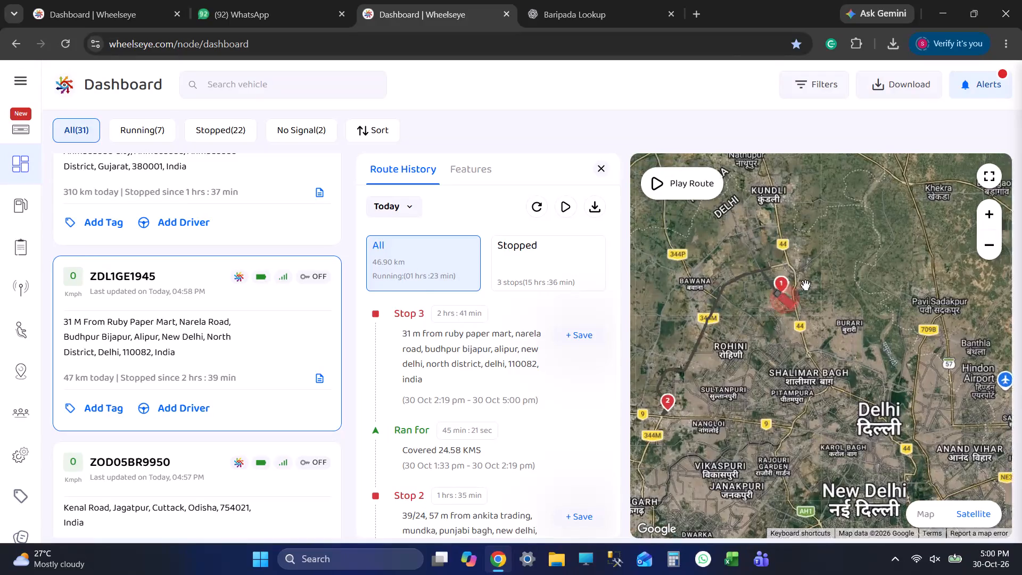
{"action": "scroll", "coordinate": [805, 285], "scroll_direction": "up", "scroll_amount": 4}
{"action": "scroll", "coordinate": [754, 299], "scroll_direction": "up", "scroll_amount": 9}
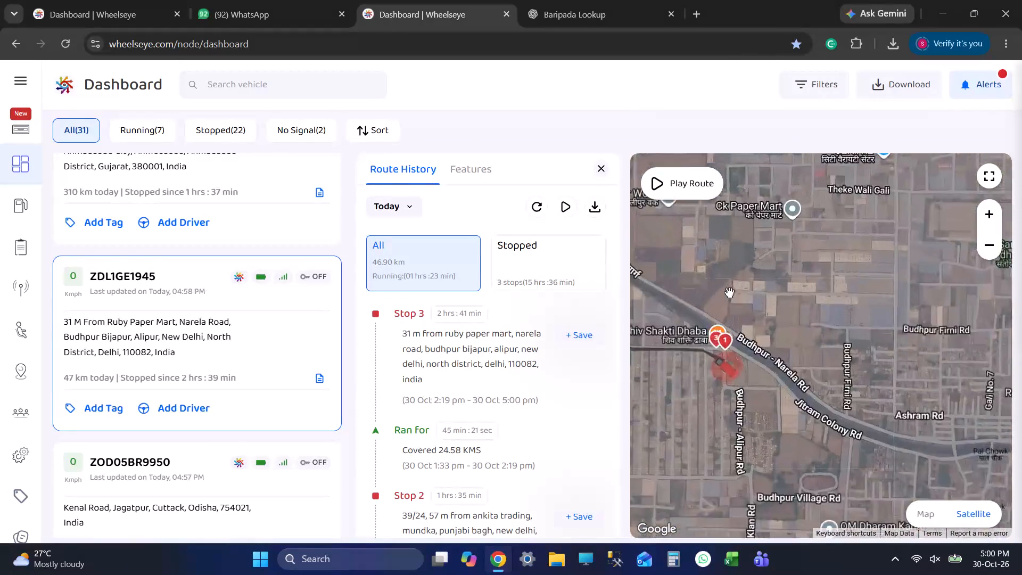
{"action": "left_click_drag", "start_coordinate": [725, 345], "coordinate": [775, 302]}
{"action": "scroll", "coordinate": [775, 302], "scroll_direction": "down", "scroll_amount": 8}
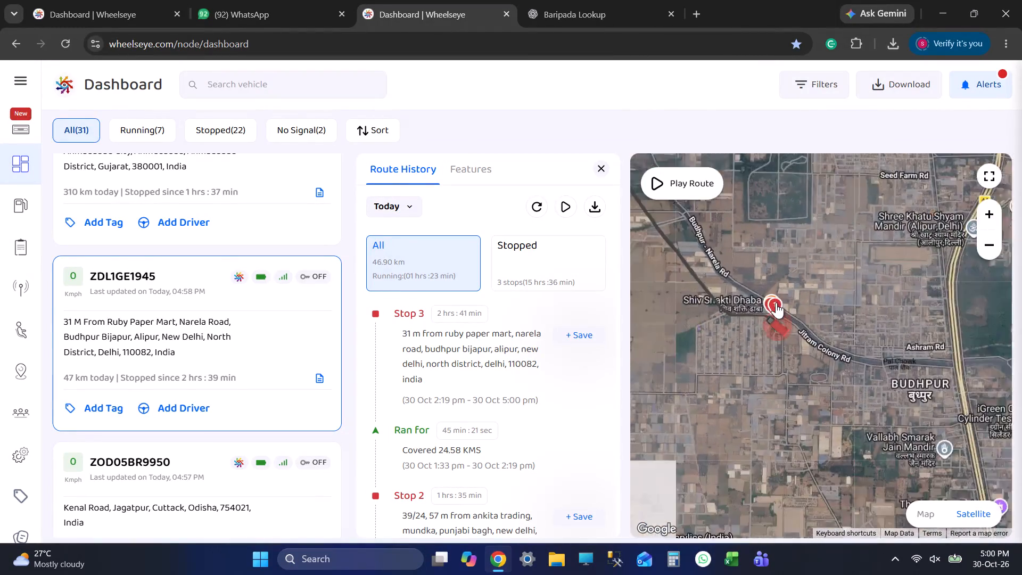
{"action": "scroll", "coordinate": [776, 302], "scroll_direction": "down", "scroll_amount": 10}
{"action": "scroll", "coordinate": [216, 329], "scroll_direction": "down", "scroll_amount": 4}
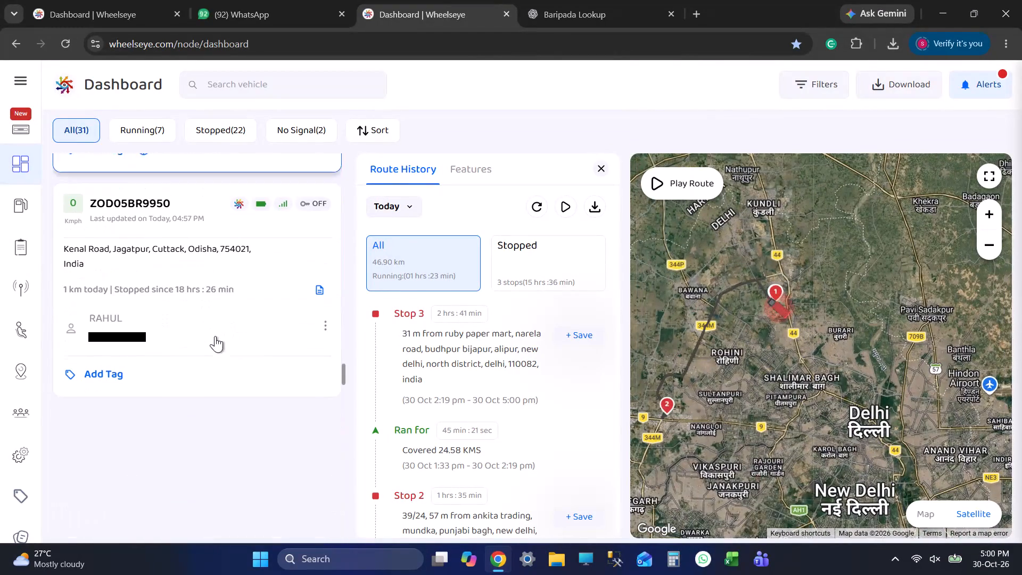
{"action": "left_click", "coordinate": [222, 293]}
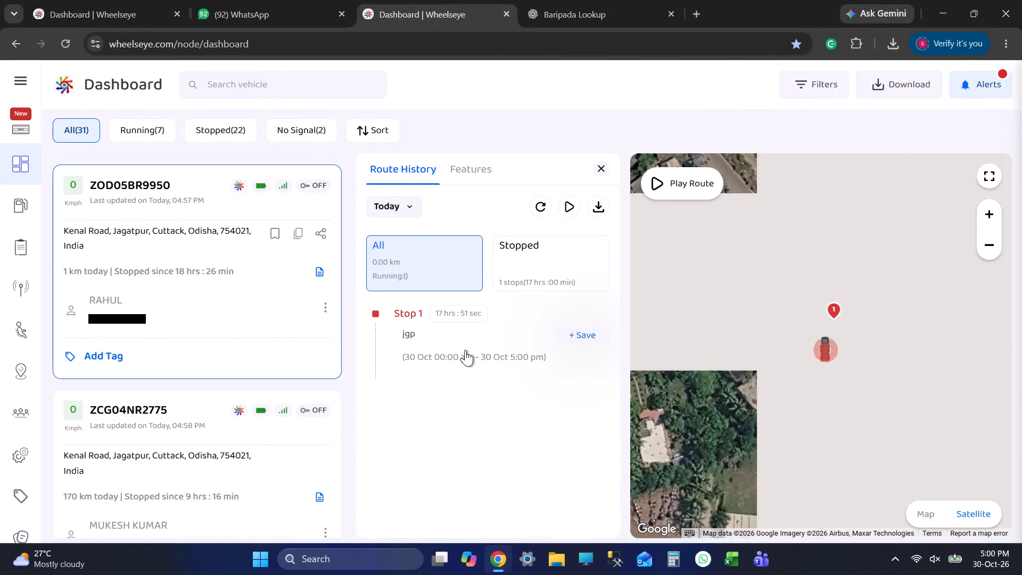
{"action": "scroll", "coordinate": [359, 389], "scroll_direction": "down", "scroll_amount": 3}
{"action": "scroll", "coordinate": [171, 432], "scroll_direction": "down", "scroll_amount": 2}
{"action": "left_click", "coordinate": [184, 335]}
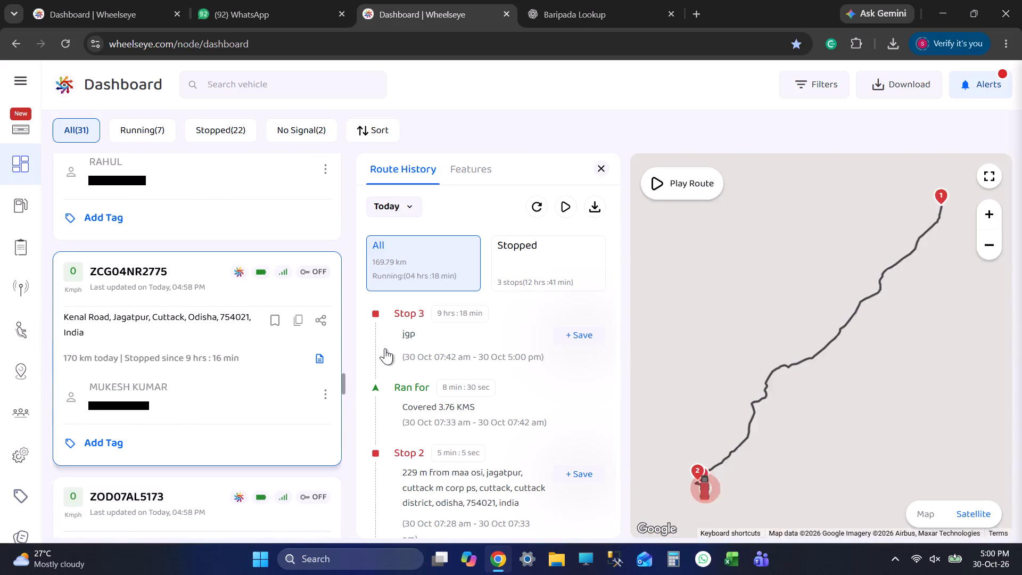
{"action": "left_click_drag", "start_coordinate": [675, 365], "coordinate": [757, 273]}
{"action": "scroll", "coordinate": [219, 329], "scroll_direction": "down", "scroll_amount": 4}
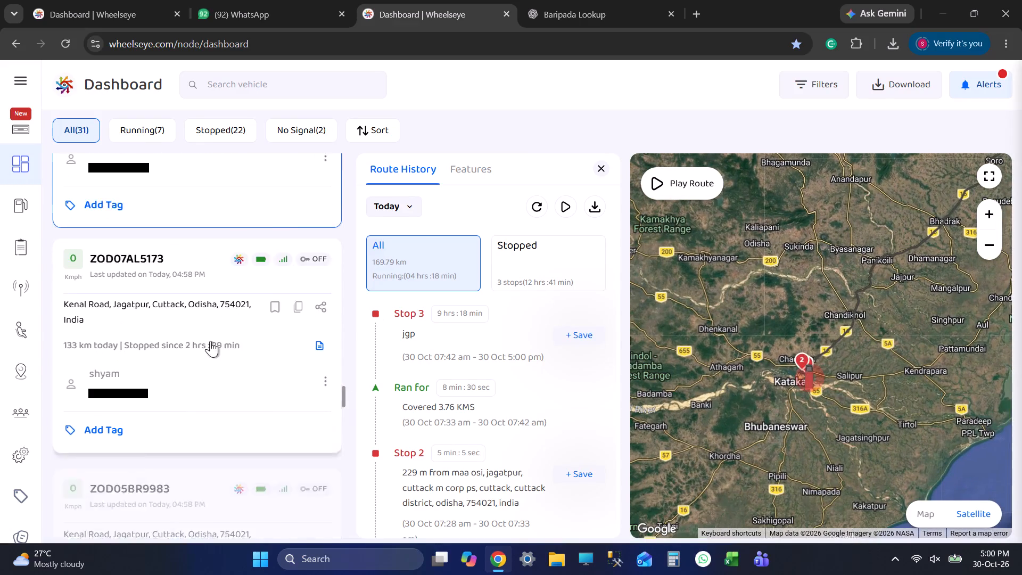
{"action": "left_click", "coordinate": [211, 316]}
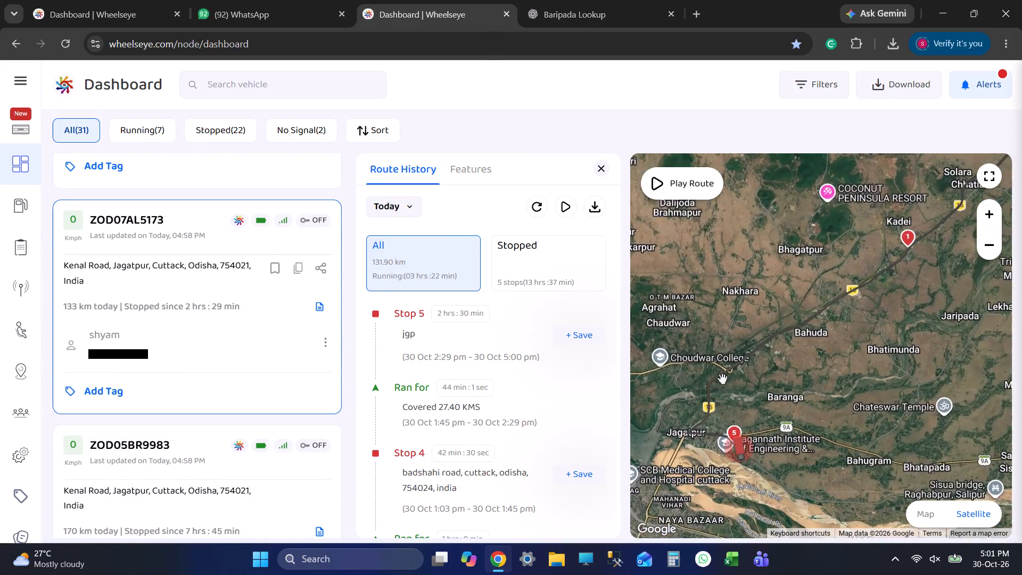
{"action": "left_click_drag", "start_coordinate": [768, 309], "coordinate": [810, 226]}
{"action": "scroll", "coordinate": [202, 329], "scroll_direction": "down", "scroll_amount": 2}
{"action": "left_click", "coordinate": [160, 359]}
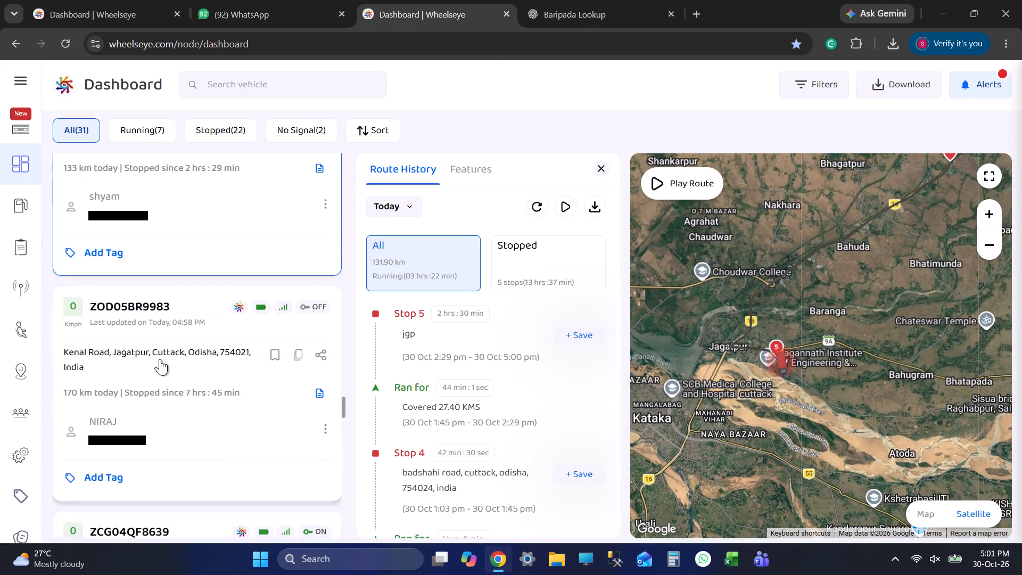
{"action": "left_click_drag", "start_coordinate": [732, 450], "coordinate": [756, 356]}
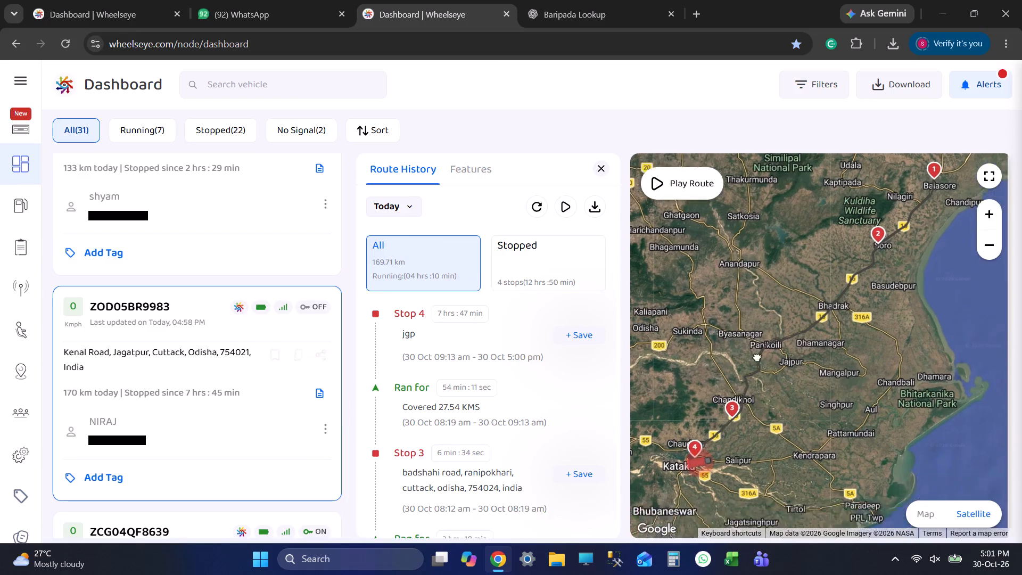
{"action": "left_click_drag", "start_coordinate": [756, 356], "coordinate": [781, 306]}
{"action": "scroll", "coordinate": [751, 337], "scroll_direction": "up", "scroll_amount": 10}
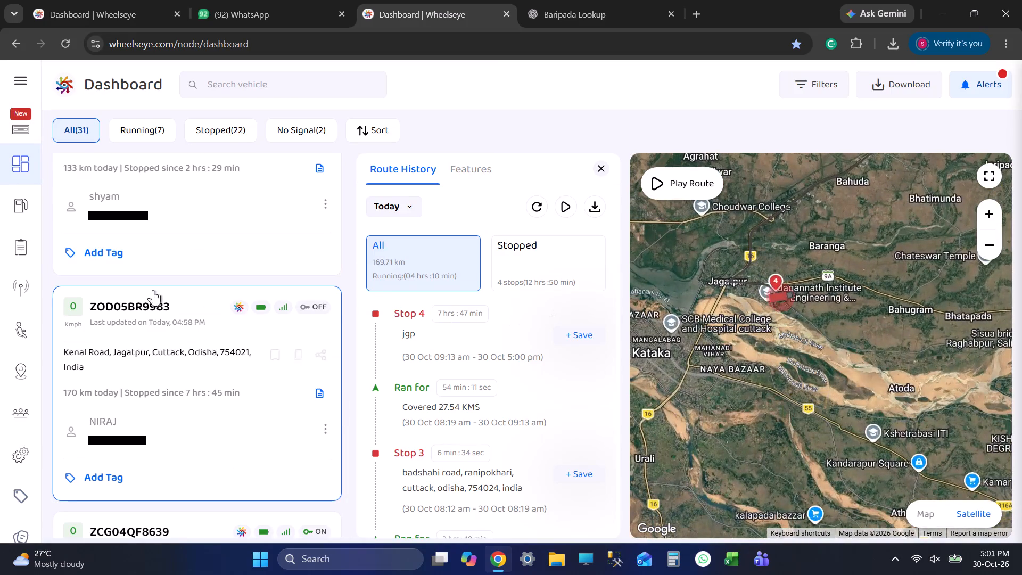
{"action": "scroll", "coordinate": [150, 302], "scroll_direction": "down", "scroll_amount": 4}
{"action": "left_click", "coordinate": [149, 299]}
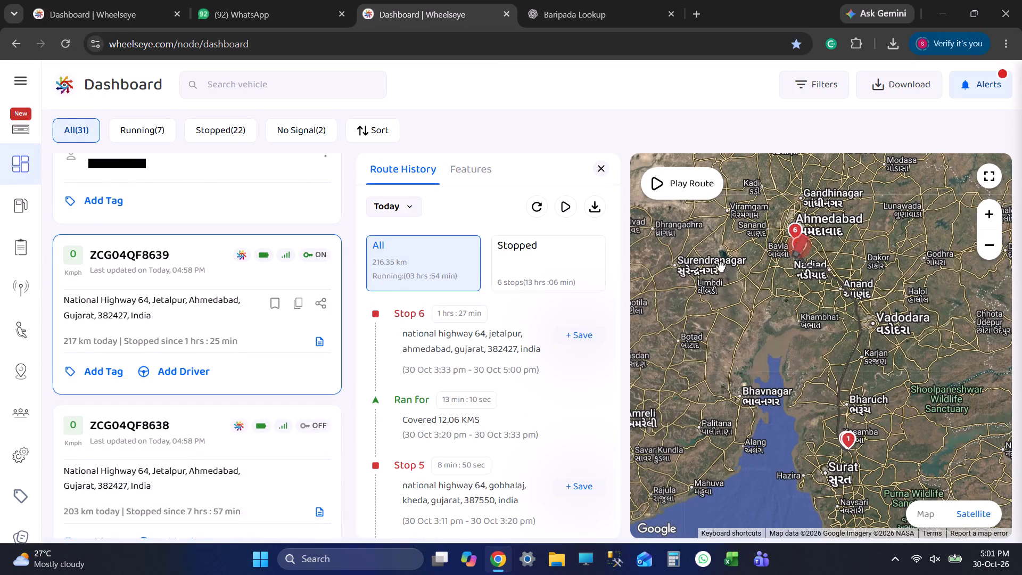
{"action": "scroll", "coordinate": [222, 321], "scroll_direction": "down", "scroll_amount": 3}
{"action": "left_click", "coordinate": [198, 278]}
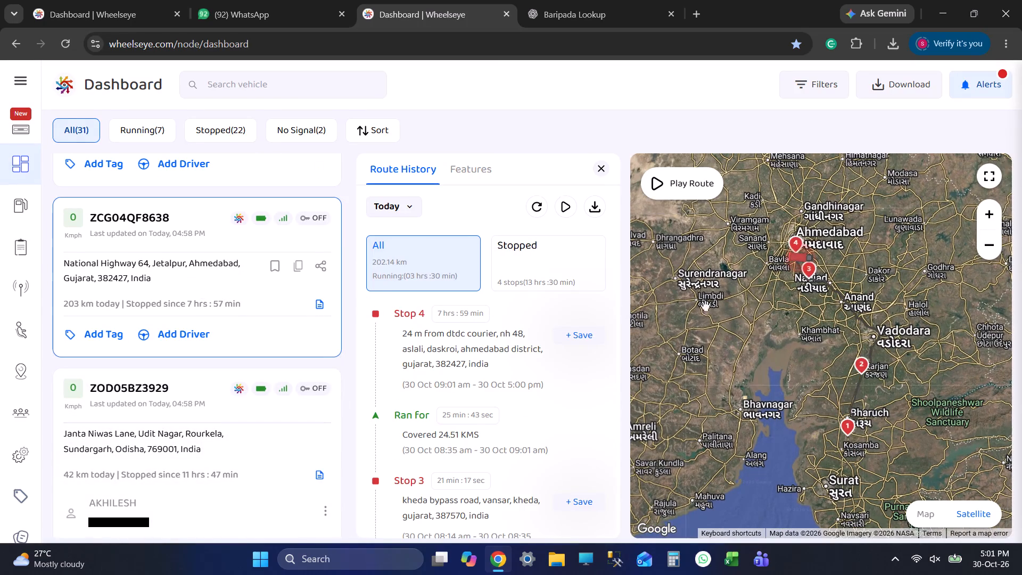
{"action": "scroll", "coordinate": [208, 322], "scroll_direction": "down", "scroll_amount": 3}
{"action": "left_click", "coordinate": [201, 280]}
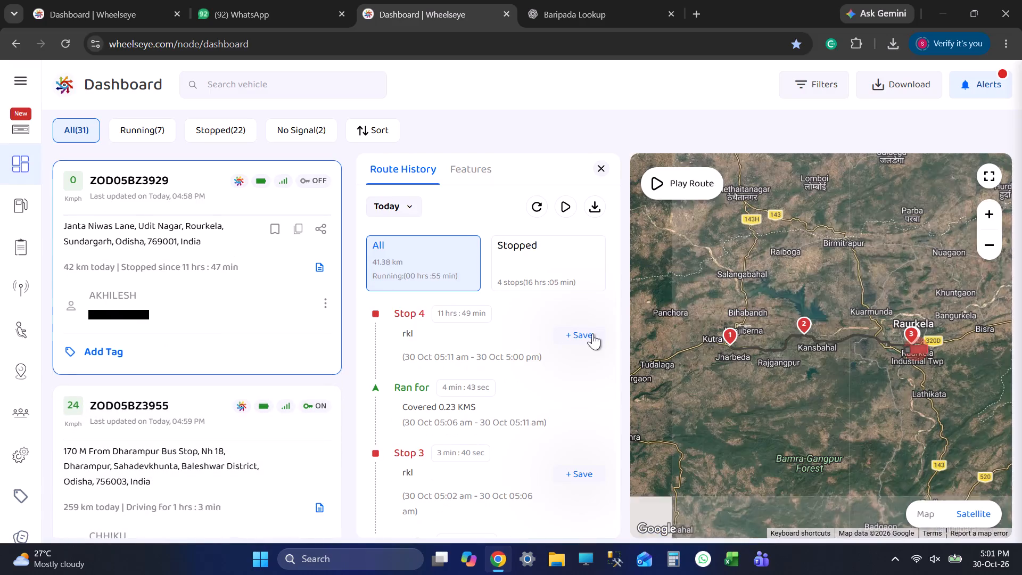
{"action": "scroll", "coordinate": [201, 308], "scroll_direction": "down", "scroll_amount": 3}
{"action": "left_click", "coordinate": [208, 295]}
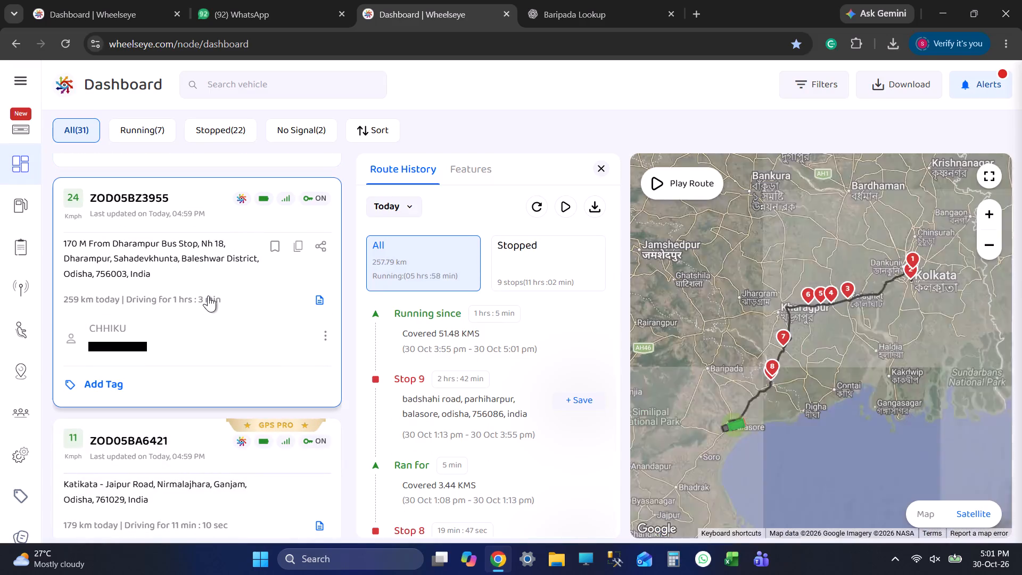
{"action": "left_click_drag", "start_coordinate": [678, 430], "coordinate": [730, 367]}
{"action": "scroll", "coordinate": [776, 379], "scroll_direction": "up", "scroll_amount": 3}
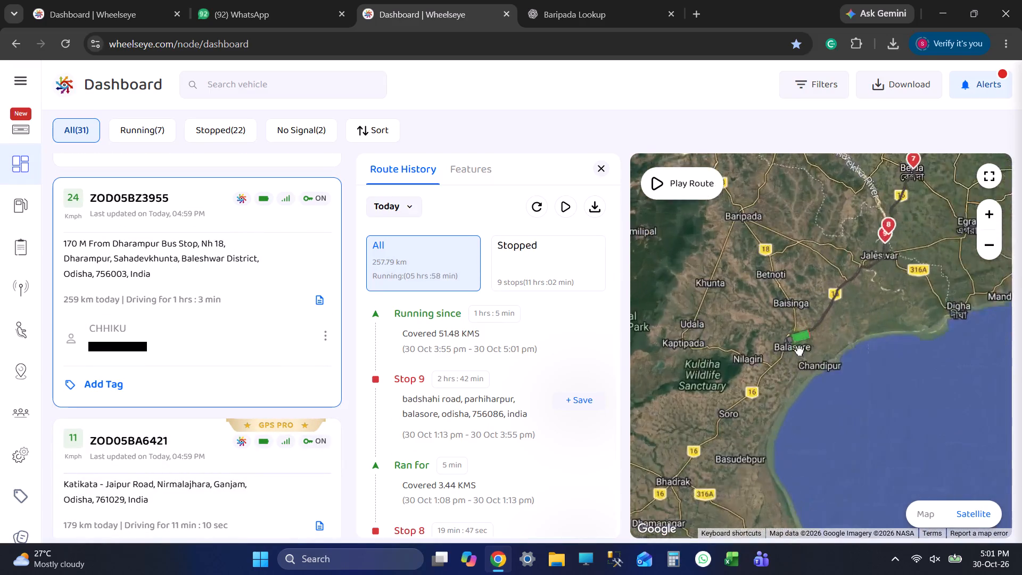
{"action": "scroll", "coordinate": [811, 315], "scroll_direction": "up", "scroll_amount": 2}
{"action": "scroll", "coordinate": [774, 282], "scroll_direction": "up", "scroll_amount": 2}
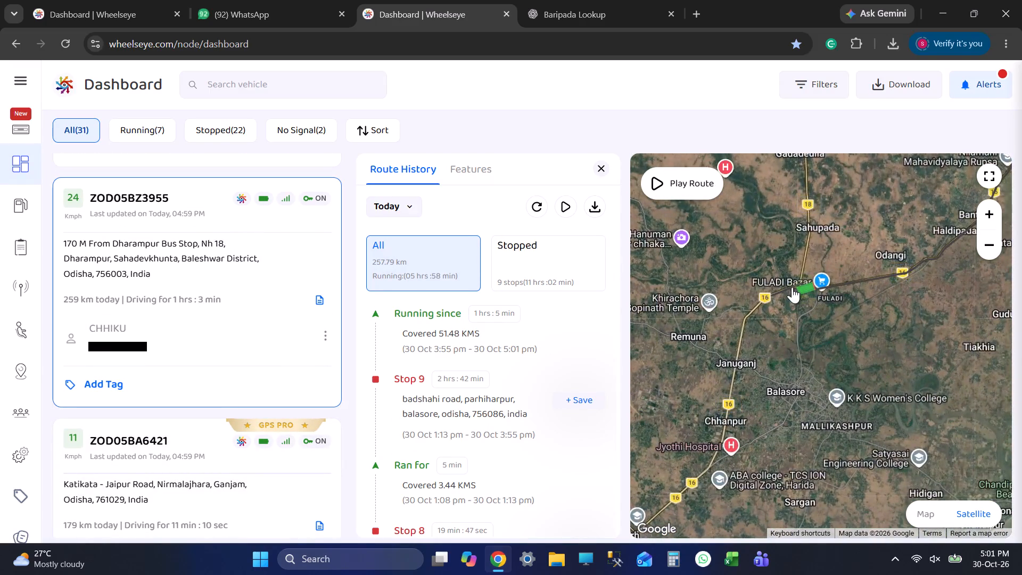
{"action": "scroll", "coordinate": [792, 287], "scroll_direction": "up", "scroll_amount": 1}
{"action": "scroll", "coordinate": [736, 318], "scroll_direction": "down", "scroll_amount": 3}
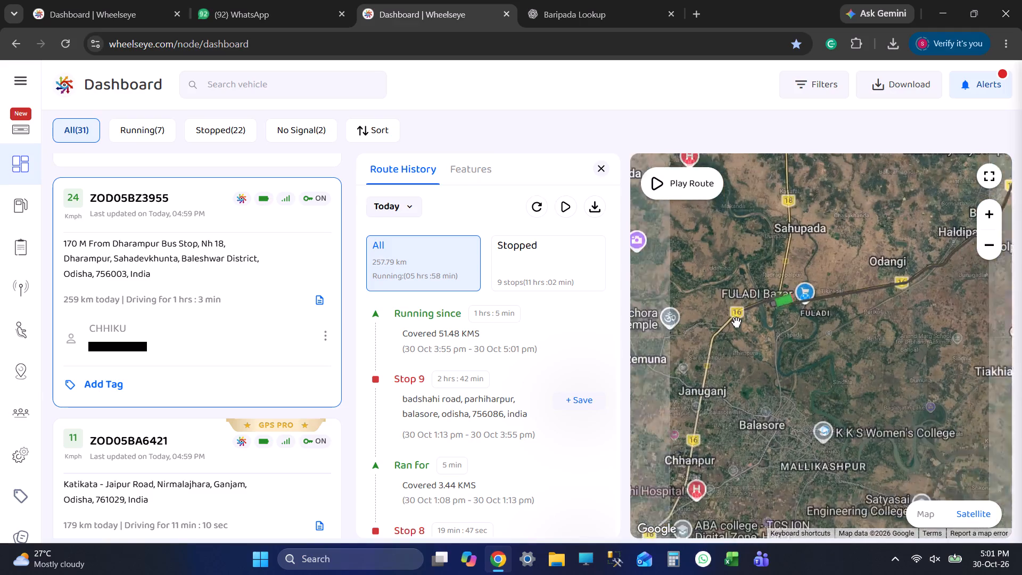
{"action": "scroll", "coordinate": [736, 322], "scroll_direction": "down", "scroll_amount": 1}
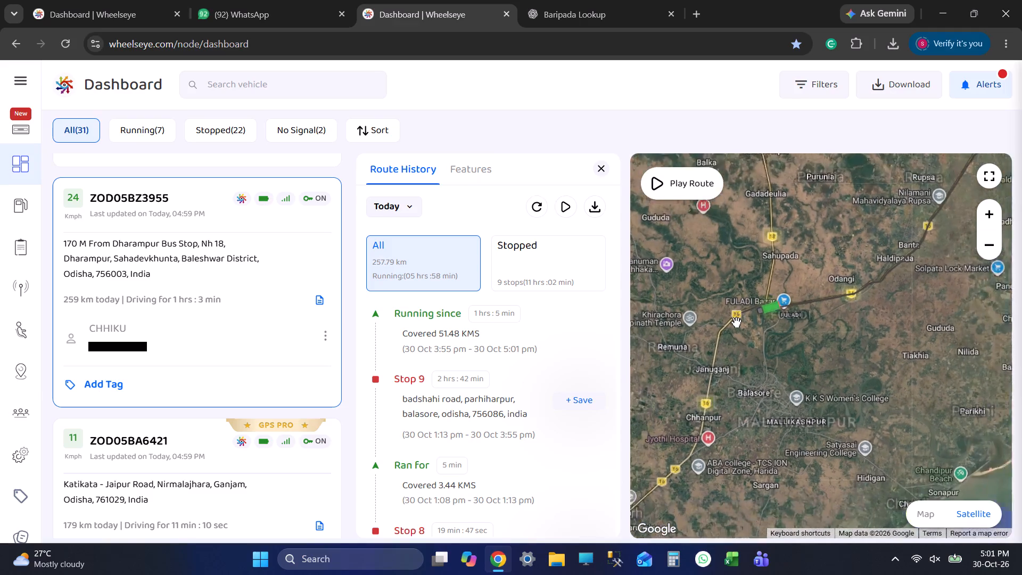
{"action": "scroll", "coordinate": [736, 322], "scroll_direction": "down", "scroll_amount": 1}
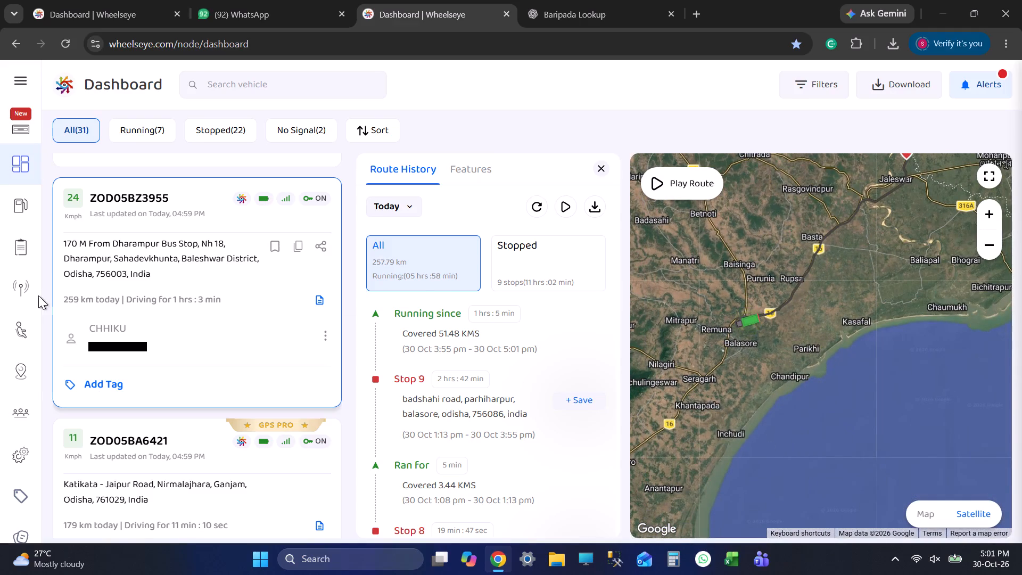
{"action": "scroll", "coordinate": [180, 311], "scroll_direction": "down", "scroll_amount": 3}
{"action": "left_click", "coordinate": [171, 285]}
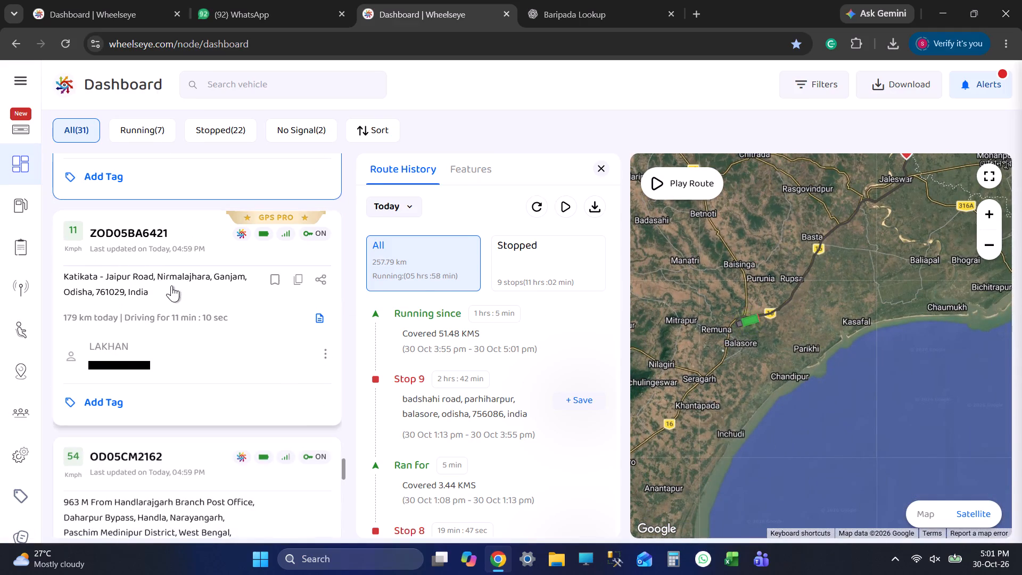
{"action": "left_click_drag", "start_coordinate": [779, 415], "coordinate": [823, 360]}
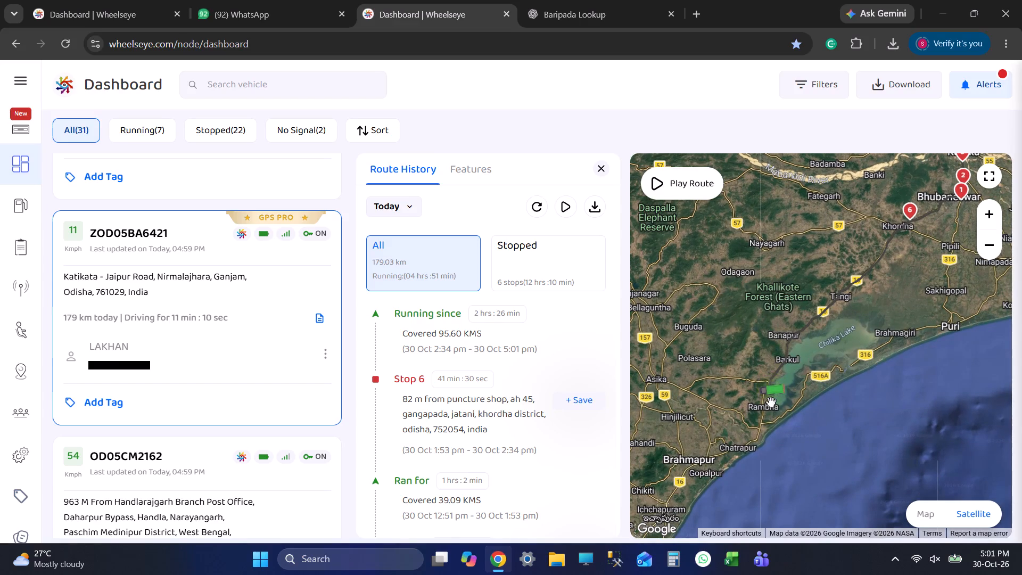
{"action": "left_click_drag", "start_coordinate": [767, 401], "coordinate": [764, 352]}
{"action": "scroll", "coordinate": [764, 352], "scroll_direction": "up", "scroll_amount": 2}
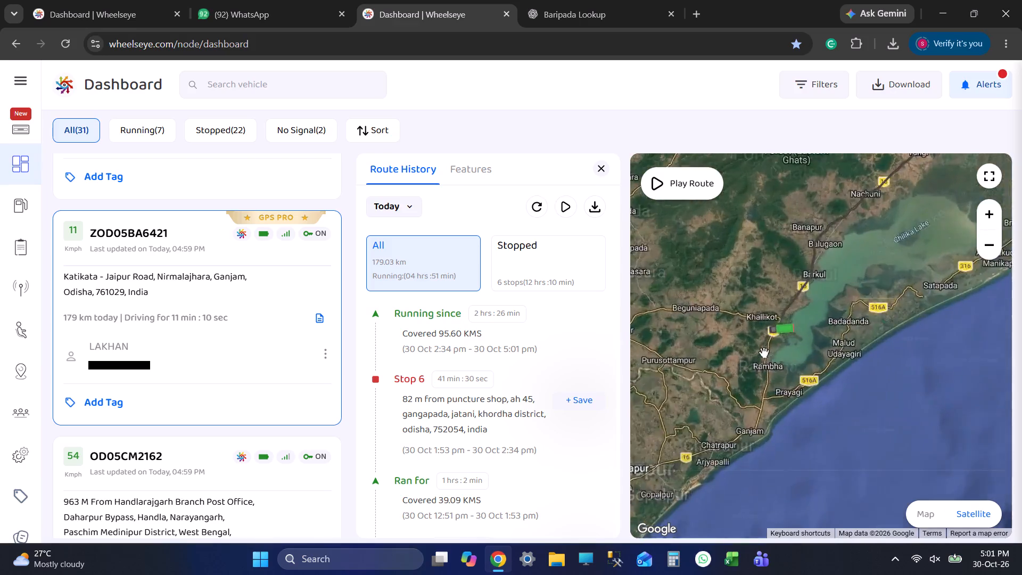
{"action": "scroll", "coordinate": [773, 295], "scroll_direction": "up", "scroll_amount": 2}
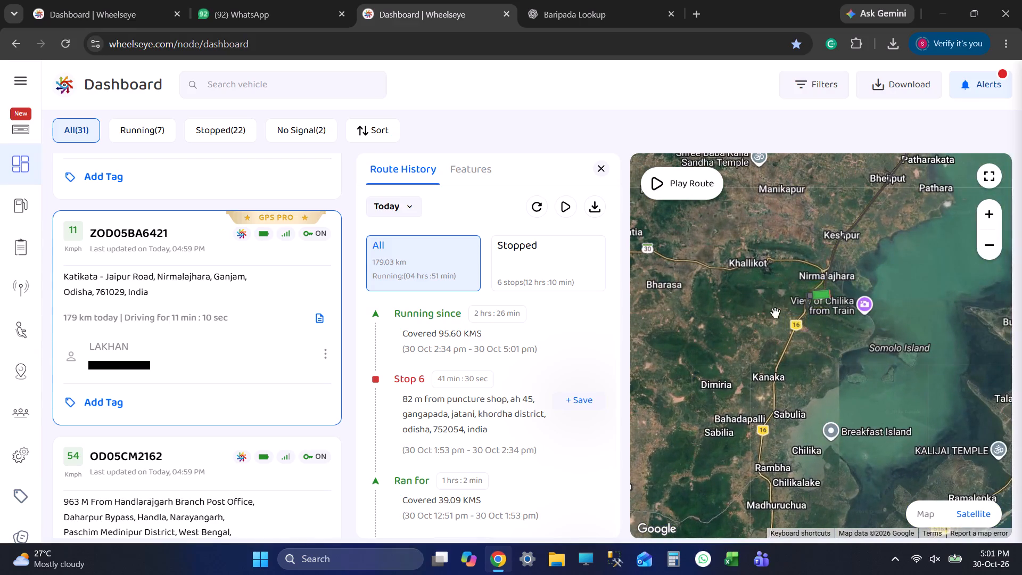
{"action": "scroll", "coordinate": [782, 308], "scroll_direction": "down", "scroll_amount": 8}
{"action": "scroll", "coordinate": [744, 350], "scroll_direction": "down", "scroll_amount": 4}
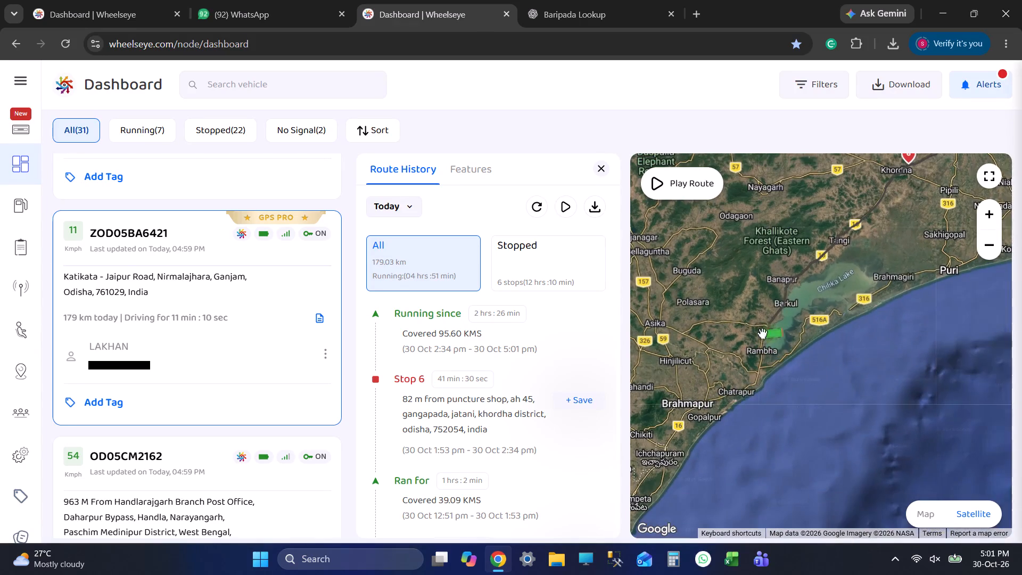
{"action": "left_click_drag", "start_coordinate": [729, 337], "coordinate": [719, 342]}
{"action": "scroll", "coordinate": [730, 342], "scroll_direction": "down", "scroll_amount": 2}
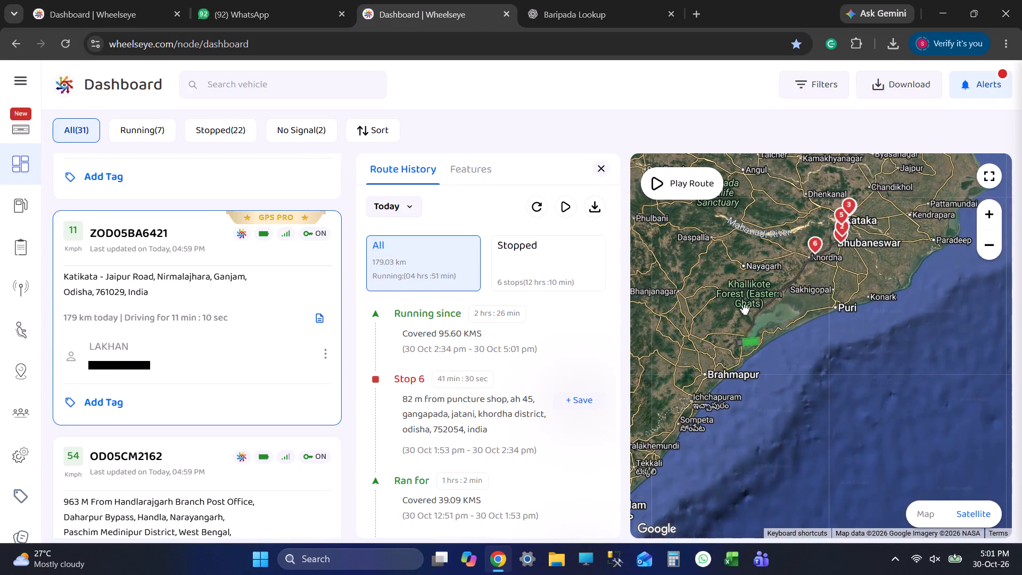
{"action": "left_click_drag", "start_coordinate": [746, 307], "coordinate": [791, 269]}
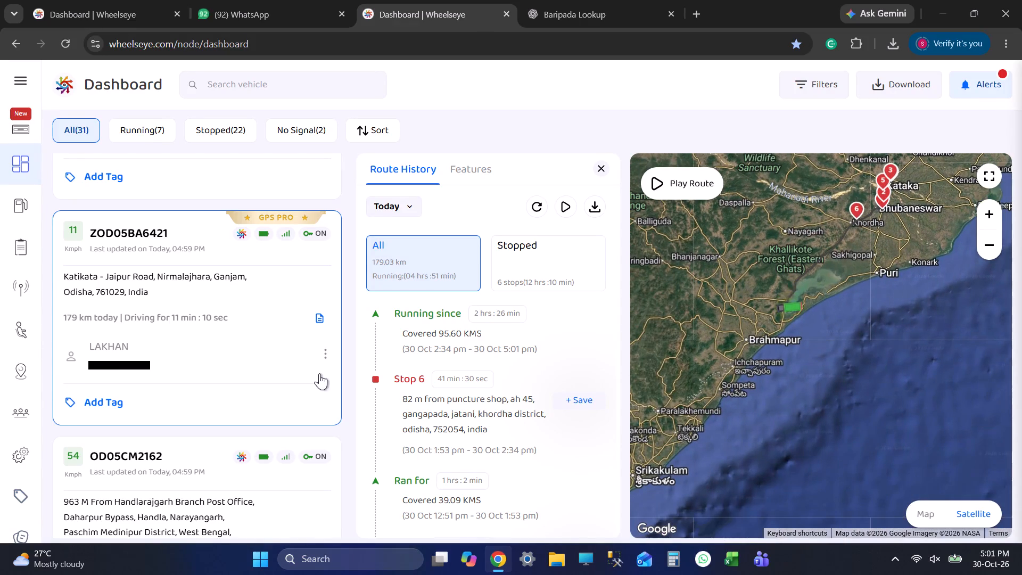
{"action": "scroll", "coordinate": [268, 366], "scroll_direction": "down", "scroll_amount": 2}
{"action": "left_click", "coordinate": [248, 355]}
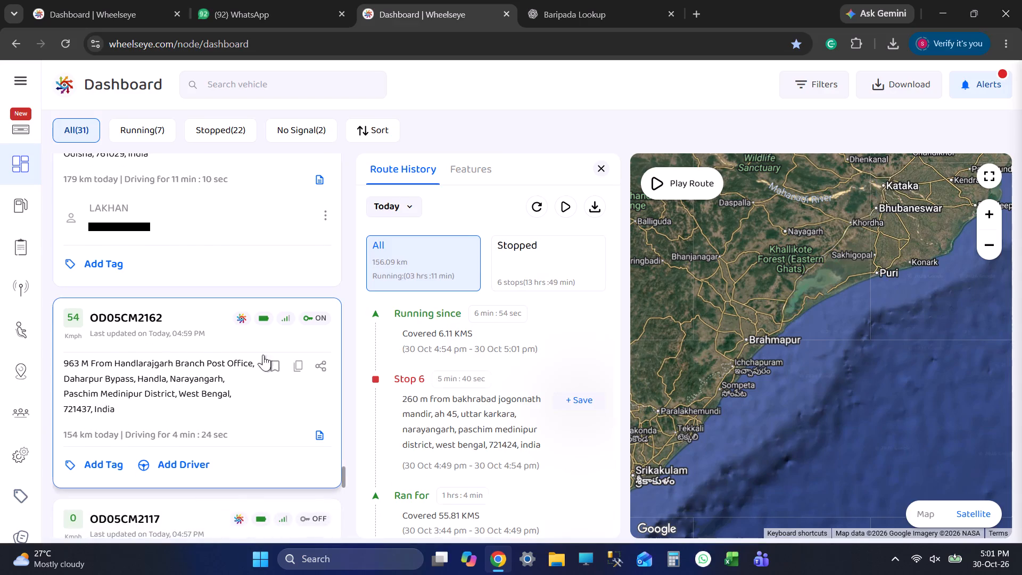
{"action": "left_click_drag", "start_coordinate": [863, 224], "coordinate": [773, 290]}
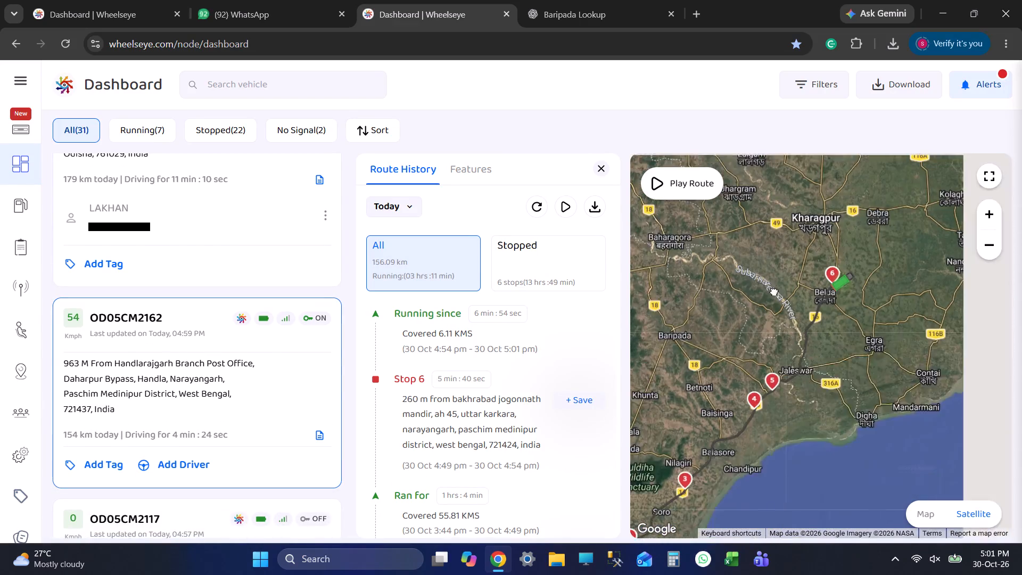
{"action": "scroll", "coordinate": [774, 324], "scroll_direction": "up", "scroll_amount": 8}
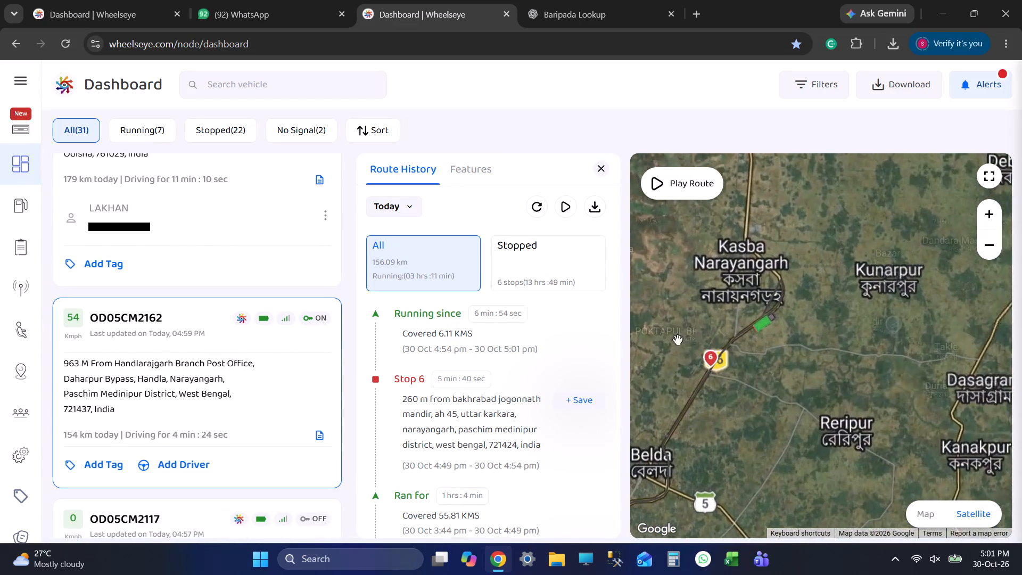
{"action": "scroll", "coordinate": [696, 377], "scroll_direction": "down", "scroll_amount": 5}
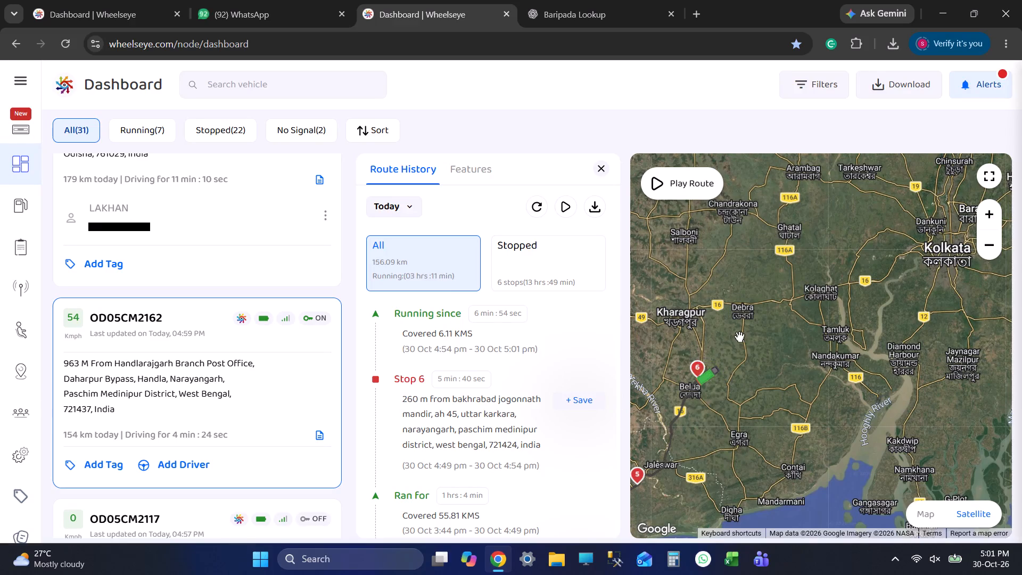
{"action": "scroll", "coordinate": [715, 365], "scroll_direction": "up", "scroll_amount": 1}
{"action": "left_click", "coordinate": [516, 389]}
{"action": "scroll", "coordinate": [754, 410], "scroll_direction": "down", "scroll_amount": 4}
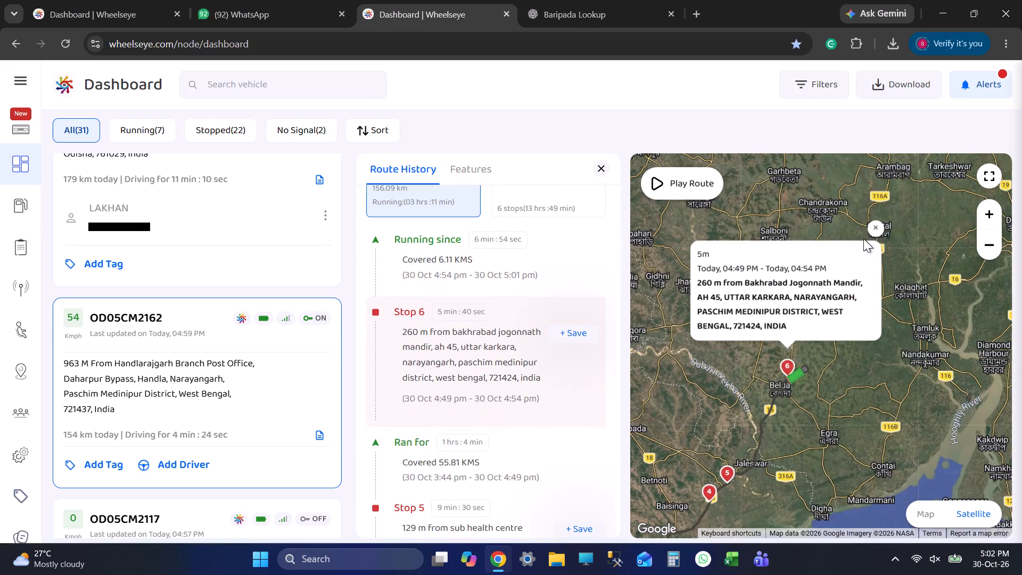
{"action": "left_click", "coordinate": [881, 219]}
{"action": "left_click", "coordinate": [881, 223]}
{"action": "scroll", "coordinate": [784, 366], "scroll_direction": "up", "scroll_amount": 3}
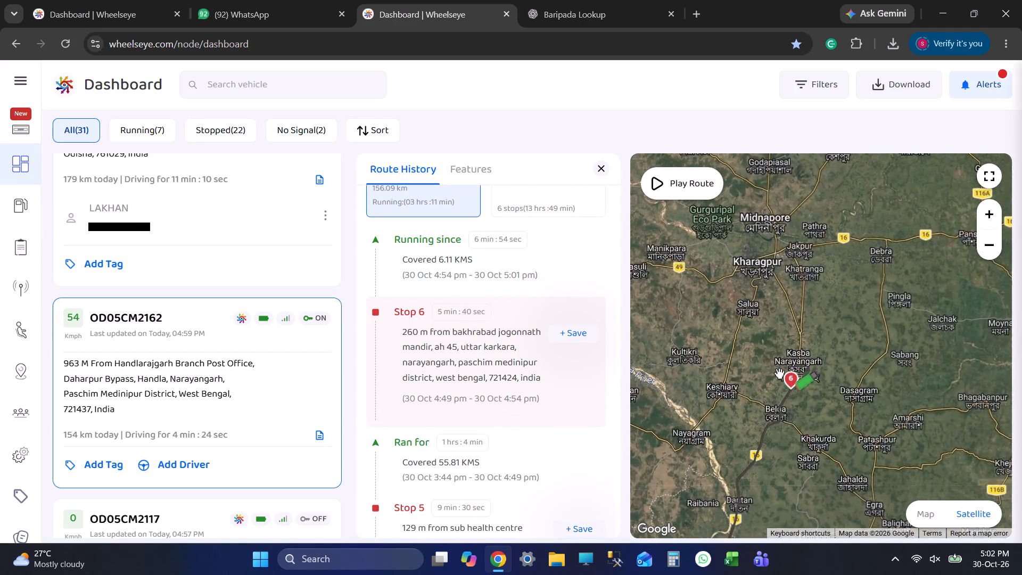
{"action": "scroll", "coordinate": [241, 414], "scroll_direction": "down", "scroll_amount": 2}
{"action": "left_click", "coordinate": [182, 407]}
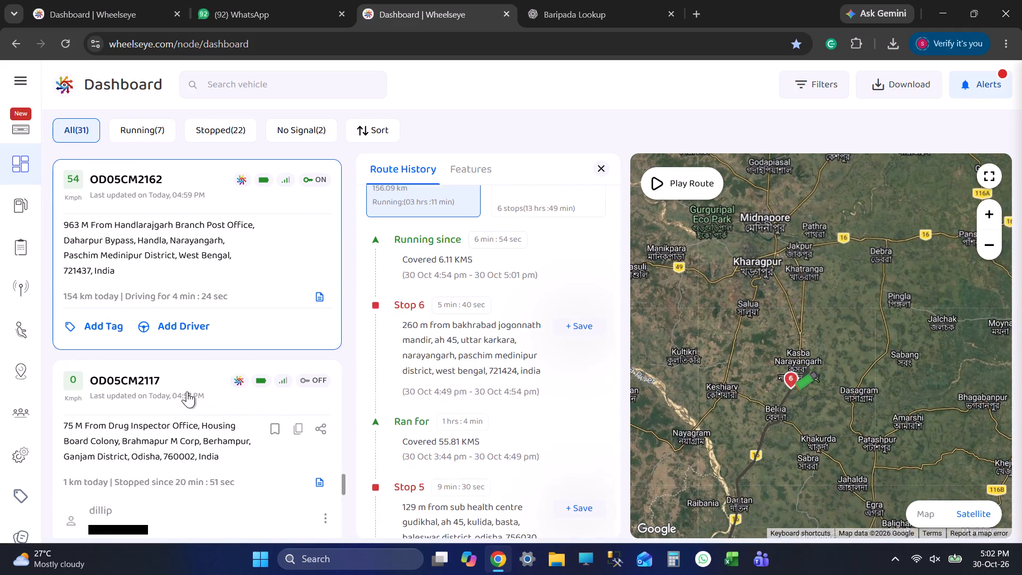
{"action": "scroll", "coordinate": [189, 408], "scroll_direction": "down", "scroll_amount": 5}
{"action": "left_click", "coordinate": [222, 343]}
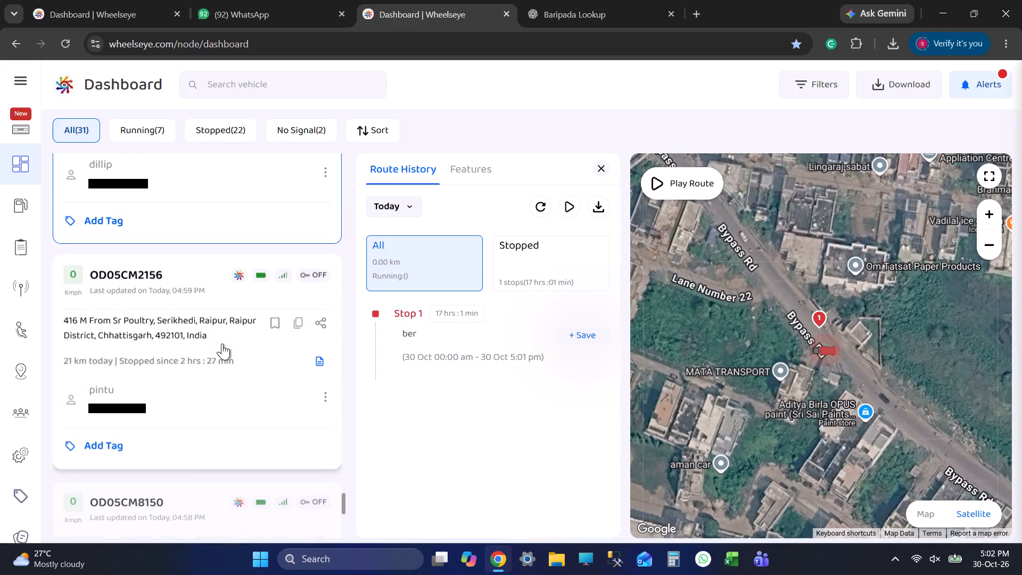
{"action": "scroll", "coordinate": [735, 324], "scroll_direction": "up", "scroll_amount": 5}
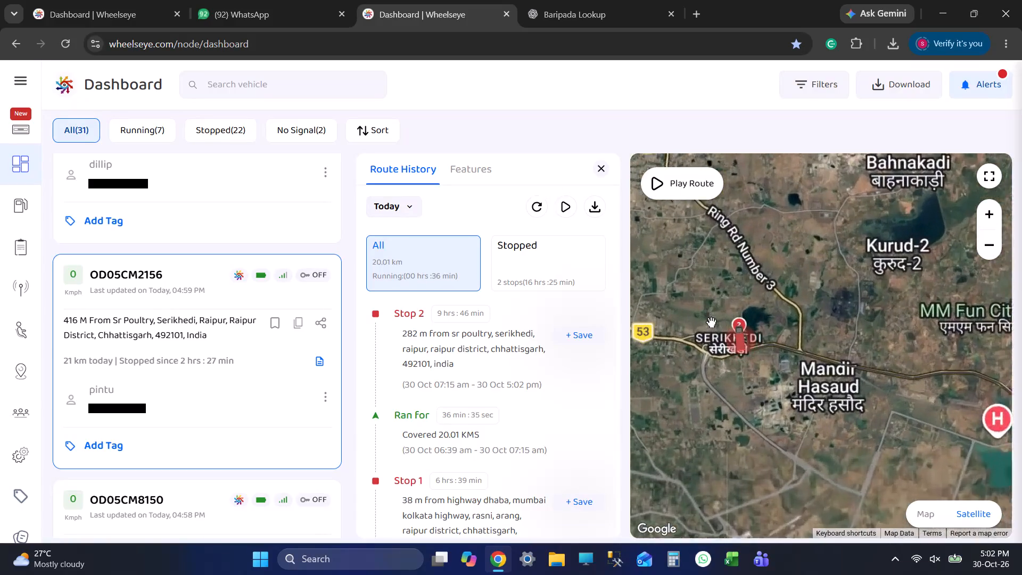
{"action": "scroll", "coordinate": [742, 353], "scroll_direction": "up", "scroll_amount": 2}
{"action": "scroll", "coordinate": [742, 353], "scroll_direction": "down", "scroll_amount": 10}
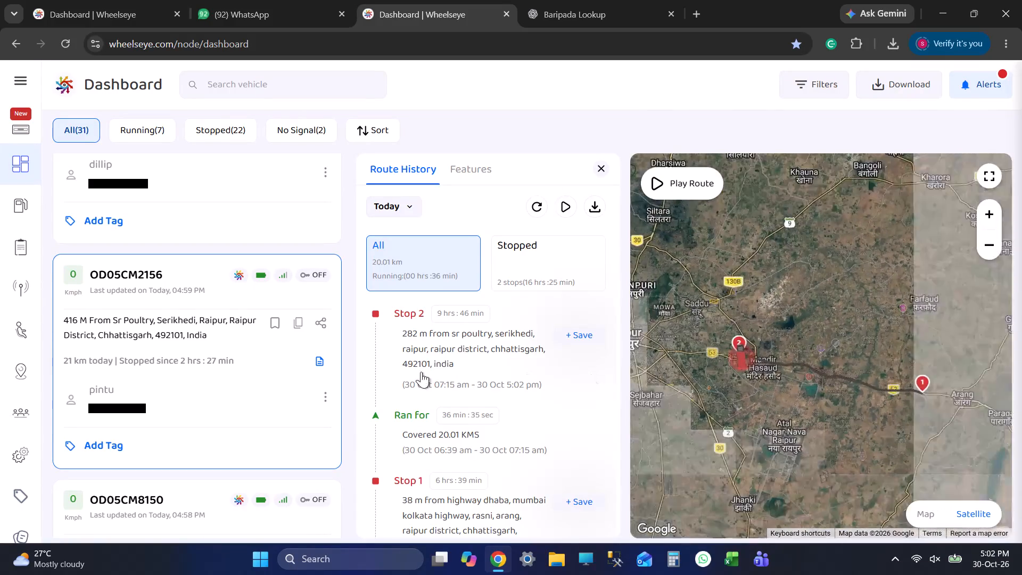
{"action": "scroll", "coordinate": [197, 379], "scroll_direction": "down", "scroll_amount": 3}
{"action": "scroll", "coordinate": [745, 376], "scroll_direction": "up", "scroll_amount": 3}
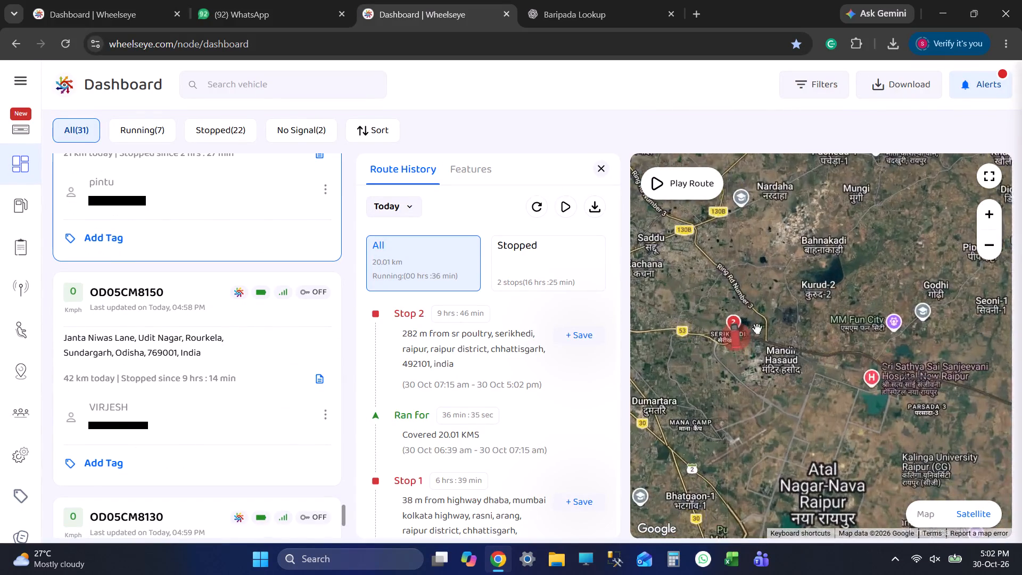
{"action": "scroll", "coordinate": [760, 325], "scroll_direction": "up", "scroll_amount": 3}
{"action": "scroll", "coordinate": [691, 328], "scroll_direction": "up", "scroll_amount": 5}
{"action": "scroll", "coordinate": [751, 377], "scroll_direction": "up", "scroll_amount": 1}
{"action": "scroll", "coordinate": [727, 385], "scroll_direction": "down", "scroll_amount": 3}
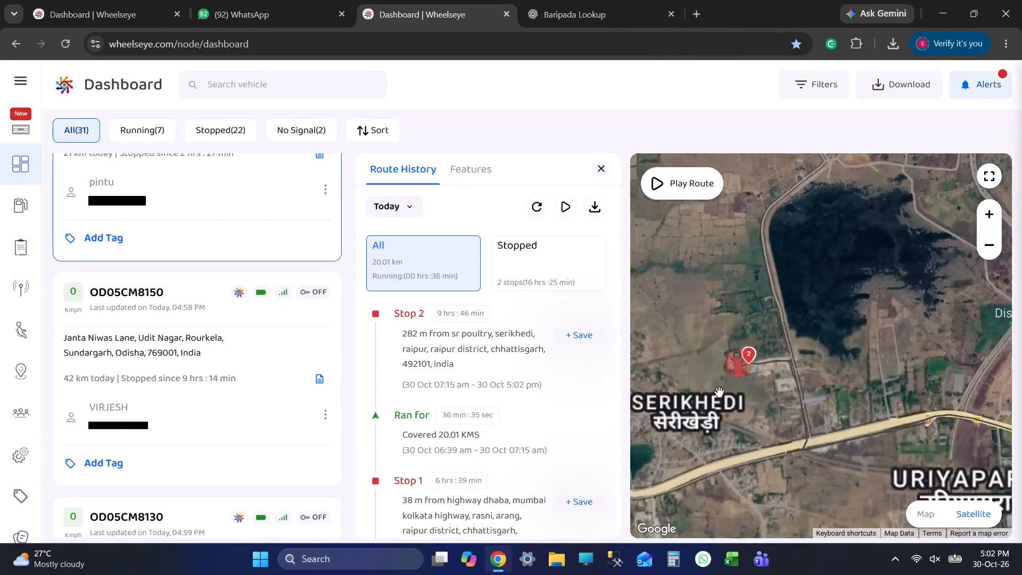
{"action": "scroll", "coordinate": [727, 367], "scroll_direction": "up", "scroll_amount": 7}
{"action": "scroll", "coordinate": [727, 367], "scroll_direction": "down", "scroll_amount": 2}
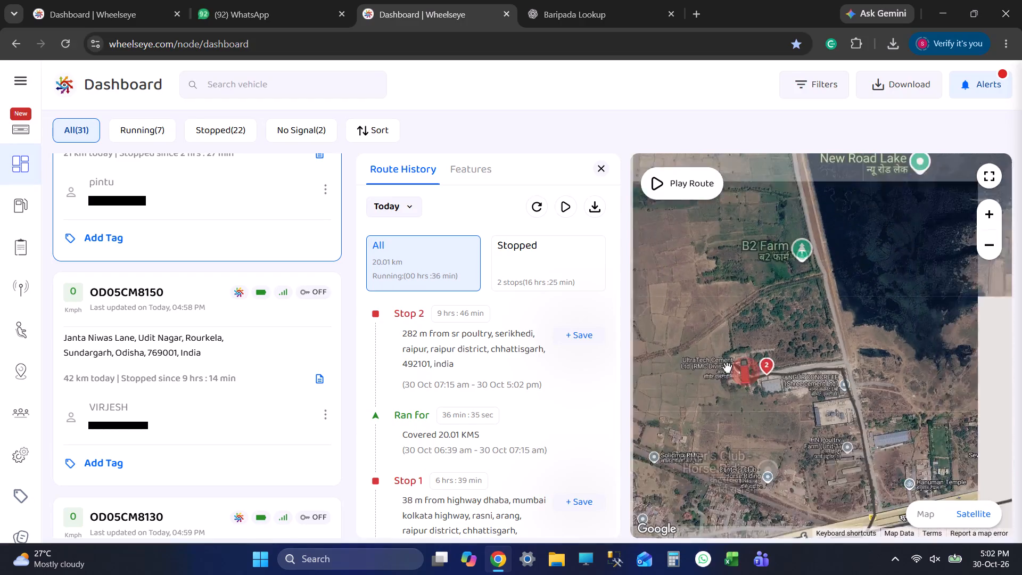
{"action": "scroll", "coordinate": [727, 367], "scroll_direction": "down", "scroll_amount": 9}
{"action": "scroll", "coordinate": [199, 363], "scroll_direction": "down", "scroll_amount": 3}
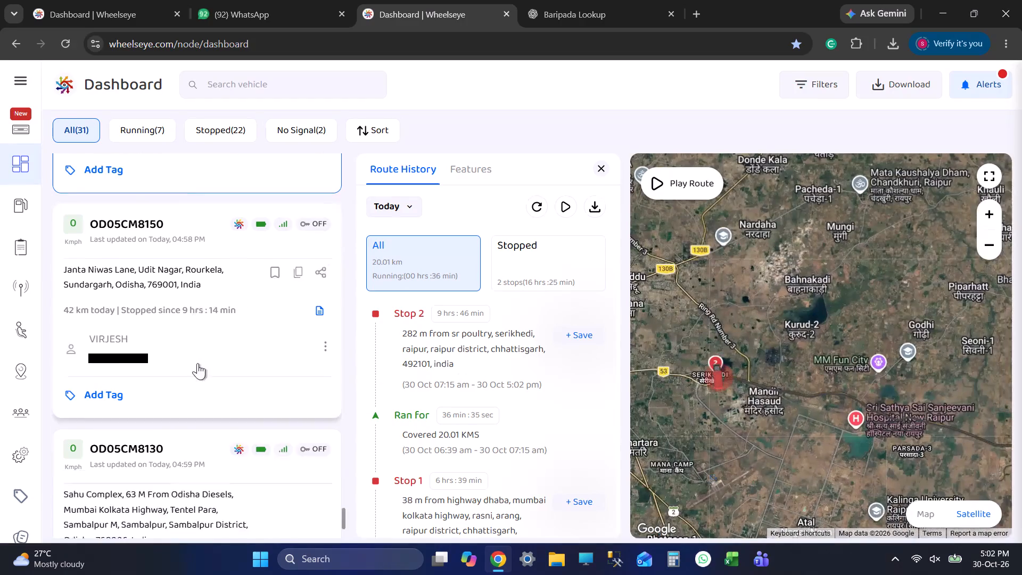
{"action": "scroll", "coordinate": [180, 321], "scroll_direction": "up", "scroll_amount": 3}
{"action": "left_click", "coordinate": [170, 322]}
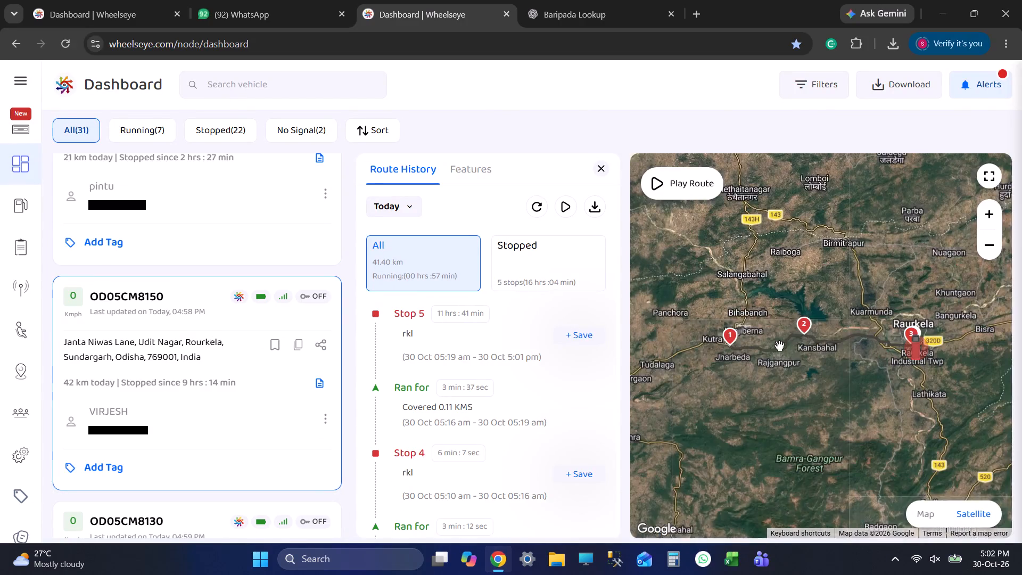
{"action": "scroll", "coordinate": [779, 346], "scroll_direction": "up", "scroll_amount": 2}
{"action": "left_click_drag", "start_coordinate": [838, 348], "coordinate": [745, 362]}
{"action": "scroll", "coordinate": [838, 363], "scroll_direction": "up", "scroll_amount": 3}
{"action": "left_click_drag", "start_coordinate": [875, 370], "coordinate": [821, 377]}
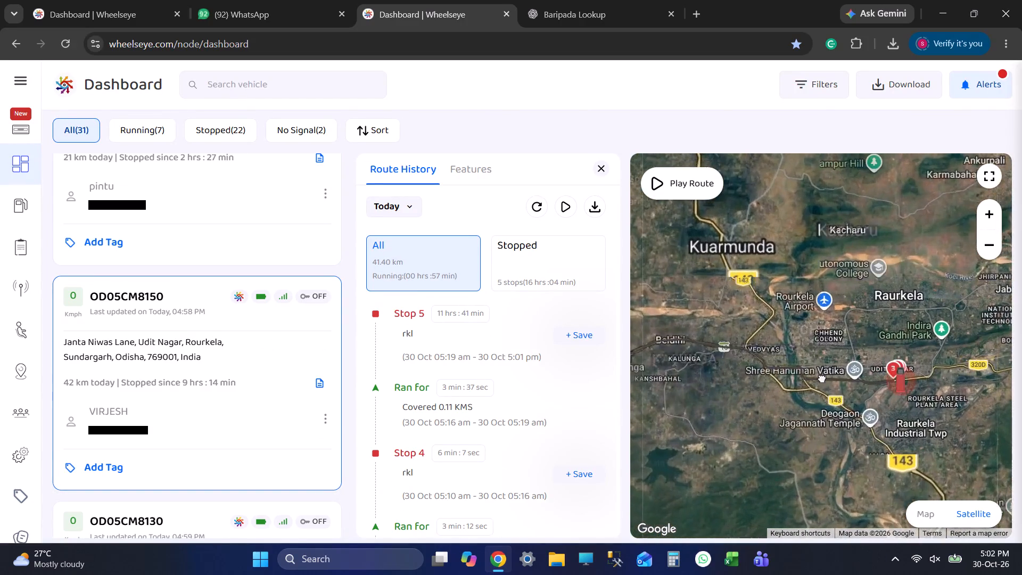
{"action": "left_click_drag", "start_coordinate": [821, 377], "coordinate": [743, 374]}
{"action": "left_click_drag", "start_coordinate": [720, 360], "coordinate": [827, 356]}
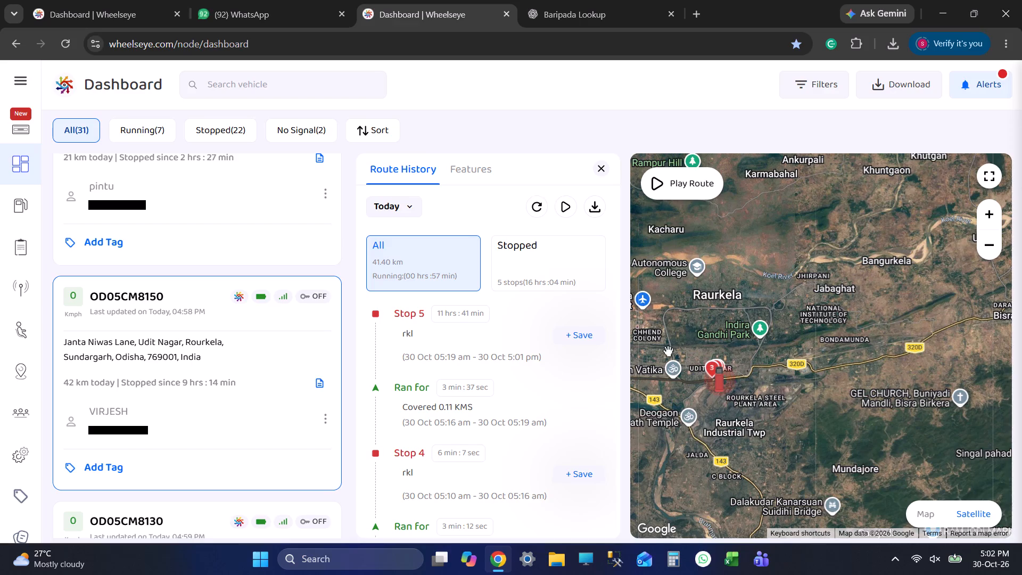
{"action": "scroll", "coordinate": [724, 370], "scroll_direction": "up", "scroll_amount": 8}
{"action": "left_click_drag", "start_coordinate": [737, 370], "coordinate": [834, 365]}
{"action": "scroll", "coordinate": [834, 356], "scroll_direction": "down", "scroll_amount": 3}
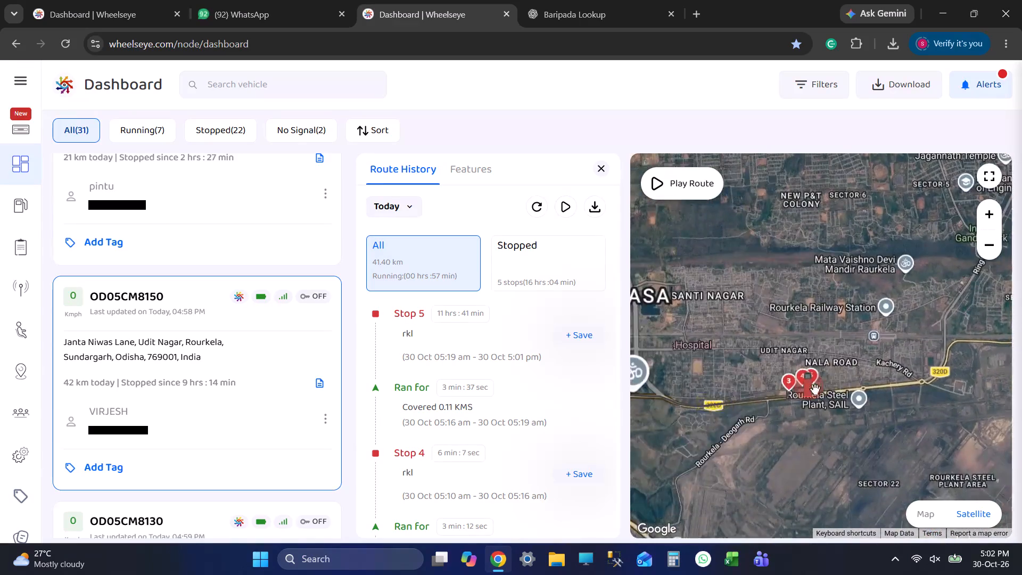
{"action": "scroll", "coordinate": [815, 389], "scroll_direction": "down", "scroll_amount": 5}
{"action": "scroll", "coordinate": [819, 382], "scroll_direction": "up", "scroll_amount": 9}
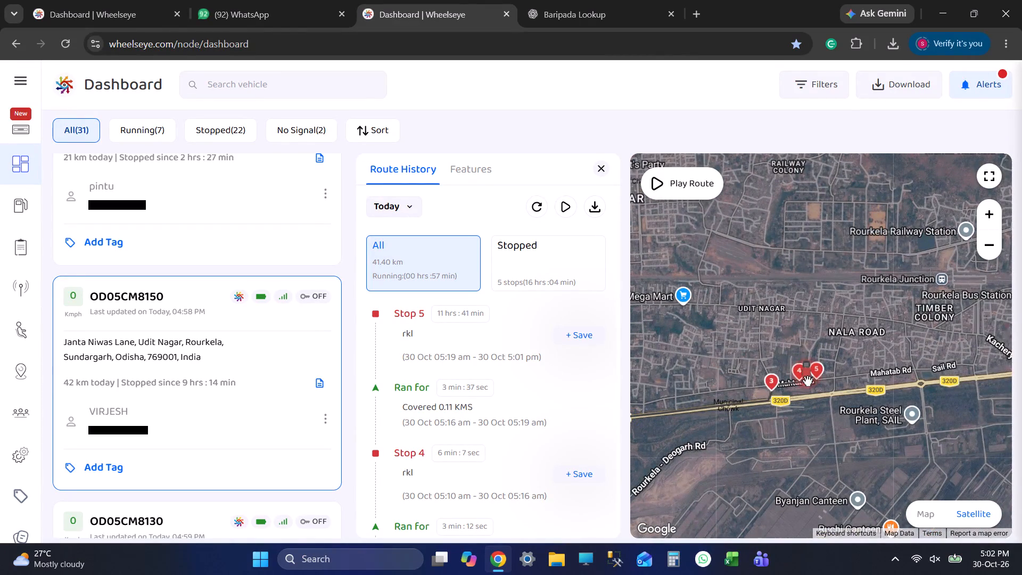
{"action": "scroll", "coordinate": [807, 381], "scroll_direction": "down", "scroll_amount": 12}
{"action": "scroll", "coordinate": [212, 361], "scroll_direction": "down", "scroll_amount": 4}
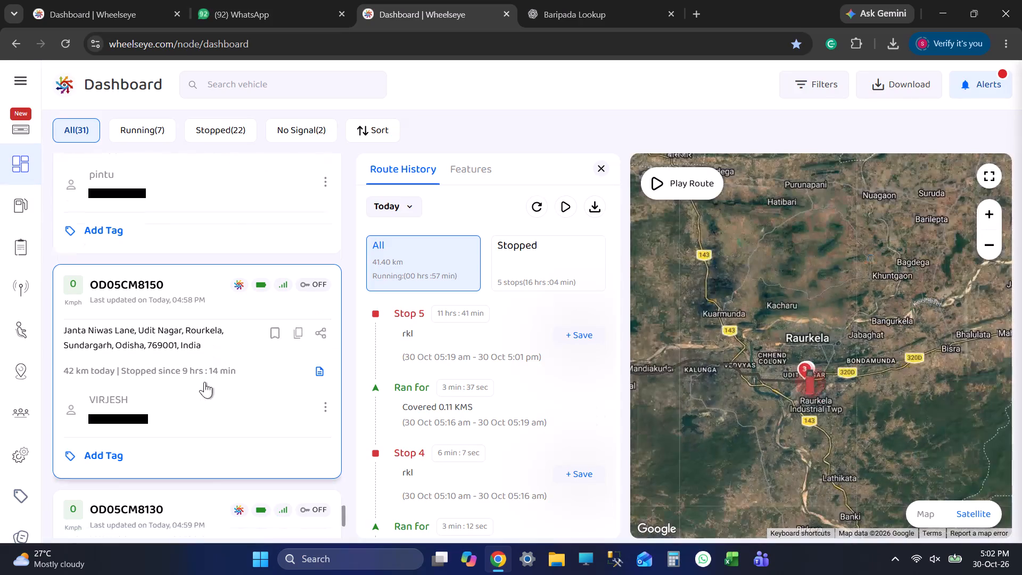
{"action": "left_click", "coordinate": [172, 317]}
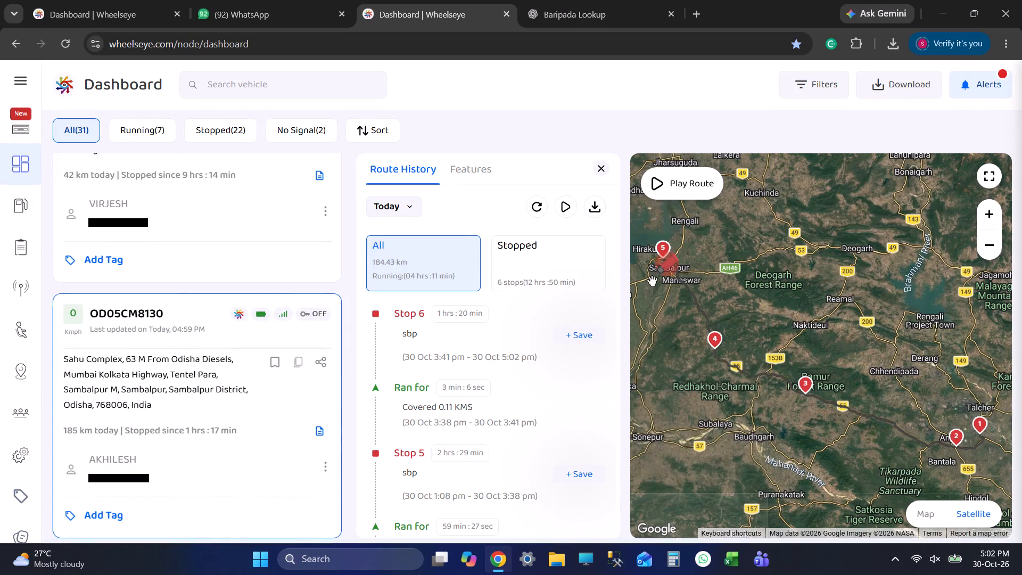
{"action": "left_click_drag", "start_coordinate": [652, 281], "coordinate": [720, 316]}
{"action": "scroll", "coordinate": [721, 316], "scroll_direction": "up", "scroll_amount": 10}
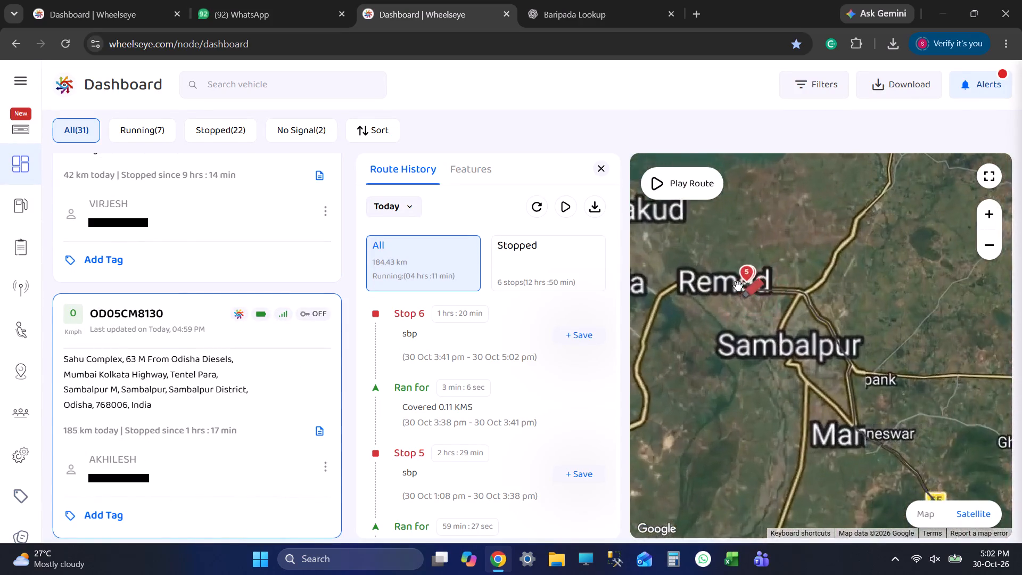
{"action": "scroll", "coordinate": [738, 286], "scroll_direction": "up", "scroll_amount": 4}
{"action": "scroll", "coordinate": [789, 272], "scroll_direction": "up", "scroll_amount": 2}
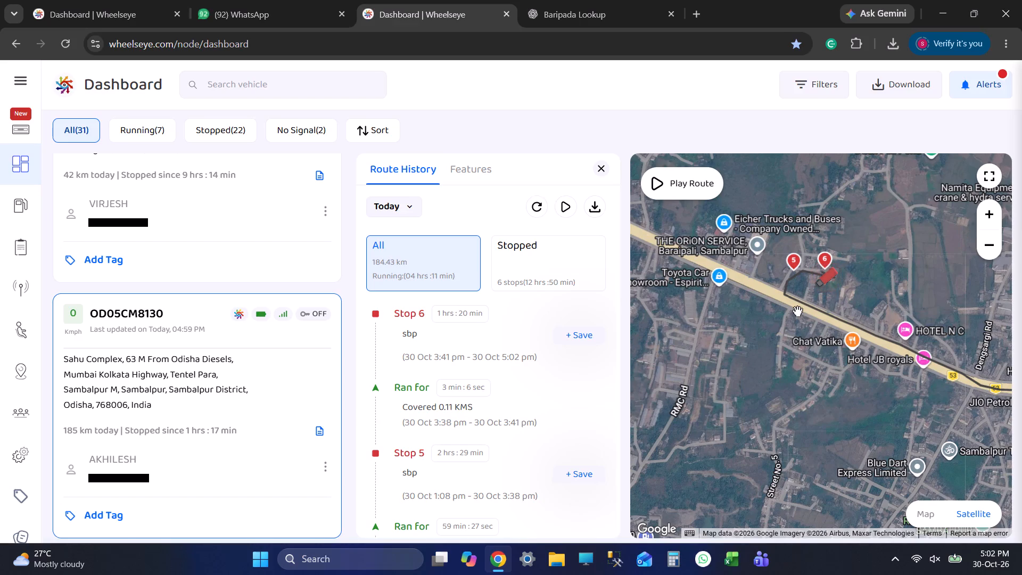
{"action": "scroll", "coordinate": [836, 276], "scroll_direction": "down", "scroll_amount": 4}
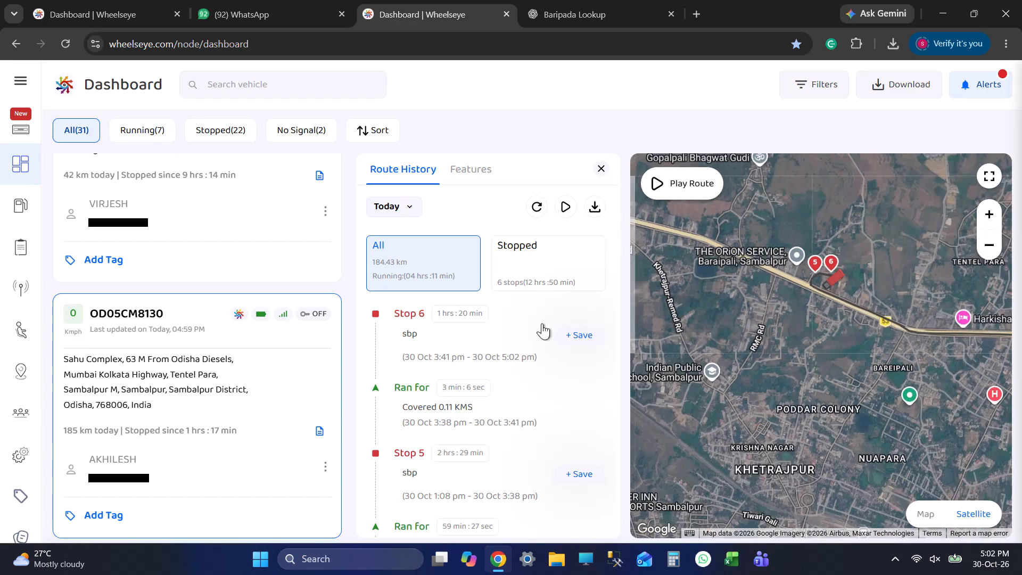
{"action": "left_click", "coordinate": [523, 323]}
{"action": "scroll", "coordinate": [552, 343], "scroll_direction": "down", "scroll_amount": 3}
{"action": "left_click", "coordinate": [508, 299]}
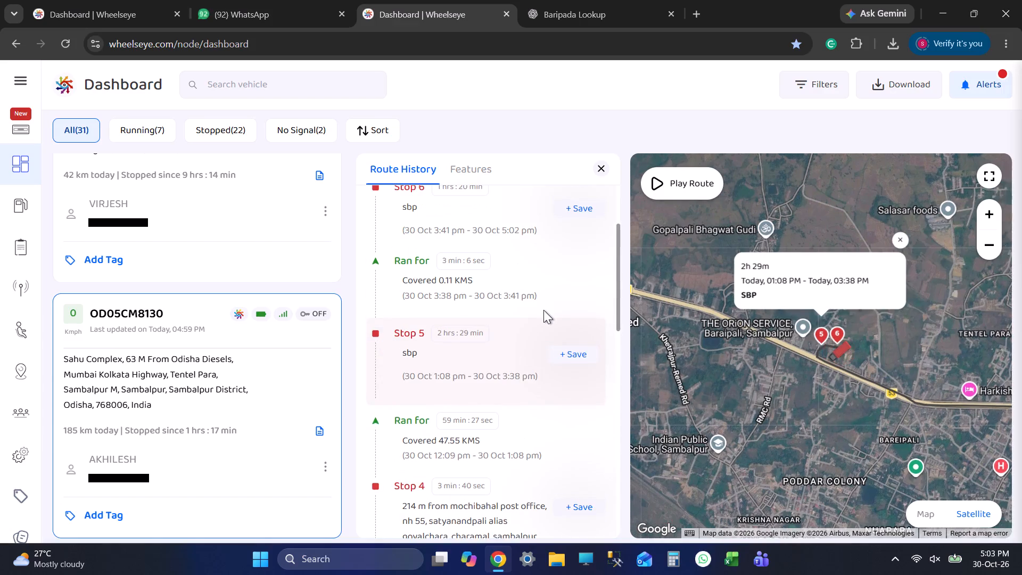
{"action": "scroll", "coordinate": [543, 310], "scroll_direction": "up", "scroll_amount": 3}
{"action": "left_click", "coordinate": [503, 319]}
{"action": "scroll", "coordinate": [526, 425], "scroll_direction": "down", "scroll_amount": 2}
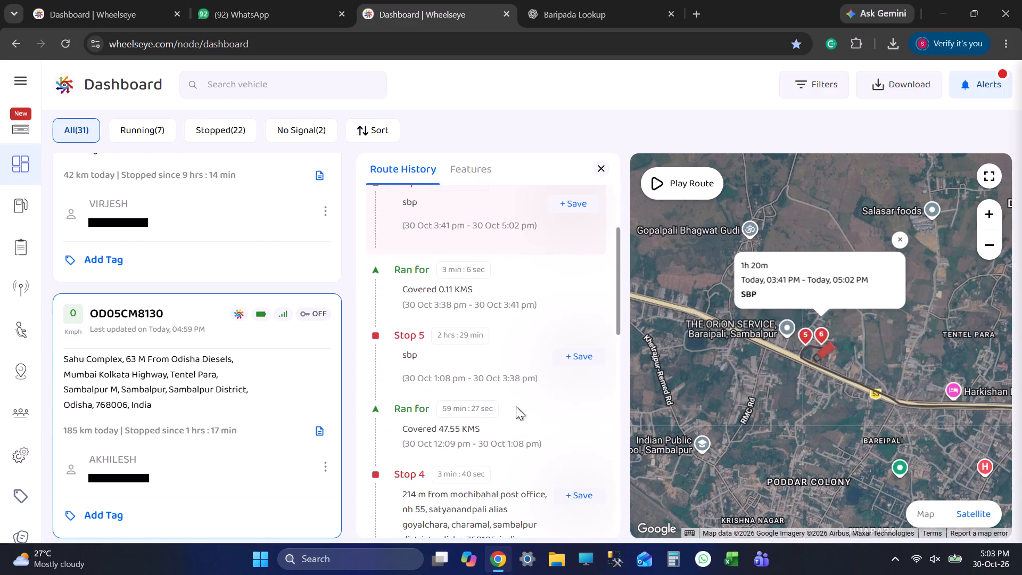
{"action": "left_click", "coordinate": [502, 369]}
{"action": "scroll", "coordinate": [508, 369], "scroll_direction": "up", "scroll_amount": 2}
{"action": "left_click", "coordinate": [485, 333]}
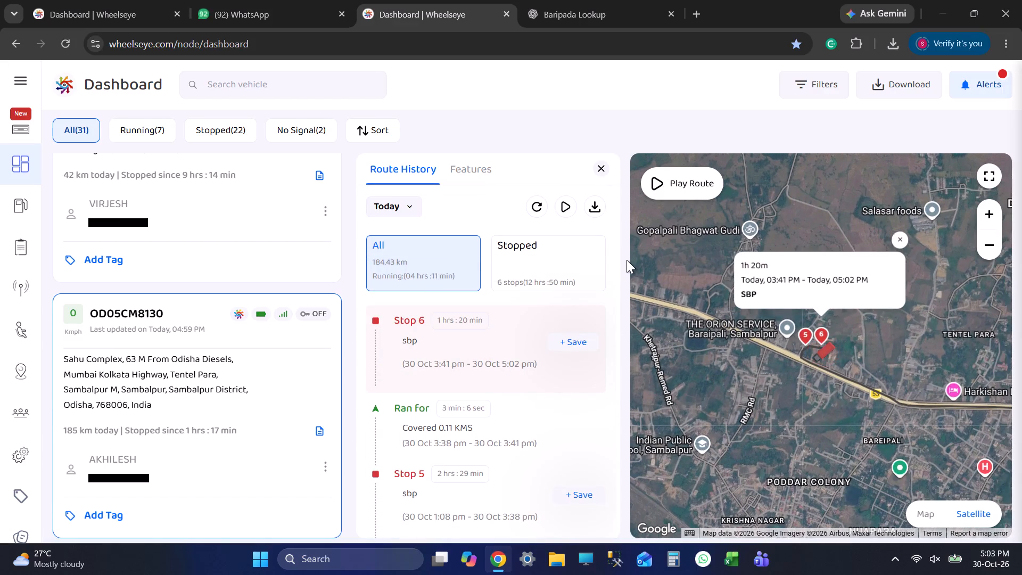
{"action": "key", "text": "alt+Tab"}
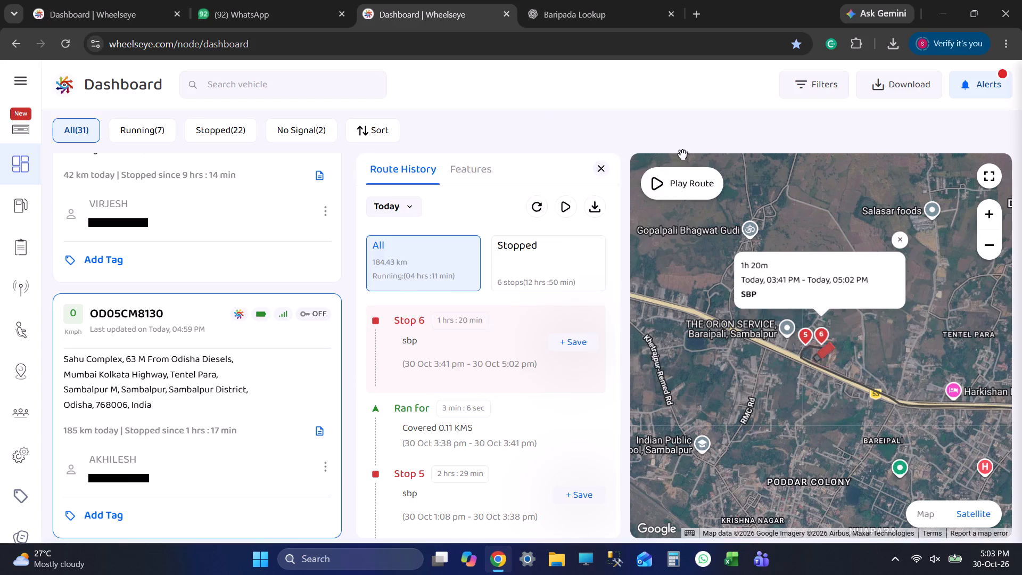
{"action": "key", "text": "alt+Tab"}
{"action": "scroll", "coordinate": [92, 192], "scroll_direction": "down", "scroll_amount": 5}
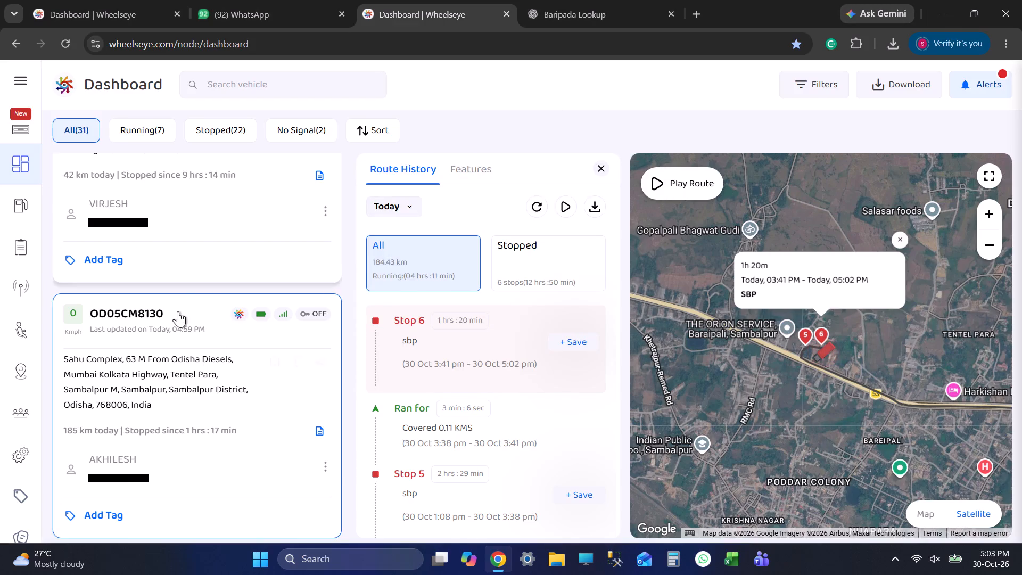
{"action": "scroll", "coordinate": [181, 316], "scroll_direction": "down", "scroll_amount": 5}
{"action": "scroll", "coordinate": [196, 285], "scroll_direction": "up", "scroll_amount": 2}
{"action": "left_click", "coordinate": [196, 285]}
{"action": "scroll", "coordinate": [196, 285], "scroll_direction": "down", "scroll_amount": 3}
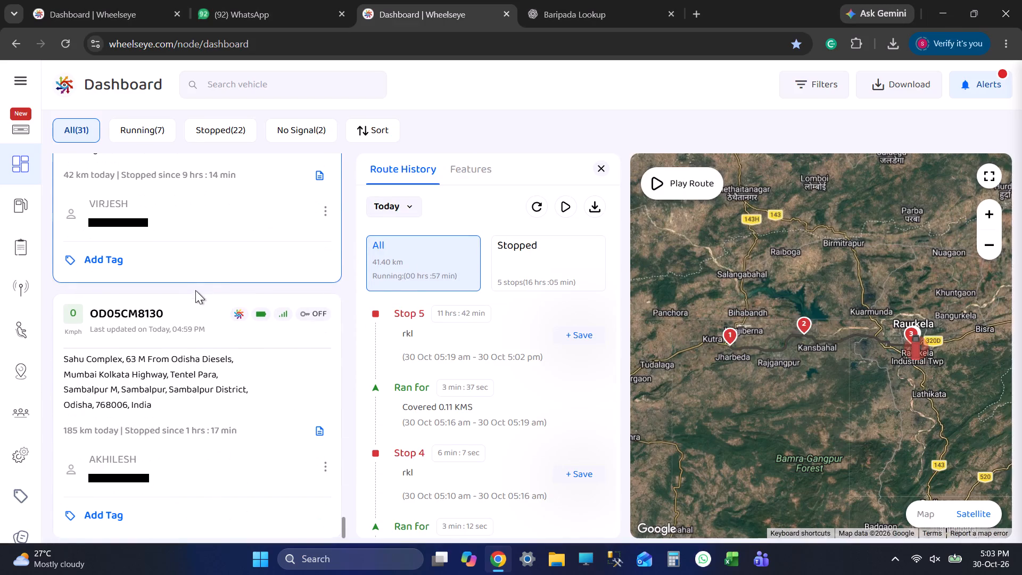
{"action": "left_click", "coordinate": [176, 396]}
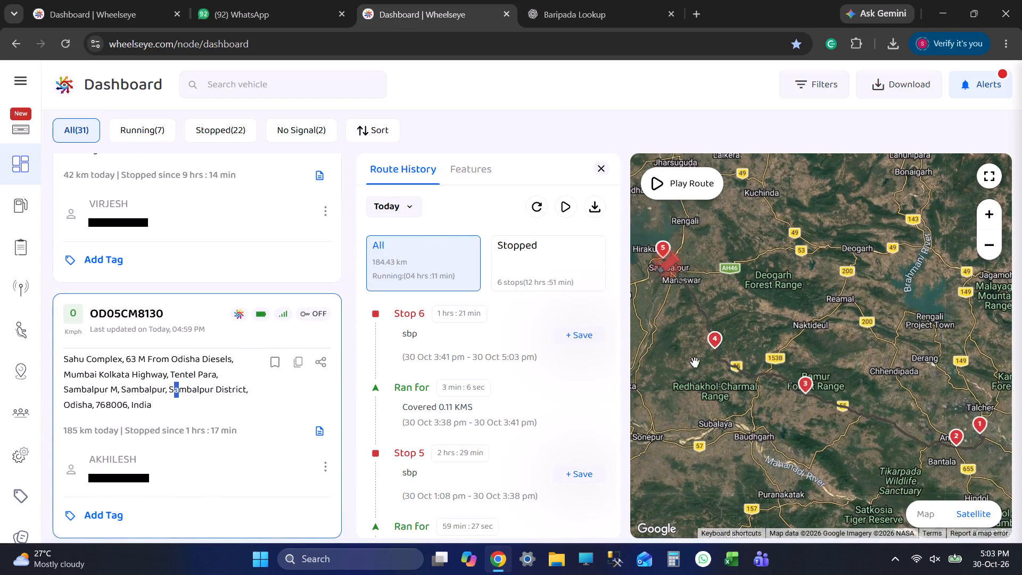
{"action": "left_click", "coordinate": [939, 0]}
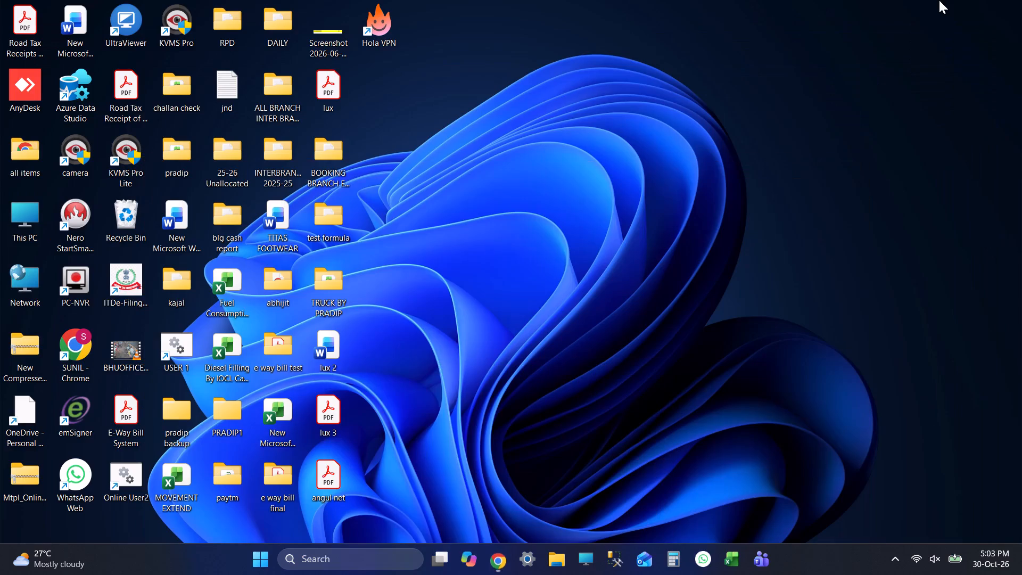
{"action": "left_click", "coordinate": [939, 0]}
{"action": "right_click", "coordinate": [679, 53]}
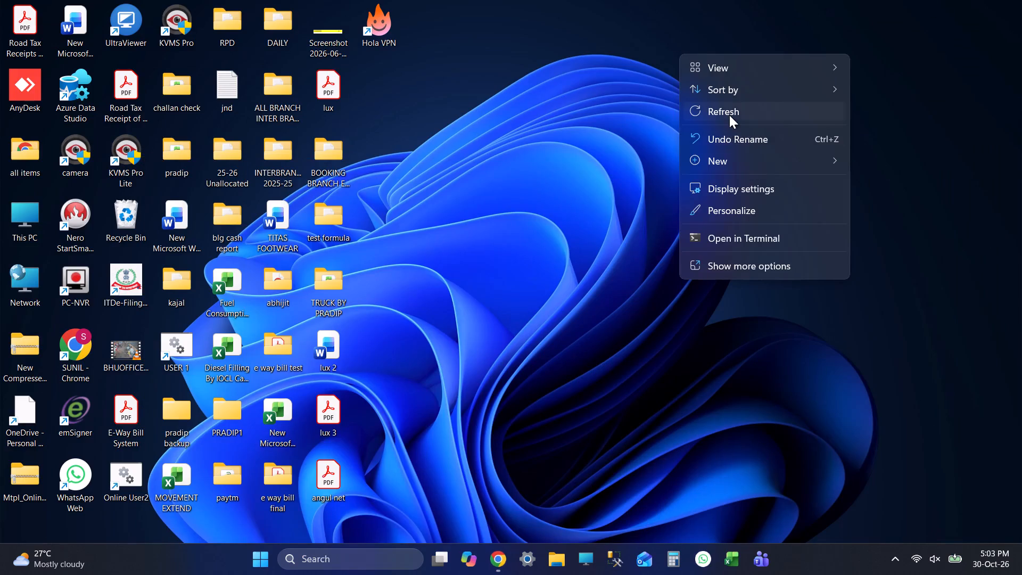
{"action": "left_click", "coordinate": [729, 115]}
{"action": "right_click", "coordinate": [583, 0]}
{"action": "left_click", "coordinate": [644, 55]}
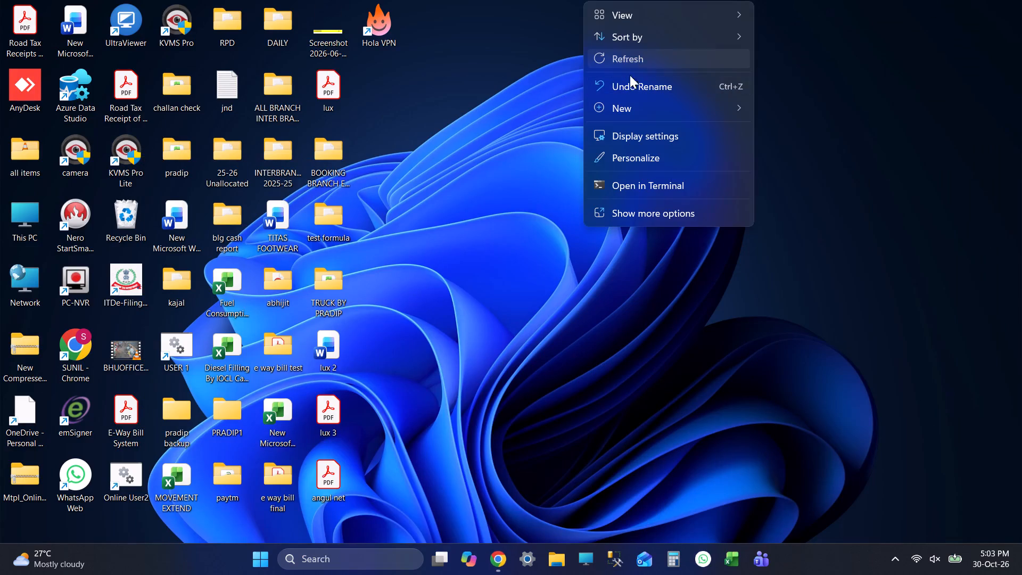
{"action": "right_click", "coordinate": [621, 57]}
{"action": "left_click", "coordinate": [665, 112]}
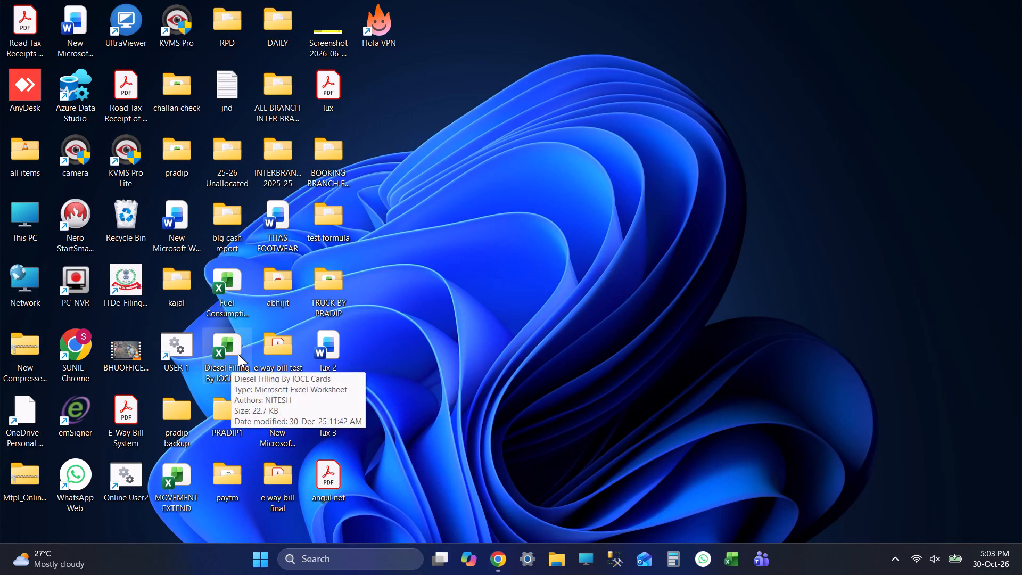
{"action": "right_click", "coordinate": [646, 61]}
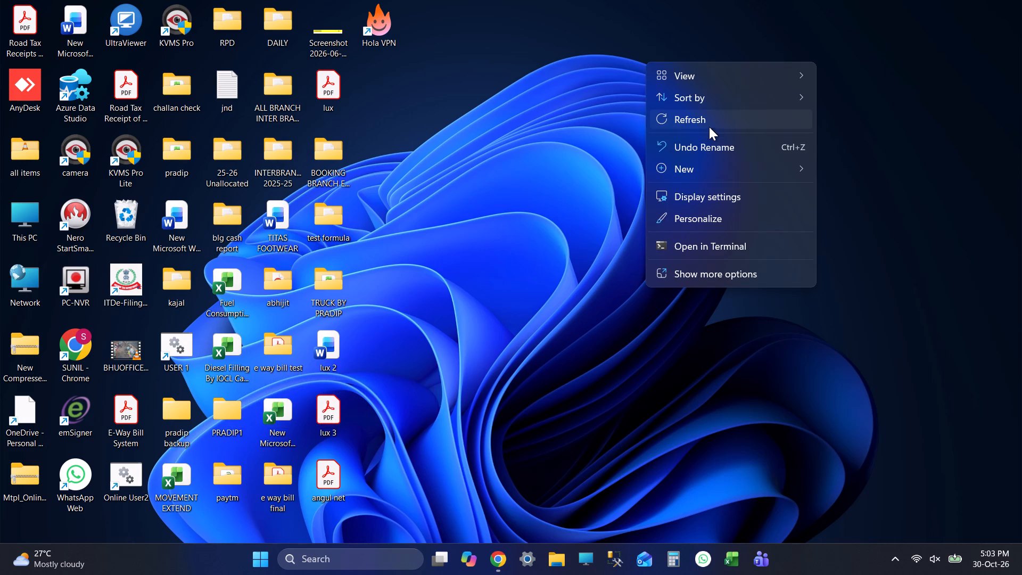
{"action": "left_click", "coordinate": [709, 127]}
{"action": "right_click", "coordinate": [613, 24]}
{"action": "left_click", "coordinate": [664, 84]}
{"action": "key", "text": "alt+Tab"}
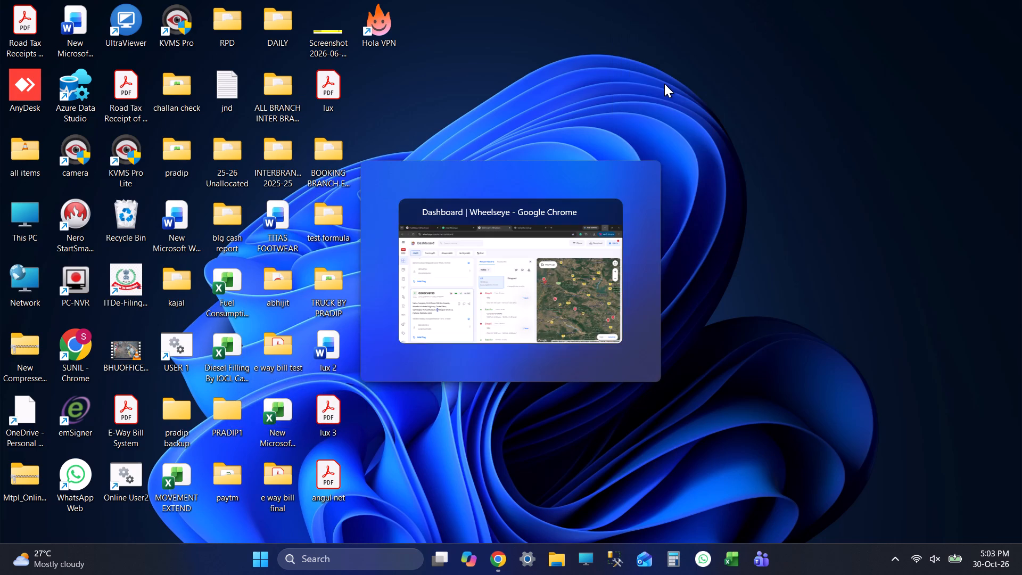
{"action": "scroll", "coordinate": [652, 264], "scroll_direction": "up", "scroll_amount": 3}
{"action": "left_click", "coordinate": [456, 322]}
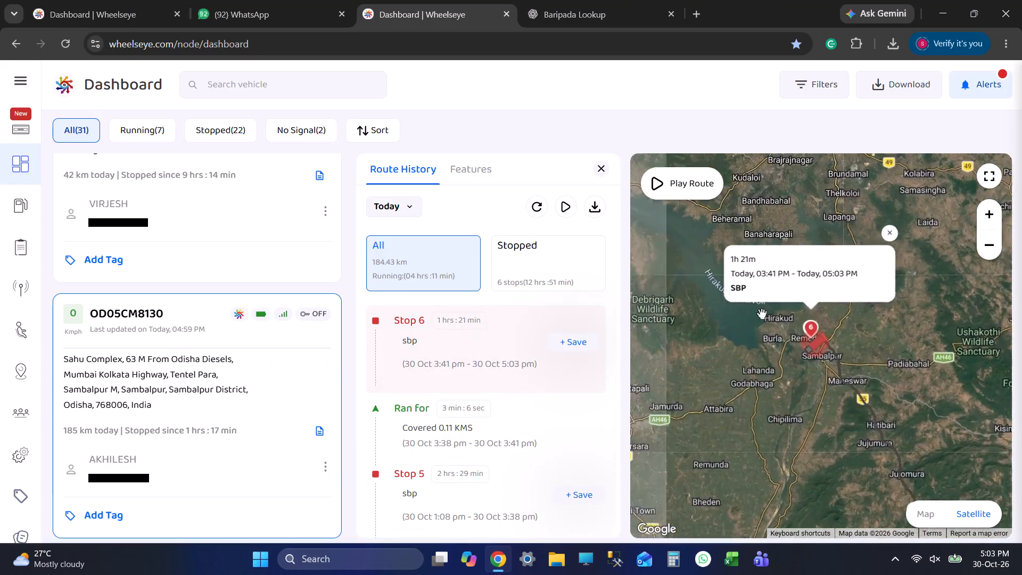
{"action": "scroll", "coordinate": [815, 342], "scroll_direction": "up", "scroll_amount": 6}
{"action": "scroll", "coordinate": [864, 390], "scroll_direction": "up", "scroll_amount": 2}
{"action": "scroll", "coordinate": [811, 368], "scroll_direction": "up", "scroll_amount": 5}
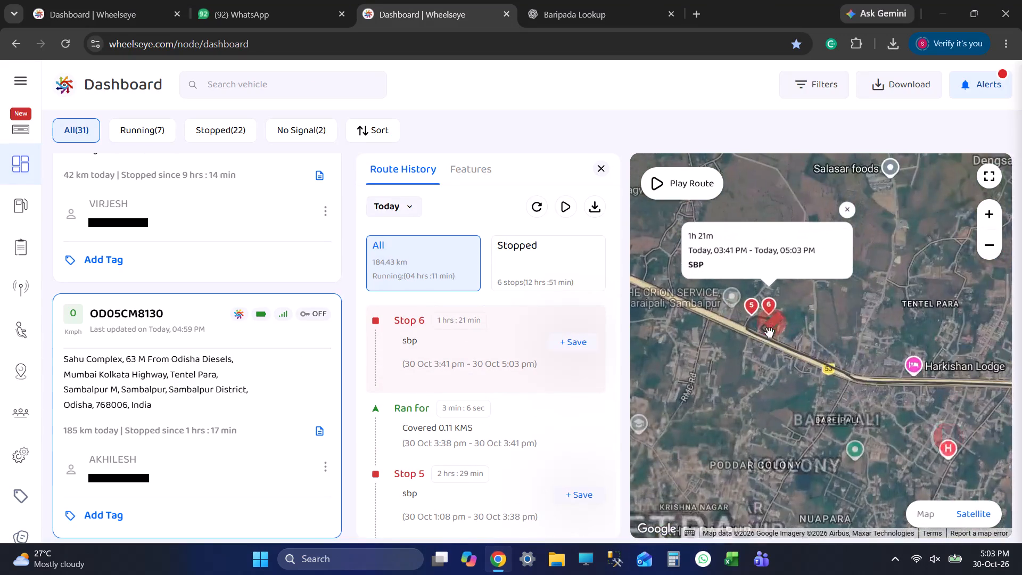
{"action": "left_click_drag", "start_coordinate": [800, 330], "coordinate": [812, 413]}
{"action": "left_click_drag", "start_coordinate": [820, 398], "coordinate": [818, 251]}
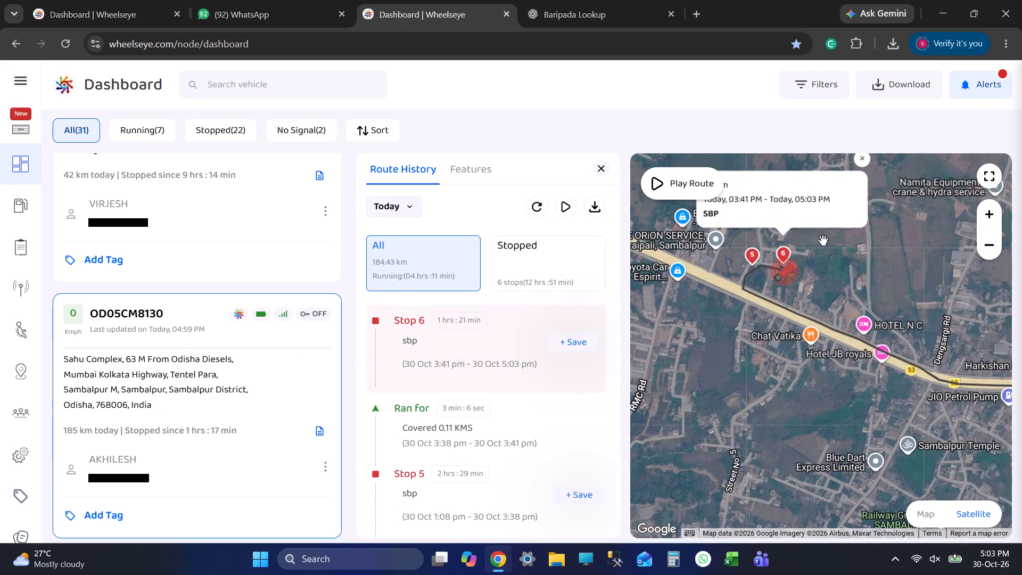
Open the mtpl_daily_trip_updated 30 oct workbook from the oct folder of DAILY MANIFEST REPORT inside TRUCK BY PRADIP.
{"action": "left_click", "coordinate": [941, 0]}
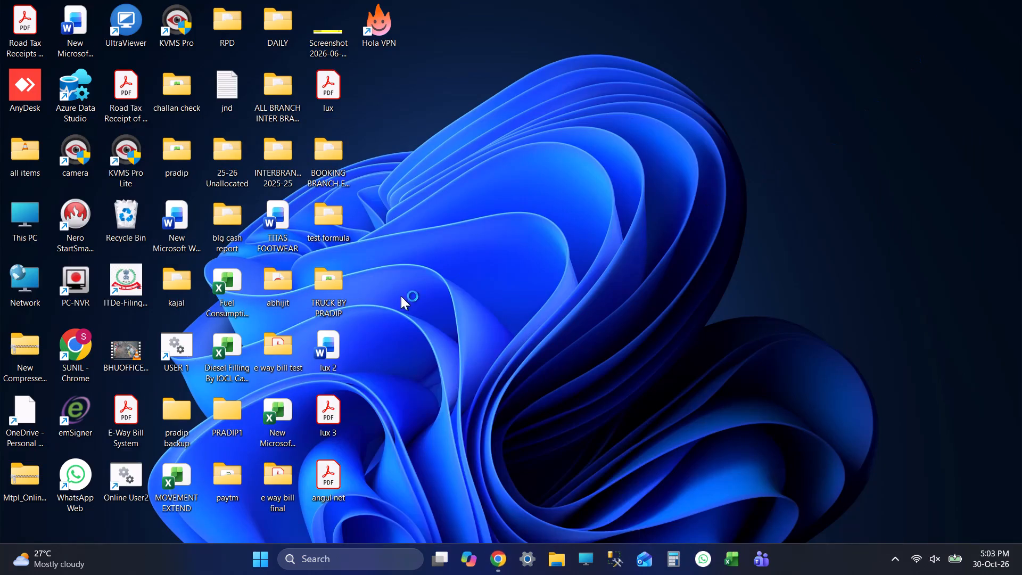
{"action": "double_click", "coordinate": [332, 290]}
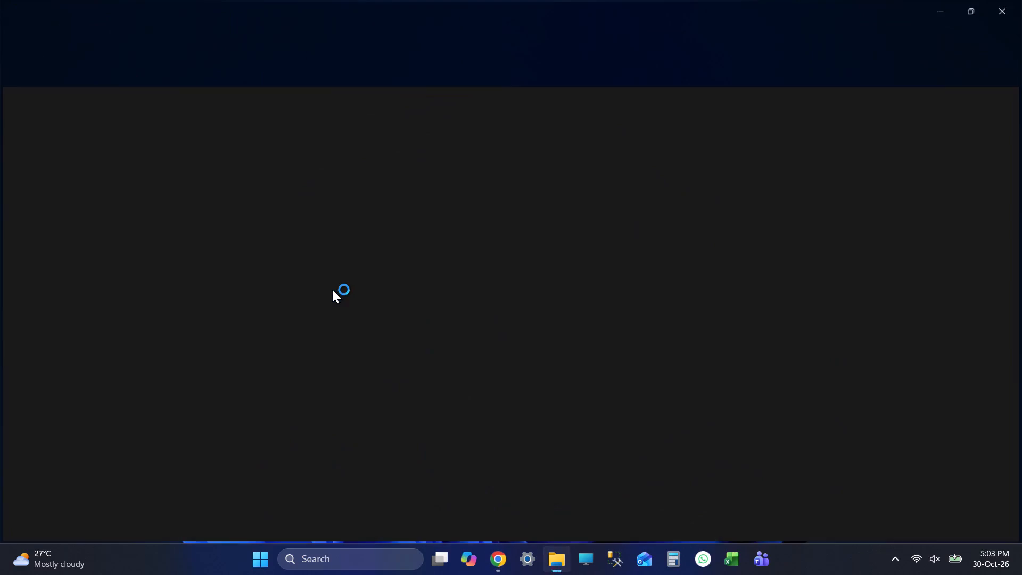
{"action": "double_click", "coordinate": [262, 158]}
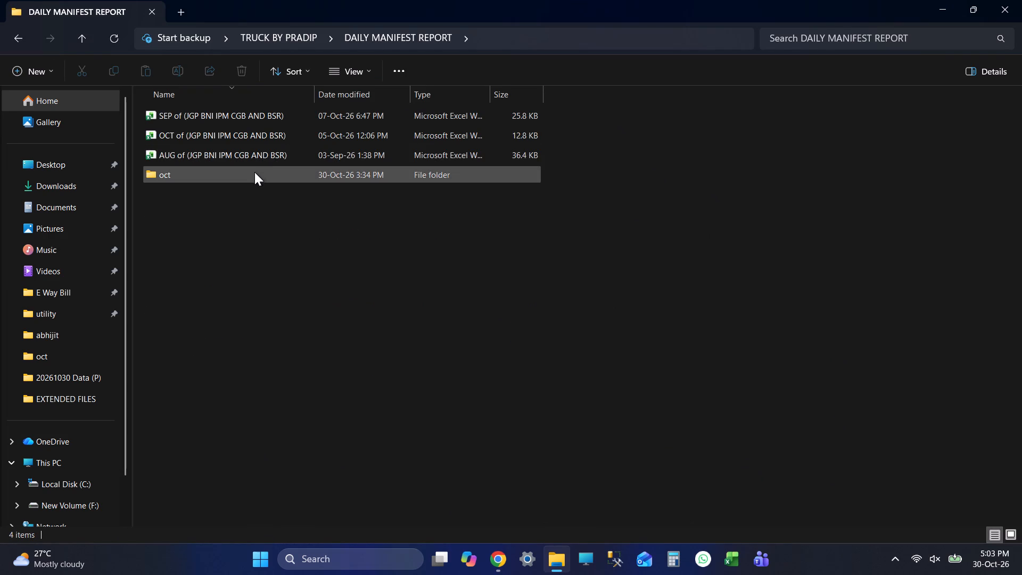
{"action": "double_click", "coordinate": [254, 174]}
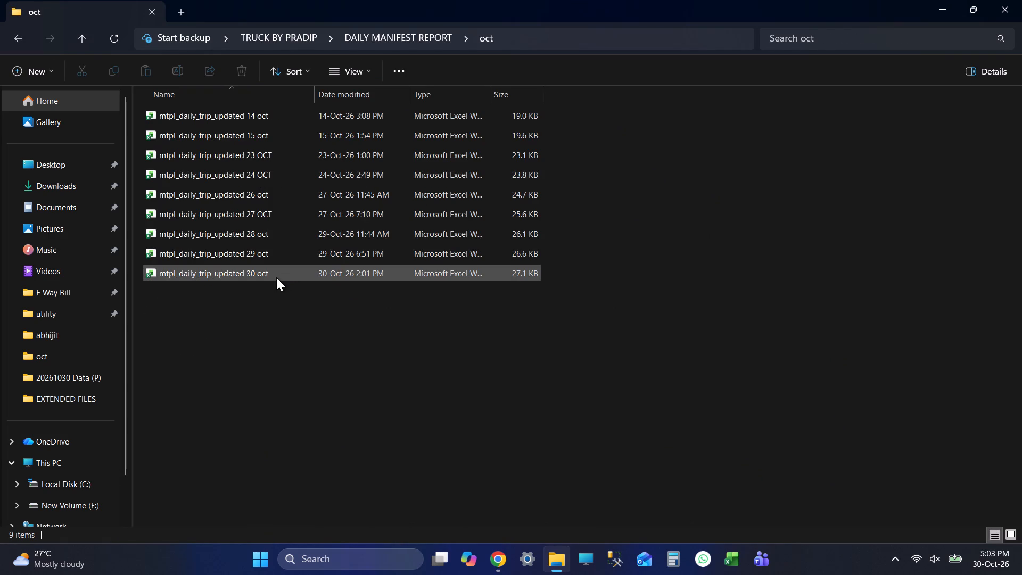
{"action": "double_click", "coordinate": [276, 277]}
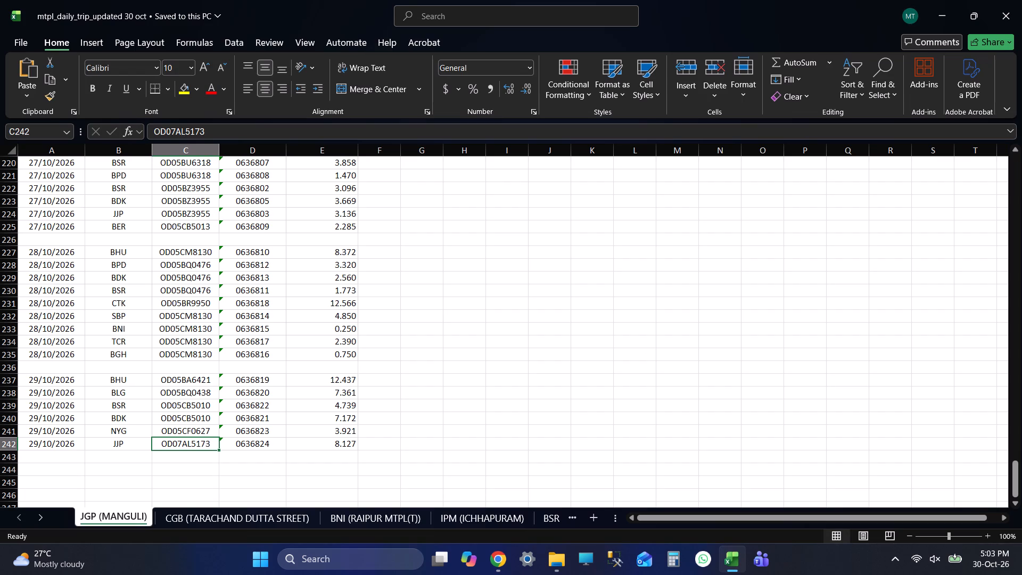
Look through the CGB, BNI, IPM and BSR sheets, examining the latest truck and manifest entries on BSR (BALASORE).
{"action": "left_click", "coordinate": [226, 514]}
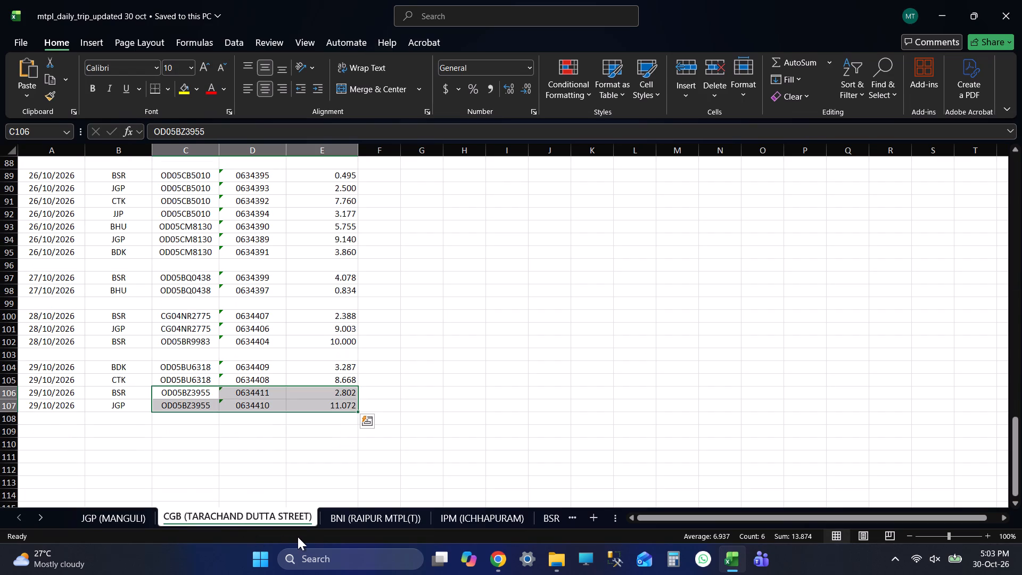
{"action": "left_click", "coordinate": [356, 520]}
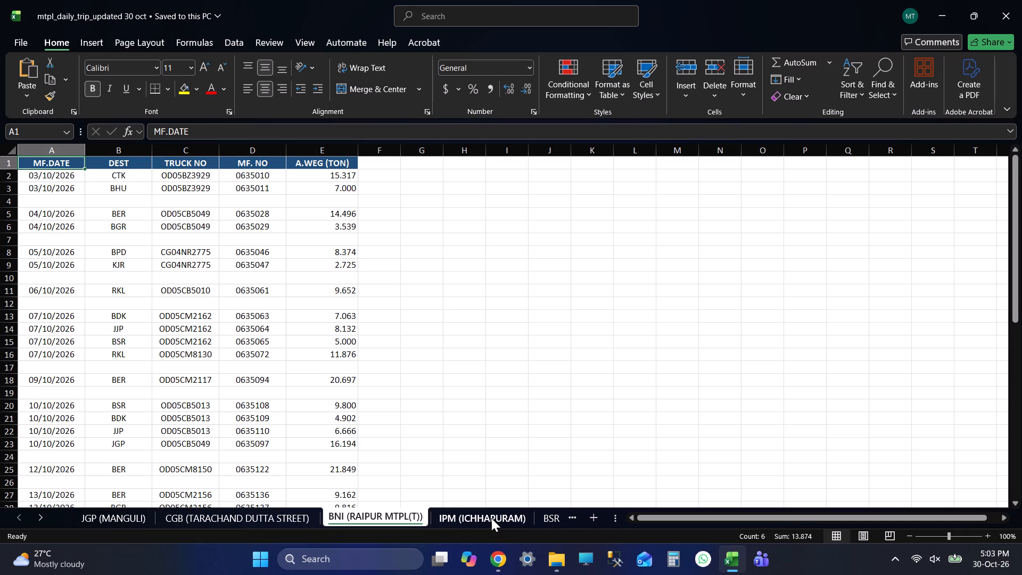
{"action": "left_click", "coordinate": [491, 518]}
{"action": "left_click", "coordinate": [562, 525]}
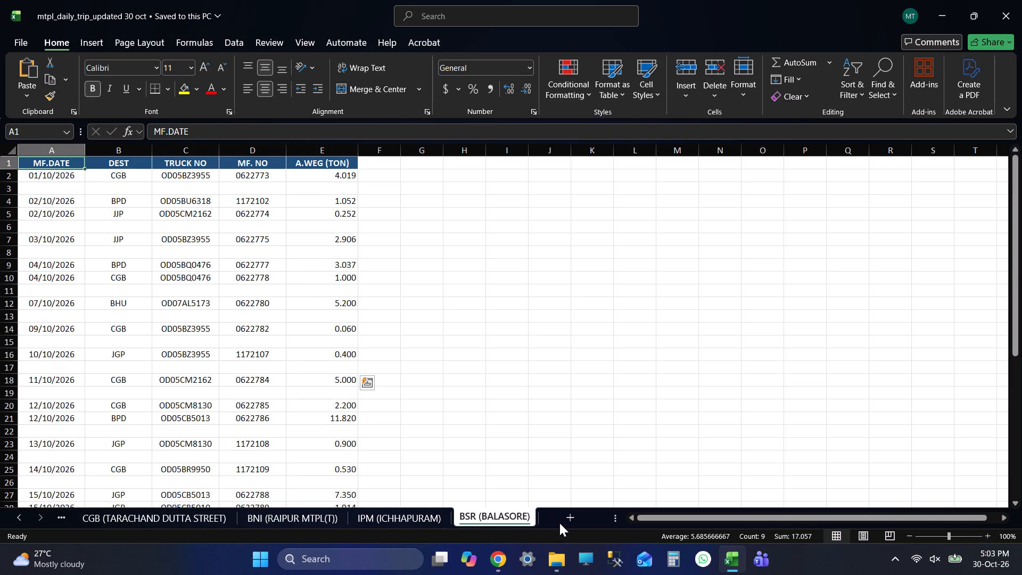
{"action": "scroll", "coordinate": [464, 392], "scroll_direction": "up", "scroll_amount": 2}
{"action": "scroll", "coordinate": [463, 396], "scroll_direction": "down", "scroll_amount": 12}
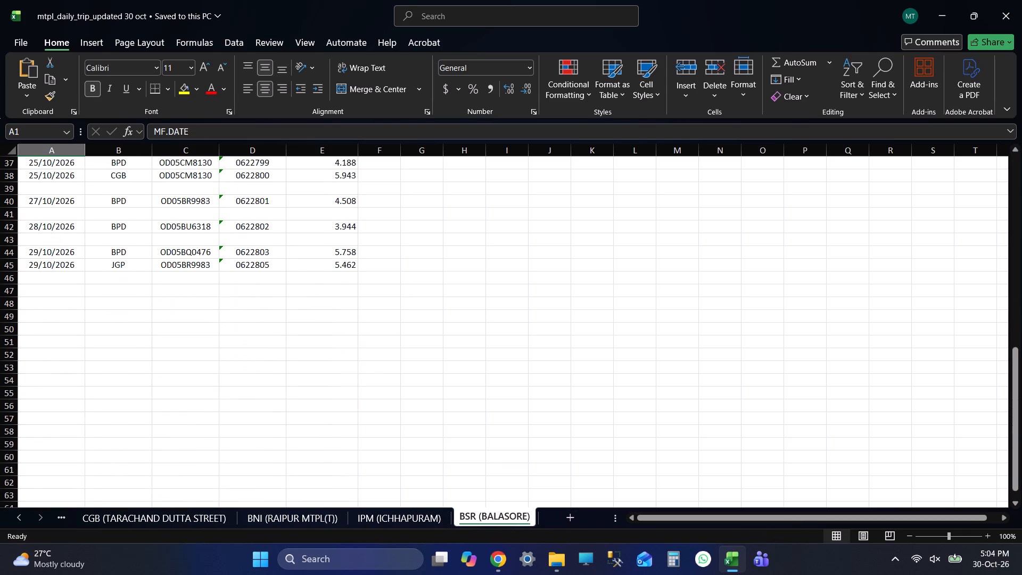
{"action": "scroll", "coordinate": [277, 284], "scroll_direction": "up", "scroll_amount": 1}
{"action": "left_click", "coordinate": [327, 299]}
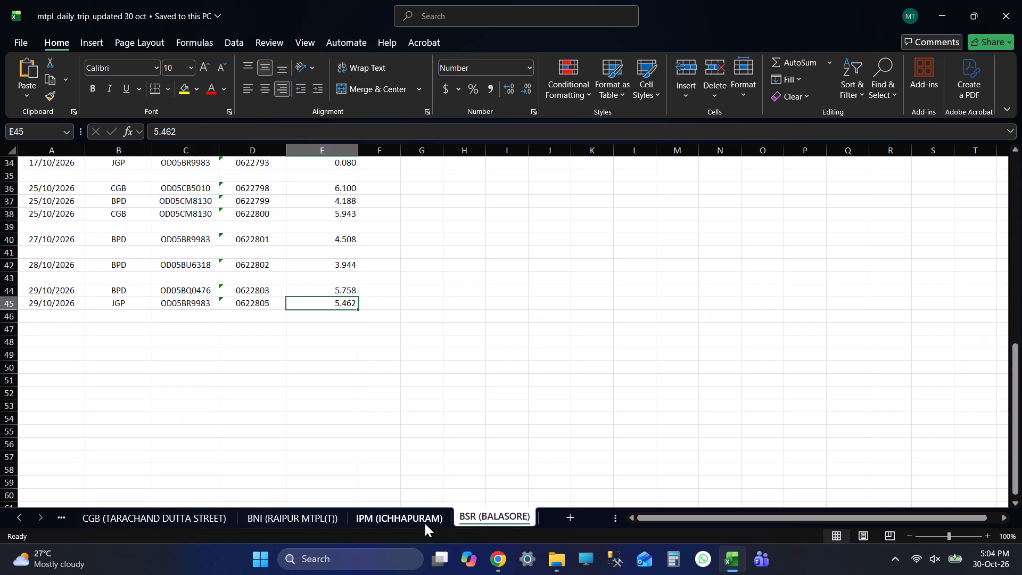
Recheck the latest manifest entries on the IPM (ICHHAPURAM) sheet and go back through the sheets to JGP (MANGULI).
{"action": "left_click", "coordinate": [402, 519]}
{"action": "left_click", "coordinate": [485, 521]}
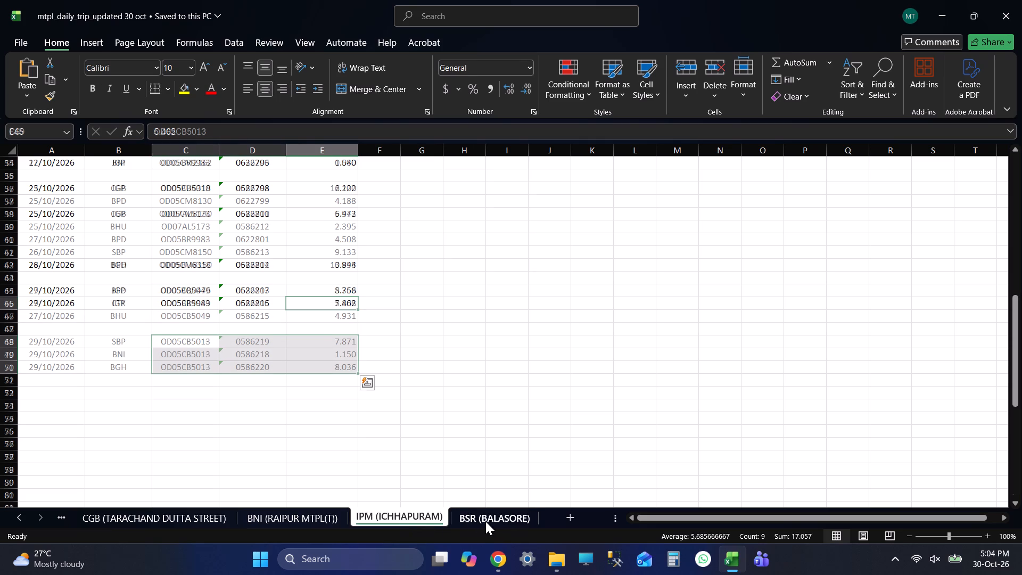
{"action": "left_click", "coordinate": [408, 519]}
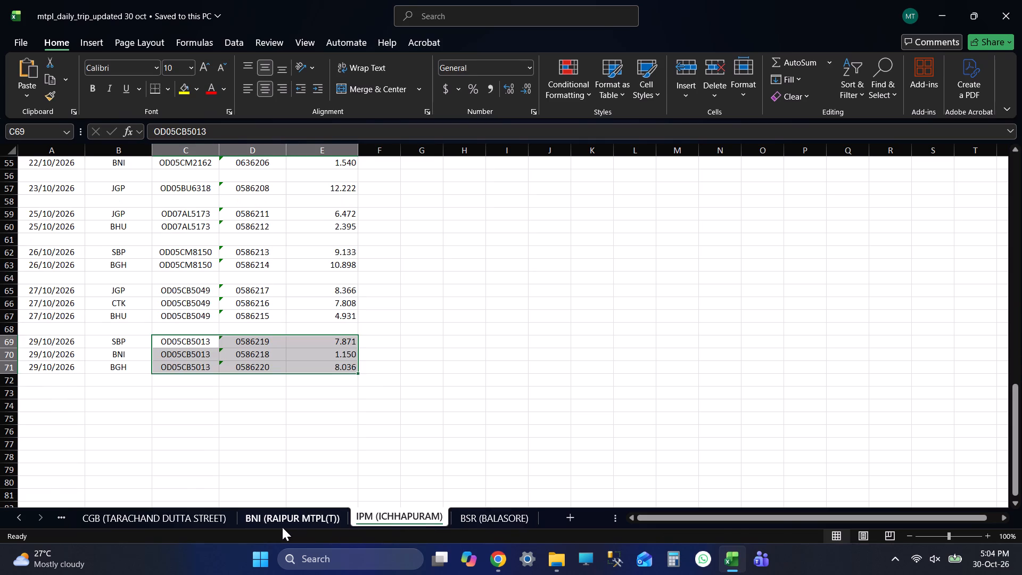
{"action": "left_click", "coordinate": [282, 527]}
{"action": "left_click", "coordinate": [183, 523]}
{"action": "left_click", "coordinate": [14, 512]}
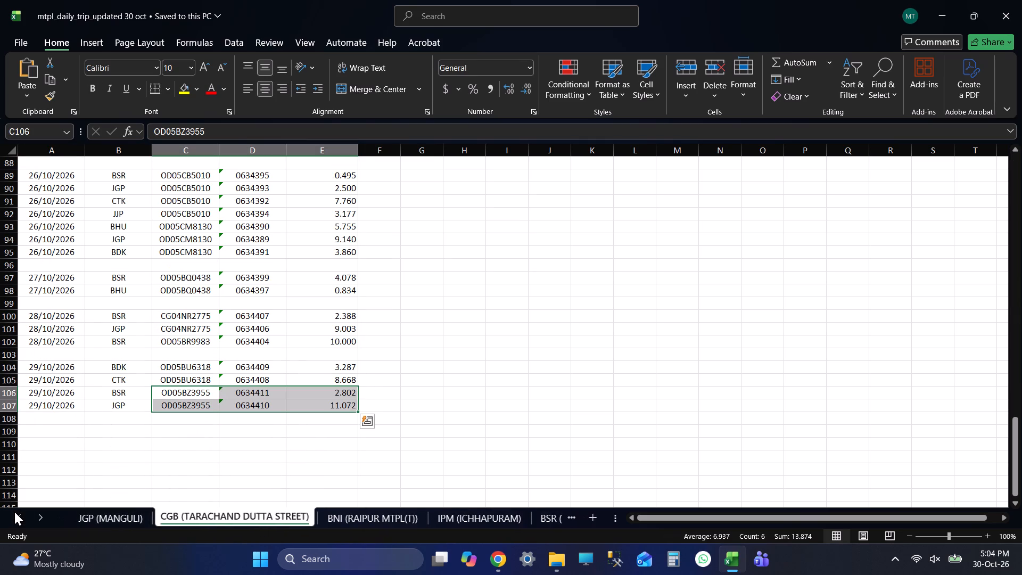
{"action": "left_click", "coordinate": [14, 512]}
{"action": "left_click", "coordinate": [89, 524]}
Switch to File Explorer and close the oct folder window.
{"action": "key", "text": "alt+Tab"}
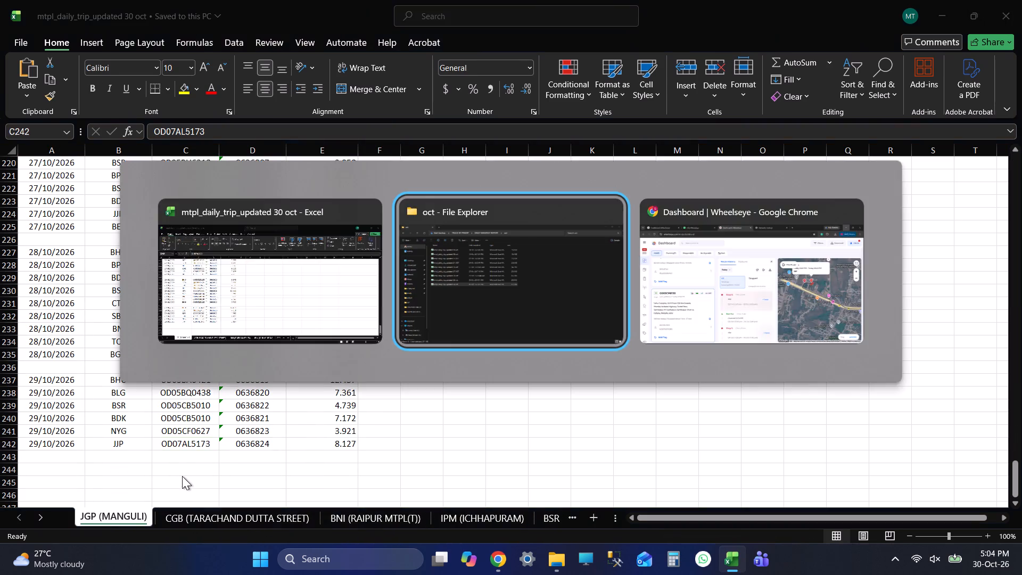
{"action": "key", "text": "alt+Tab"}
{"action": "key", "text": "alt+Tab"}
{"action": "left_click", "coordinate": [1021, 0]}
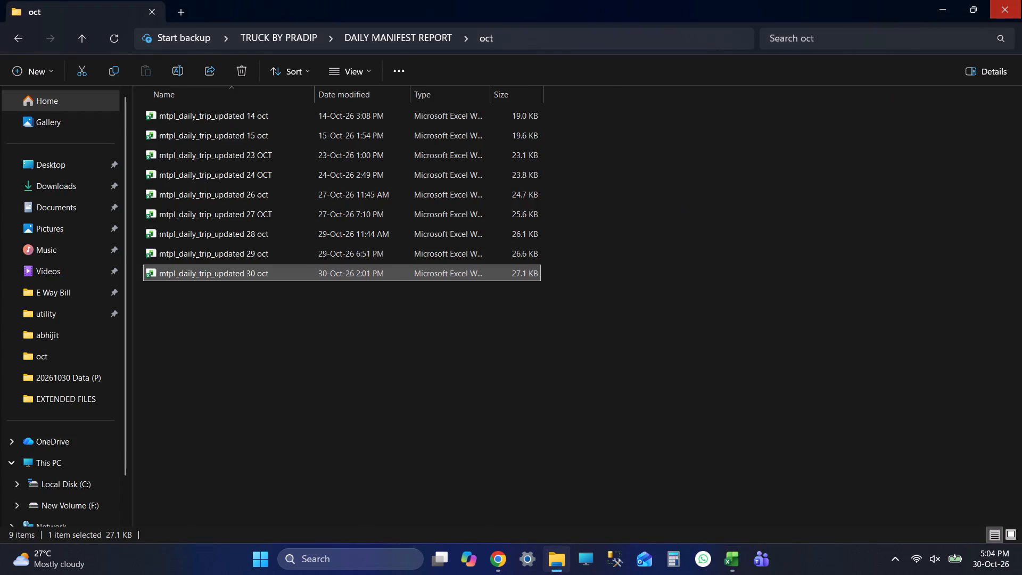
{"action": "key", "text": "alt+Tab"}
{"action": "scroll", "coordinate": [264, 397], "scroll_direction": "down", "scroll_amount": 3}
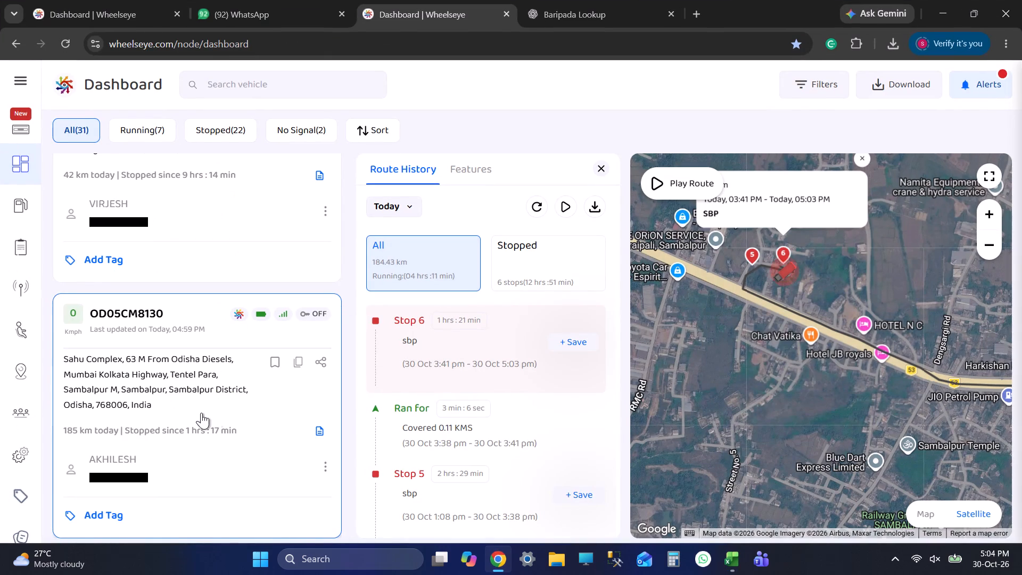
{"action": "scroll", "coordinate": [201, 413], "scroll_direction": "down", "scroll_amount": 1}
{"action": "key", "text": "alt+Tab"}
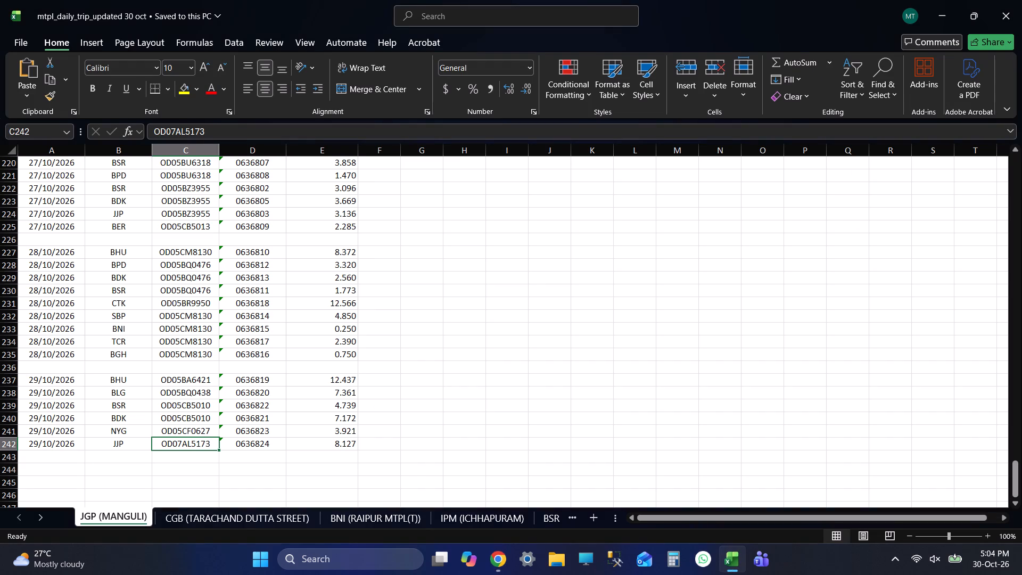
{"action": "left_click_drag", "start_coordinate": [166, 314], "coordinate": [179, 329]}
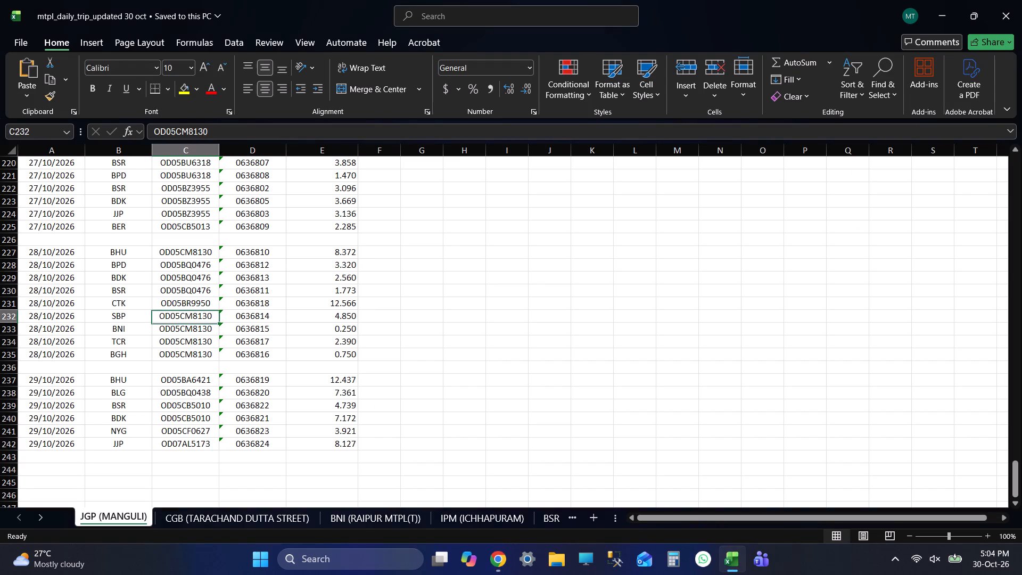
{"action": "left_click_drag", "start_coordinate": [179, 329], "coordinate": [199, 349]}
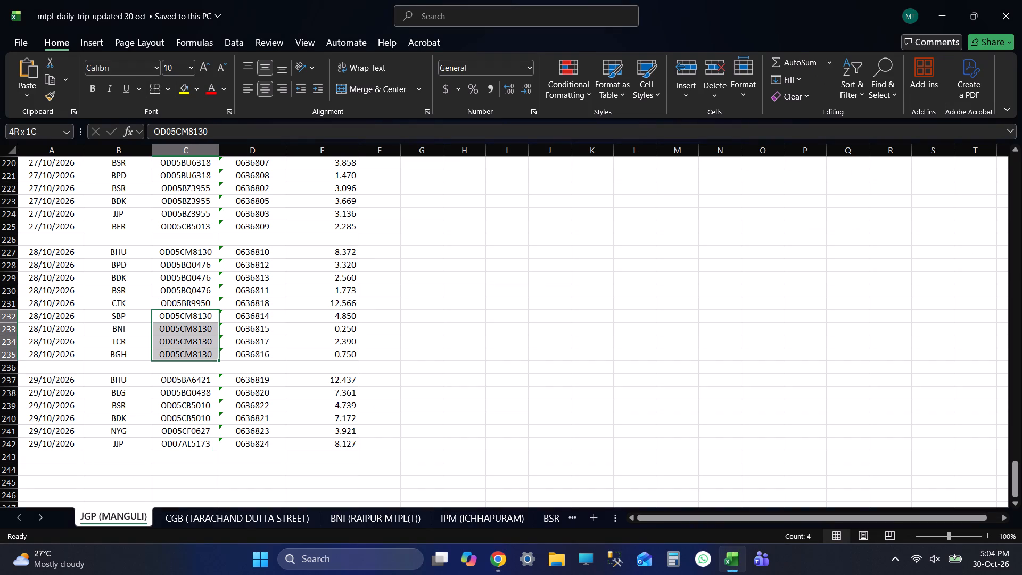
{"action": "left_click_drag", "start_coordinate": [199, 349], "coordinate": [199, 349]}
{"action": "key", "text": "alt+Tab"}
{"action": "key", "text": "alt+Tab"}
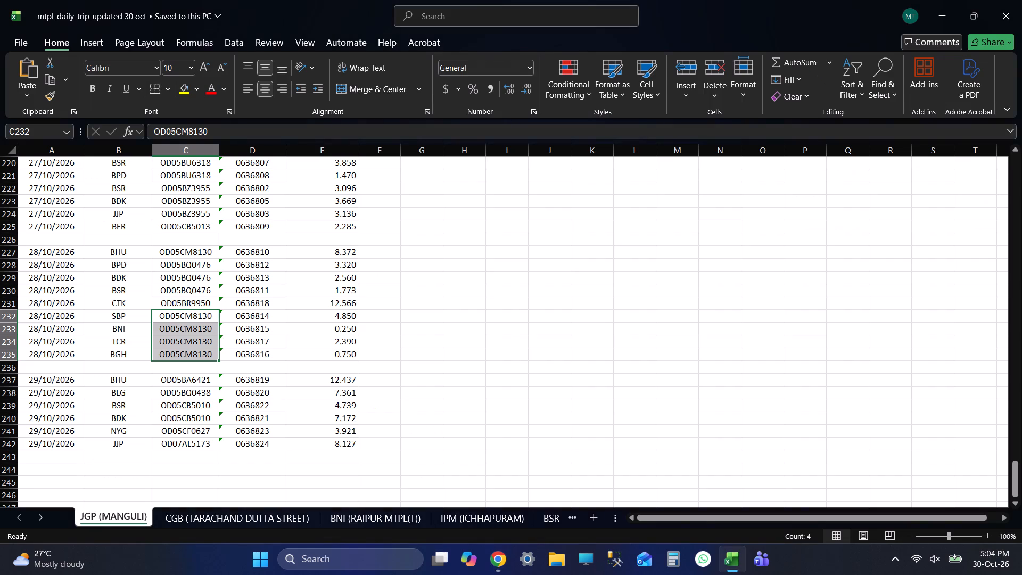
{"action": "key", "text": "alt+Tab"}
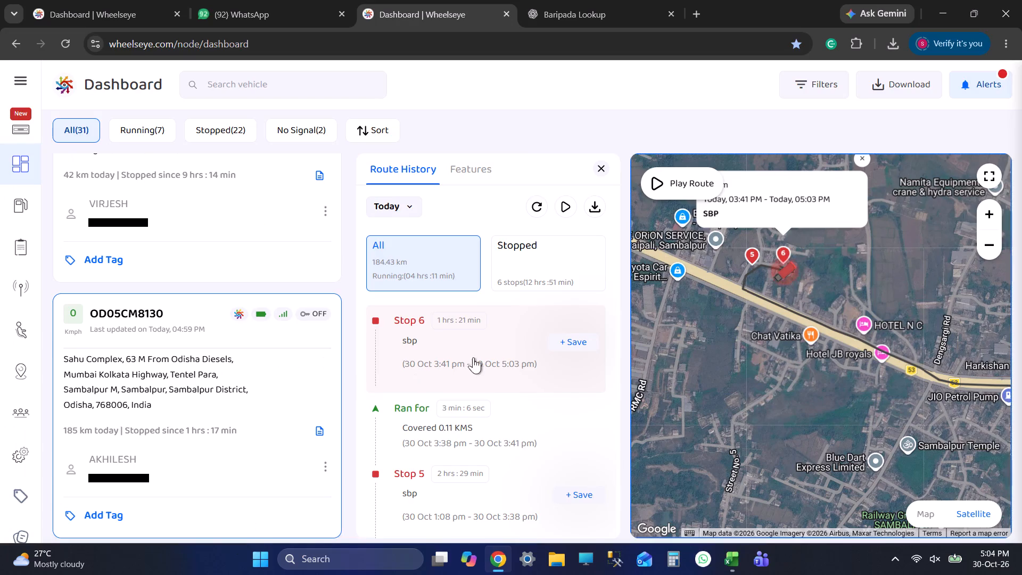
{"action": "scroll", "coordinate": [769, 276], "scroll_direction": "up", "scroll_amount": 2}
{"action": "left_click_drag", "start_coordinate": [811, 284], "coordinate": [794, 314]}
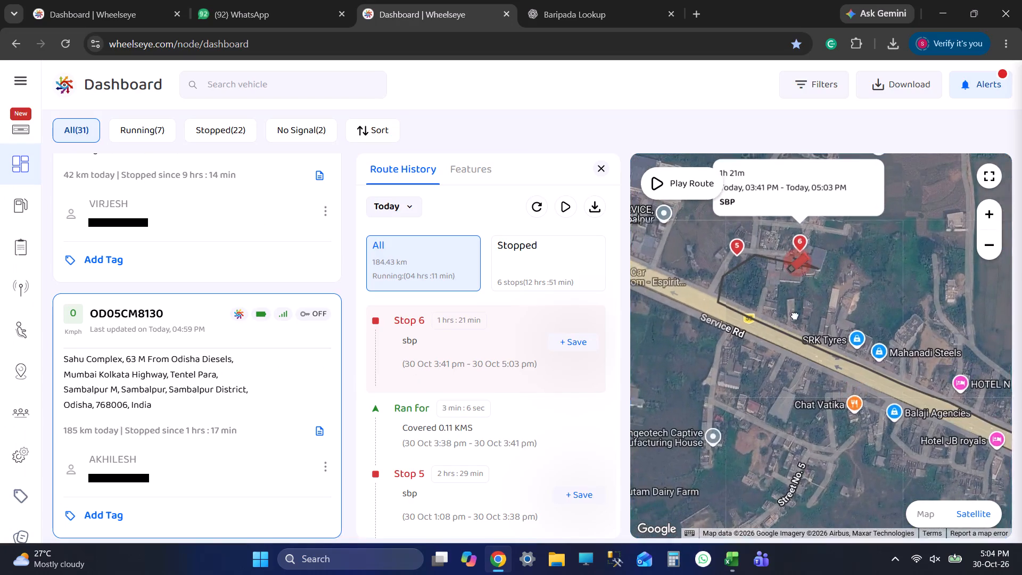
{"action": "left_click_drag", "start_coordinate": [794, 314], "coordinate": [790, 319]}
{"action": "scroll", "coordinate": [814, 301], "scroll_direction": "down", "scroll_amount": 4}
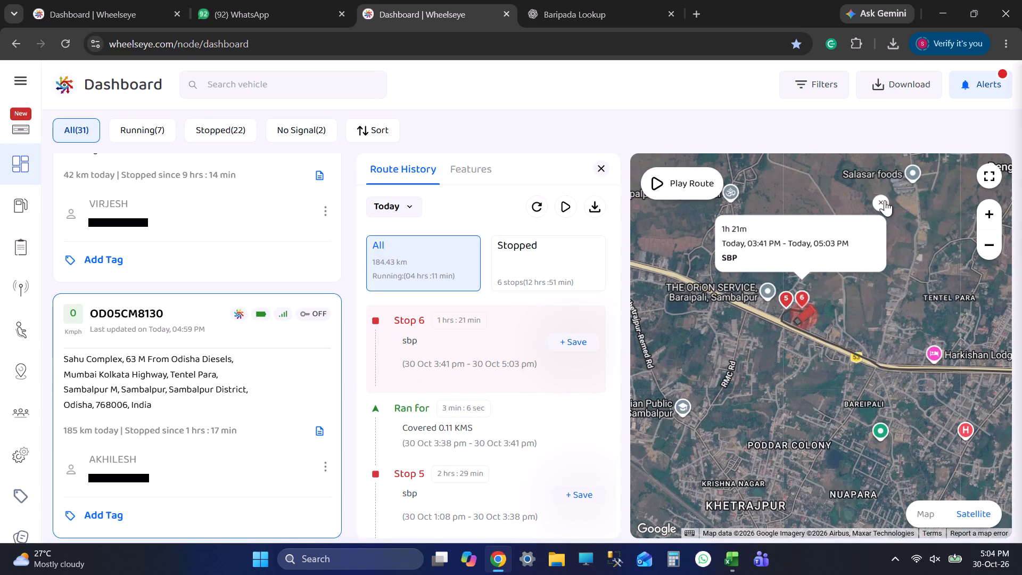
{"action": "left_click", "coordinate": [885, 200]}
{"action": "scroll", "coordinate": [806, 303], "scroll_direction": "down", "scroll_amount": 2}
{"action": "scroll", "coordinate": [814, 295], "scroll_direction": "up", "scroll_amount": 4}
{"action": "left_click_drag", "start_coordinate": [905, 304], "coordinate": [878, 306]}
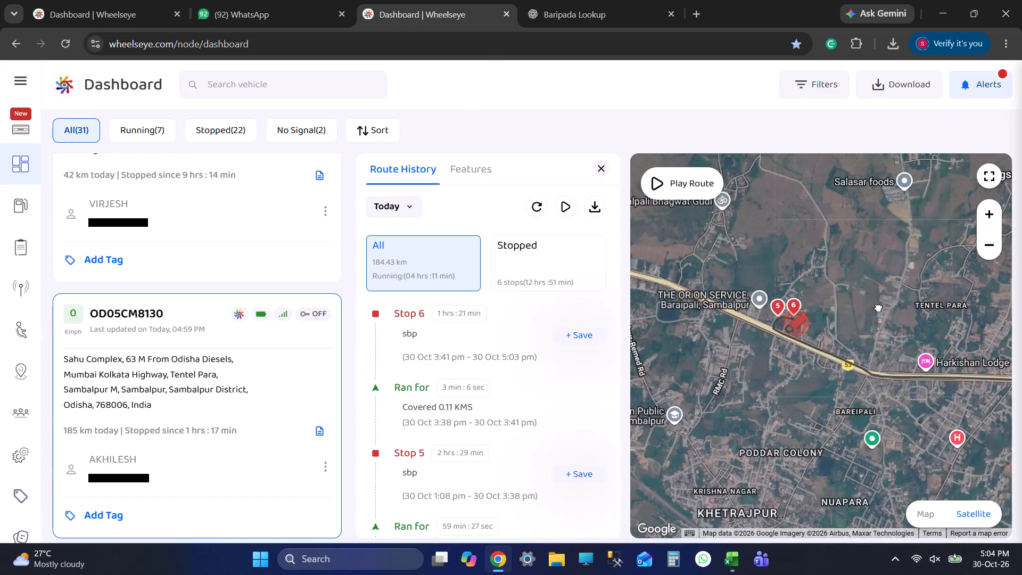
{"action": "left_click_drag", "start_coordinate": [878, 306], "coordinate": [860, 302]}
{"action": "scroll", "coordinate": [883, 314], "scroll_direction": "up", "scroll_amount": 1}
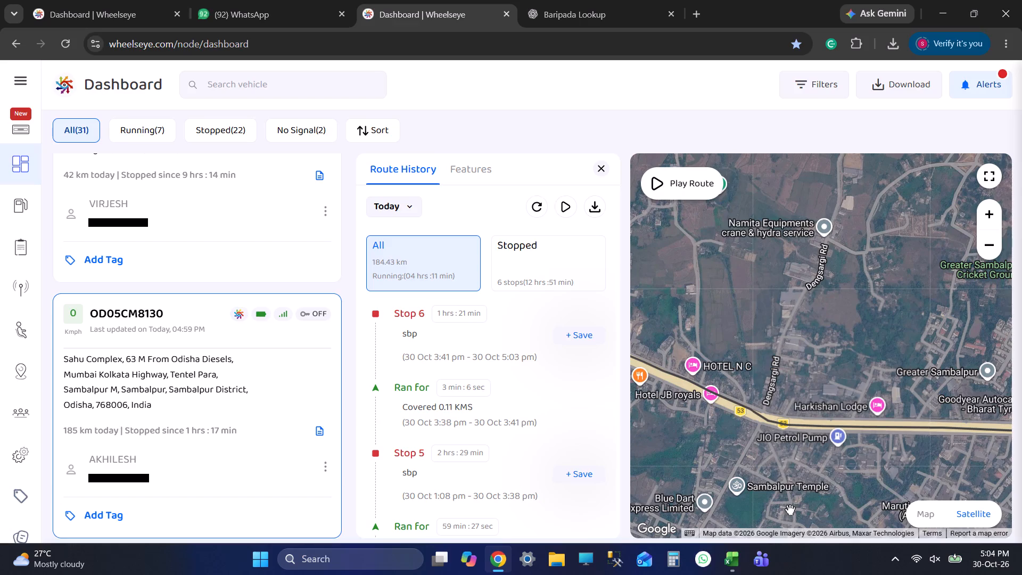
{"action": "scroll", "coordinate": [384, 418], "scroll_direction": "down", "scroll_amount": 1}
{"action": "scroll", "coordinate": [363, 417], "scroll_direction": "up", "scroll_amount": 1}
{"action": "scroll", "coordinate": [360, 416], "scroll_direction": "down", "scroll_amount": 2}
{"action": "scroll", "coordinate": [195, 392], "scroll_direction": "down", "scroll_amount": 4}
Return to the mtpl_daily_trip_updated 30 oct workbook, save it, and minimize the open windows to reach the desktop.
{"action": "key", "text": "alt+Tab"}
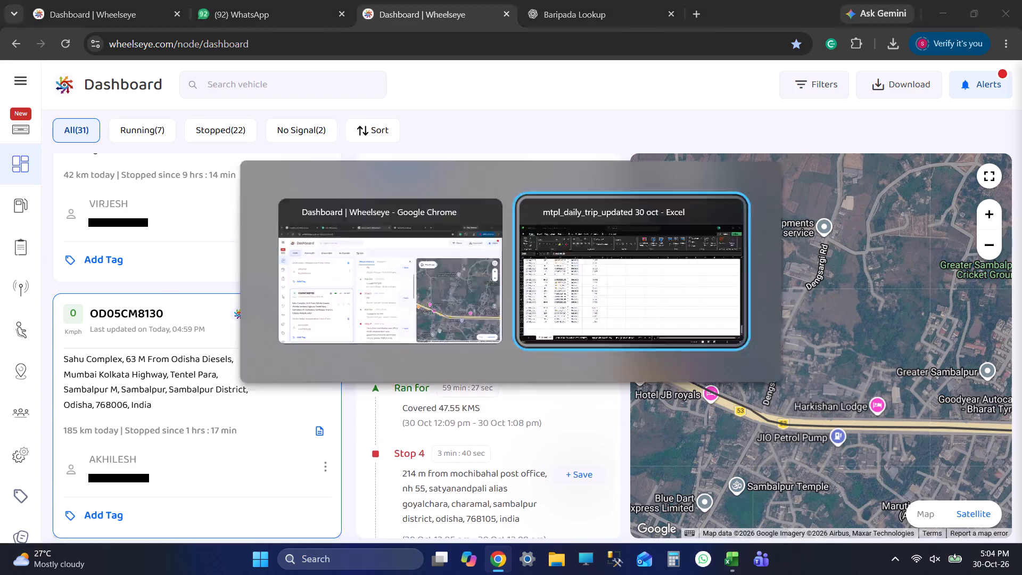
{"action": "key", "text": "ctrl+s"}
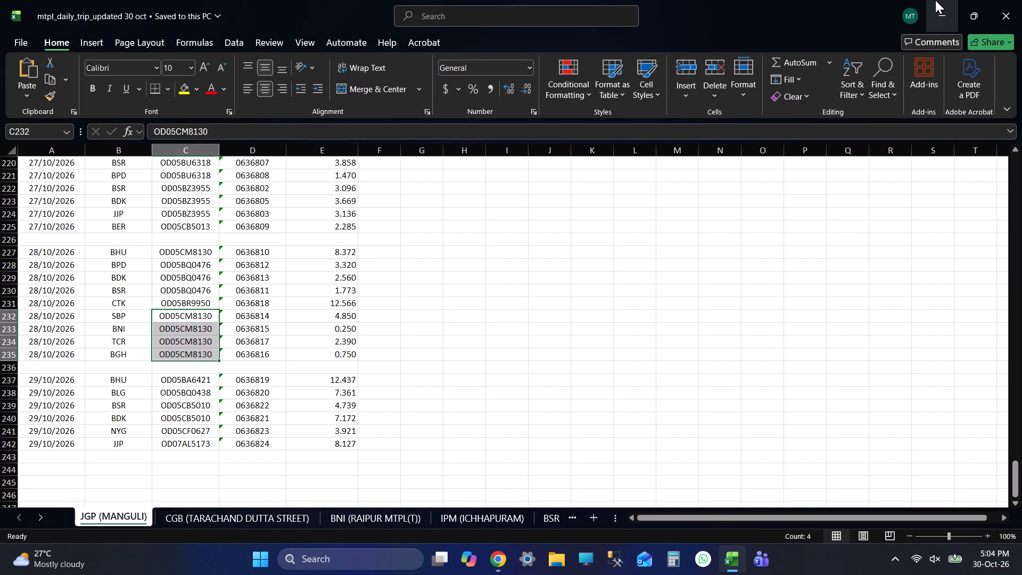
{"action": "triple_click", "coordinate": [935, 0]}
{"action": "left_click", "coordinate": [935, 0]}
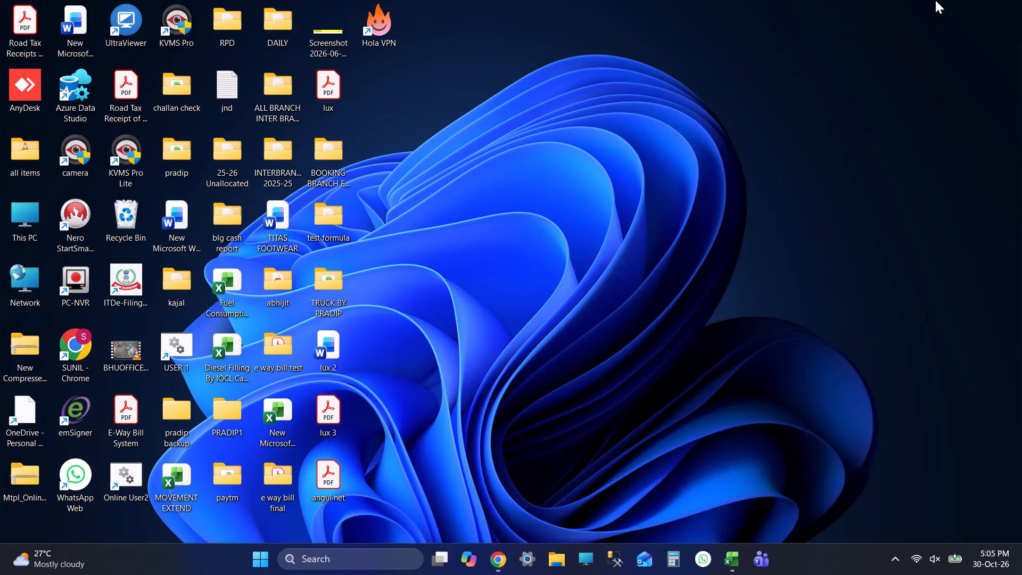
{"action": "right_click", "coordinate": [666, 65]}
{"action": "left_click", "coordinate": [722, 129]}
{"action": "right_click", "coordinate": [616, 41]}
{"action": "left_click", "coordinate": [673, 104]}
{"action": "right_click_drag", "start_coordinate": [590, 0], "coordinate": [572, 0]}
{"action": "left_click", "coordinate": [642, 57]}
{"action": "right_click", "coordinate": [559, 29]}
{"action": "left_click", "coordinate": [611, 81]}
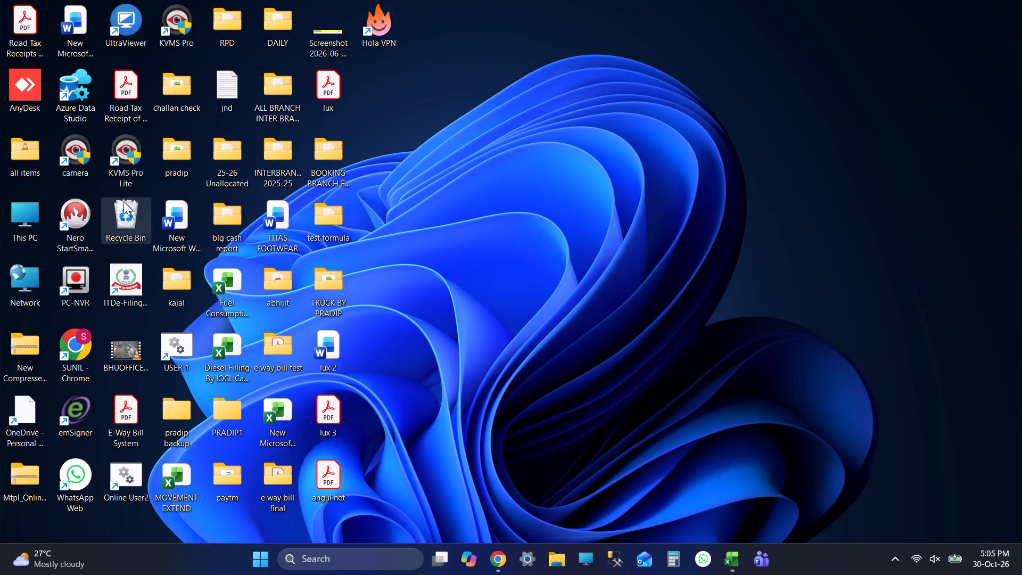
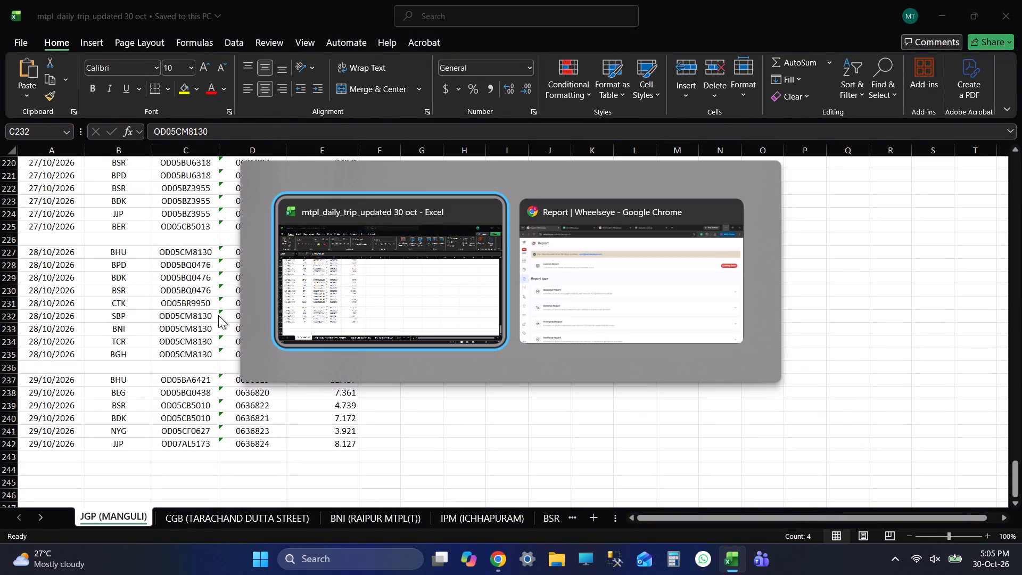
Switch to the Wheelseye Report page in Chrome and expand the Stoppage Report form.
{"action": "key", "text": "alt+Tab"}
{"action": "scroll", "coordinate": [323, 312], "scroll_direction": "down", "scroll_amount": 1}
{"action": "scroll", "coordinate": [323, 312], "scroll_direction": "up", "scroll_amount": 1}
{"action": "scroll", "coordinate": [267, 290], "scroll_direction": "up", "scroll_amount": 4}
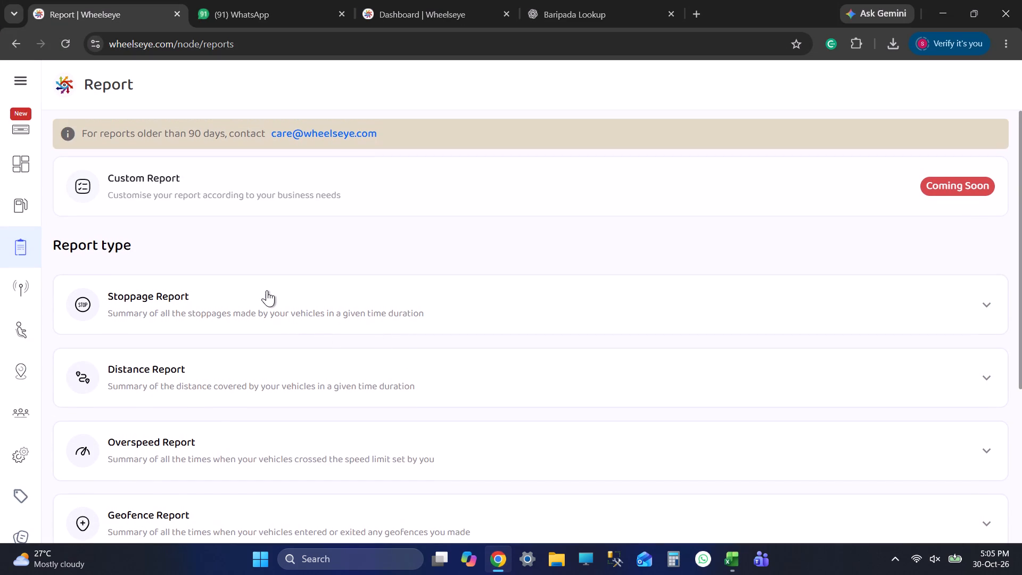
{"action": "left_click", "coordinate": [267, 290]}
Select all 31 vehicles for the Stoppage Report and add them.
{"action": "left_click", "coordinate": [208, 428]}
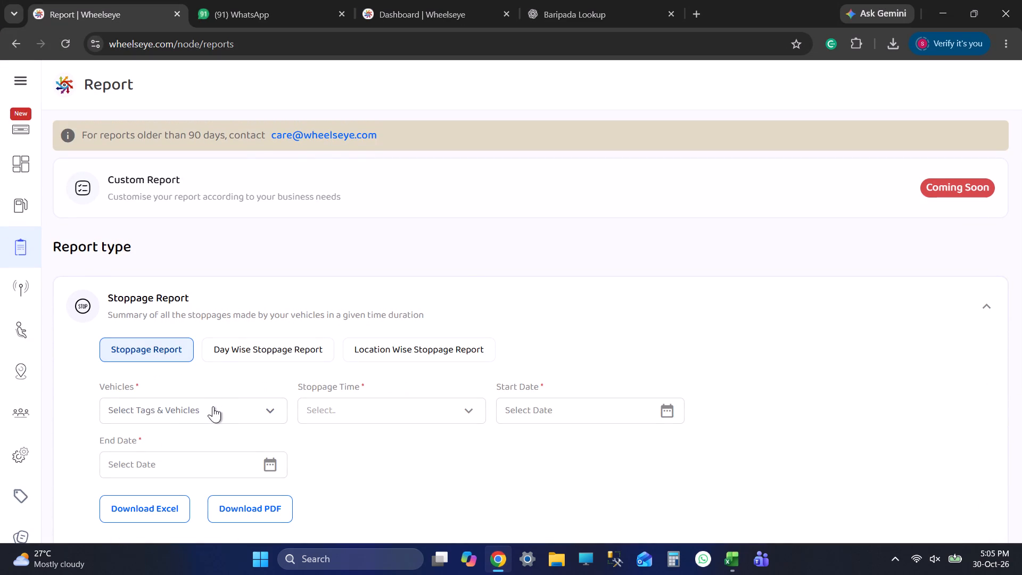
{"action": "left_click", "coordinate": [213, 406]}
{"action": "left_click", "coordinate": [461, 269]}
{"action": "left_click", "coordinate": [767, 467]}
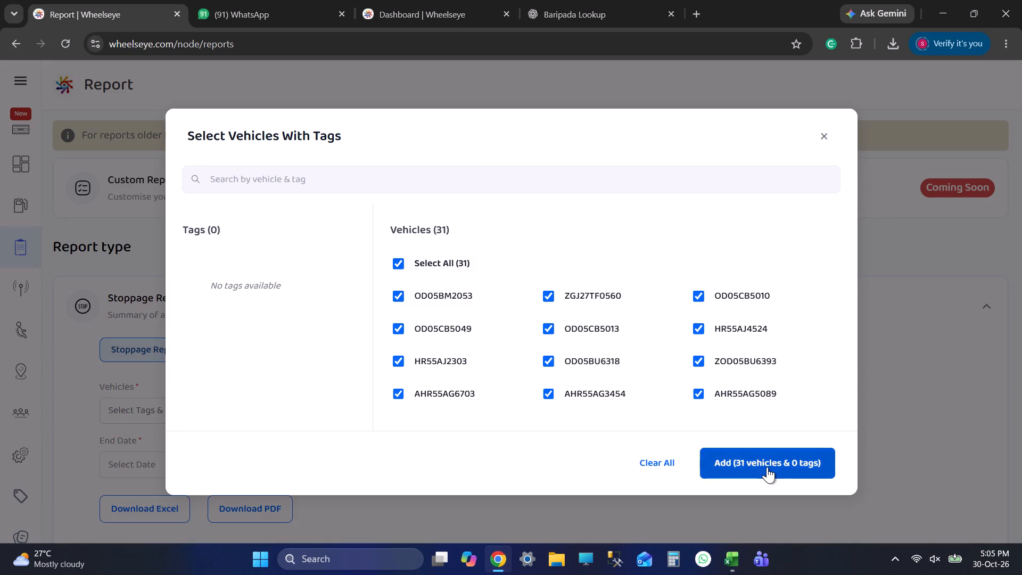
Open the Stoppage Report's stoppage time options, and reopen its vehicle selection.
{"action": "left_click", "coordinate": [398, 391]}
{"action": "left_click", "coordinate": [222, 417]}
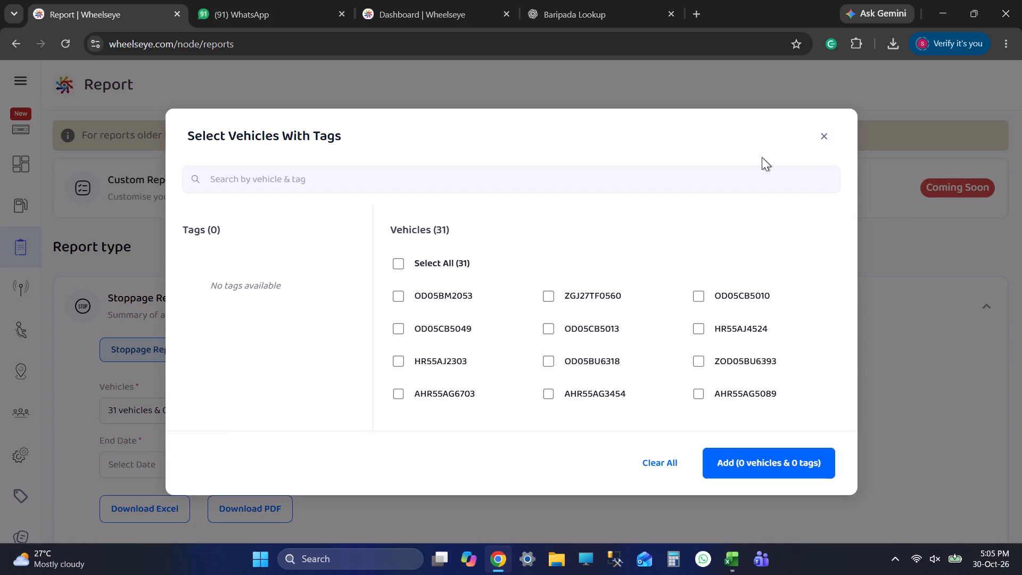
Set the Stoppage Report for all 31 vehicles to All stops, starting 28 Oct 2026 at 00:00.
{"action": "left_click", "coordinate": [828, 133]}
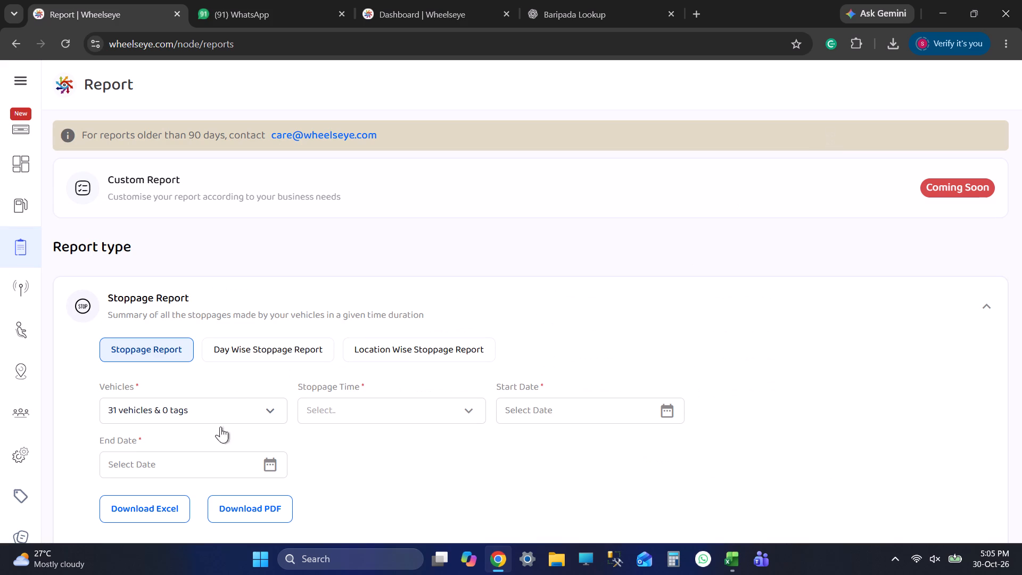
{"action": "left_click", "coordinate": [431, 393]}
{"action": "left_click", "coordinate": [391, 458]}
{"action": "left_click", "coordinate": [575, 414]}
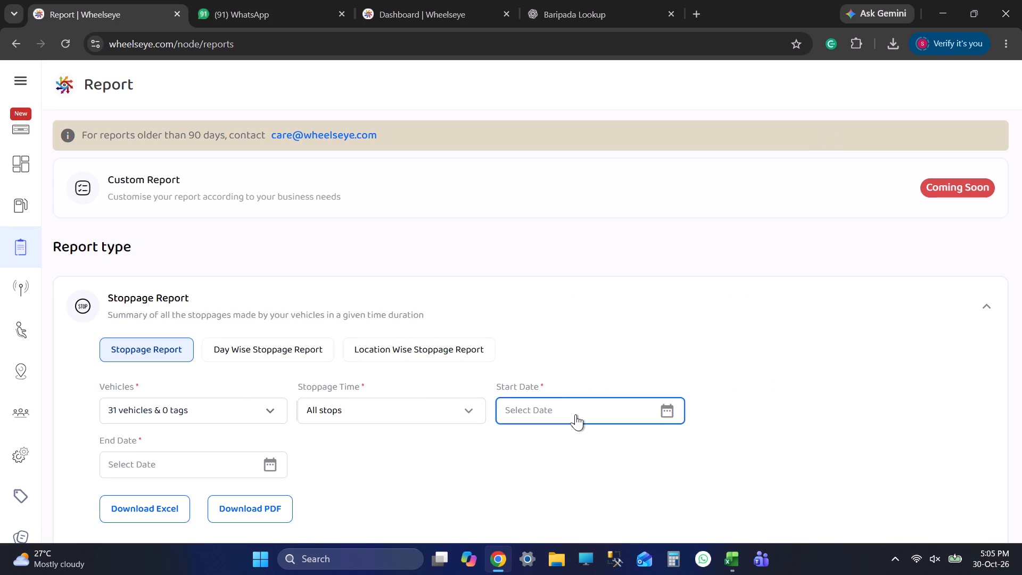
{"action": "left_click", "coordinate": [513, 409]}
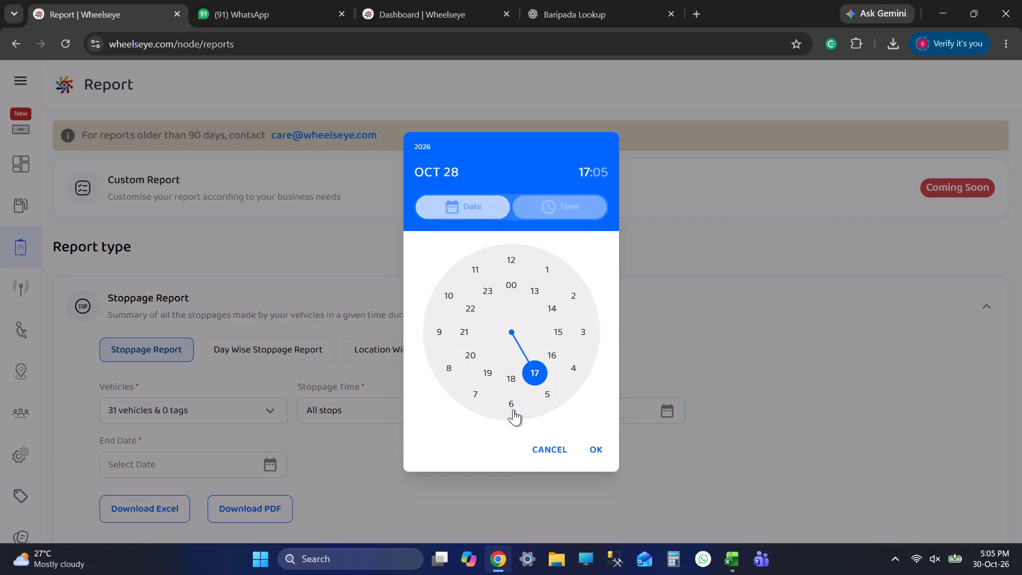
{"action": "left_click", "coordinate": [515, 284]}
{"action": "left_click", "coordinate": [512, 252]}
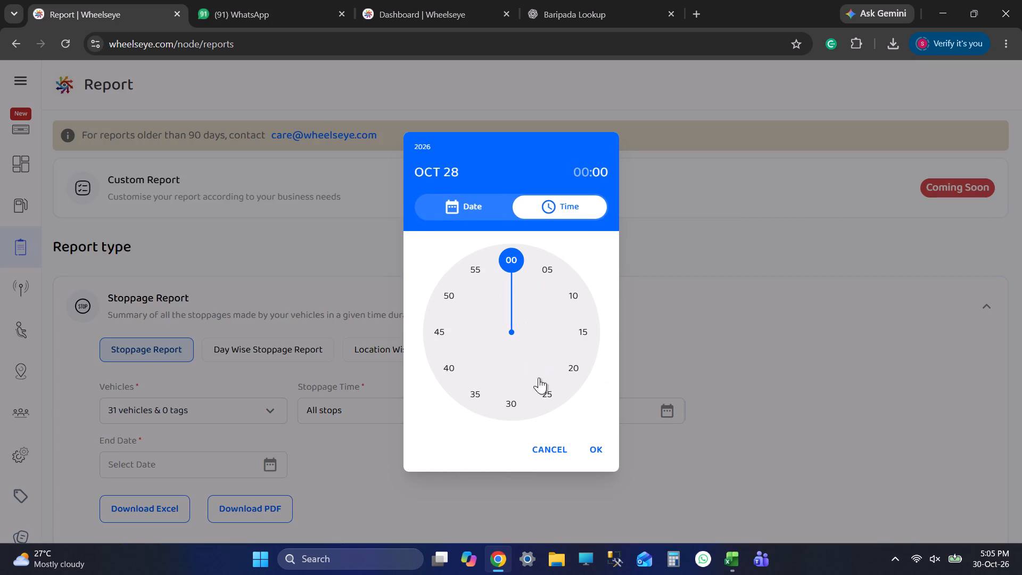
{"action": "left_click", "coordinate": [597, 447]}
Set the Stoppage Report's end date to 29 Oct 2026 at 23:59.
{"action": "left_click", "coordinate": [206, 465]}
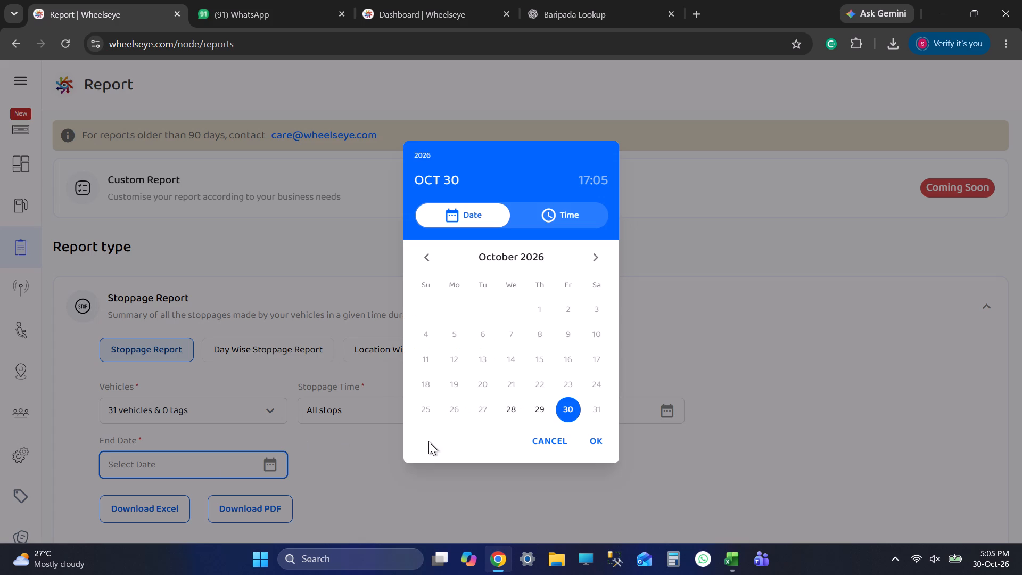
{"action": "left_click", "coordinate": [550, 402]}
{"action": "left_click", "coordinate": [543, 412]}
{"action": "left_click", "coordinate": [481, 288]}
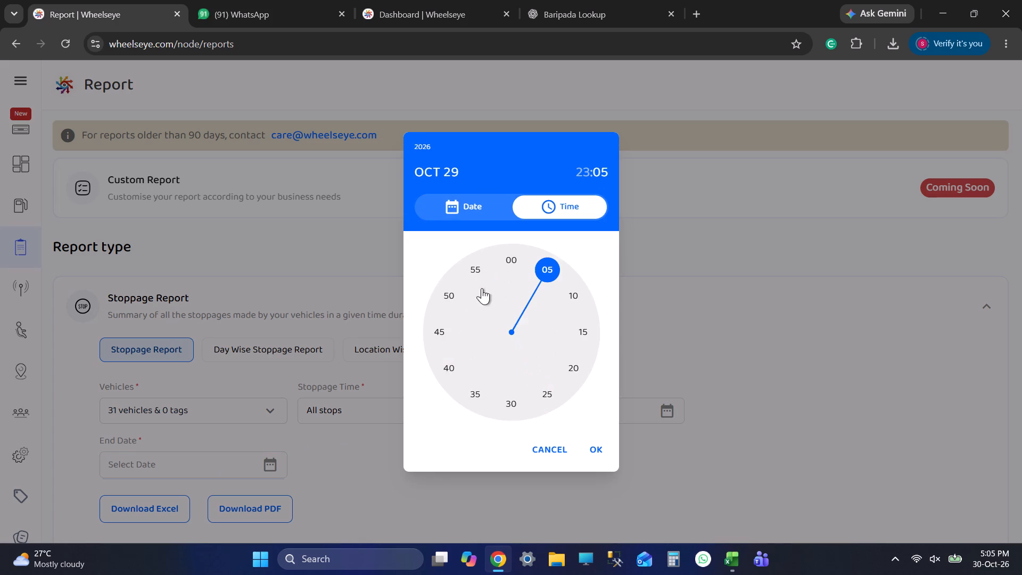
{"action": "left_click", "coordinate": [503, 259]}
{"action": "left_click", "coordinate": [595, 456]}
Download the Stoppage Report as an Excel file and open the downloaded workbook.
{"action": "scroll", "coordinate": [484, 392], "scroll_direction": "down", "scroll_amount": 2}
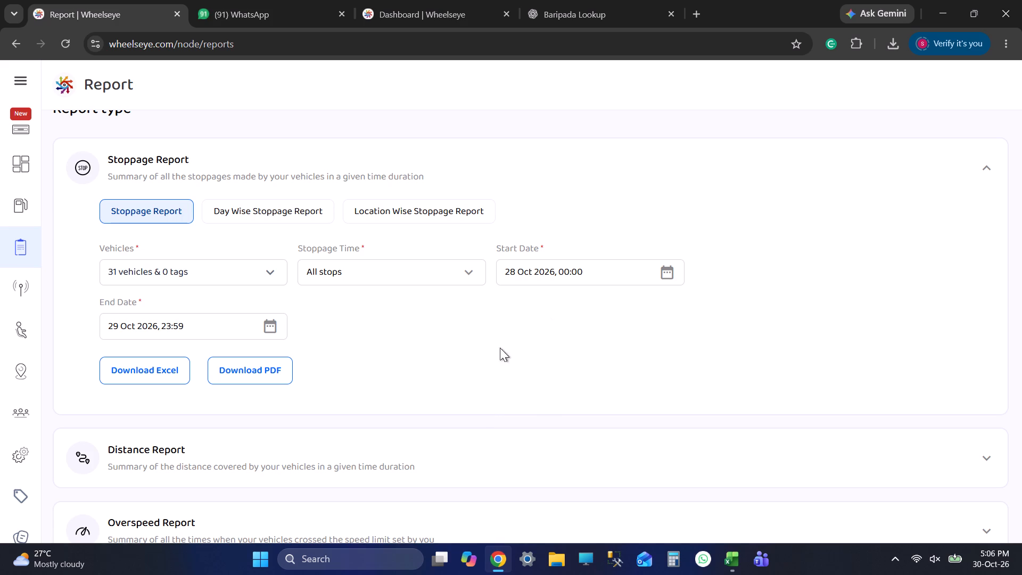
{"action": "left_click", "coordinate": [147, 368]}
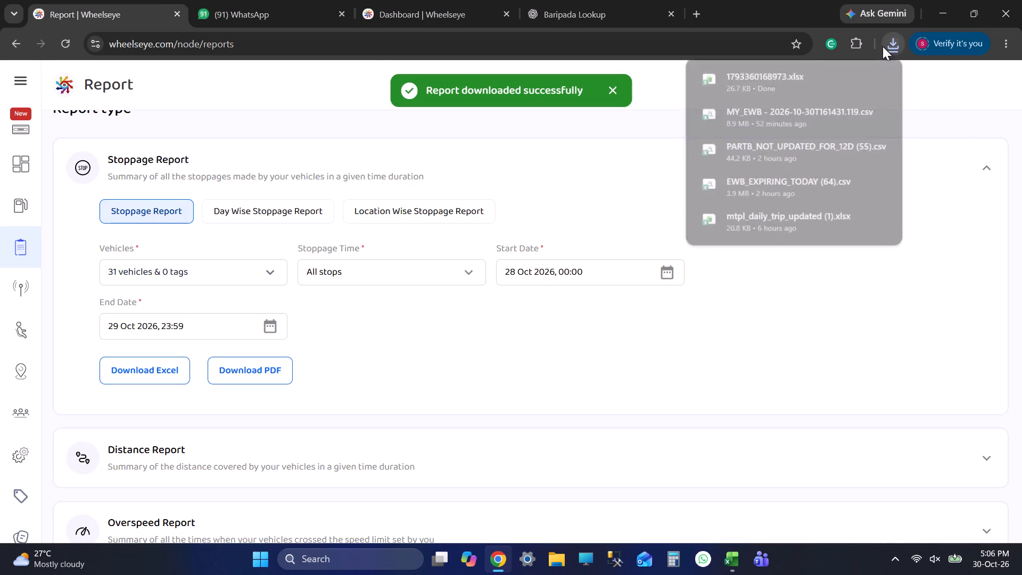
{"action": "left_click", "coordinate": [784, 78]}
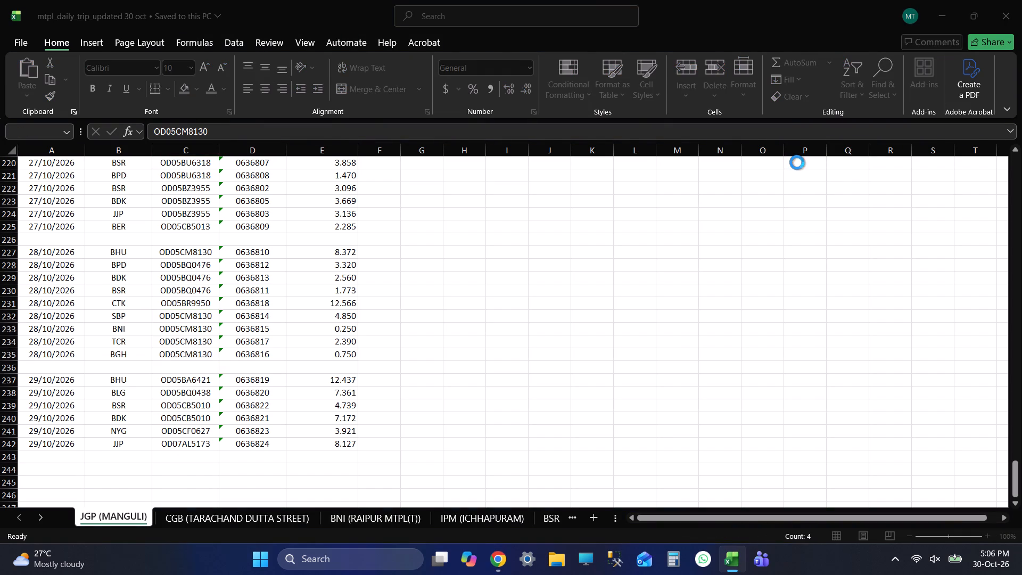
{"action": "left_click", "coordinate": [528, 66]}
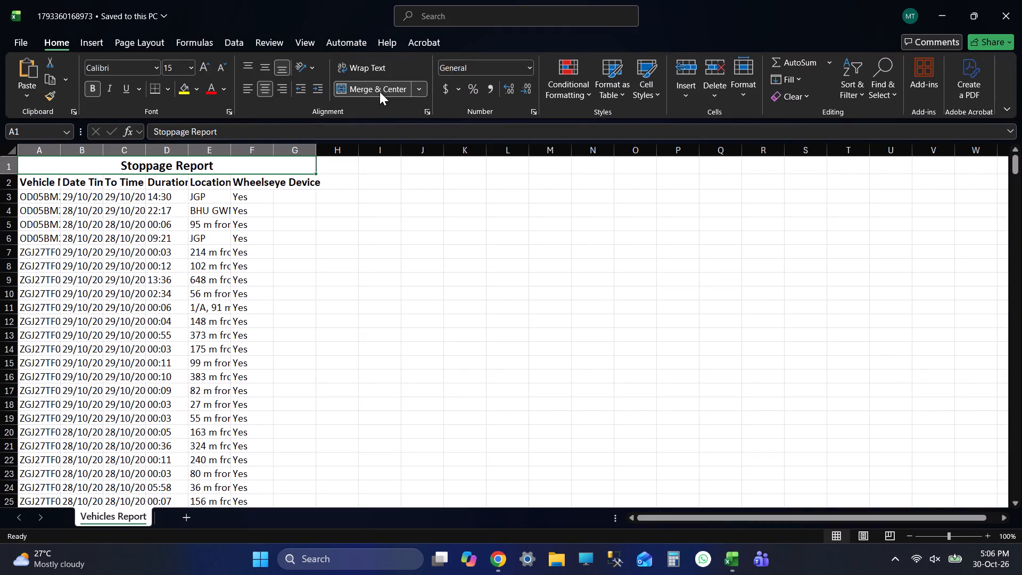
Unmerge the Stoppage Report title cell in row 1 and auto-fit the widths of columns A to F.
{"action": "left_click", "coordinate": [380, 92]}
{"action": "left_click", "coordinate": [25, 155]}
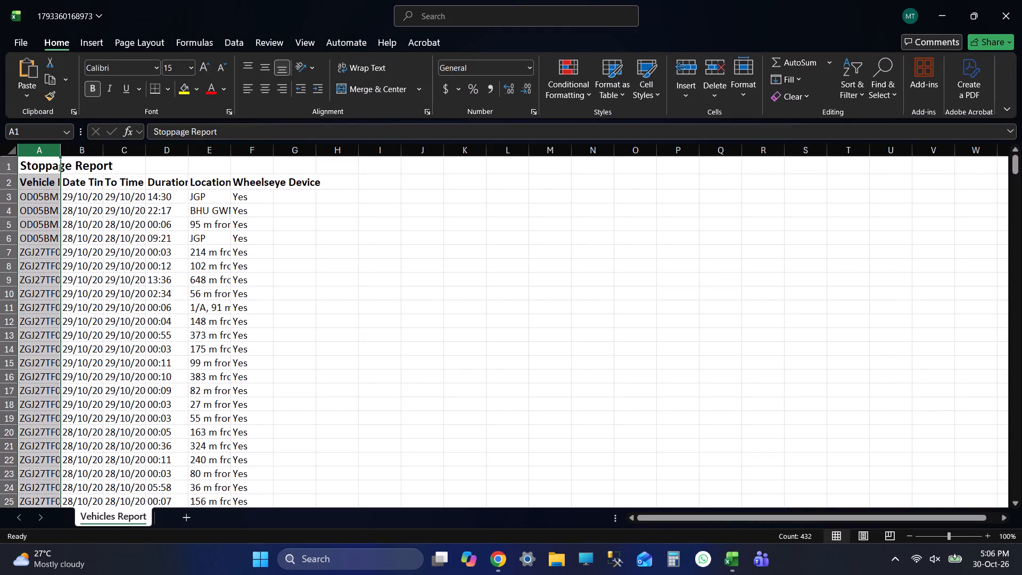
{"action": "key", "text": "shift+Right"}
{"action": "key", "text": "shift+Right"}
{"action": "key", "text": "shift+Right"}
{"action": "key", "text": "shift+Right"}
{"action": "key", "text": "shift+Right"}
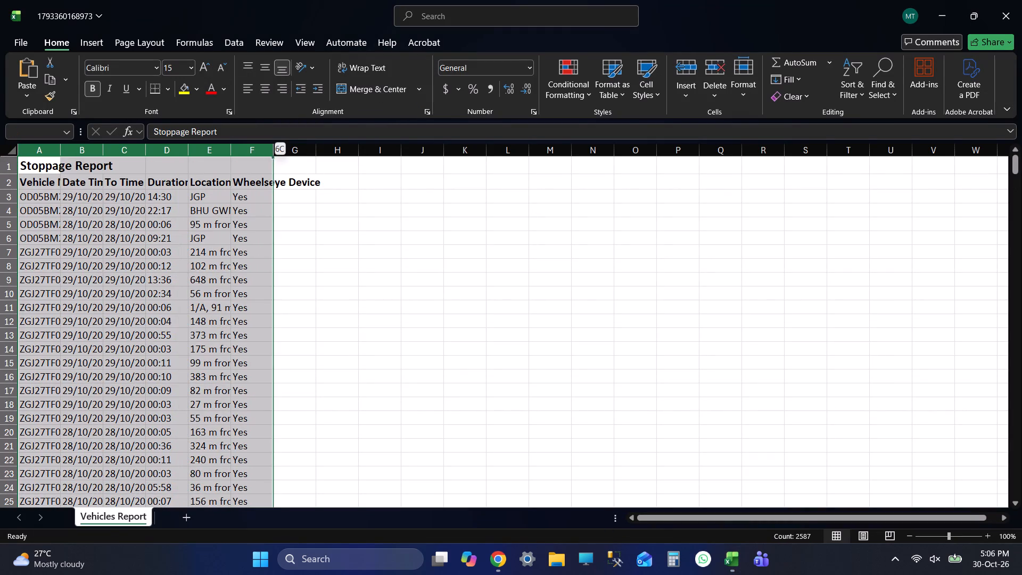
{"action": "double_click", "coordinate": [269, 147]}
{"action": "left_click", "coordinate": [556, 191]}
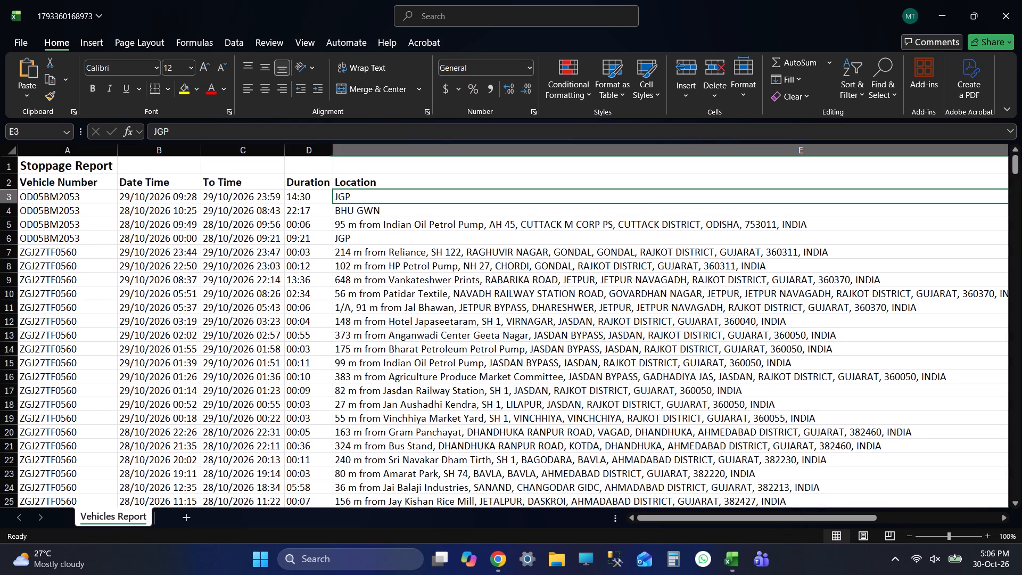
Save the stoppage report workbook with its adjusted layout.
{"action": "key", "text": "ctrl+s"}
{"action": "left_click", "coordinate": [459, 180]}
{"action": "key", "text": "ctrl+s"}
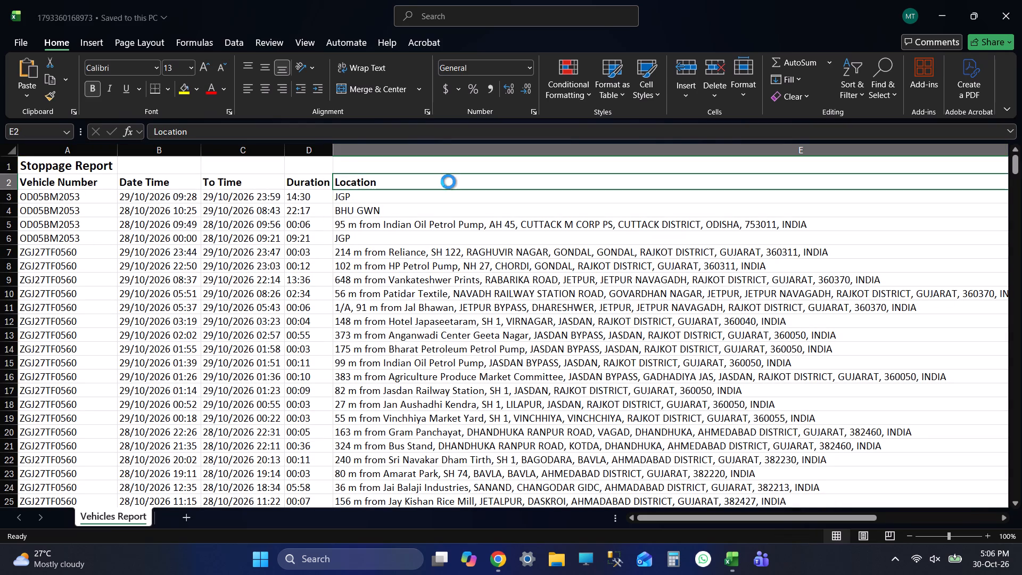
{"action": "key", "text": "ctrl+s"}
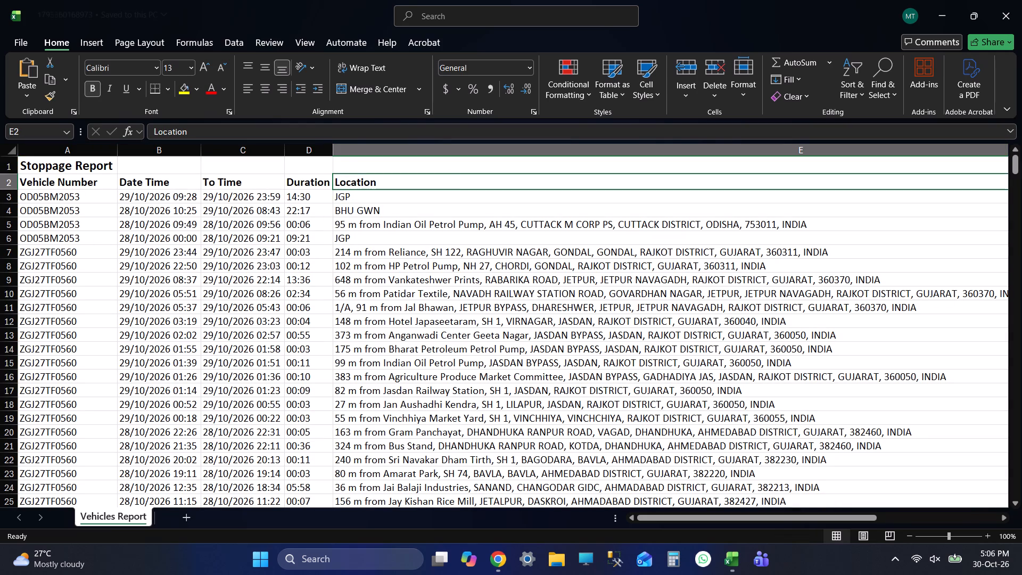
{"action": "key", "text": "ctrl+s"}
{"action": "key", "text": "ctrl+s"}
{"action": "key", "text": "ctrl+s"}
{"action": "key", "text": "ctrl+s"}
{"action": "key", "text": "Tab"}
{"action": "key", "text": "Tab"}
{"action": "key", "text": "shift+Tab"}
{"action": "key", "text": "shift+Tab"}
{"action": "key", "text": "shift+Tab"}
{"action": "key", "text": "shift+Tab"}
{"action": "key", "text": "shift+Tab"}
{"action": "key", "text": "shift+Tab"}
{"action": "key", "text": "shift+Tab"}
{"action": "key", "text": "shift+Tab"}
{"action": "key", "text": "shift+Tab"}
{"action": "key", "text": "shift+Tab"}
{"action": "key", "text": "shift+Tab"}
{"action": "key", "text": "shift+Tab"}
{"action": "key", "text": "shift+Tab"}
{"action": "key", "text": "shift+Tab"}
{"action": "key", "text": "shift+Tab"}
{"action": "key", "text": "shift+Tab"}
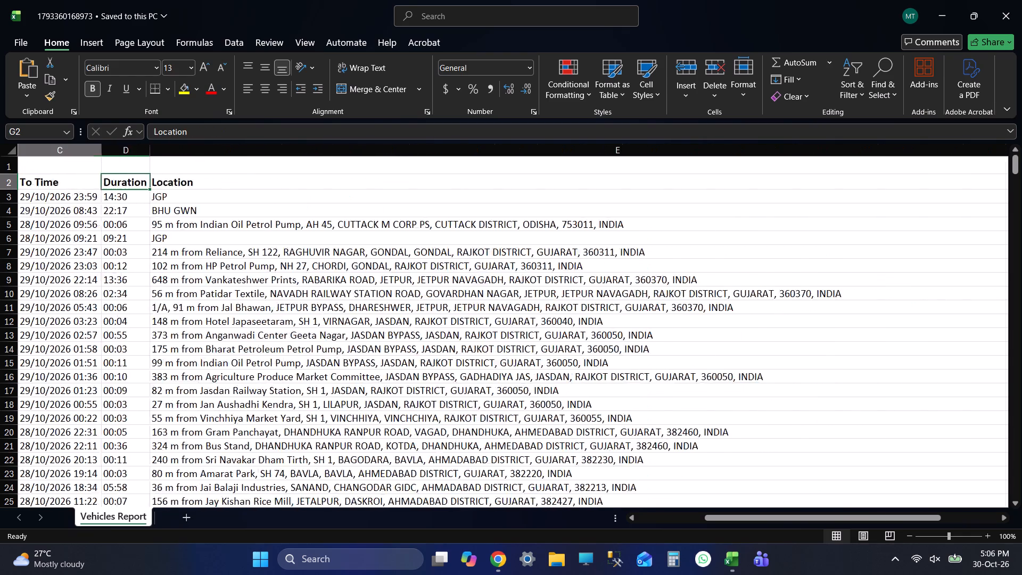
{"action": "key", "text": "ctrl+s"}
{"action": "key", "text": "ctrl+s"}
{"action": "key", "text": "ctrl+s"}
{"action": "key", "text": "ctrl+s"}
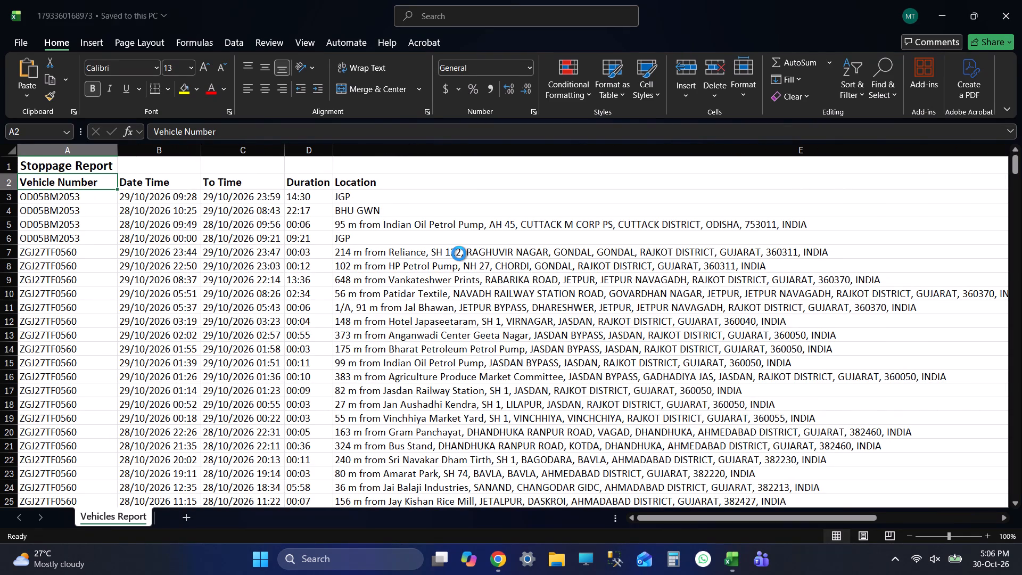
{"action": "key", "text": "ctrl+s"}
Narrow the Location column so that all the report's columns fit in view together.
{"action": "left_click_drag", "start_coordinate": [739, 513], "coordinate": [827, 513]}
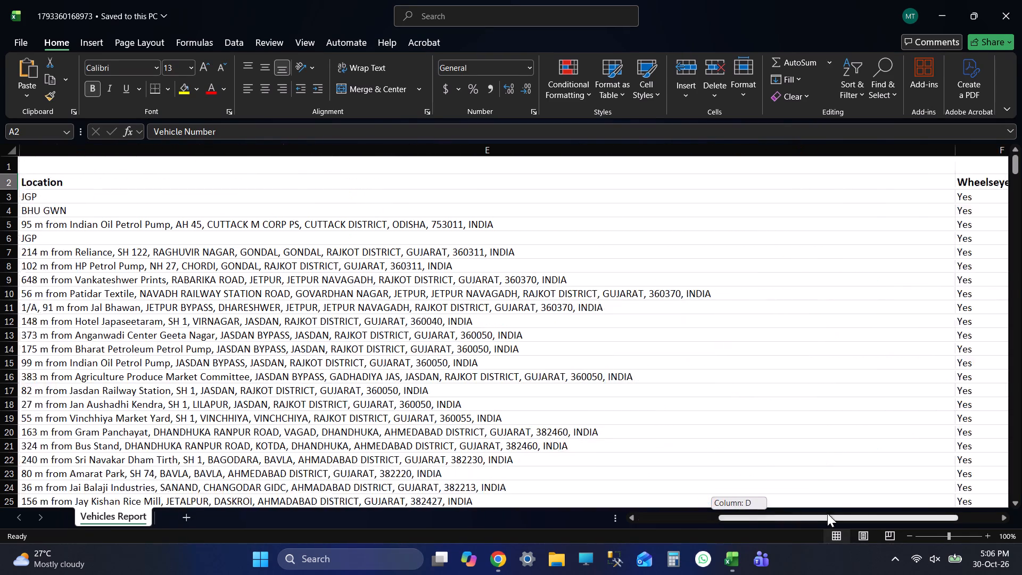
{"action": "left_click_drag", "start_coordinate": [827, 513], "coordinate": [836, 513]}
{"action": "left_click_drag", "start_coordinate": [884, 150], "coordinate": [252, 174]}
{"action": "left_click_drag", "start_coordinate": [912, 513], "coordinate": [733, 507]}
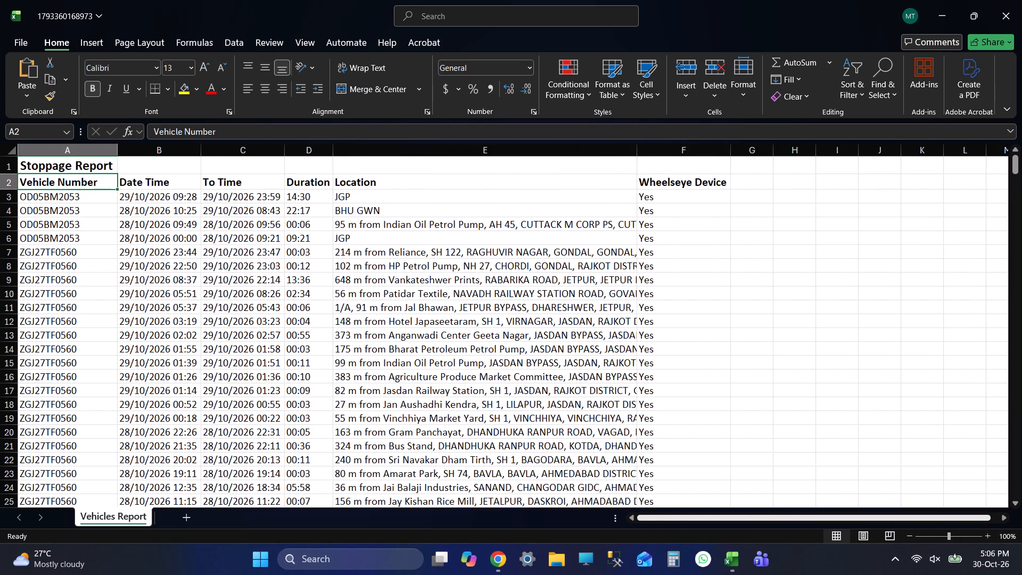
Replace the Wheelseye Device header in F2 with "sl" and enter 1, 2, 3 and 4 in F3 to F6.
{"action": "left_click", "coordinate": [667, 183]}
{"action": "type", "text": "sl"}
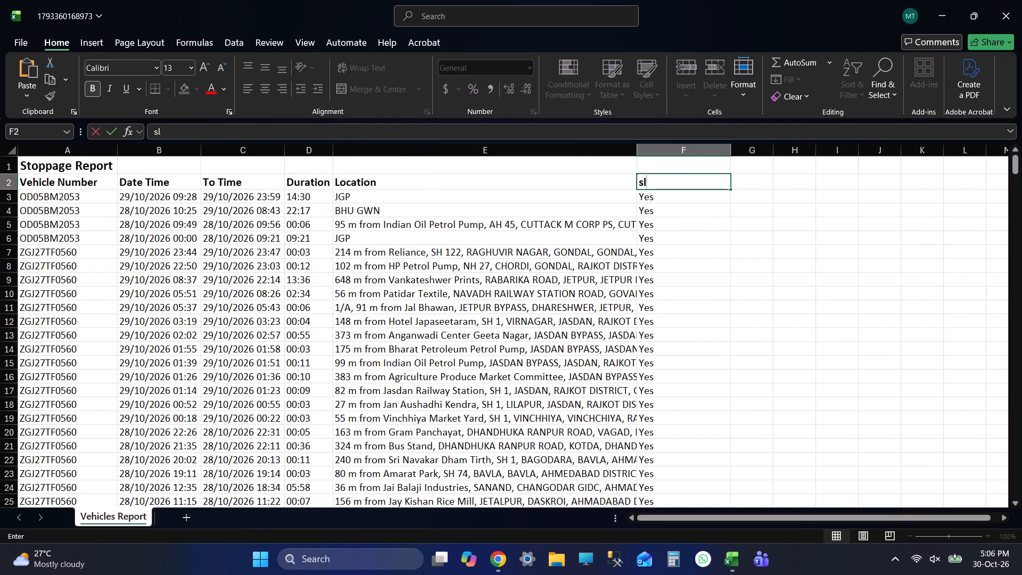
{"action": "key", "text": "Return"}
{"action": "key", "text": "1"}
{"action": "key", "text": "Return"}
{"action": "key", "text": "2"}
{"action": "key", "text": "Return"}
{"action": "key", "text": "3"}
{"action": "key", "text": "Return"}
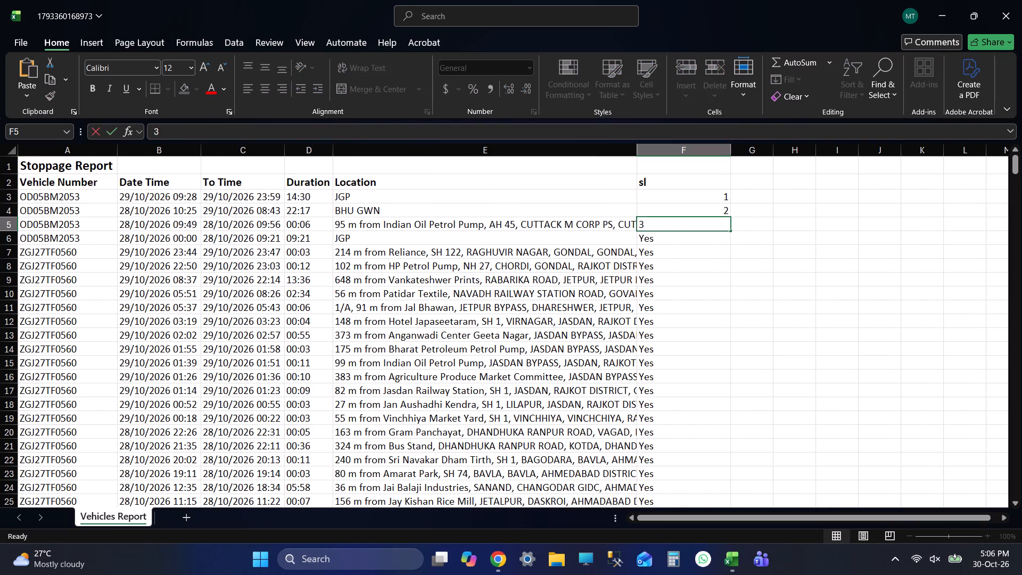
{"action": "key", "text": "4"}
{"action": "key", "text": "Return"}
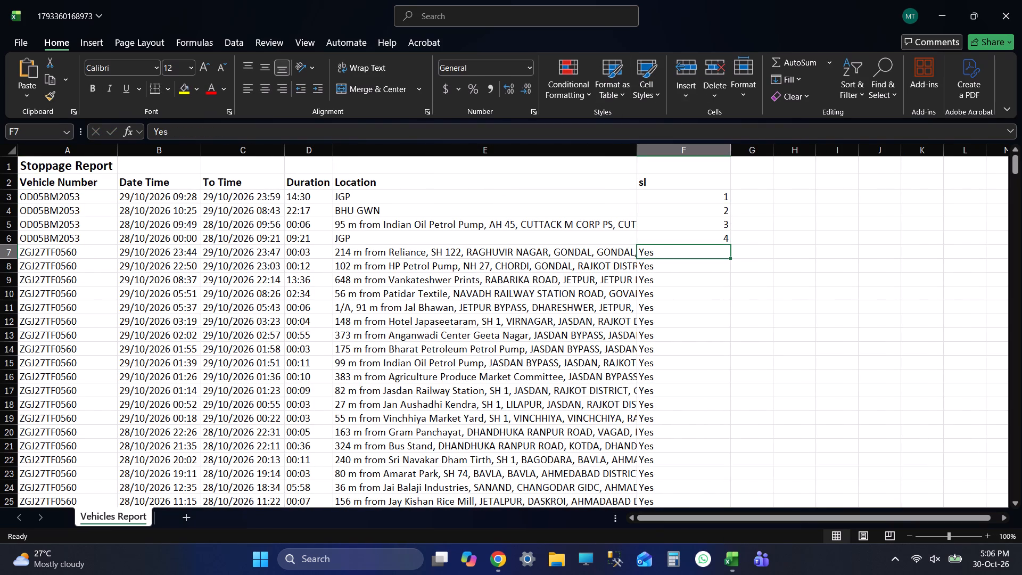
Fill the 1 to 4 number series from F3:F6 down the rest of the sl column.
{"action": "left_click_drag", "start_coordinate": [684, 189], "coordinate": [699, 233]}
{"action": "left_click", "coordinate": [766, 204]}
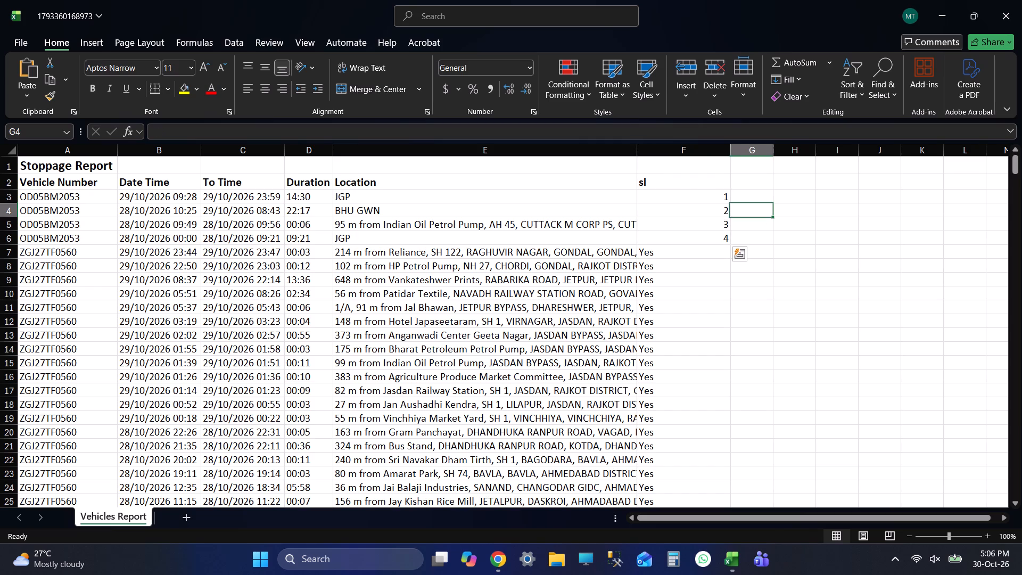
{"action": "left_click_drag", "start_coordinate": [712, 196], "coordinate": [720, 234]}
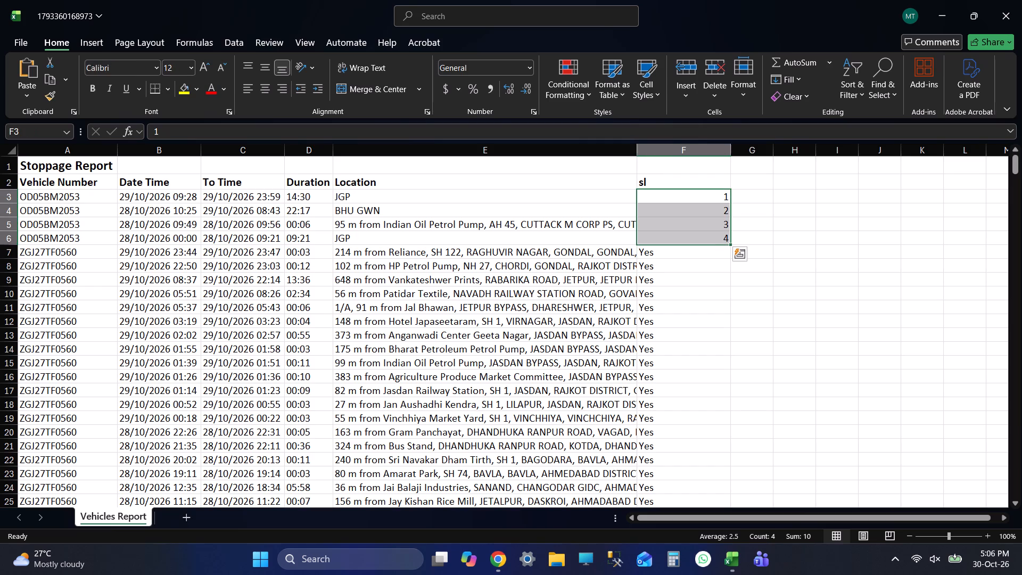
{"action": "double_click", "coordinate": [731, 247]}
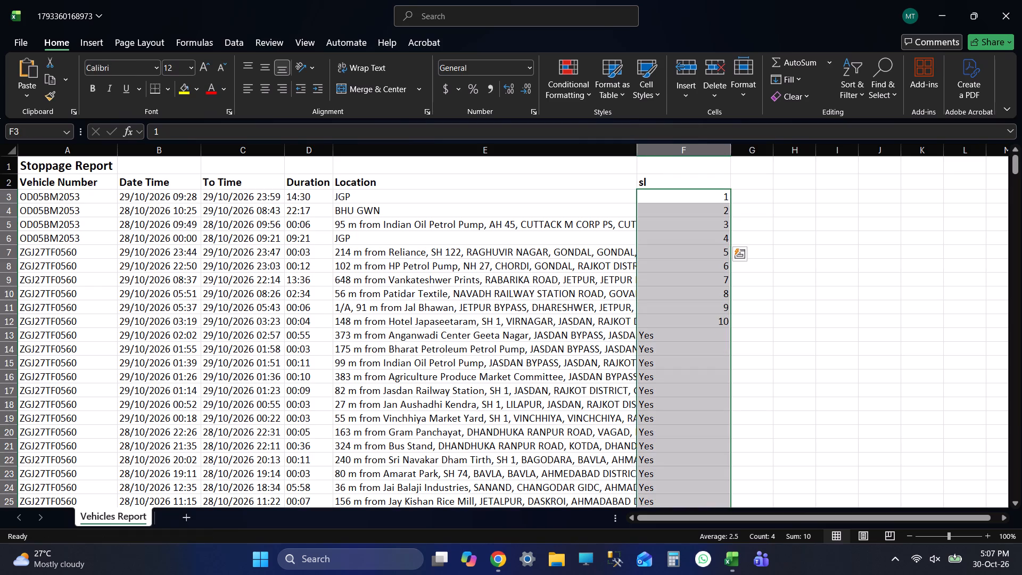
Save the stoppage report workbook with the numbered sl column.
{"action": "left_click", "coordinate": [747, 198]}
{"action": "key", "text": "ctrl+s"}
{"action": "key", "text": "ctrl+s"}
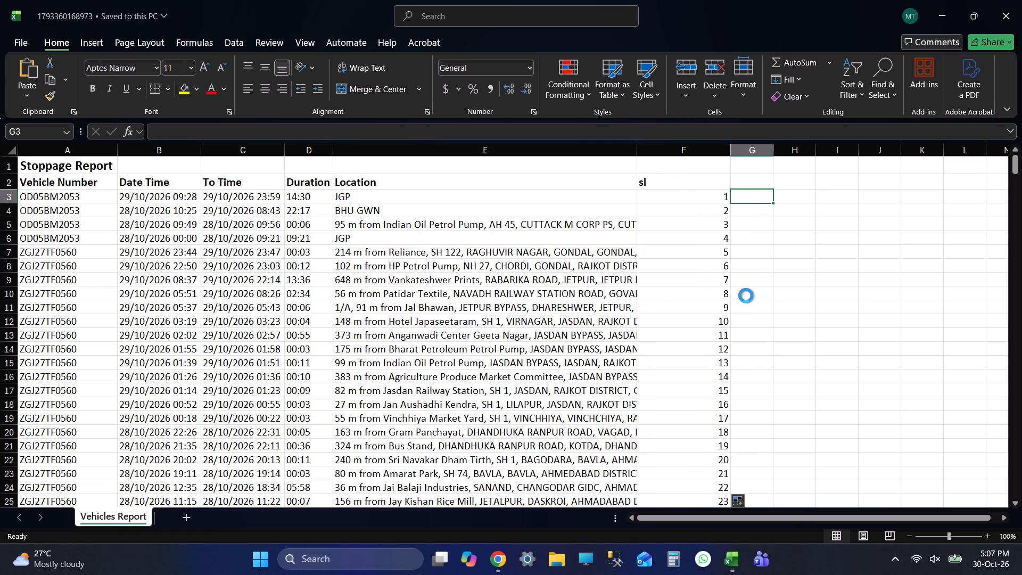
{"action": "key", "text": "ctrl+s"}
{"action": "key", "text": "ctrl+s"}
{"action": "key", "text": "ctrl+s"}
{"action": "key", "text": "ctrl+s"}
{"action": "key", "text": "ctrl+s"}
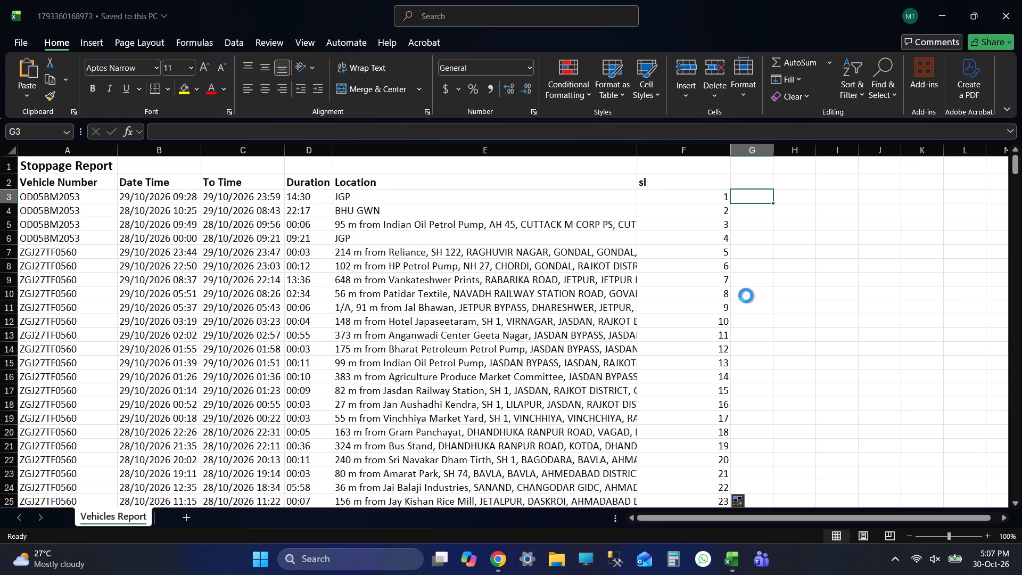
{"action": "key", "text": "ctrl+s"}
{"action": "key", "text": "ctrl+s"}
{"action": "key", "text": "ctrl+s"}
{"action": "key", "text": "ctrl+s"}
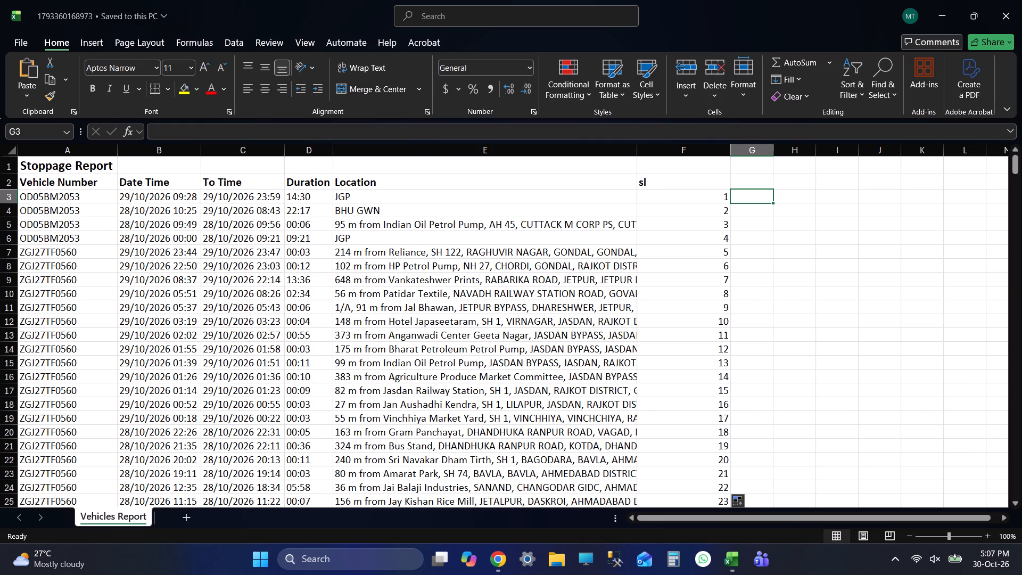
{"action": "key", "text": "Left"}
{"action": "key", "text": "ctrl+s"}
{"action": "key", "text": "ctrl+s"}
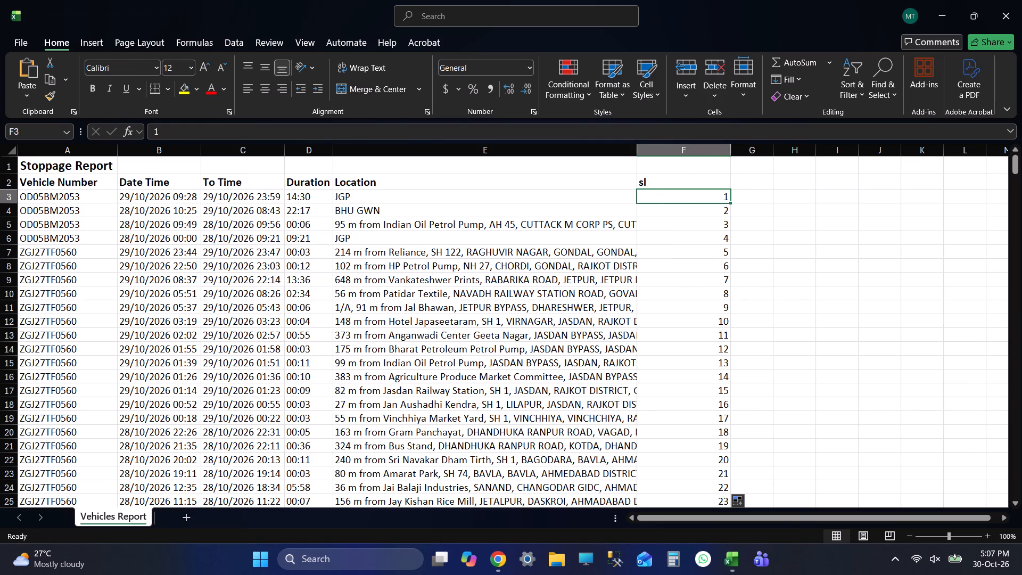
{"action": "key", "text": "ctrl+s"}
{"action": "key", "text": "ctrl+s"}
{"action": "key", "text": "ctrl+s"}
{"action": "key", "text": "ctrl+s"}
{"action": "key", "text": "ctrl+s"}
{"action": "key", "text": "ctrl+s"}
{"action": "key", "text": "ctrl+s"}
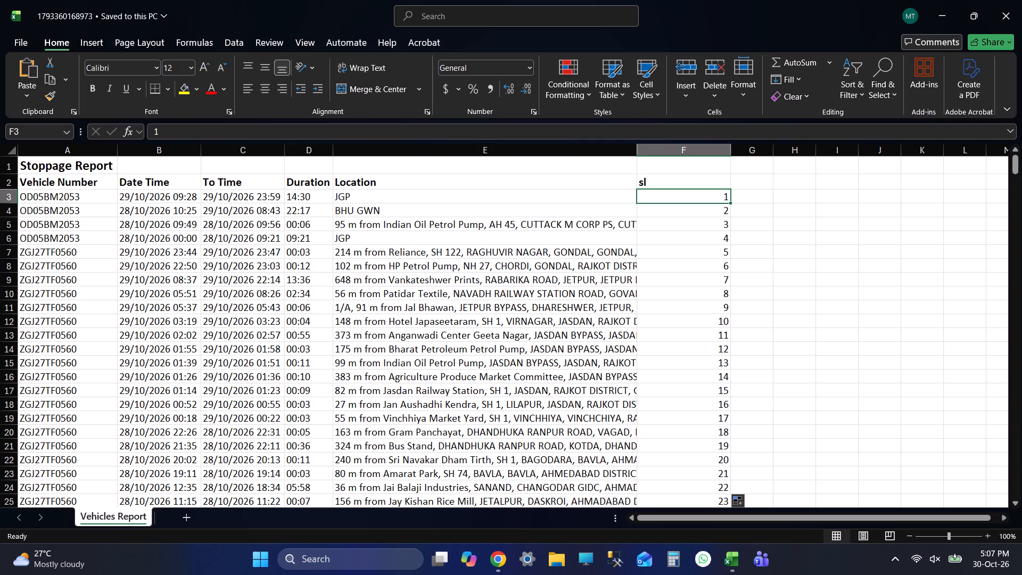
Minimize the open workbooks and switch to the Wheelseye Report page in Chrome.
{"action": "triple_click", "coordinate": [932, 5]}
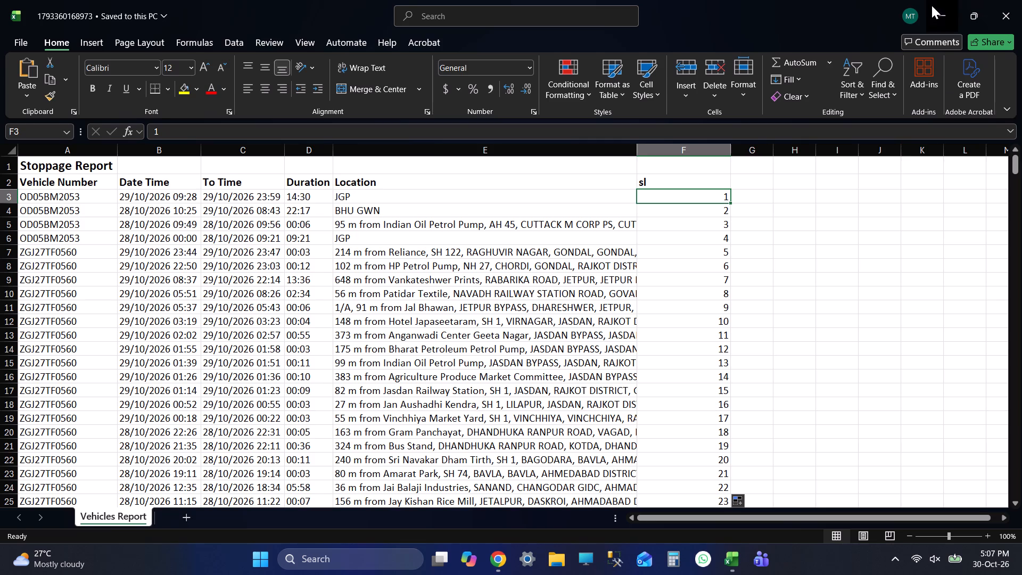
{"action": "double_click", "coordinate": [932, 5]}
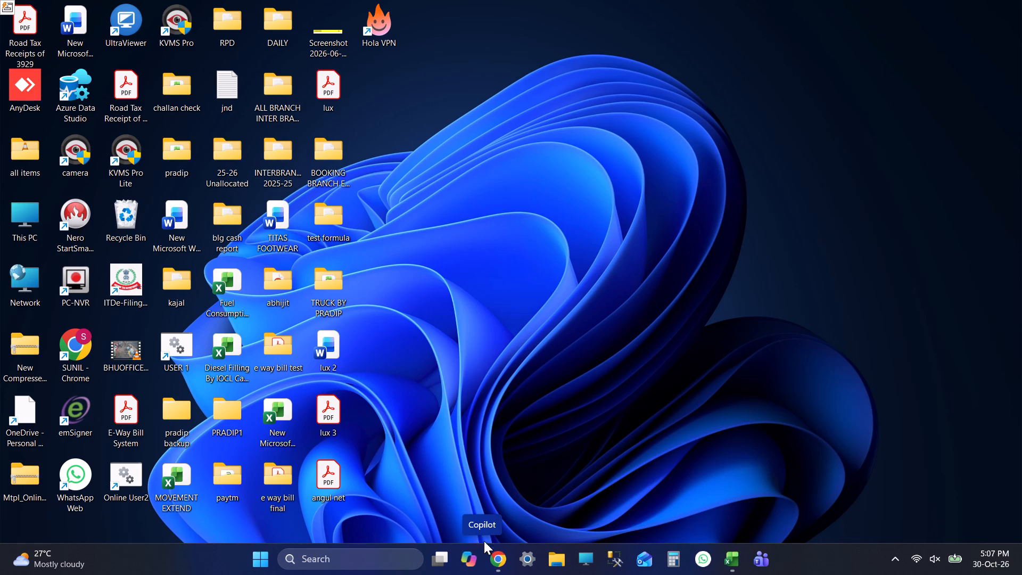
{"action": "left_click", "coordinate": [496, 560]}
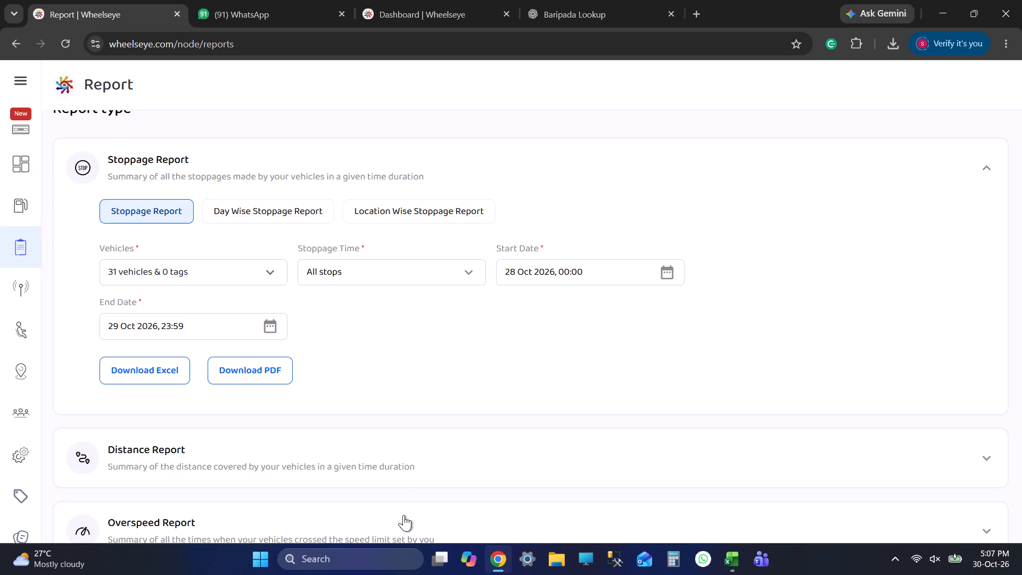
Switch to the stoppage report workbook in Excel and save it.
{"action": "key", "text": "alt+Tab"}
{"action": "key", "text": "alt+Tab"}
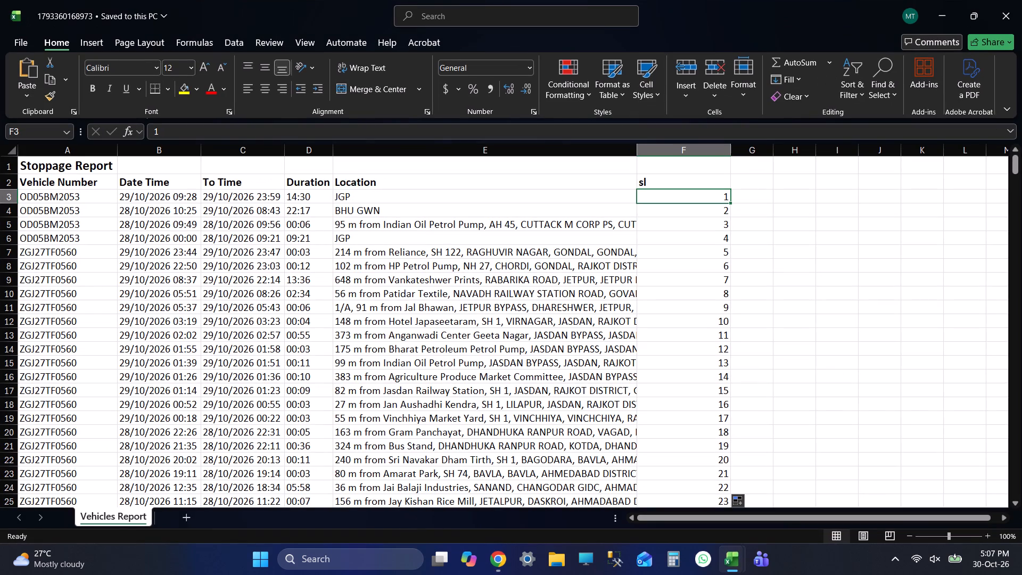
{"action": "key", "text": "ctrl+s"}
{"action": "key", "text": "ctrl+s"}
{"action": "key", "text": "ctrl+s"}
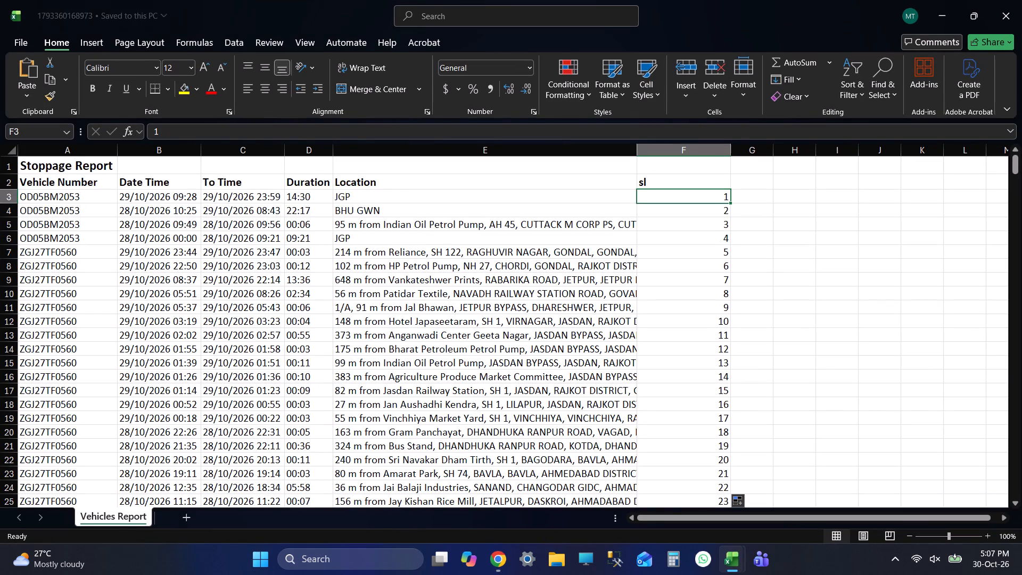
{"action": "left_click", "coordinate": [694, 183]}
{"action": "key", "text": "ctrl+s"}
{"action": "key", "text": "ctrl+s"}
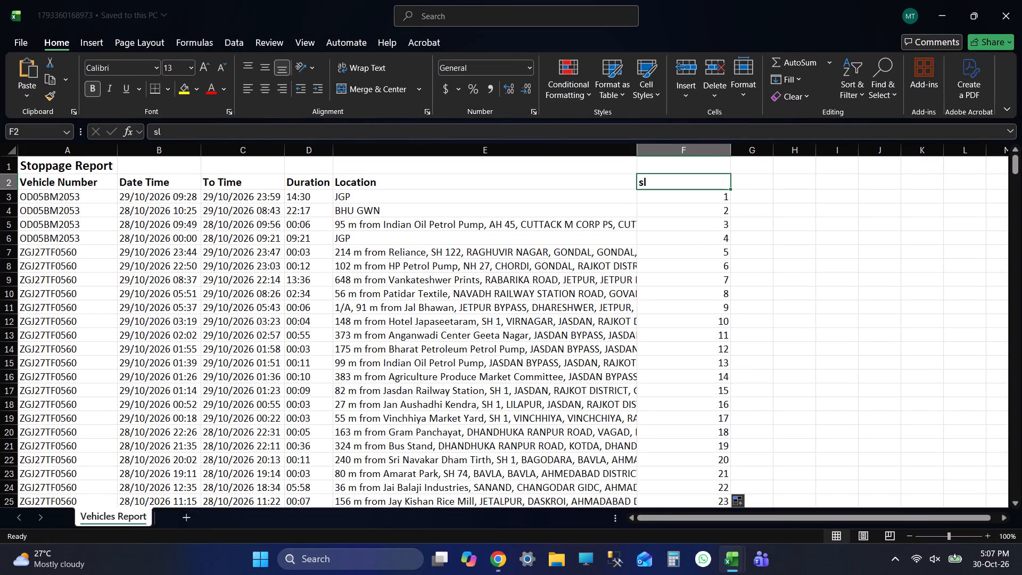
{"action": "key", "text": "ctrl+s"}
{"action": "key", "text": "ctrl+s"}
{"action": "key", "text": "ctrl+s"}
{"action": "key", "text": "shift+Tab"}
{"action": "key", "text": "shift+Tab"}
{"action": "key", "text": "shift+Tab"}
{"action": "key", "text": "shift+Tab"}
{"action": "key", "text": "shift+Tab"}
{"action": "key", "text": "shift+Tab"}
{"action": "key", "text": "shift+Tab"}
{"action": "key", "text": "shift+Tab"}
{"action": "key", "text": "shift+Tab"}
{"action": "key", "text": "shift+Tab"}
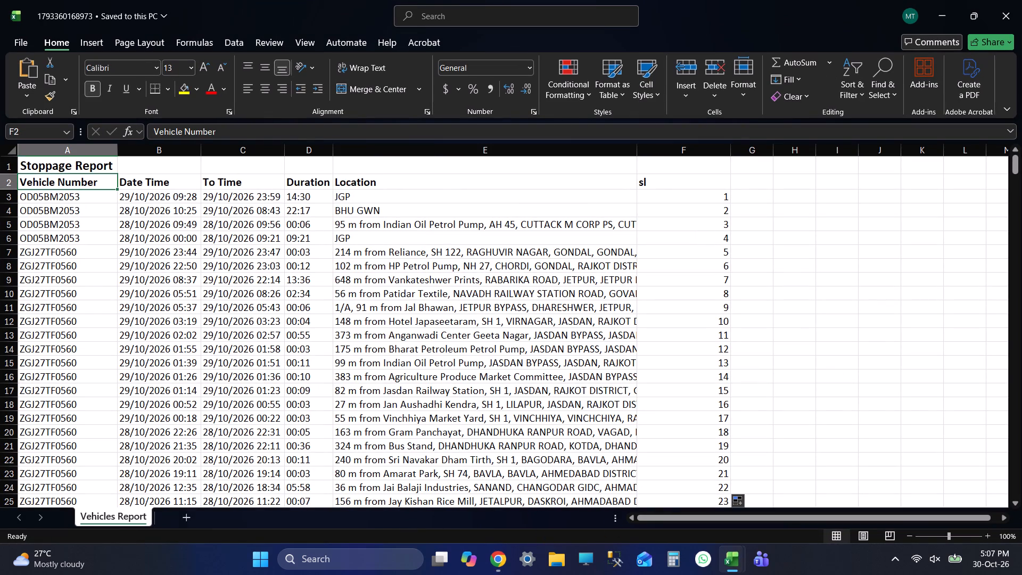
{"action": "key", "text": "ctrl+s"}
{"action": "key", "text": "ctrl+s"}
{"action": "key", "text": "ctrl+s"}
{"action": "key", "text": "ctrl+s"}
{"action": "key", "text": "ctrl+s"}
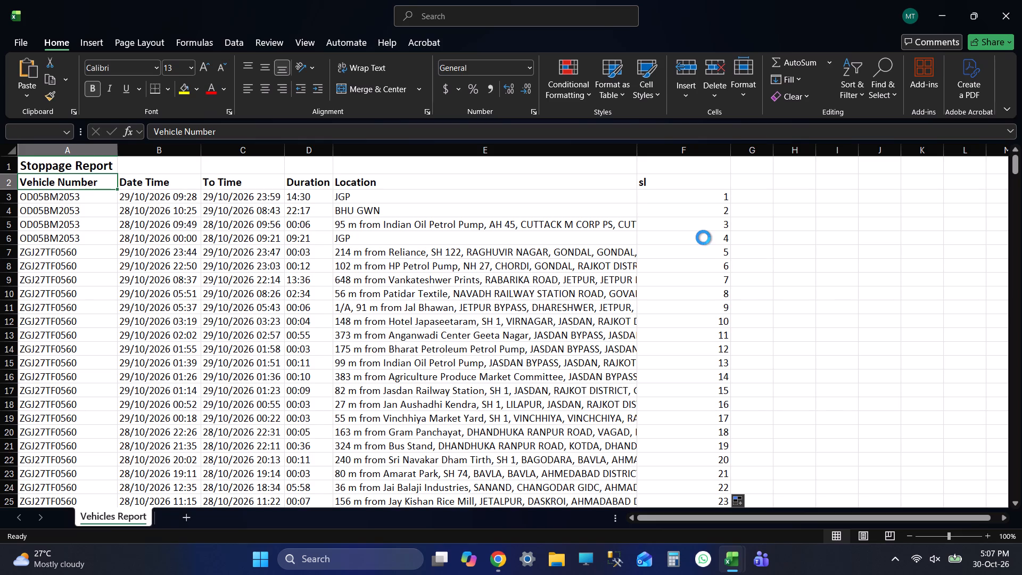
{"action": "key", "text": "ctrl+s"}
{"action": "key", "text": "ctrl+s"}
Check the end of the numbered stoppage list and return to its title row.
{"action": "key", "text": "Down"}
{"action": "key", "text": "Down"}
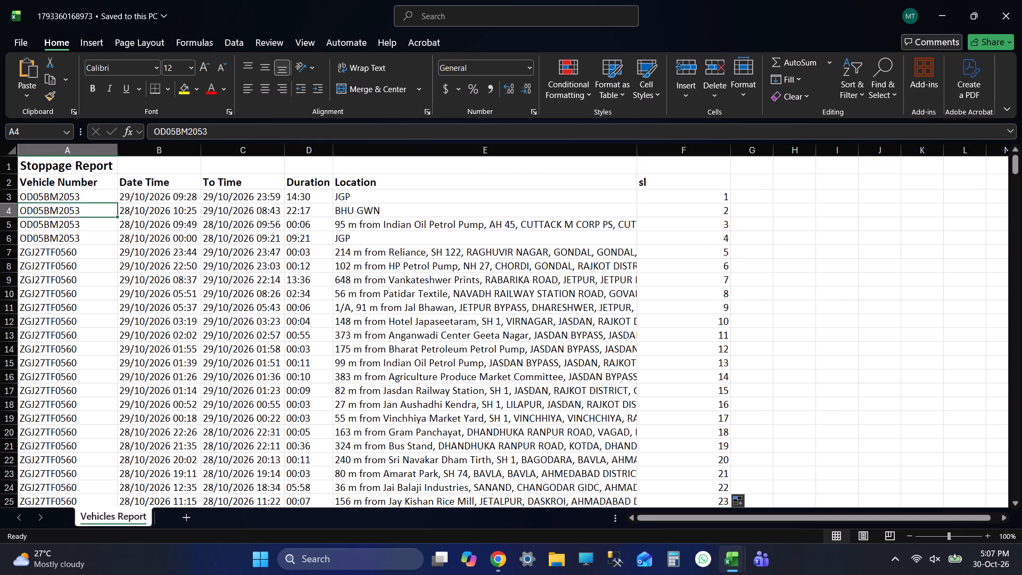
{"action": "key", "text": "ctrl+Down"}
{"action": "key", "text": "Down"}
{"action": "key", "text": "Down"}
{"action": "key", "text": "Down"}
{"action": "key", "text": "Down"}
{"action": "key", "text": "Down"}
{"action": "key", "text": "Down"}
{"action": "key", "text": "ctrl+Up"}
{"action": "key", "text": "ctrl+Up"}
{"action": "key", "text": "Up"}
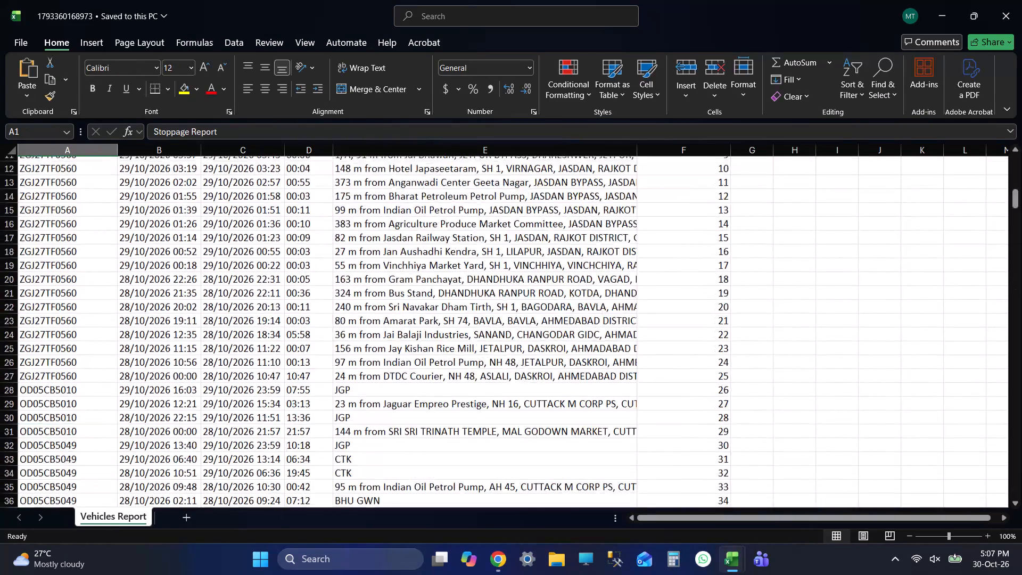
{"action": "key", "text": "Up"}
{"action": "key", "text": "Up"}
{"action": "key", "text": "Up"}
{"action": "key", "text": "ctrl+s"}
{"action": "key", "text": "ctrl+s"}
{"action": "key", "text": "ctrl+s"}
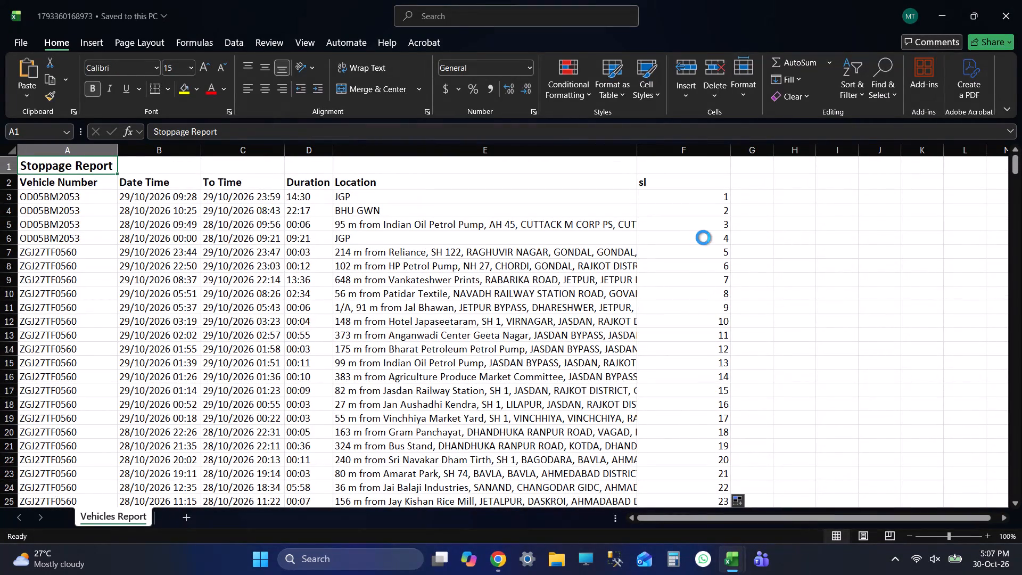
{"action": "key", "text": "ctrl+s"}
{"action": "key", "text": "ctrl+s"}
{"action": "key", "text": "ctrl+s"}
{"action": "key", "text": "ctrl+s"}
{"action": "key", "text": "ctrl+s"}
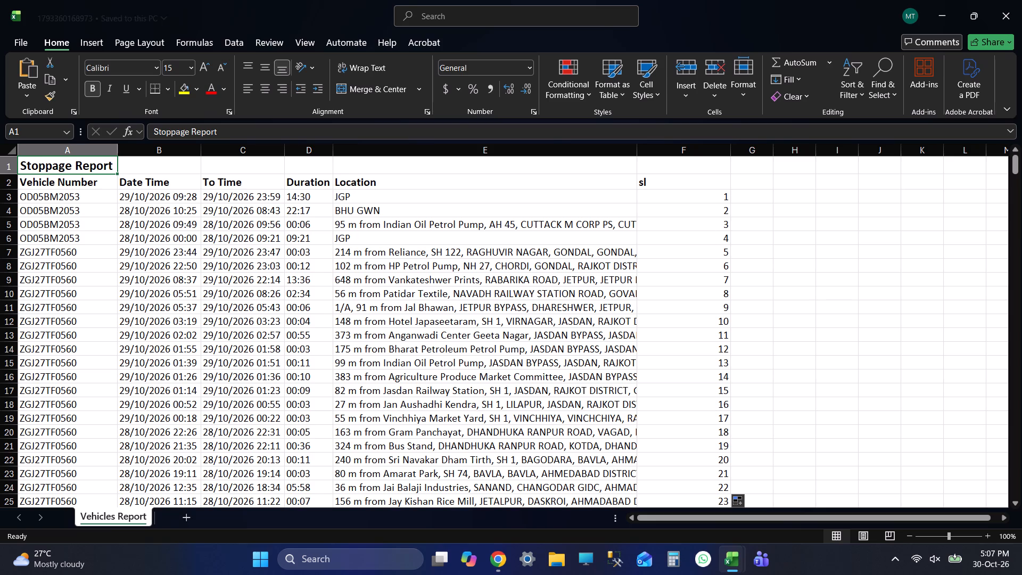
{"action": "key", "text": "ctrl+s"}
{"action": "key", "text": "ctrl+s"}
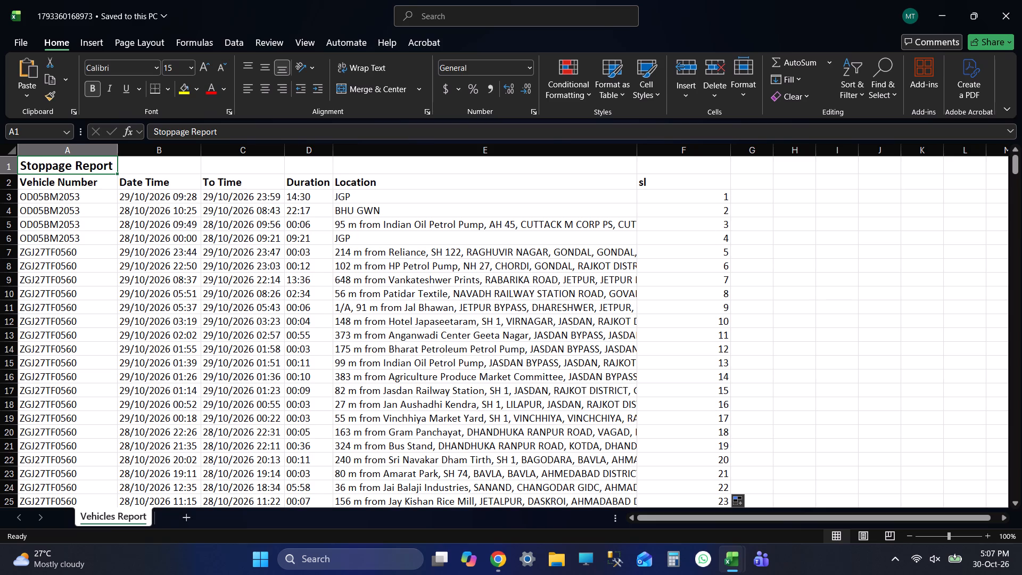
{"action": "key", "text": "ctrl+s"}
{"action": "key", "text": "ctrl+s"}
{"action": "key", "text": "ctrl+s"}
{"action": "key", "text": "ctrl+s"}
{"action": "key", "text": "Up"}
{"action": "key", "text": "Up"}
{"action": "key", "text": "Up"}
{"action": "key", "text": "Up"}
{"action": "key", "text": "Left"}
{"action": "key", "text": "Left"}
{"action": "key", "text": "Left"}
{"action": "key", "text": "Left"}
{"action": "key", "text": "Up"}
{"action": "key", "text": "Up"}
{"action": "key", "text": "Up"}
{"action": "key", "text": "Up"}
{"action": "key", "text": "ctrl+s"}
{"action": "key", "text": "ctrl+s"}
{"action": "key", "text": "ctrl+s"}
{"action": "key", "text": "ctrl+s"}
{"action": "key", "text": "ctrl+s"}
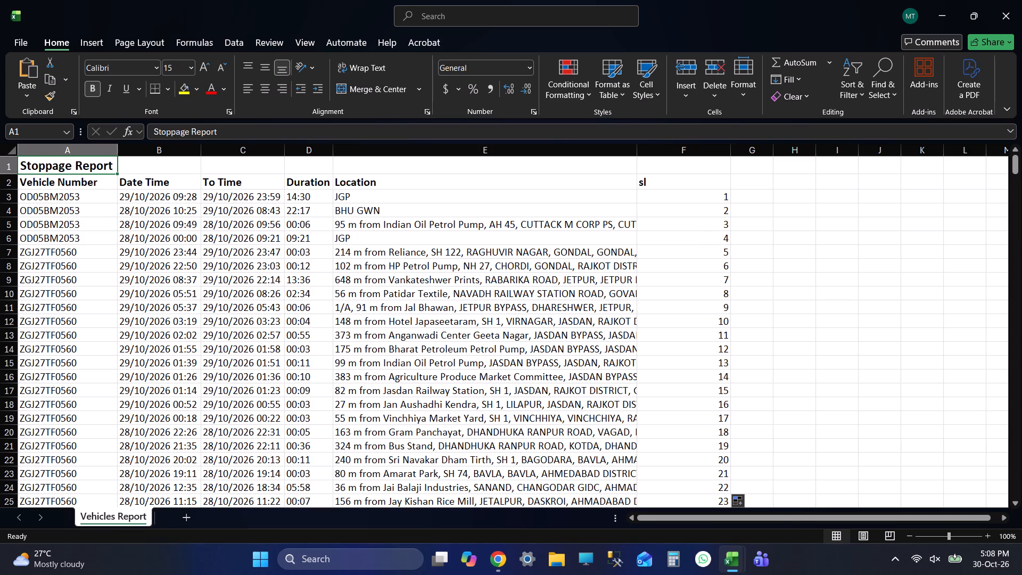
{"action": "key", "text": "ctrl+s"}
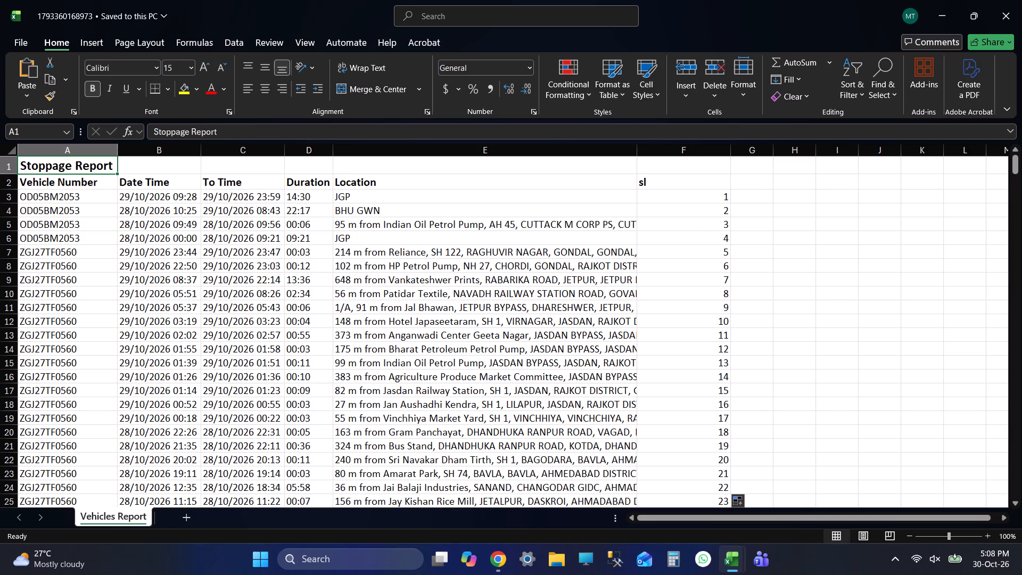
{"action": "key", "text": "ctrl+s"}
Add a new worksheet to the stoppage workbook and name it "report".
{"action": "left_click", "coordinate": [191, 520]}
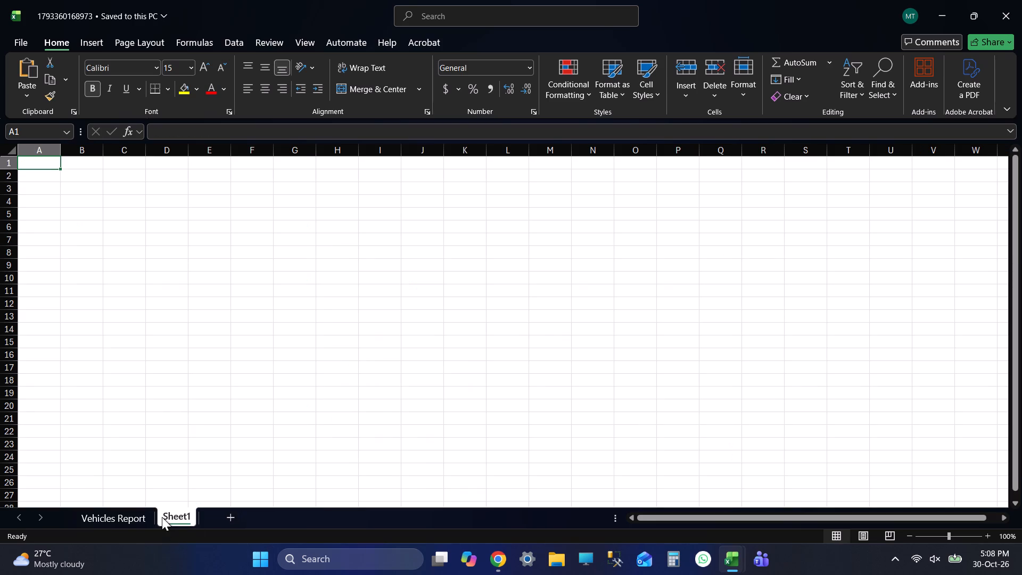
{"action": "double_click", "coordinate": [178, 521]}
{"action": "type", "text": "repoirt"}
{"action": "key", "text": "BackSpace"}
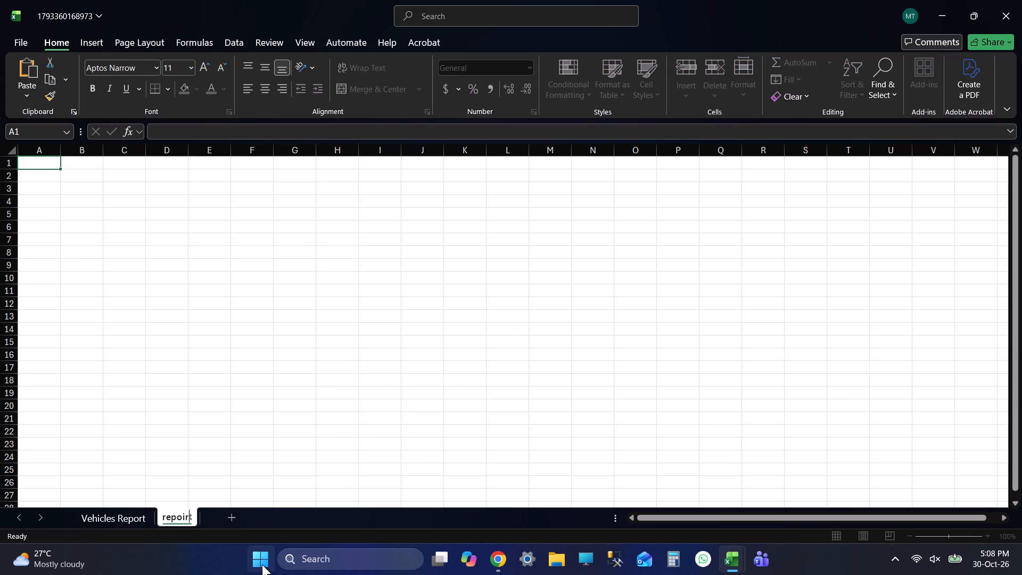
{"action": "key", "text": "BackSpace"}
{"action": "key", "text": "BackSpace"}
{"action": "key", "text": "BackSpace"}
{"action": "type", "text": "ort"}
{"action": "left_click", "coordinate": [36, 161]}
Save the stoppage workbook with the new report sheet.
{"action": "key", "text": "ctrl+s"}
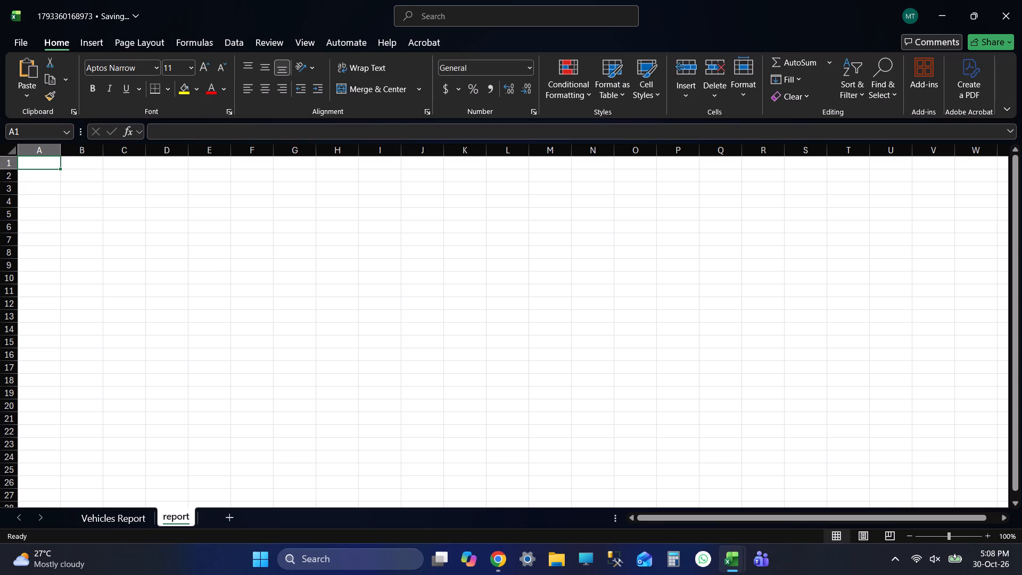
{"action": "key", "text": "ctrl+s"}
{"action": "key", "text": "ctrl+s"}
{"action": "key", "text": "ctrl+s"}
{"action": "key", "text": "ctrl+s"}
{"action": "key", "text": "ctrl+s"}
{"action": "key", "text": "ctrl+s"}
{"action": "key", "text": "ctrl+s"}
{"action": "key", "text": "ctrl+s"}
{"action": "key", "text": "ctrl+s"}
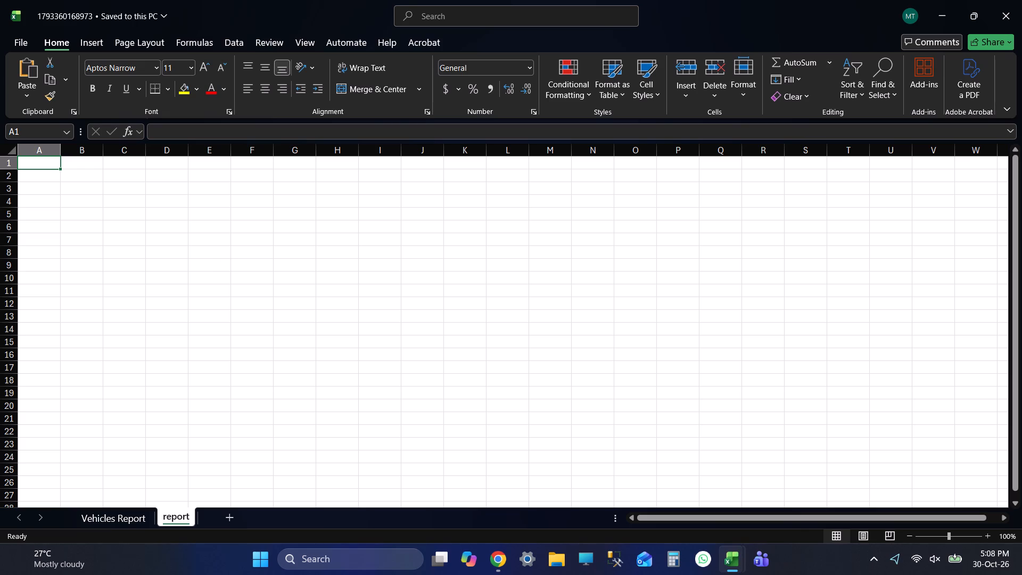
{"action": "key", "text": "ctrl+s"}
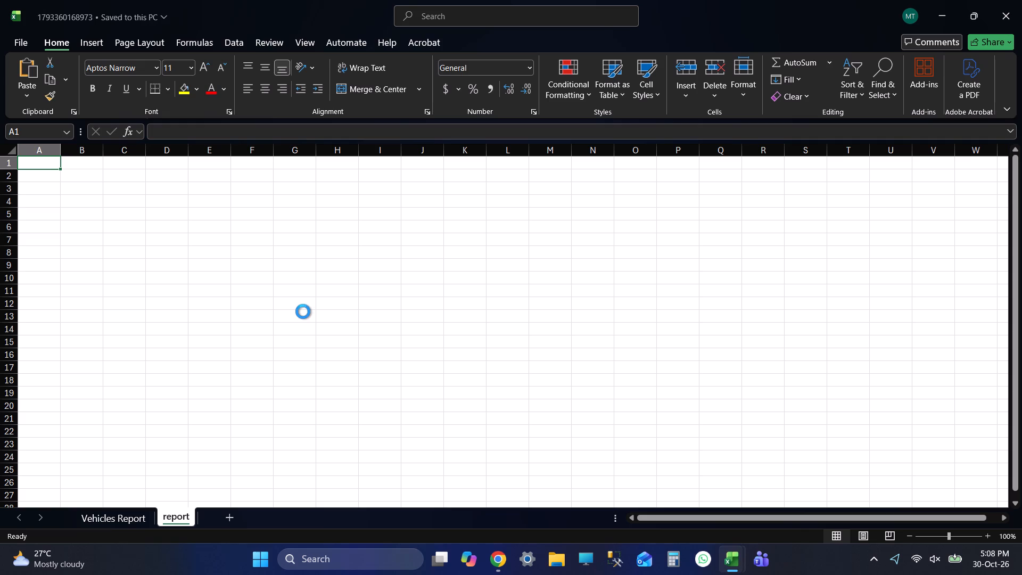
{"action": "key", "text": "ctrl+s"}
{"action": "key", "text": "ctrl+s"}
{"action": "key", "text": "ctrl+s"}
{"action": "key", "text": "ctrl+s"}
{"action": "key", "text": "ctrl+s"}
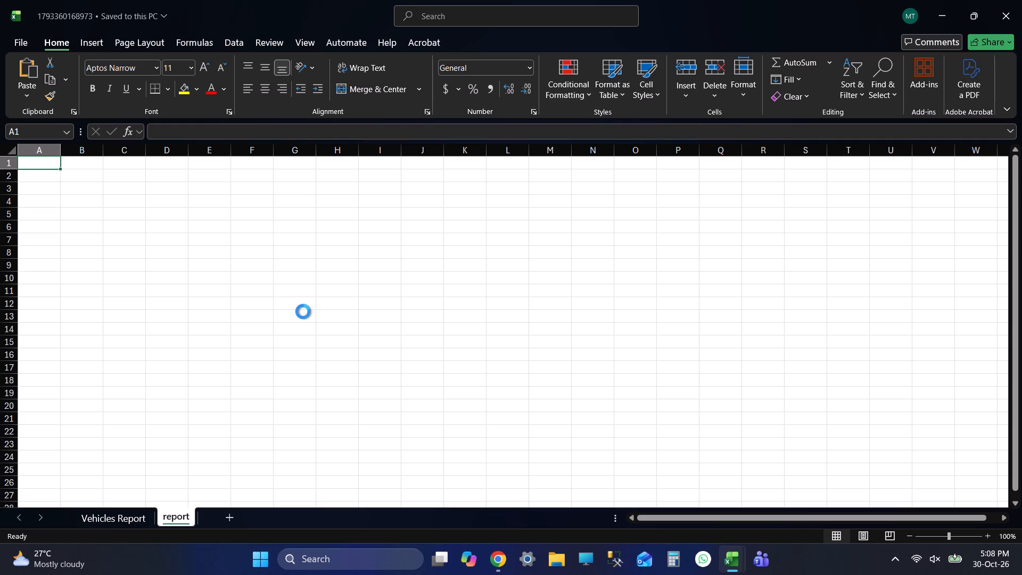
{"action": "key", "text": "ctrl+s"}
{"action": "key", "text": "ctrl+s"}
Add filters to the header row of the Vehicles Report sheet and save the workbook.
{"action": "left_click", "coordinate": [117, 524]}
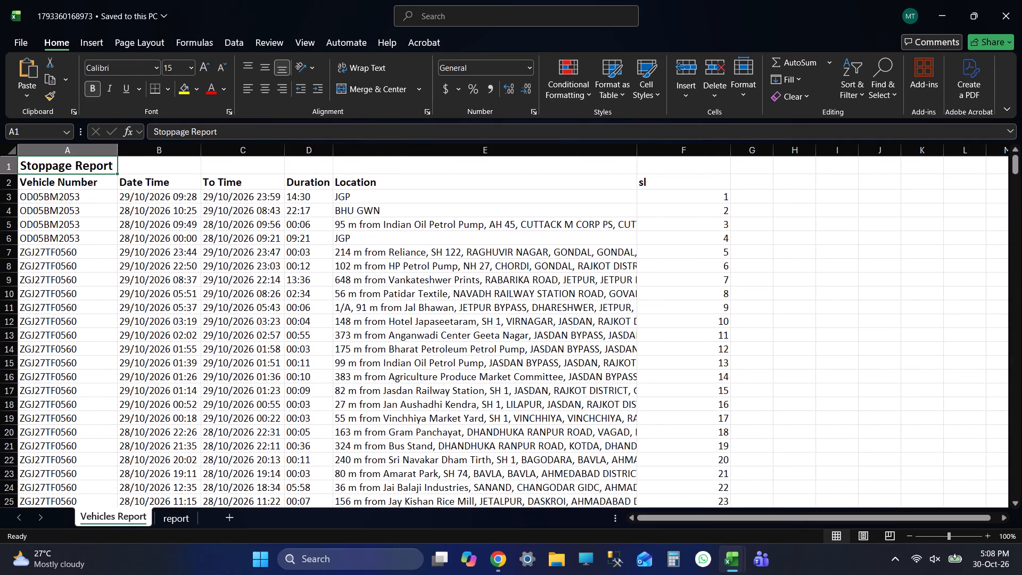
{"action": "left_click", "coordinate": [69, 178]}
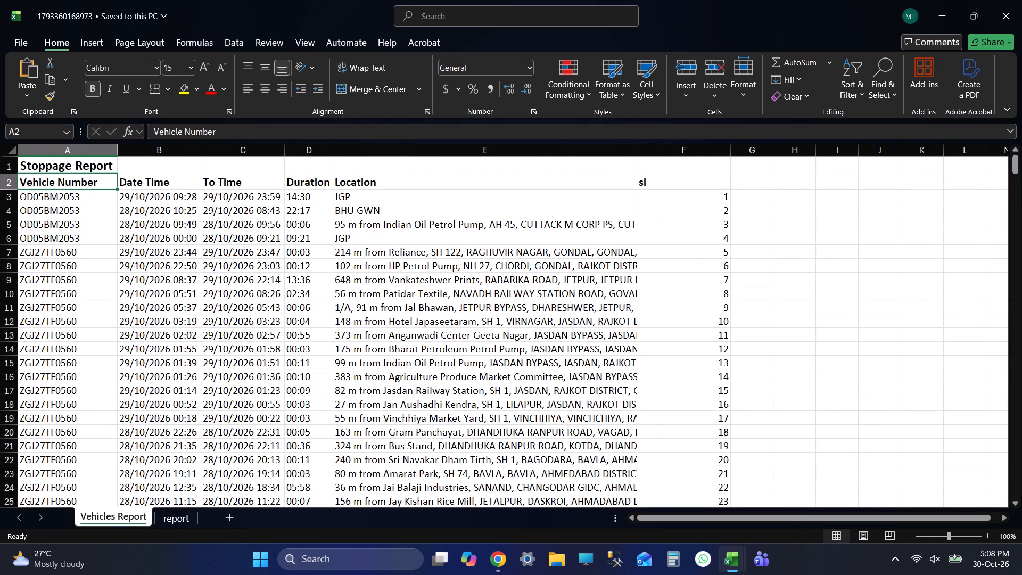
{"action": "key", "text": "ctrl+shift+l"}
{"action": "left_click", "coordinate": [847, 219]}
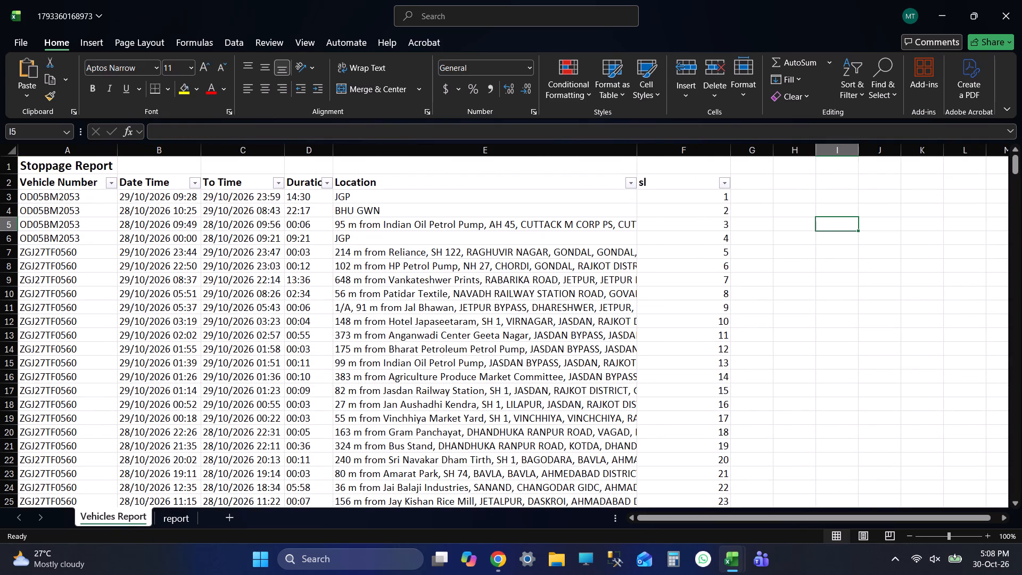
{"action": "key", "text": "ctrl+s"}
Sort the stoppage data by the sl column from largest to smallest and save the workbook.
{"action": "left_click", "coordinate": [721, 183]}
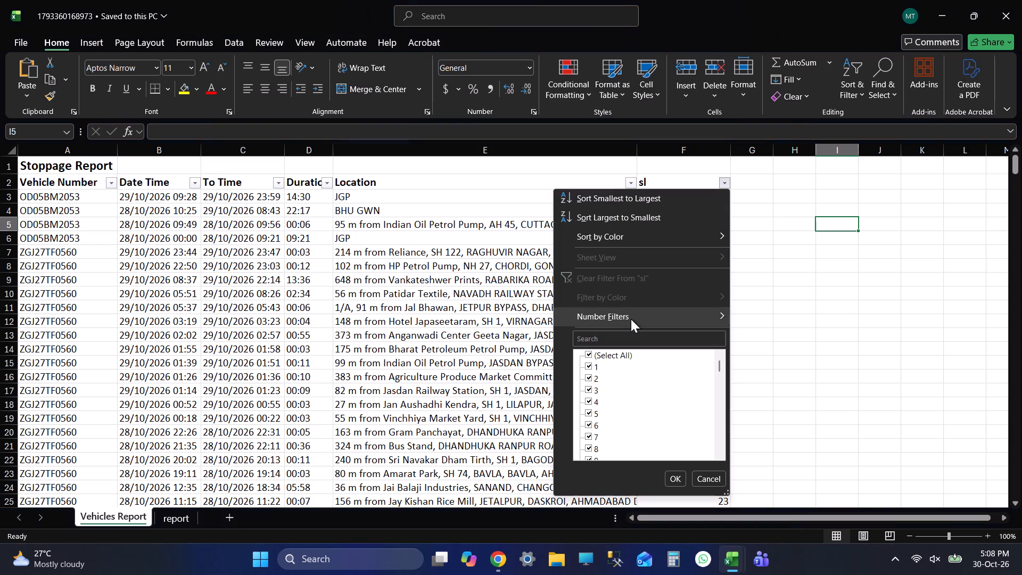
{"action": "left_click", "coordinate": [639, 217]}
{"action": "left_click", "coordinate": [818, 231]}
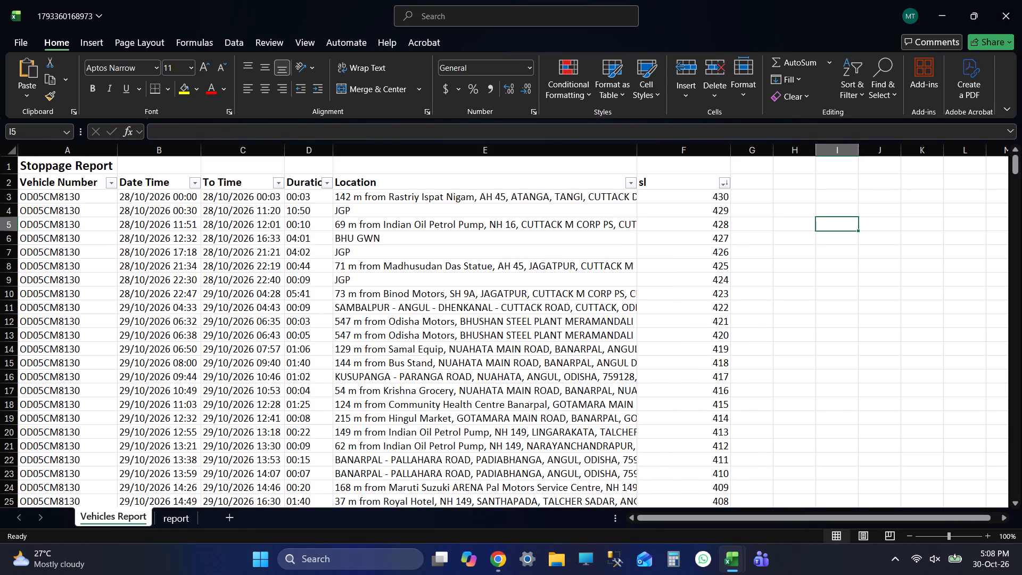
{"action": "key", "text": "ctrl+s"}
{"action": "left_click", "coordinate": [781, 207]}
{"action": "key", "text": "ctrl+s"}
{"action": "left_click", "coordinate": [863, 267]}
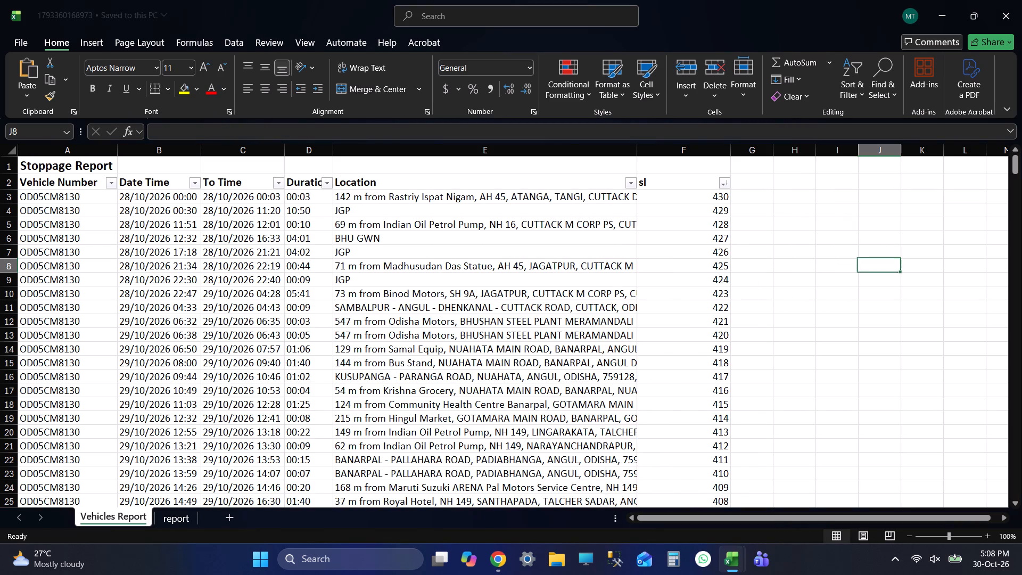
{"action": "key", "text": "ctrl+s"}
Check the sorted stoppage list down to its last rows and return to the header row.
{"action": "left_click", "coordinate": [82, 199]}
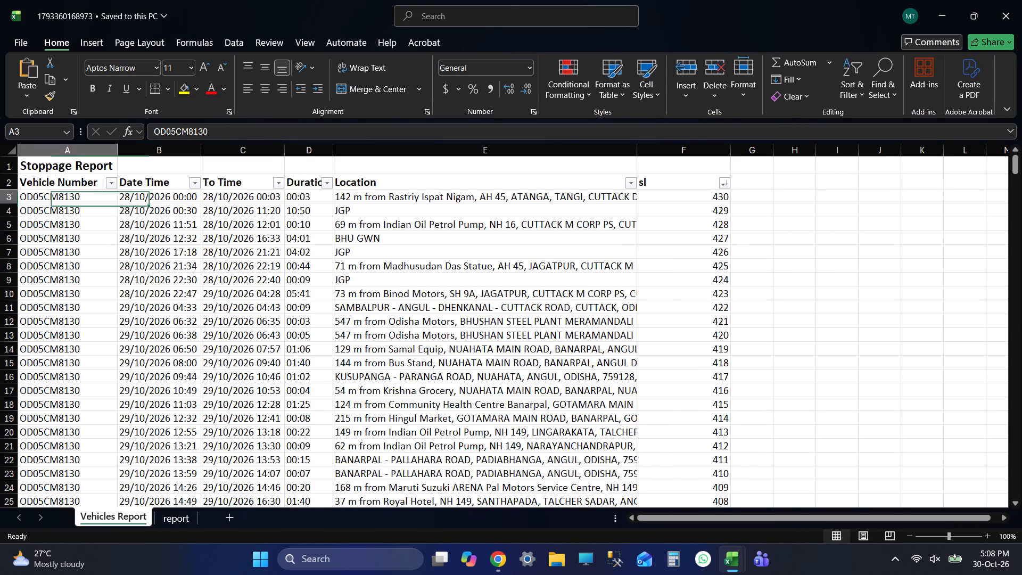
{"action": "key", "text": "ctrl+Down"}
{"action": "key", "text": "Down"}
{"action": "key", "text": "Down"}
{"action": "key", "text": "Down"}
{"action": "key", "text": "Down"}
{"action": "key", "text": "Down"}
{"action": "key", "text": "Down"}
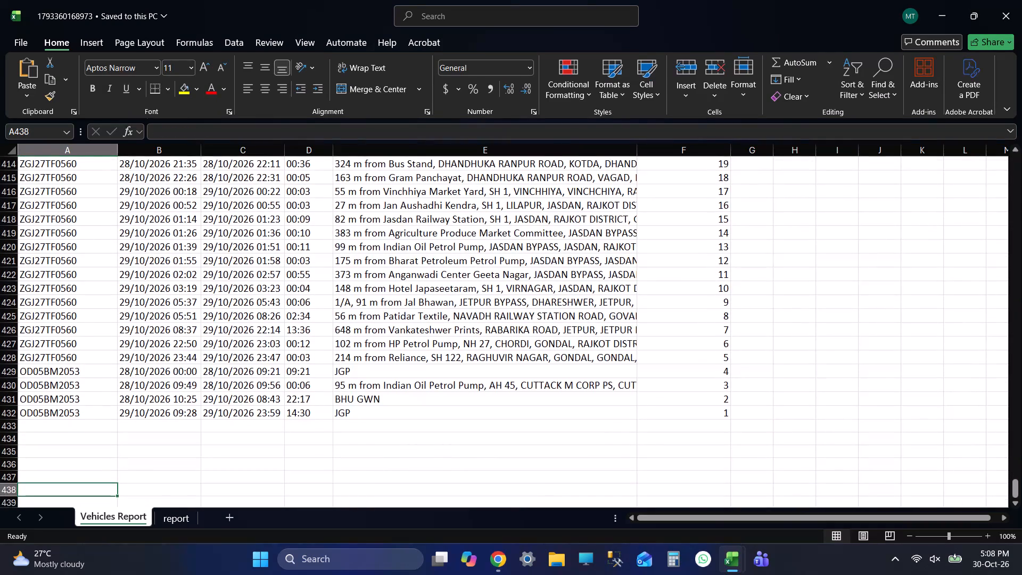
{"action": "key", "text": "Down"}
{"action": "key", "text": "Down"}
{"action": "key", "text": "Down"}
{"action": "key", "text": "ctrl+Up"}
{"action": "key", "text": "ctrl+Up"}
{"action": "key", "text": "Up"}
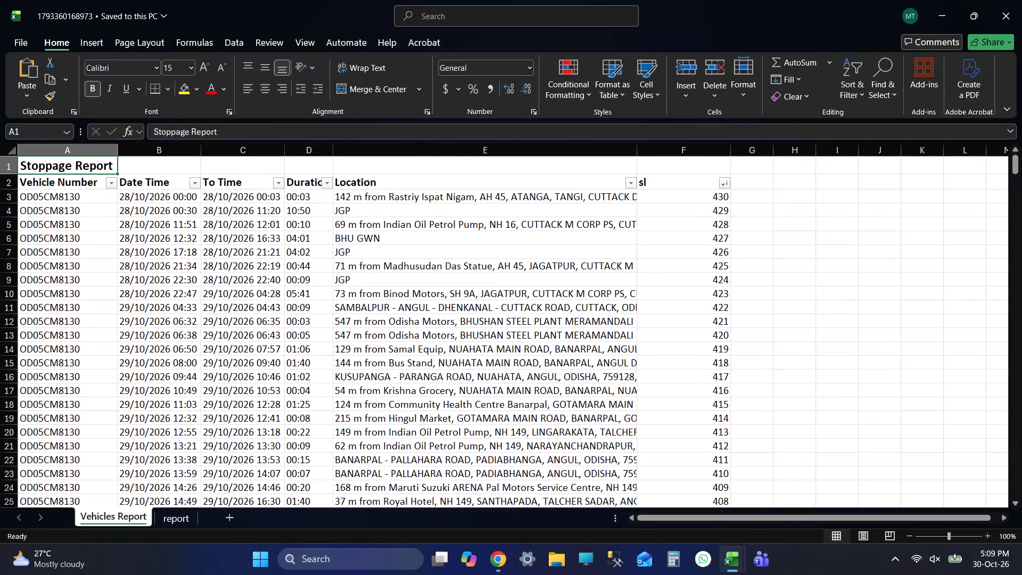
{"action": "key", "text": "Up"}
{"action": "key", "text": "Up"}
{"action": "key", "text": "Up"}
{"action": "key", "text": "Up"}
{"action": "key", "text": "Down"}
Save the sorted stoppage report workbook.
{"action": "key", "text": "ctrl+s"}
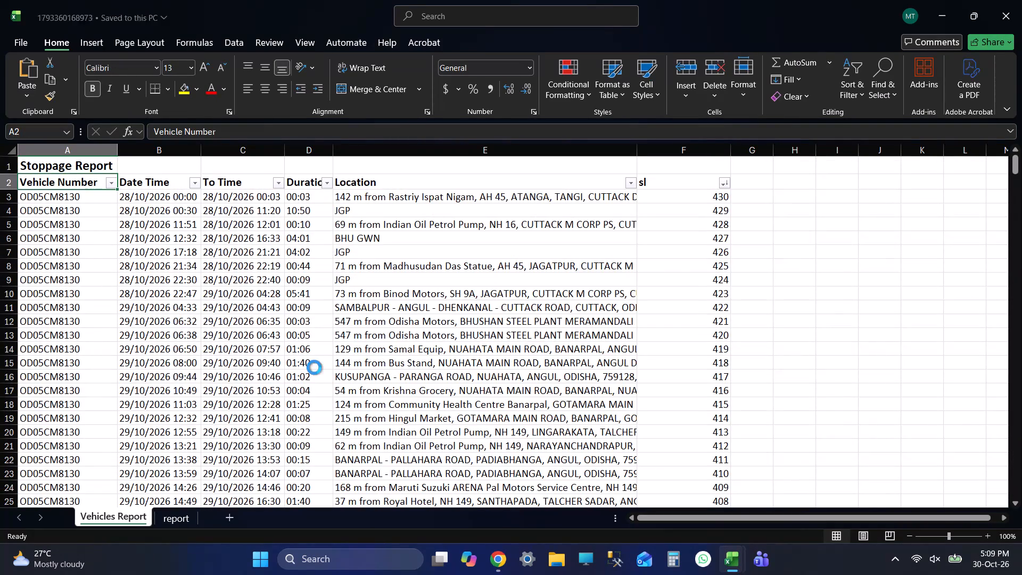
{"action": "key", "text": "ctrl+s"}
{"action": "key", "text": "ctrl+s"}
{"action": "key", "text": "ctrl+s"}
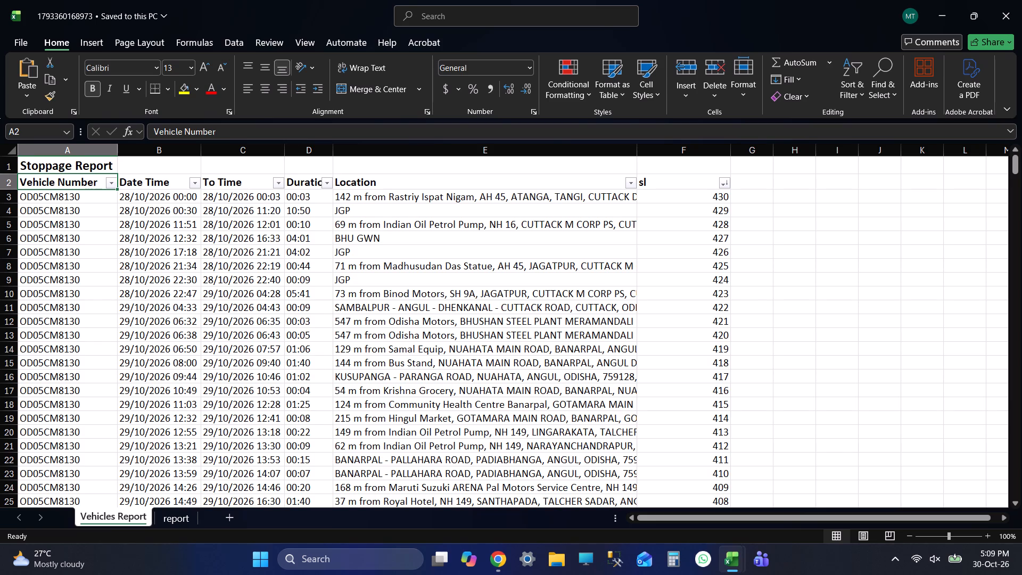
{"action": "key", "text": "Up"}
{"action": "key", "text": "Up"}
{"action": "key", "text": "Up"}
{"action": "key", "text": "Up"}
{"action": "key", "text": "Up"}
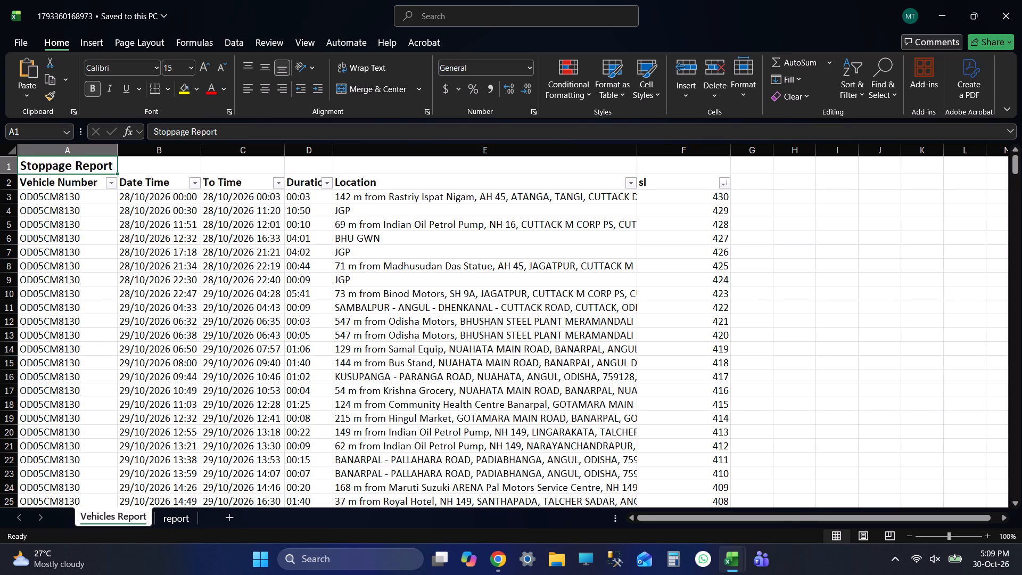
Check the sorted stoppage list down past its last rows and return to the report title.
{"action": "key", "text": "Up"}
{"action": "key", "text": "Up"}
{"action": "key", "text": "Up"}
{"action": "key", "text": "Down"}
{"action": "key", "text": "Down"}
{"action": "key", "text": "ctrl+Down"}
{"action": "key", "text": "Down"}
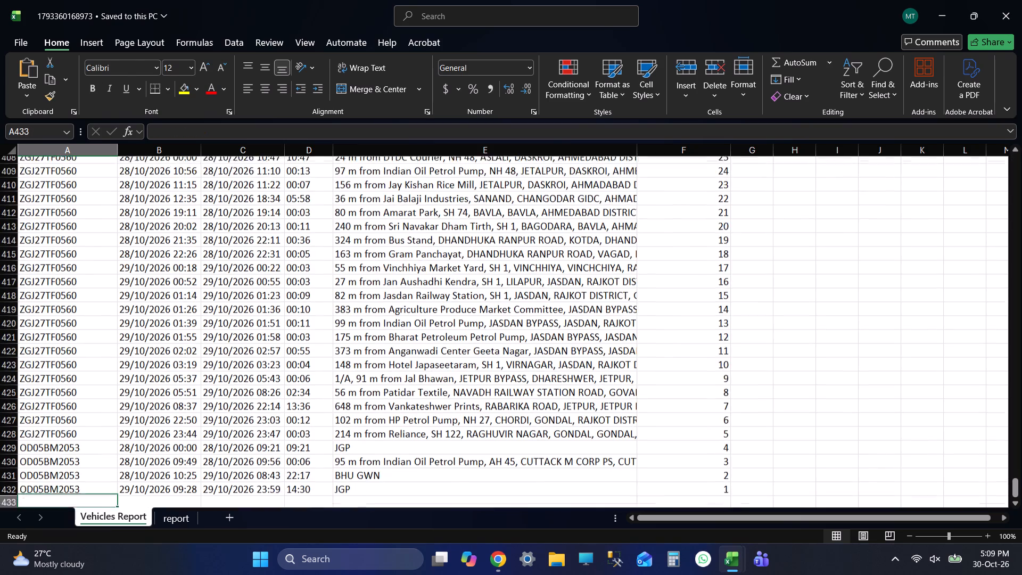
{"action": "key", "text": "Down"}
{"action": "key", "text": "Down"}
{"action": "key", "text": "Down"}
{"action": "key", "text": "Down"}
{"action": "key", "text": "Down"}
{"action": "key", "text": "ctrl+Up"}
{"action": "key", "text": "ctrl+Up"}
{"action": "key", "text": "Up"}
{"action": "key", "text": "Up"}
{"action": "key", "text": "Up"}
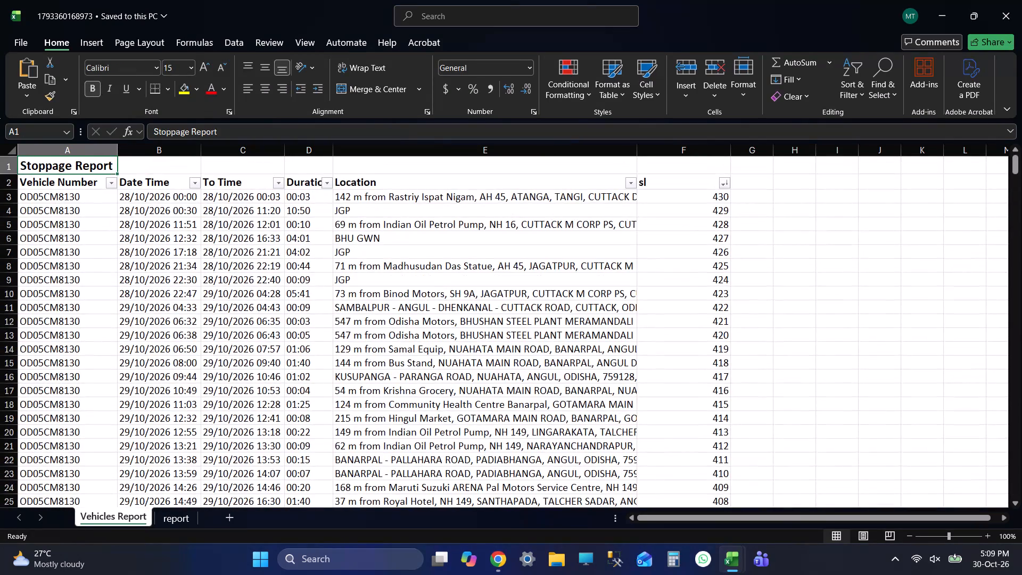
Save the sorted stoppage report workbook.
{"action": "key", "text": "ctrl+s"}
{"action": "key", "text": "Left"}
{"action": "key", "text": "Left"}
{"action": "key", "text": "Left"}
{"action": "key", "text": "Left"}
{"action": "key", "text": "Up"}
{"action": "key", "text": "Up"}
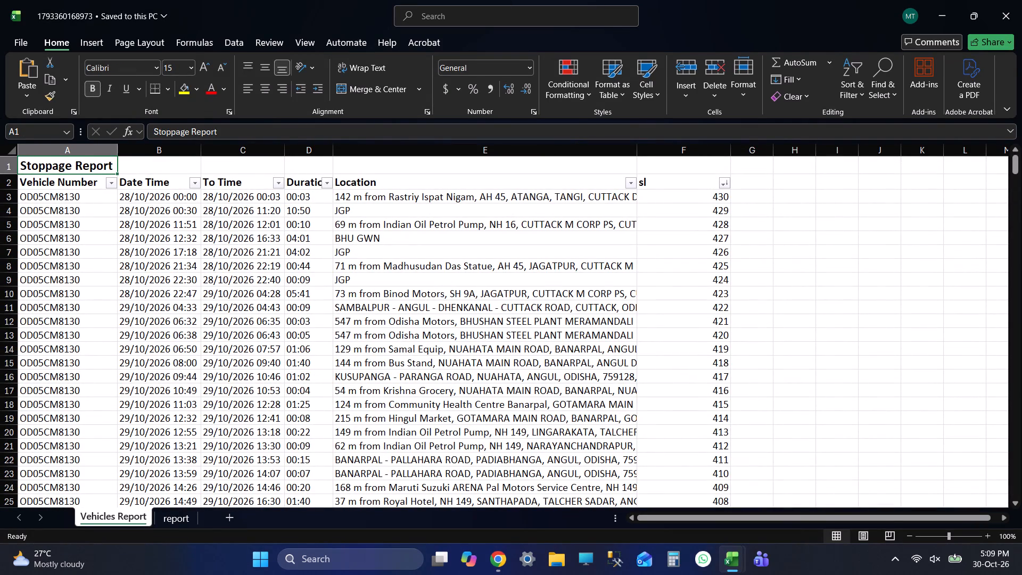
{"action": "key", "text": "Up"}
{"action": "key", "text": "Up"}
{"action": "key", "text": "Up"}
{"action": "key", "text": "ctrl+s"}
{"action": "key", "text": "ctrl+s"}
{"action": "key", "text": "ctrl+s"}
{"action": "key", "text": "ctrl+s"}
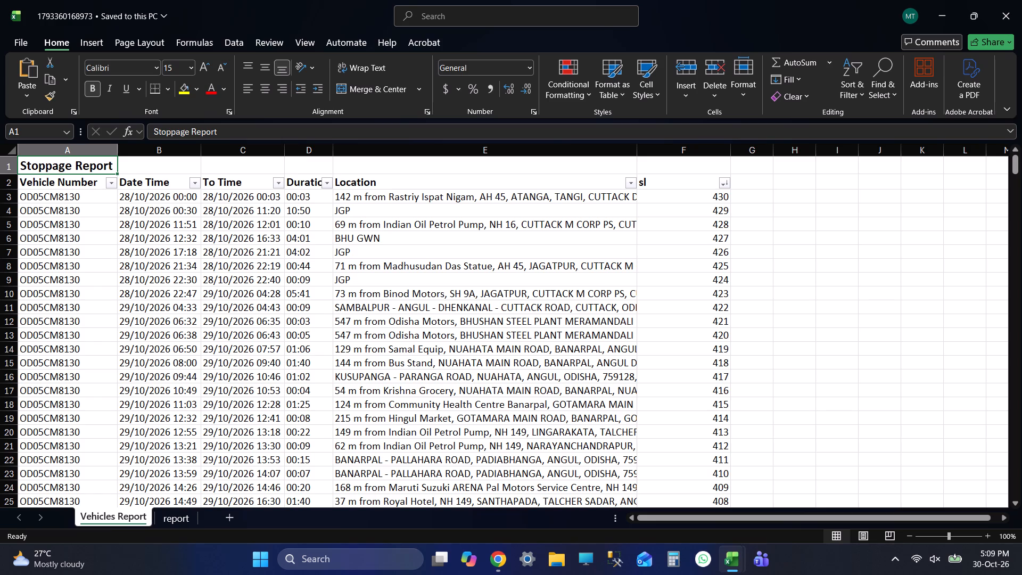
{"action": "key", "text": "Up"}
{"action": "key", "text": "Up"}
{"action": "key", "text": "Up"}
{"action": "key", "text": "Up"}
{"action": "key", "text": "Up"}
{"action": "key", "text": "Up"}
{"action": "key", "text": "ctrl+s"}
{"action": "key", "text": "ctrl+s"}
{"action": "key", "text": "ctrl+s"}
{"action": "key", "text": "ctrl+s"}
{"action": "key", "text": "ctrl+s"}
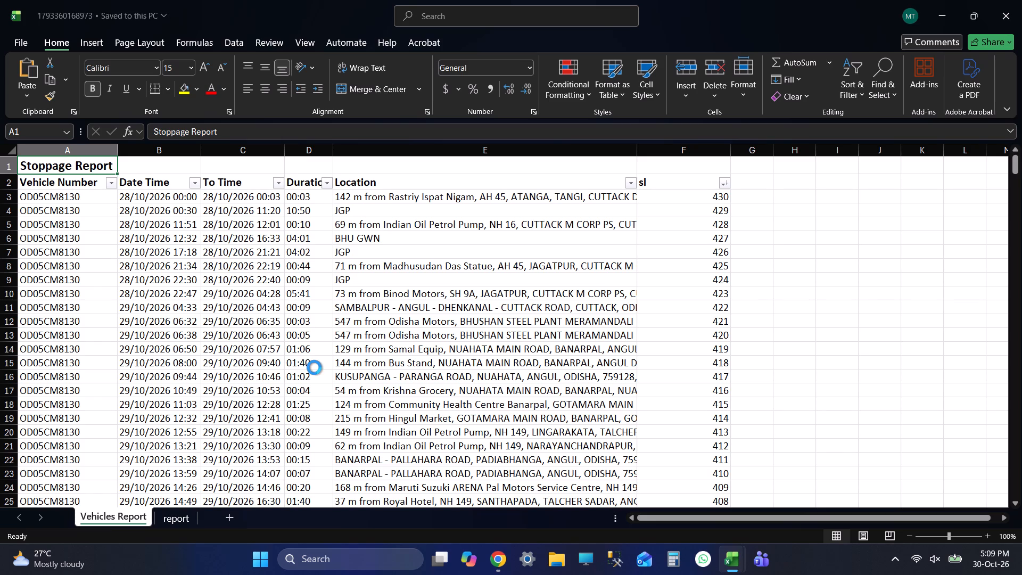
{"action": "key", "text": "ctrl+s"}
{"action": "key", "text": "ctrl+s"}
{"action": "key", "text": "ctrl+s"}
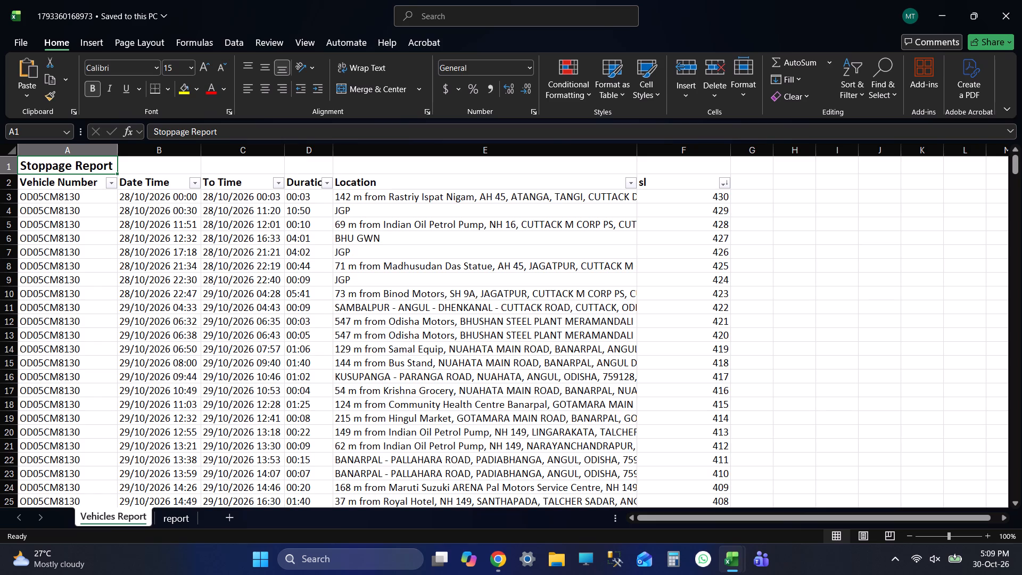
Select the Vehicle Number header cell and save the stoppage report workbook again.
{"action": "left_click", "coordinate": [52, 183]}
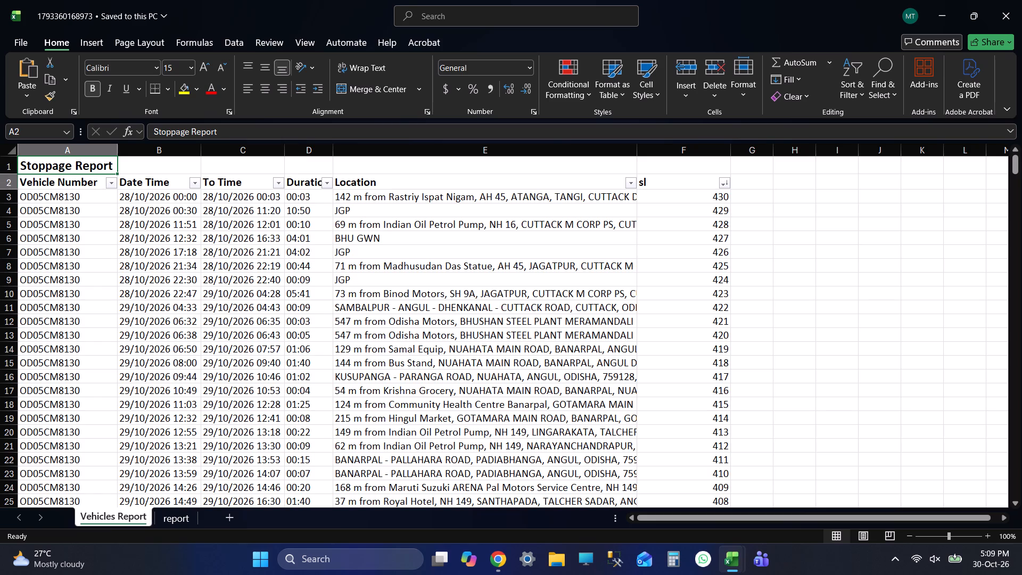
{"action": "key", "text": "alt+Tab"}
{"action": "key", "text": "alt+Tab"}
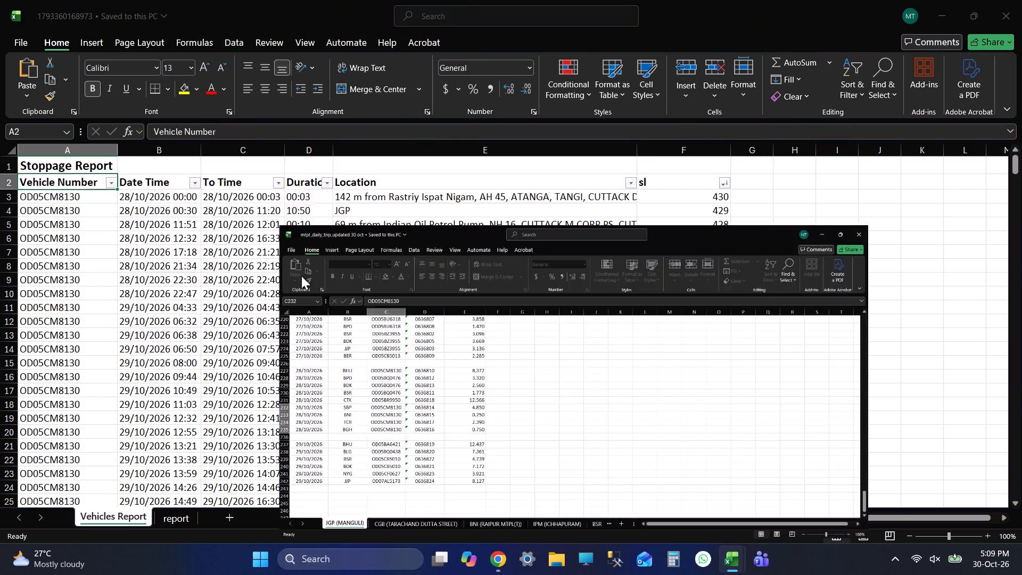
{"action": "key", "text": "alt+Tab"}
{"action": "key", "text": "ctrl+s"}
{"action": "key", "text": "ctrl+s"}
{"action": "key", "text": "ctrl+s"}
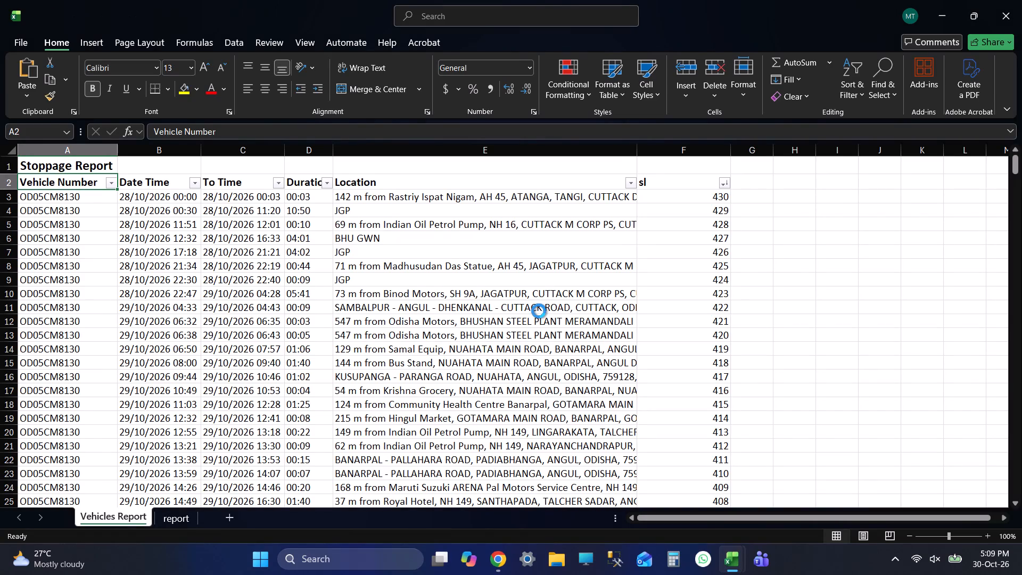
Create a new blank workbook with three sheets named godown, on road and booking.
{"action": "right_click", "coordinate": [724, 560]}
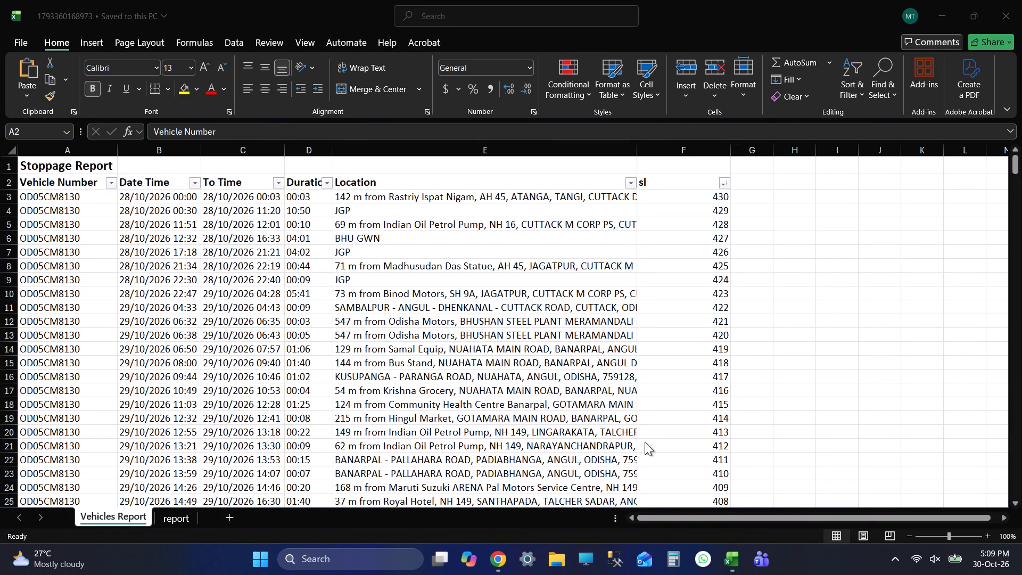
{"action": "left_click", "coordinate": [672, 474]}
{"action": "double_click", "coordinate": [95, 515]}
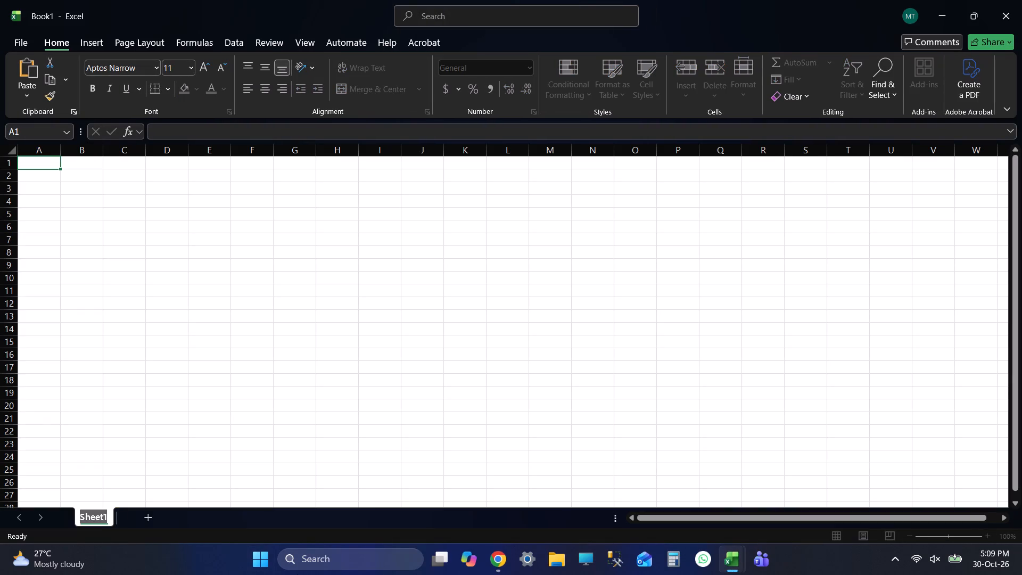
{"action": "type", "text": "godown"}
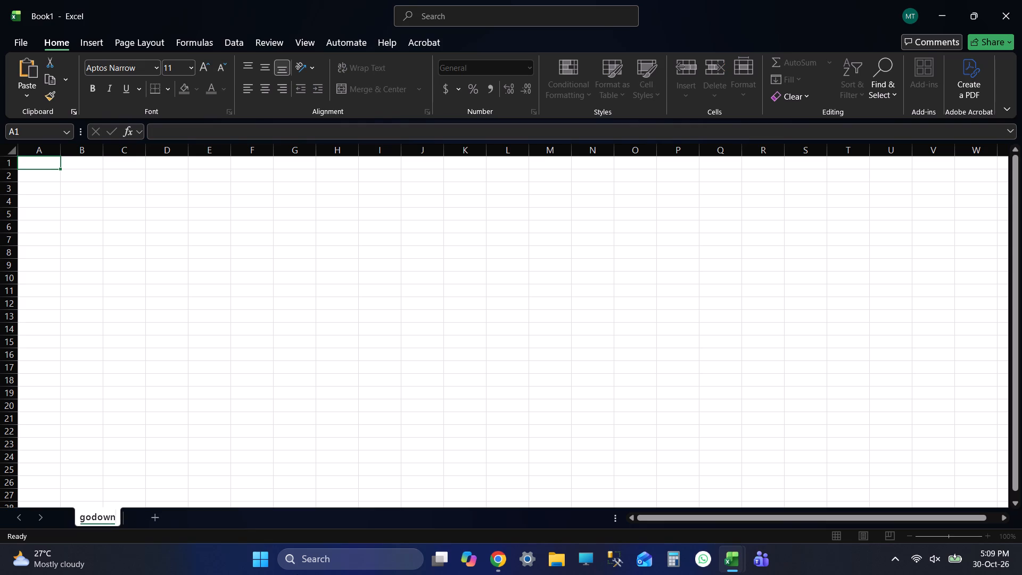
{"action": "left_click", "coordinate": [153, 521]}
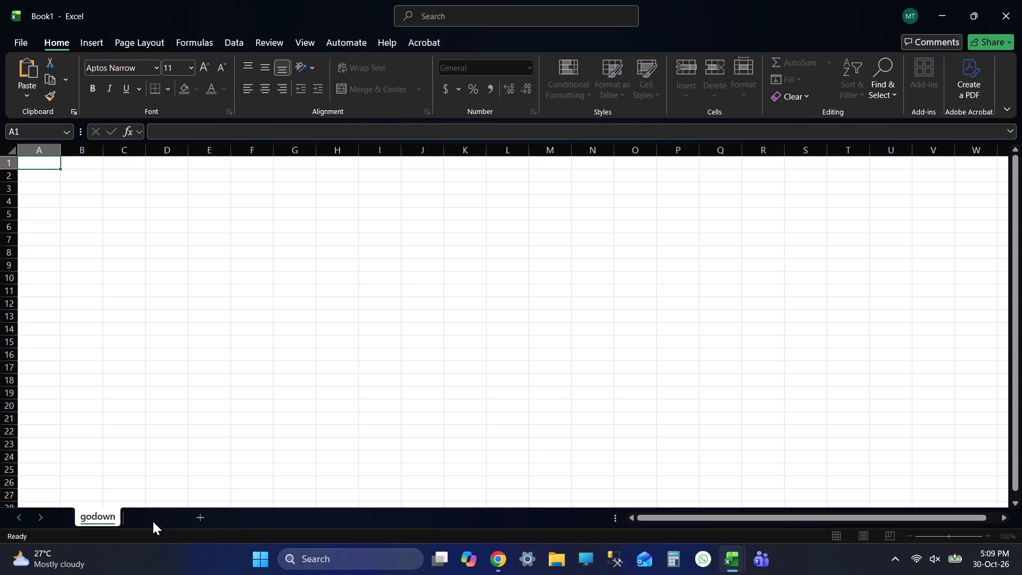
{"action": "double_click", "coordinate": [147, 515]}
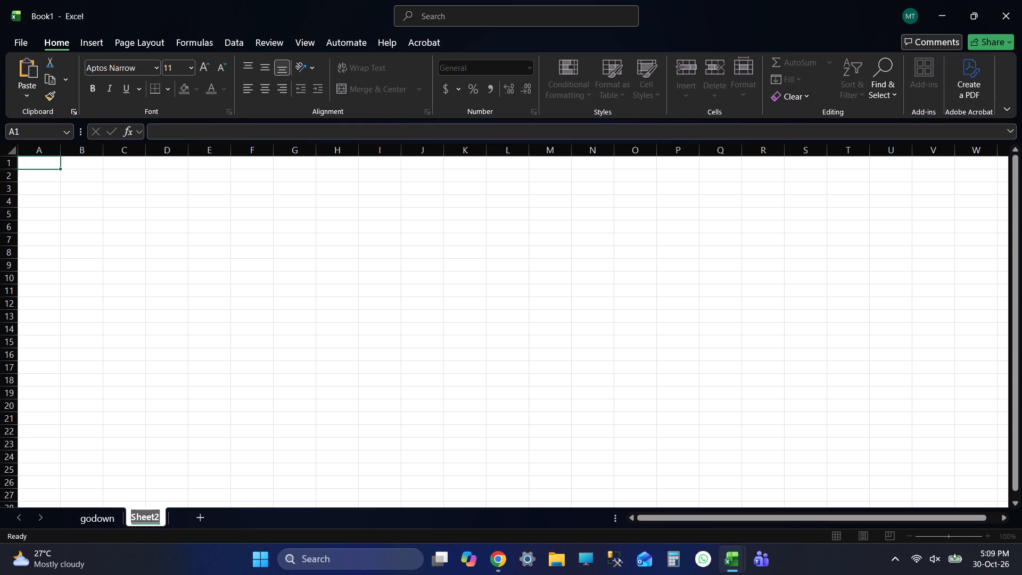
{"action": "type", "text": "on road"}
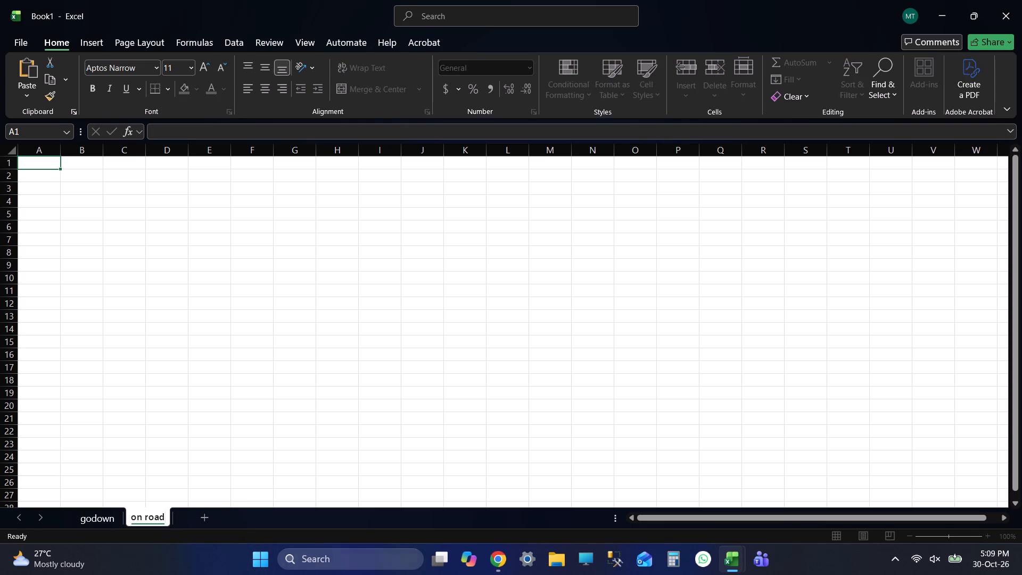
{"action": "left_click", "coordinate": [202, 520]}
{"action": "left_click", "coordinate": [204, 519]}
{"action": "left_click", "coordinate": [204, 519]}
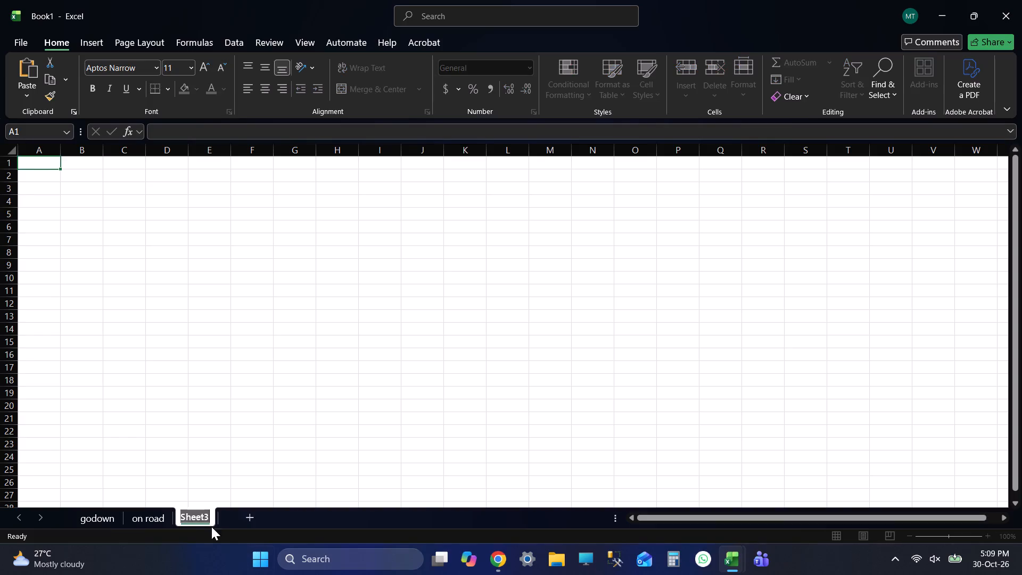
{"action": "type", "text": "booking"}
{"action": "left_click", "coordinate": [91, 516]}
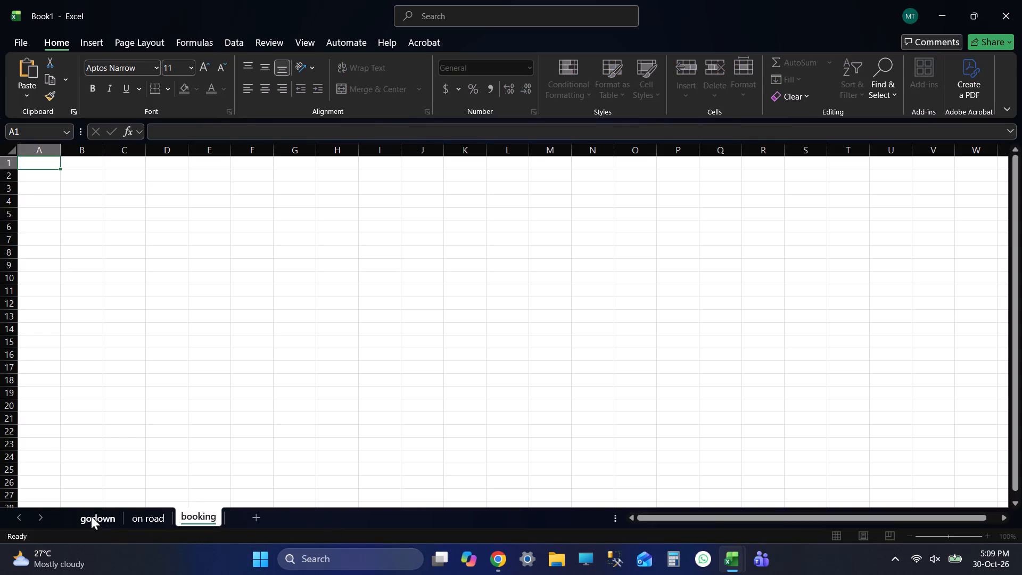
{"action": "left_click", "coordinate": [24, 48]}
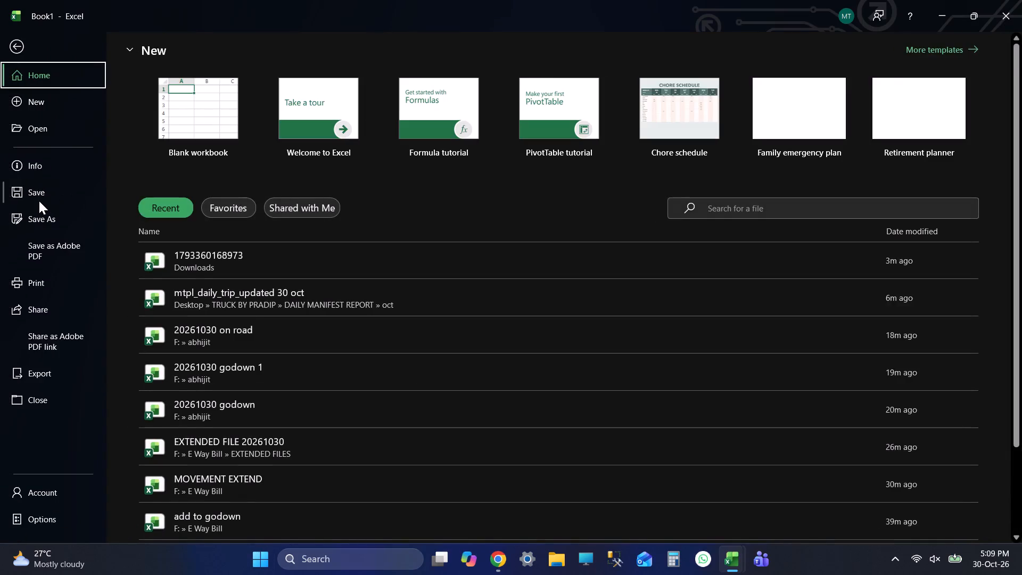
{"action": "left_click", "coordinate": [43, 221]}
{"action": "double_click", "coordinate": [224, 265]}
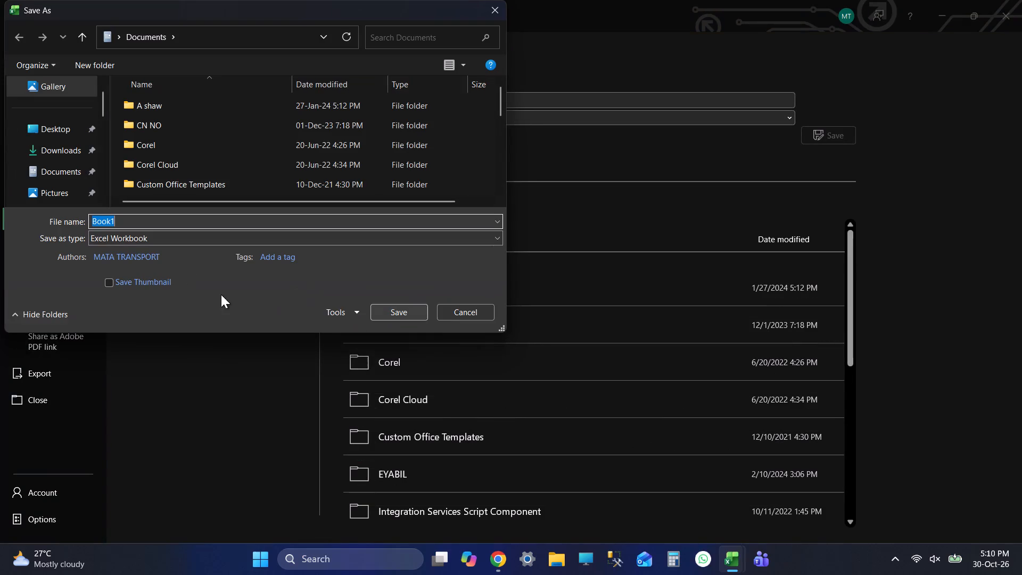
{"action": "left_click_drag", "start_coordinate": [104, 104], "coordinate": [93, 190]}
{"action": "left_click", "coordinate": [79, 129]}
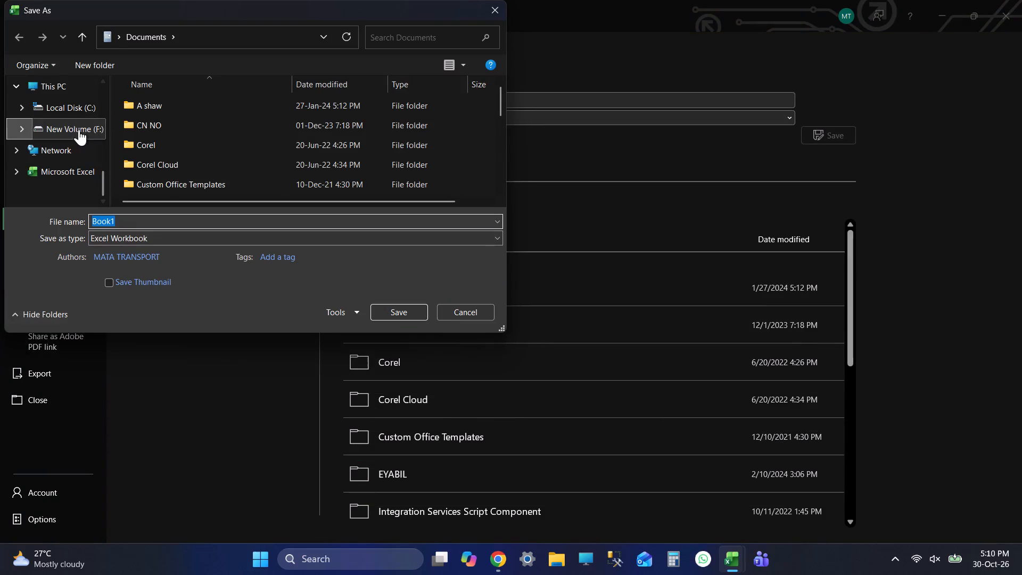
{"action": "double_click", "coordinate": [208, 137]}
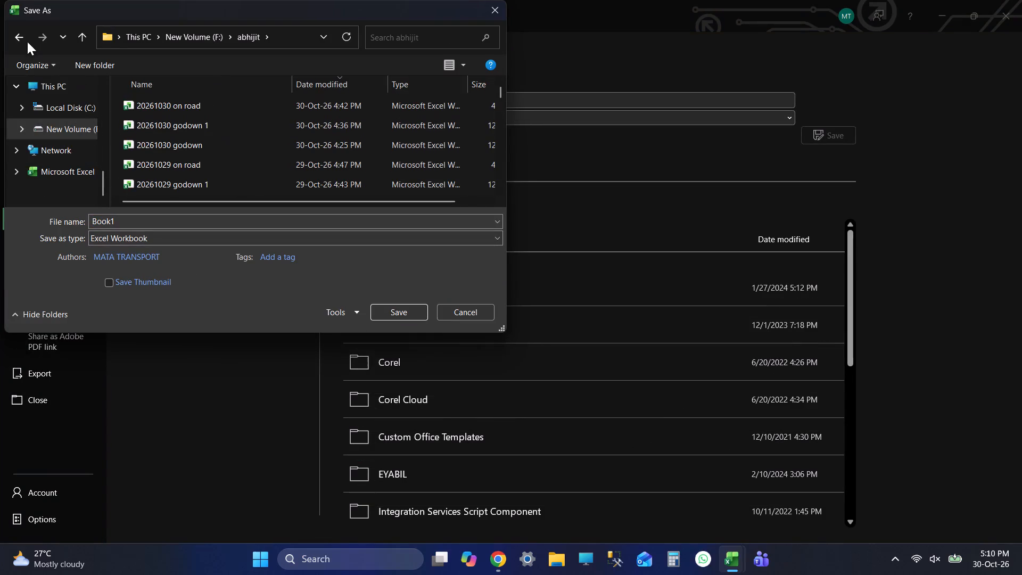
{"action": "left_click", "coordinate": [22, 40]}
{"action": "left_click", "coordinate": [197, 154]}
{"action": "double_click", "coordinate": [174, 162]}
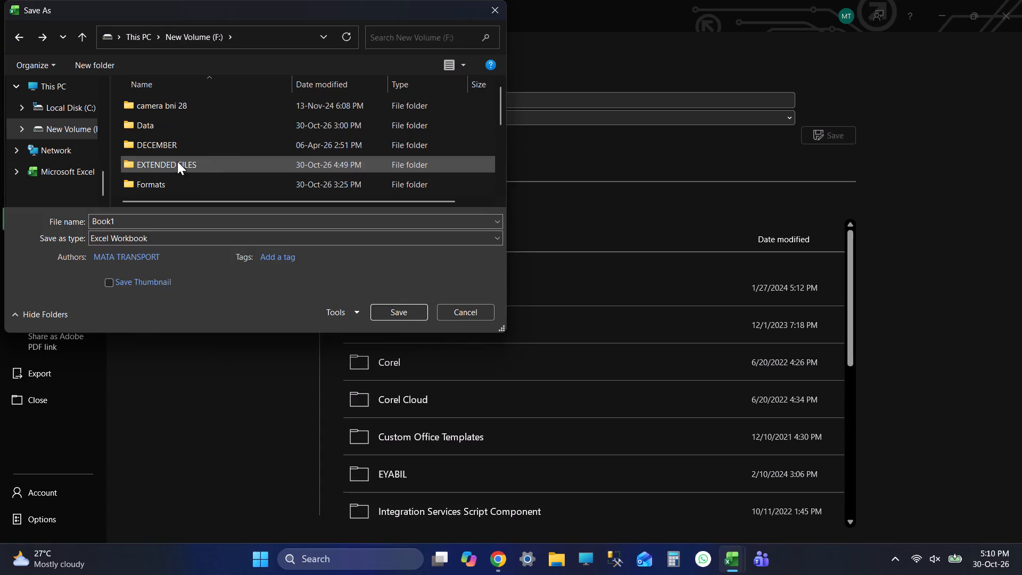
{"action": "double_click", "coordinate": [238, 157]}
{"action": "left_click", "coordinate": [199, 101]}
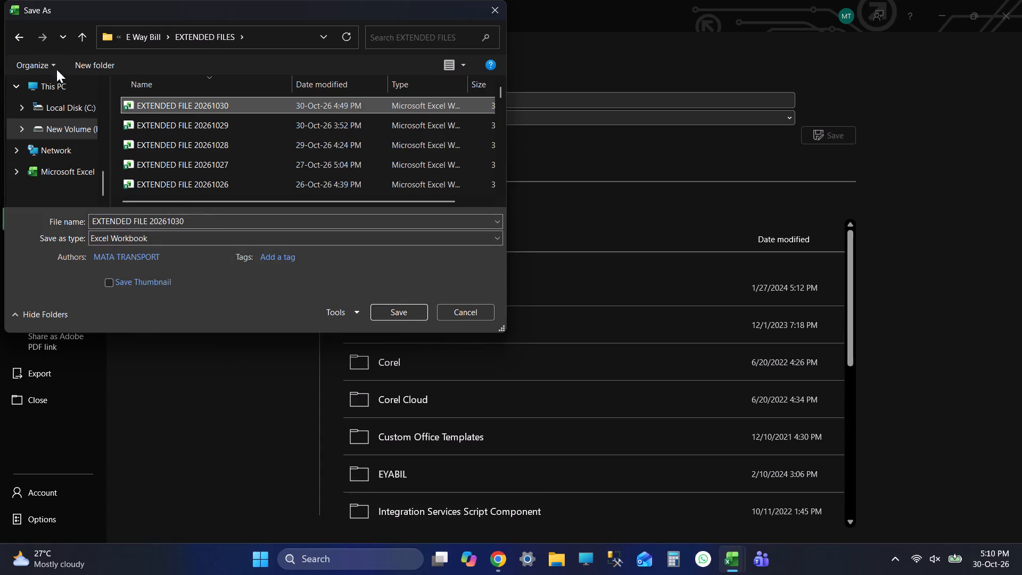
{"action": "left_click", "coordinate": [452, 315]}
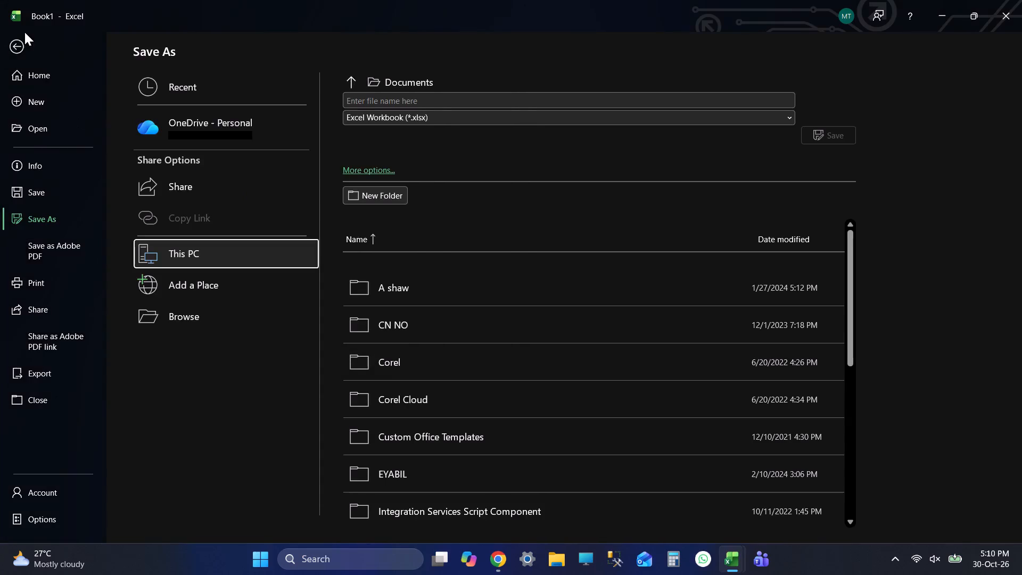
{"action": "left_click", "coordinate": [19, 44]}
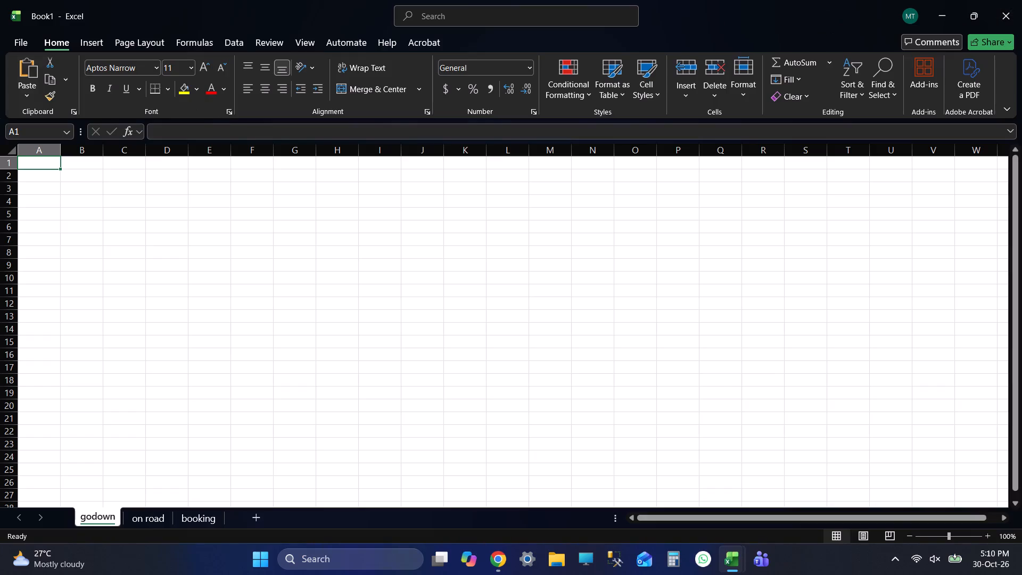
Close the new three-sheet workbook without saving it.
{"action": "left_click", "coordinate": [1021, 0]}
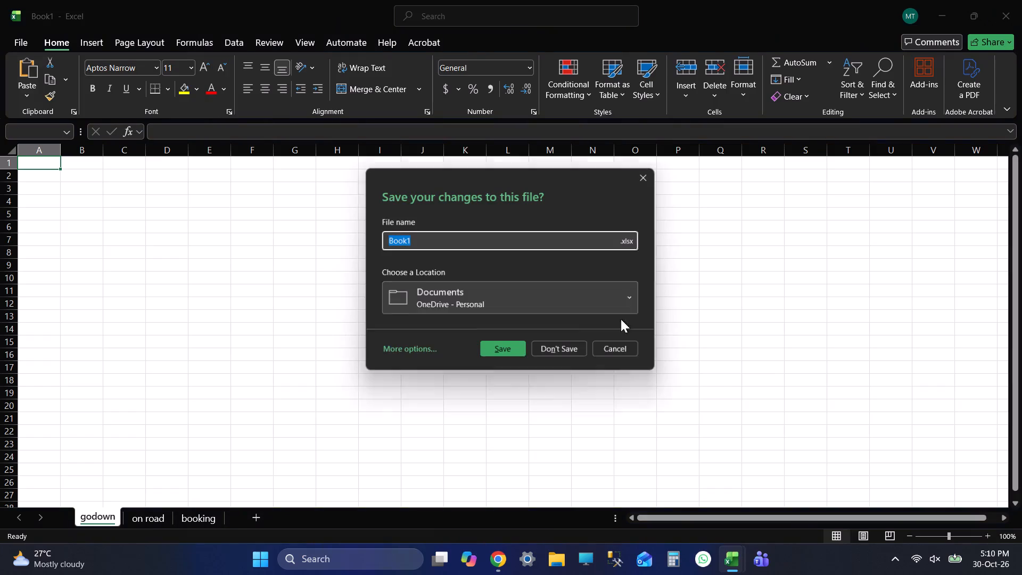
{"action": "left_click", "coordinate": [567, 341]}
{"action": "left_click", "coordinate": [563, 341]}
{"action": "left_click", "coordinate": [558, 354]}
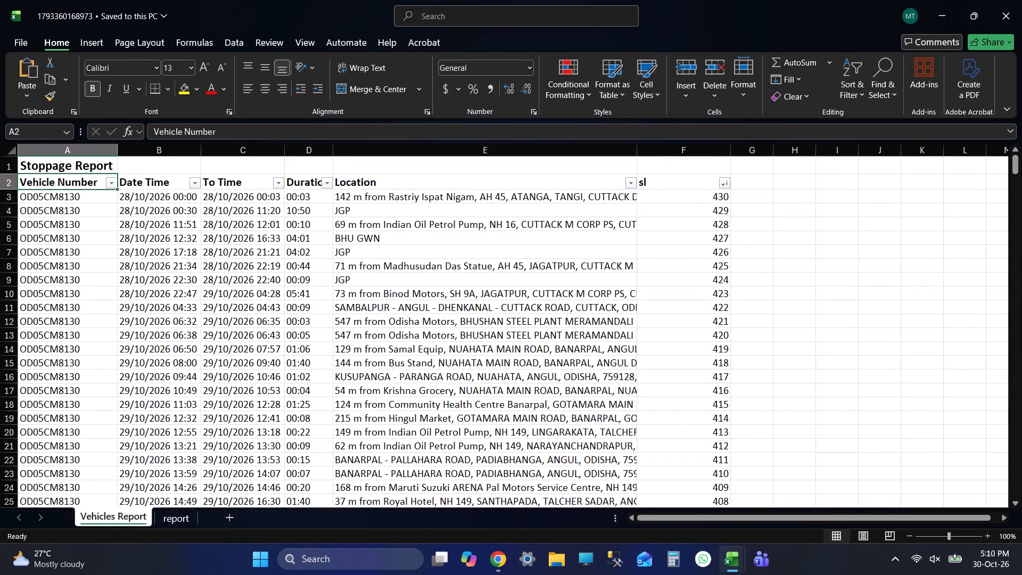
Save the stoppage report workbook, staying on the Vehicles Report sheet.
{"action": "key", "text": "ctrl+s"}
{"action": "left_click", "coordinate": [183, 525]}
{"action": "key", "text": "ctrl+s"}
{"action": "left_click", "coordinate": [101, 524]}
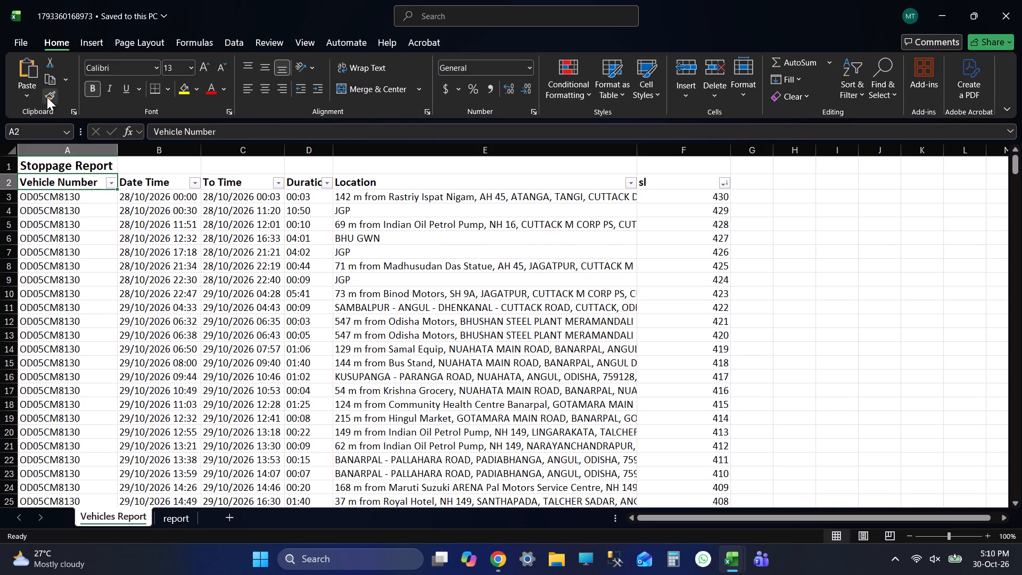
{"action": "left_click", "coordinate": [115, 184]}
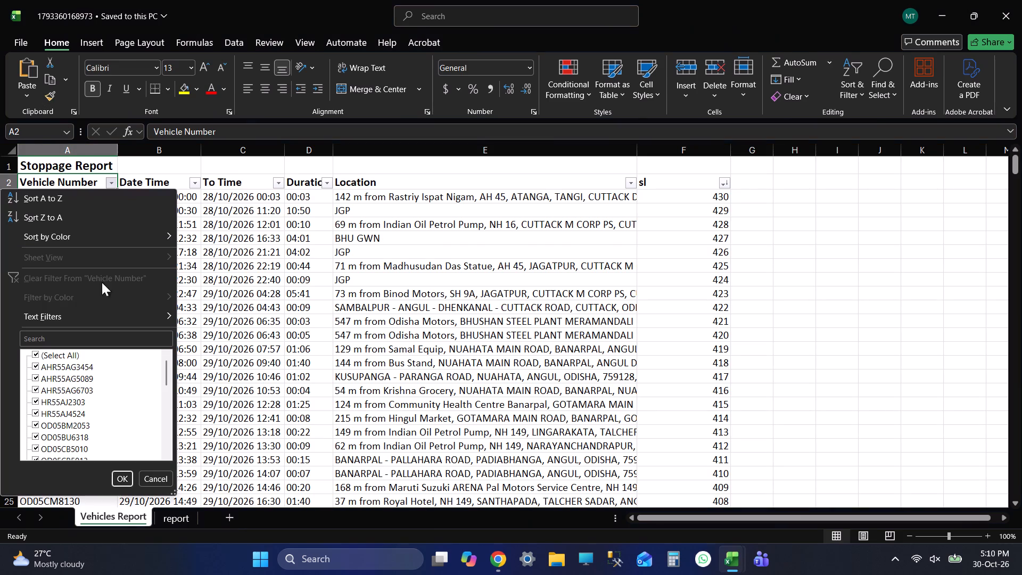
{"action": "left_click", "coordinate": [77, 363]}
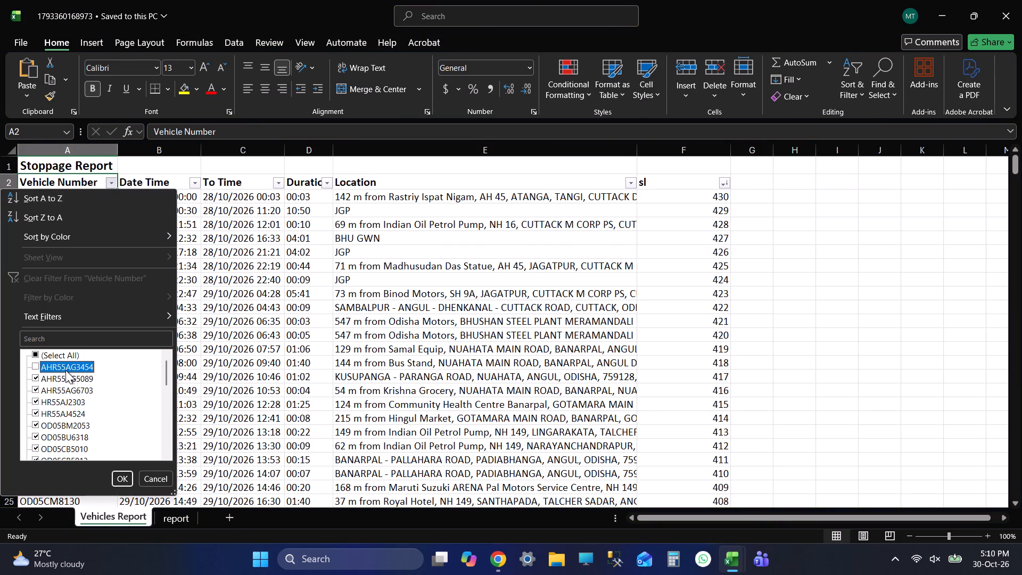
{"action": "left_click", "coordinate": [77, 375]}
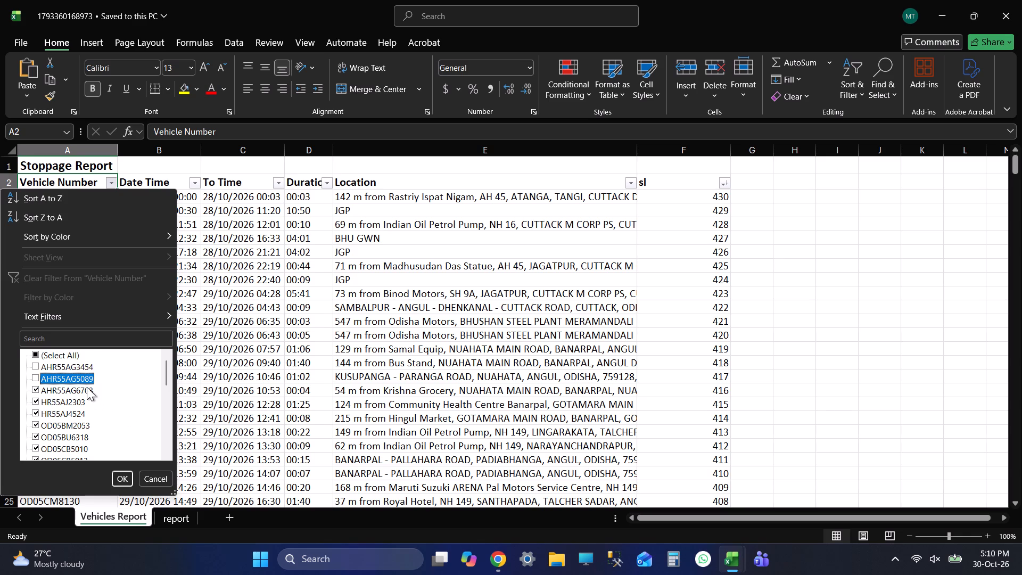
{"action": "left_click", "coordinate": [87, 387]}
{"action": "left_click", "coordinate": [69, 402]}
{"action": "left_click", "coordinate": [81, 414]}
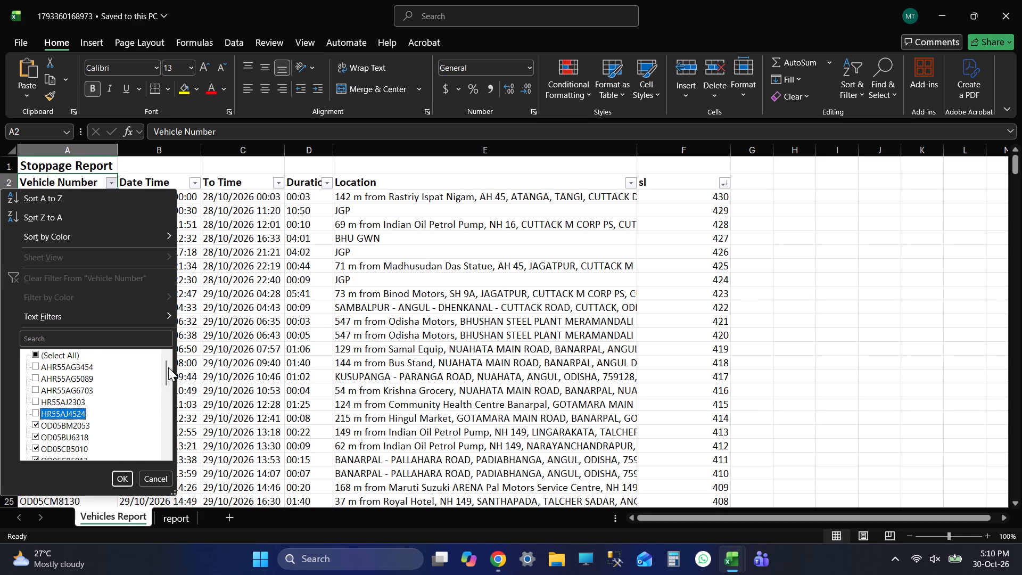
{"action": "left_click_drag", "start_coordinate": [168, 367], "coordinate": [163, 411]}
{"action": "left_click", "coordinate": [78, 379]}
{"action": "left_click", "coordinate": [85, 389]}
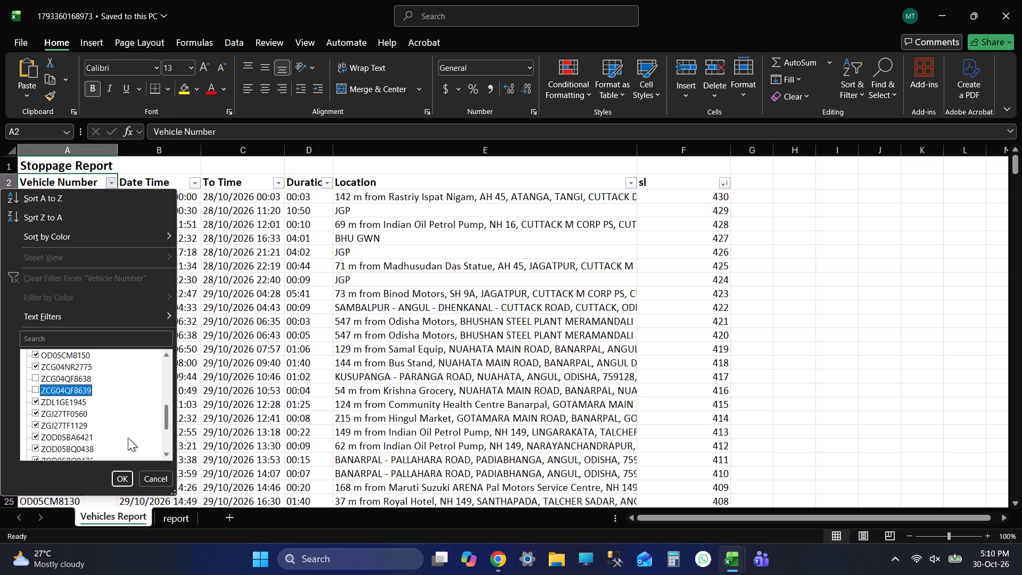
{"action": "left_click", "coordinate": [80, 406]}
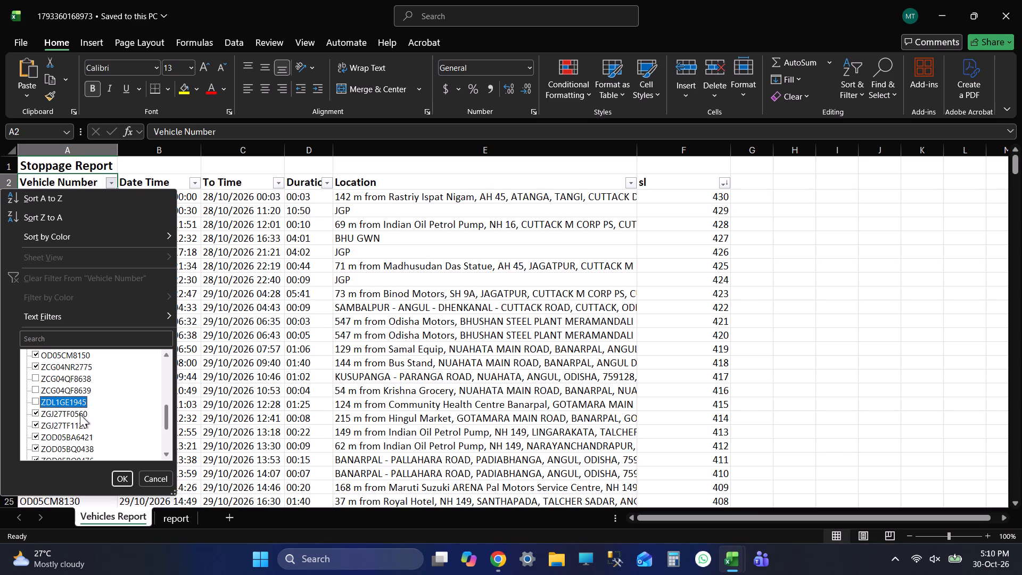
{"action": "left_click", "coordinate": [80, 414]}
{"action": "left_click", "coordinate": [82, 423]}
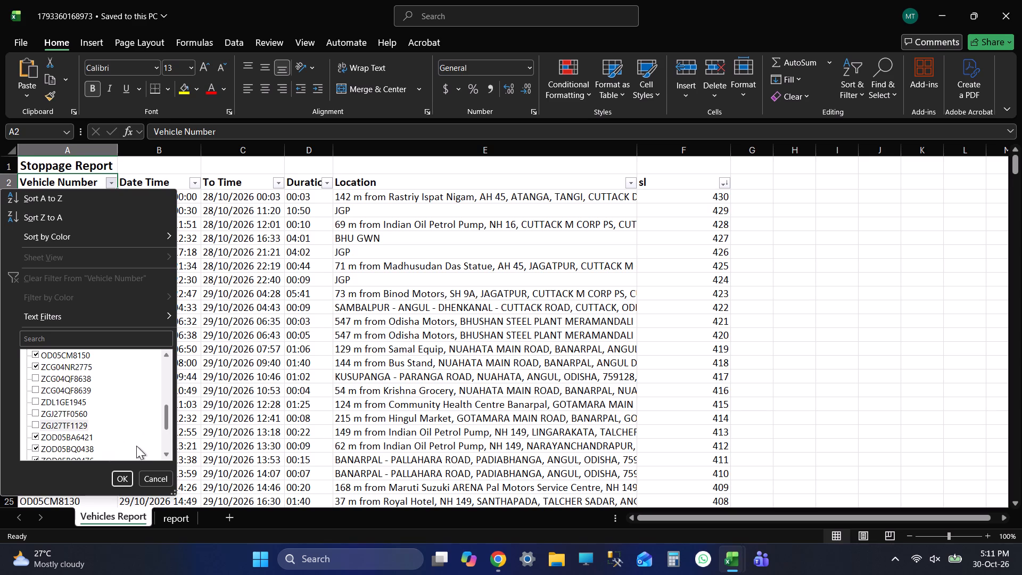
{"action": "left_click", "coordinate": [120, 477]}
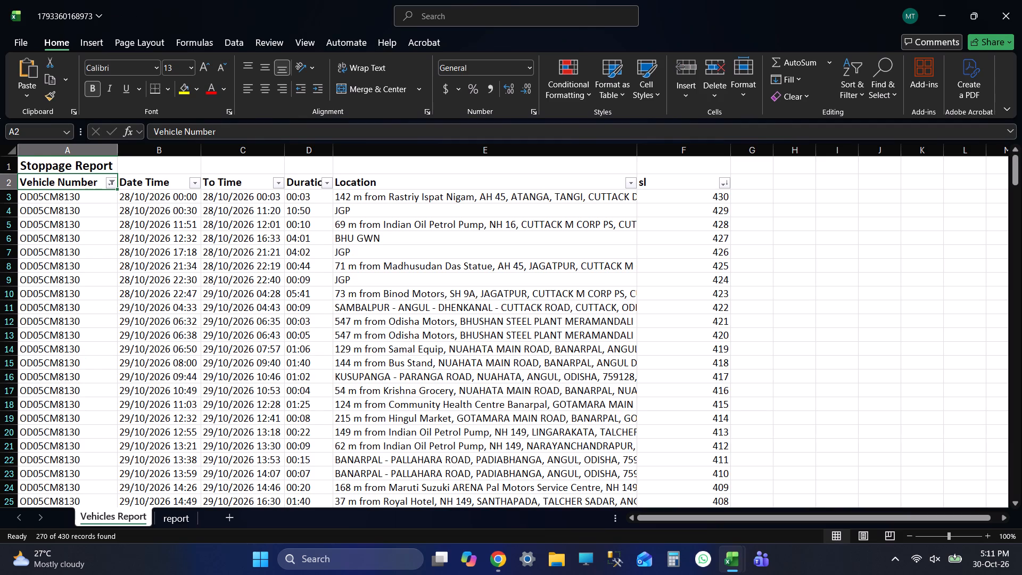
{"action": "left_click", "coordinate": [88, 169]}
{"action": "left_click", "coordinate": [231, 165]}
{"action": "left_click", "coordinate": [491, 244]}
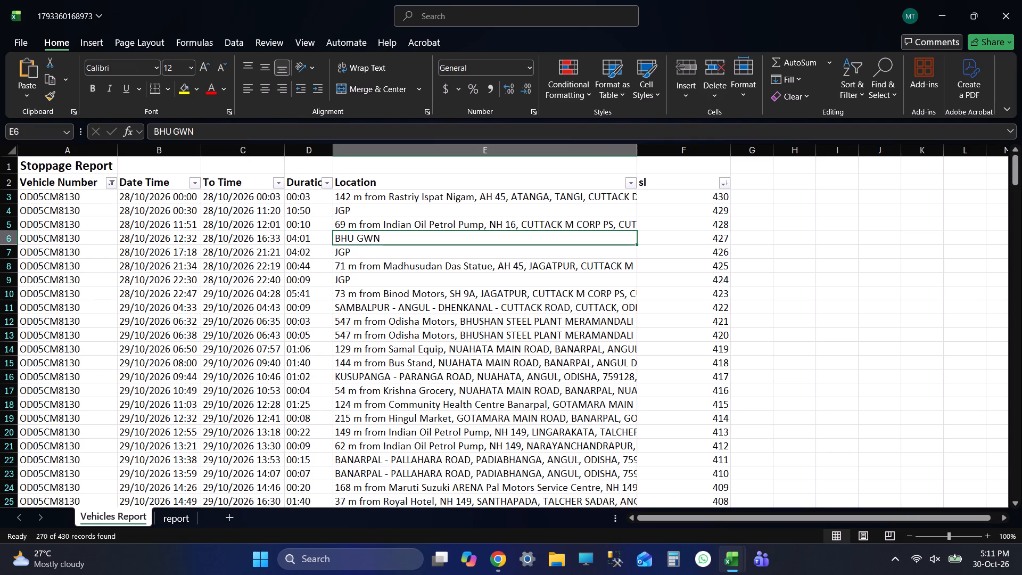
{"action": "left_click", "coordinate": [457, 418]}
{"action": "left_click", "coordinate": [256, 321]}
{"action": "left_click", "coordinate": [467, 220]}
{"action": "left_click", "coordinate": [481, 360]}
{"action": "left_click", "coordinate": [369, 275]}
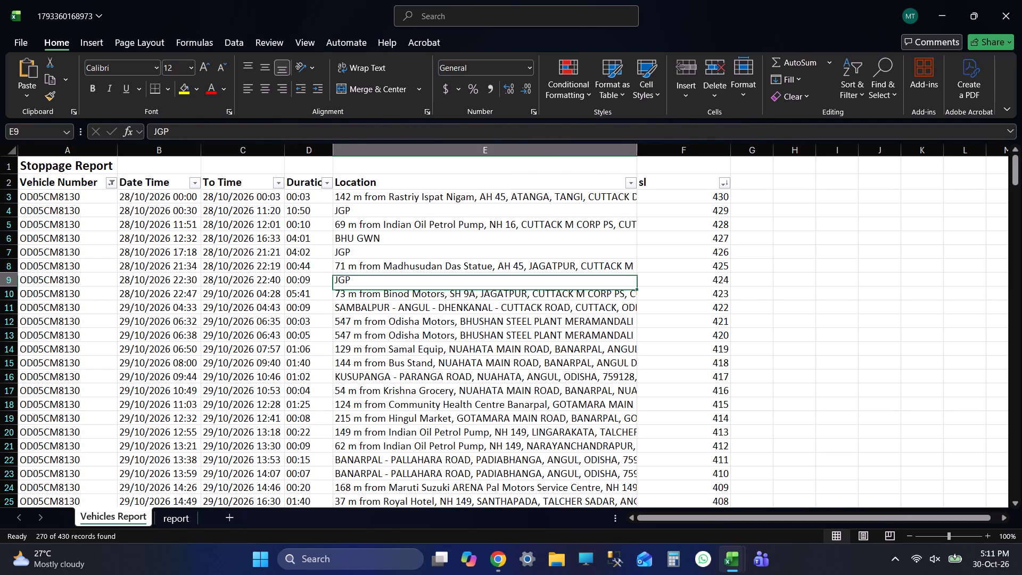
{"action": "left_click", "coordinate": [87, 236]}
Review the full list of included and excluded vehicles in the Vehicle Number filter, then leave it without changes.
{"action": "left_click", "coordinate": [52, 176]}
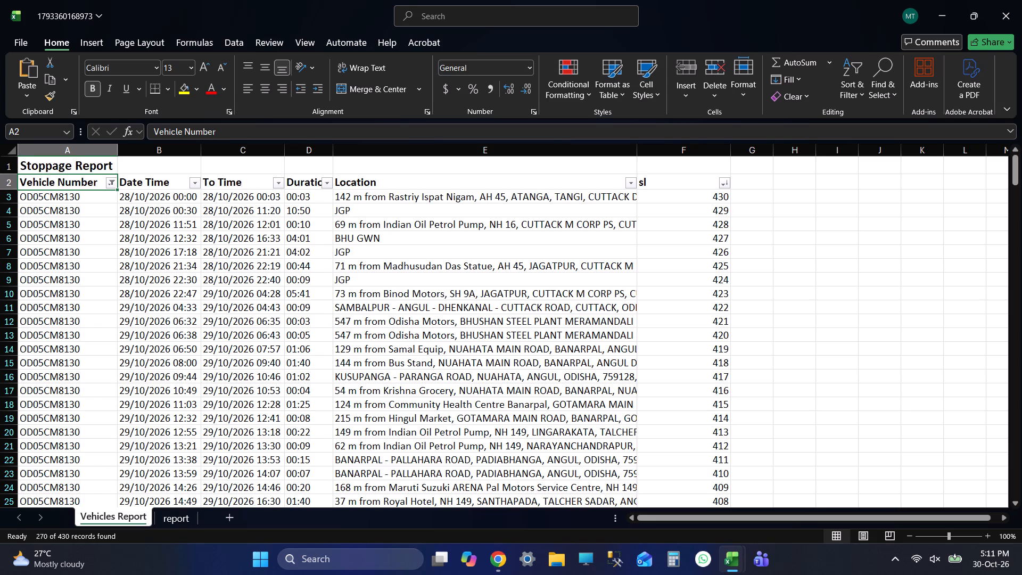
{"action": "left_click", "coordinate": [108, 185]}
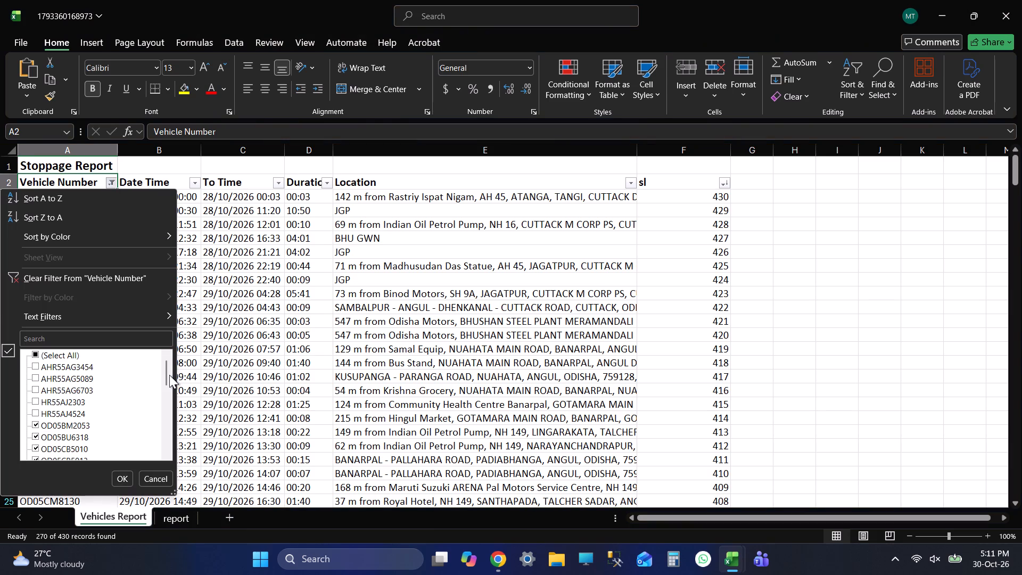
{"action": "left_click_drag", "start_coordinate": [166, 366], "coordinate": [161, 427]}
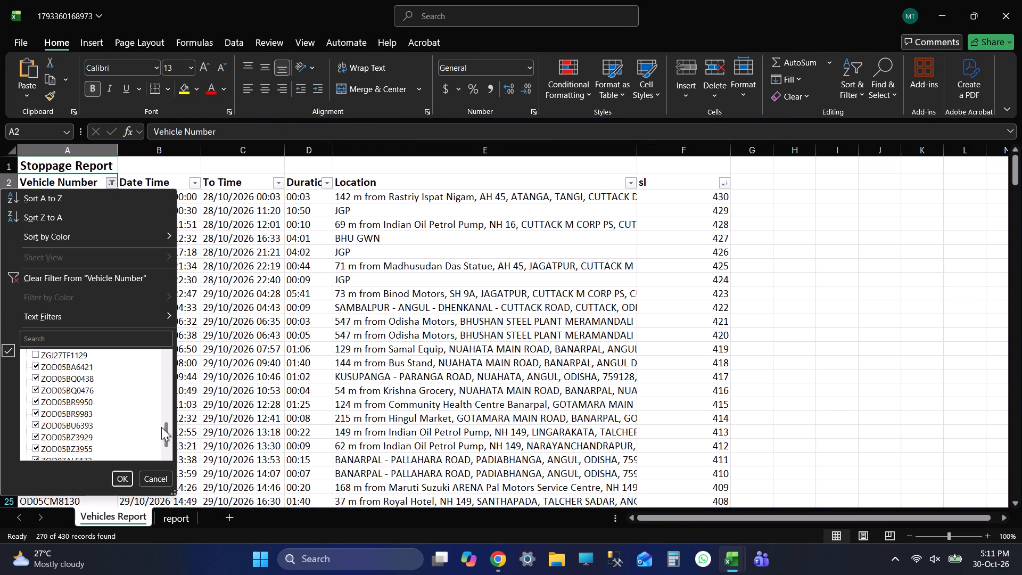
{"action": "left_click_drag", "start_coordinate": [161, 427], "coordinate": [168, 408]}
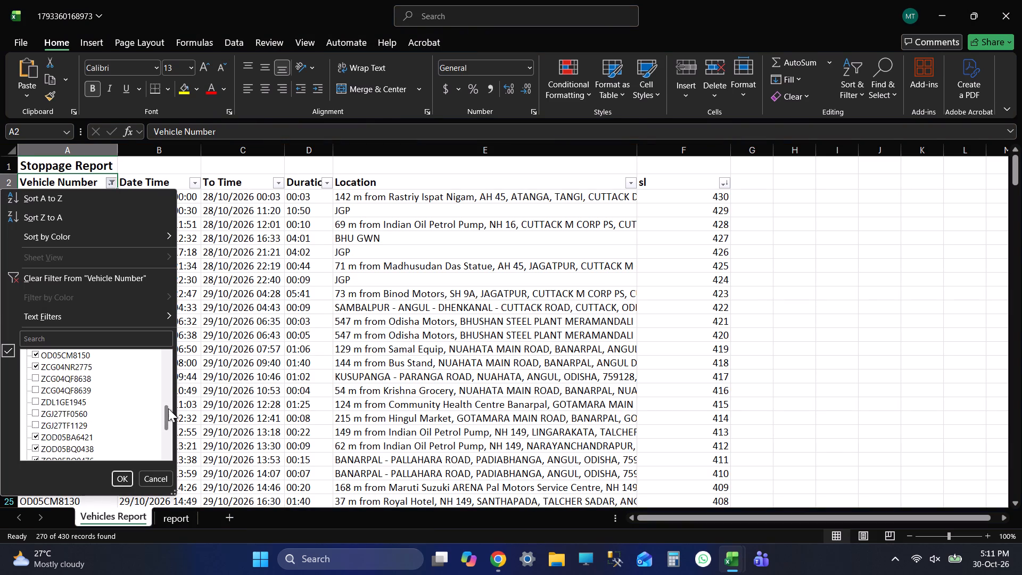
{"action": "left_click_drag", "start_coordinate": [168, 408], "coordinate": [166, 409]}
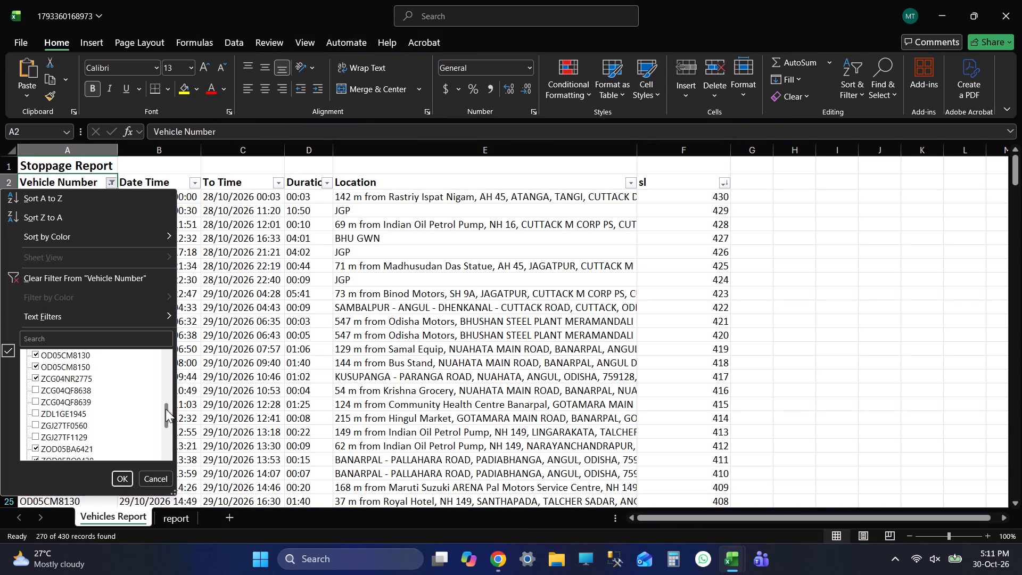
{"action": "left_click_drag", "start_coordinate": [166, 409], "coordinate": [170, 470]}
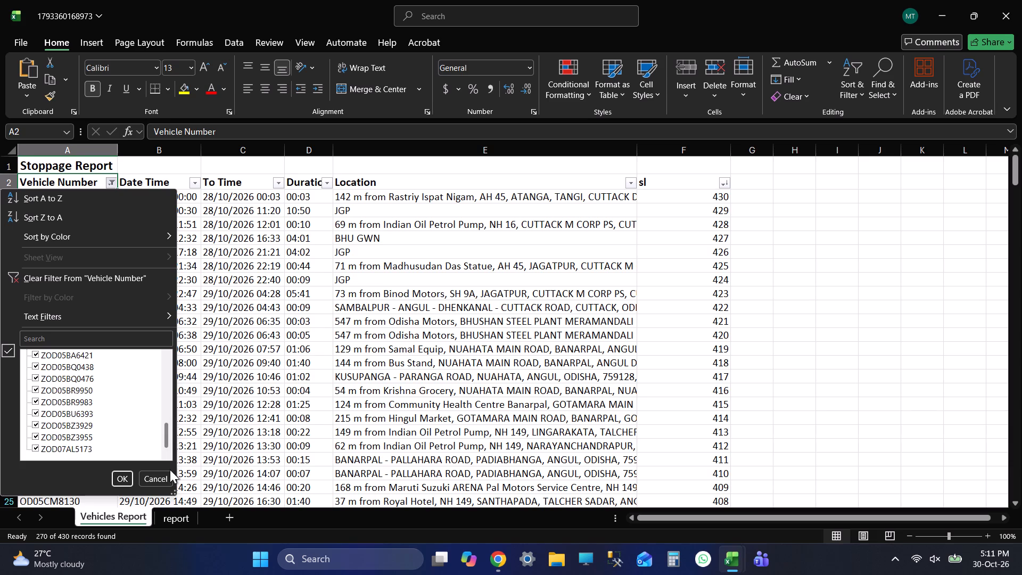
{"action": "left_click_drag", "start_coordinate": [170, 470], "coordinate": [176, 327]}
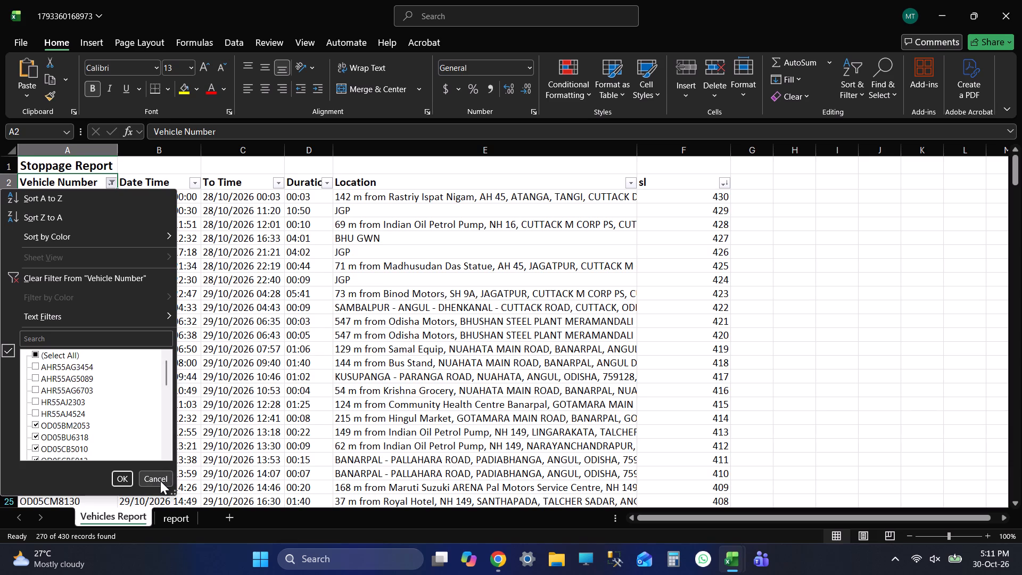
{"action": "left_click", "coordinate": [160, 481]}
Save the filtered stoppage report workbook.
{"action": "left_click", "coordinate": [340, 335]}
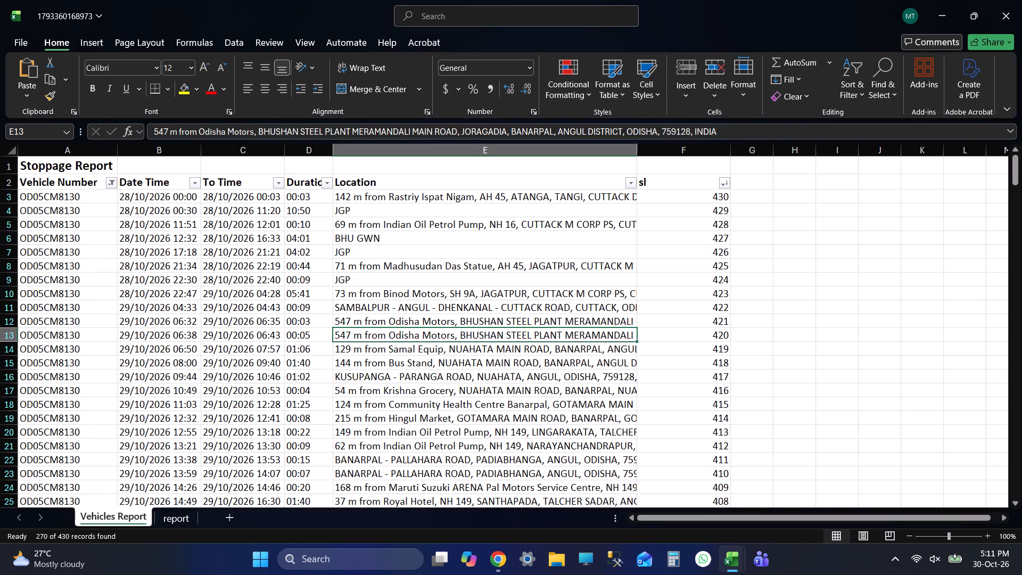
{"action": "key", "text": "ctrl+s"}
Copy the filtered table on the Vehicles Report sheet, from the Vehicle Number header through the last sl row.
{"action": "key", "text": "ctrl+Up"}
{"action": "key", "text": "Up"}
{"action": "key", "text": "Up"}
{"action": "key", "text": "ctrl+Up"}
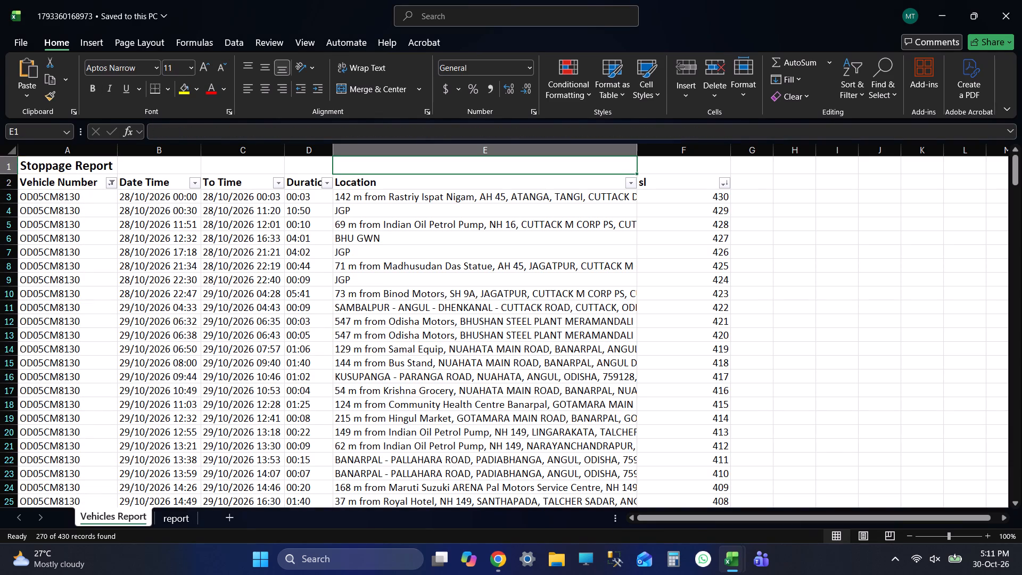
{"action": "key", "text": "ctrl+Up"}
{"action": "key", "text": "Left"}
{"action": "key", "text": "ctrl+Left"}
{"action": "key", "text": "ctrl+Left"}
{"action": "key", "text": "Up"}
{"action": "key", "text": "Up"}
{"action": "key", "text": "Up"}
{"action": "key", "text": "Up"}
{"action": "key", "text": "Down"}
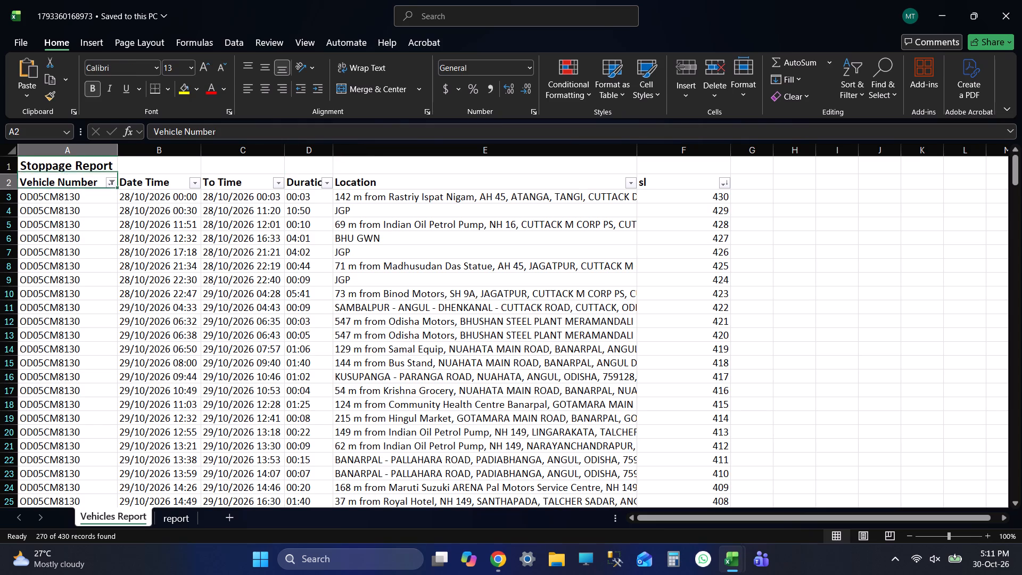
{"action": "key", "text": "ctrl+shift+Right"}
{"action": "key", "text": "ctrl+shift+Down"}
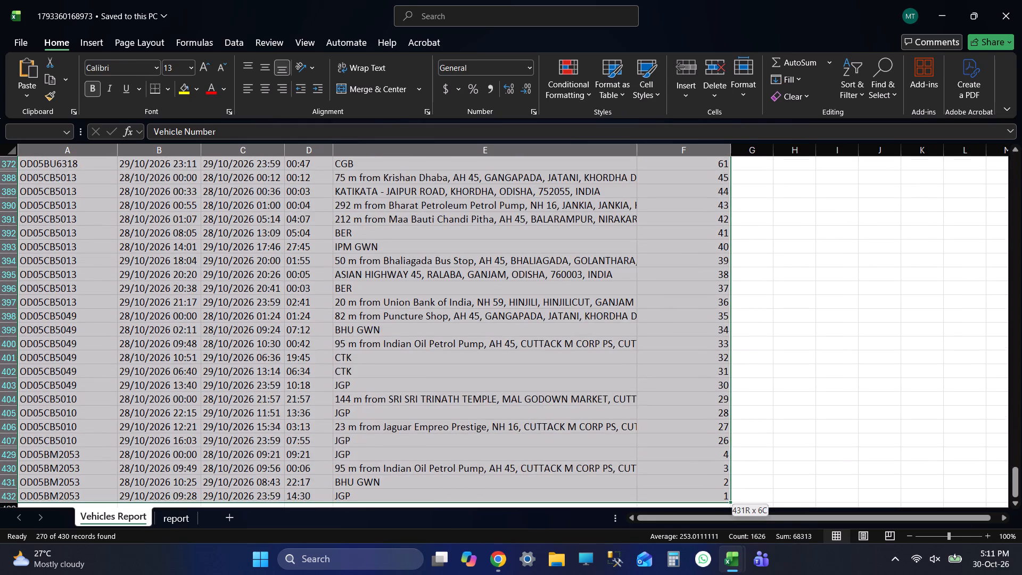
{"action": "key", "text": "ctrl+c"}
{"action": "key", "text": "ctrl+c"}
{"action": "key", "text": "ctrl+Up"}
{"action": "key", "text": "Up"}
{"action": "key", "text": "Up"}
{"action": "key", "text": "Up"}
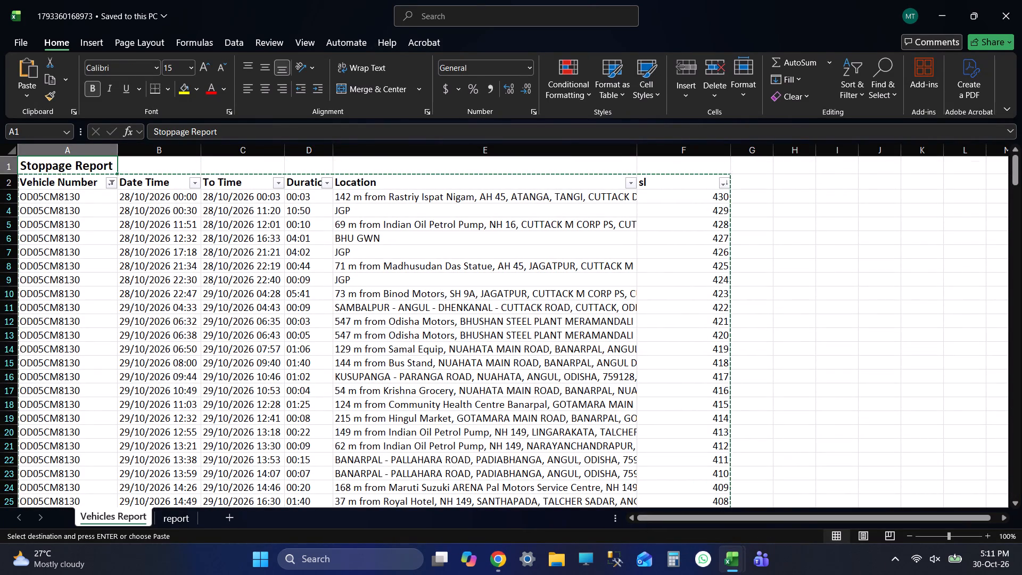
Copy whole columns A to F of the filtered Vehicles Report sheet and paste them into the report sheet at A1.
{"action": "left_click", "coordinate": [65, 149]}
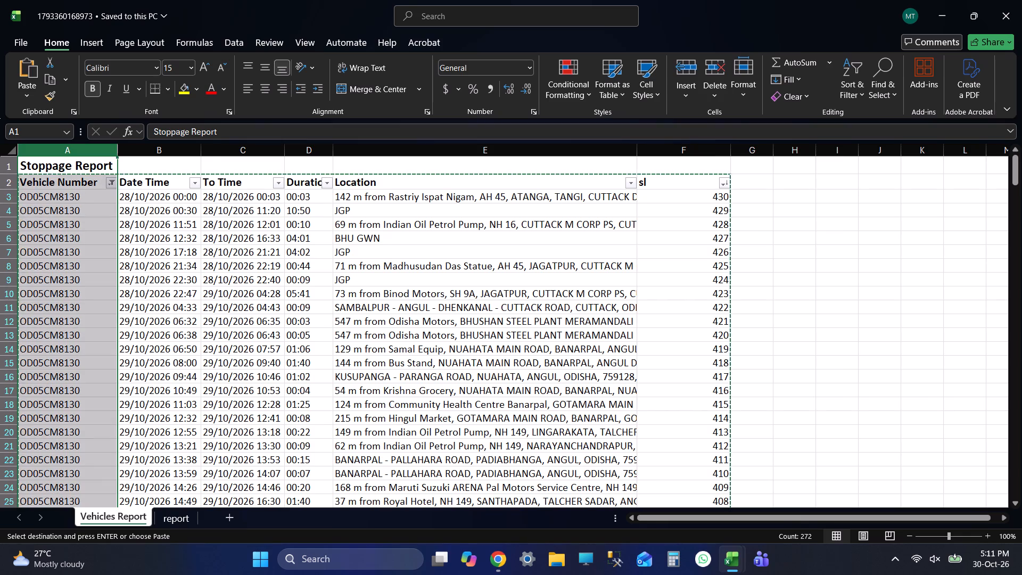
{"action": "key", "text": "shift+Right"}
{"action": "key", "text": "shift+Right"}
{"action": "key", "text": "shift+Right"}
{"action": "key", "text": "shift+Right"}
{"action": "key", "text": "shift+Right"}
{"action": "key", "text": "ctrl+c"}
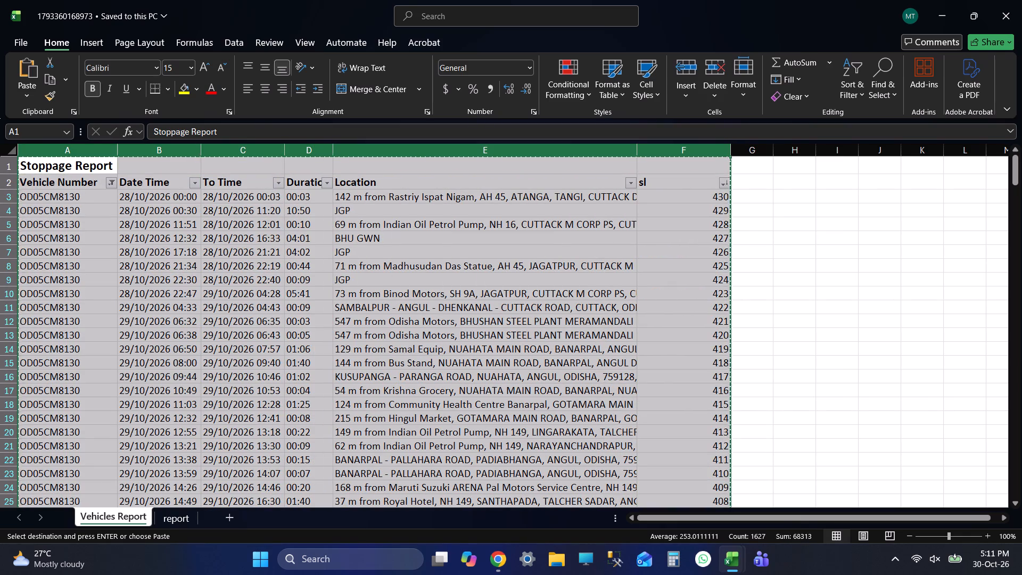
{"action": "left_click", "coordinate": [178, 523]}
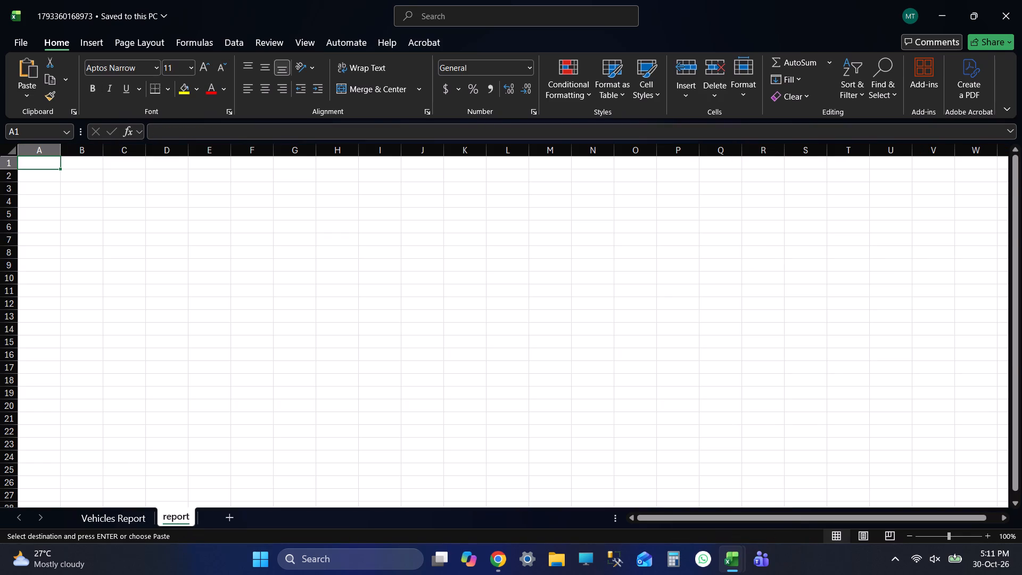
{"action": "key", "text": "ctrl+v"}
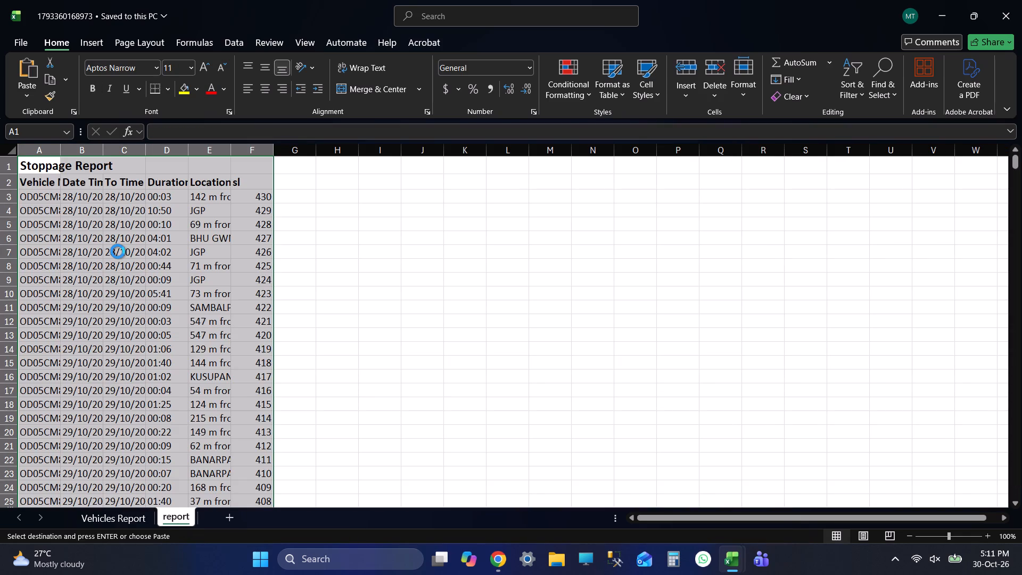
Auto-fit the widths of columns A to F on the report sheet and save the workbook.
{"action": "left_click", "coordinate": [40, 150]}
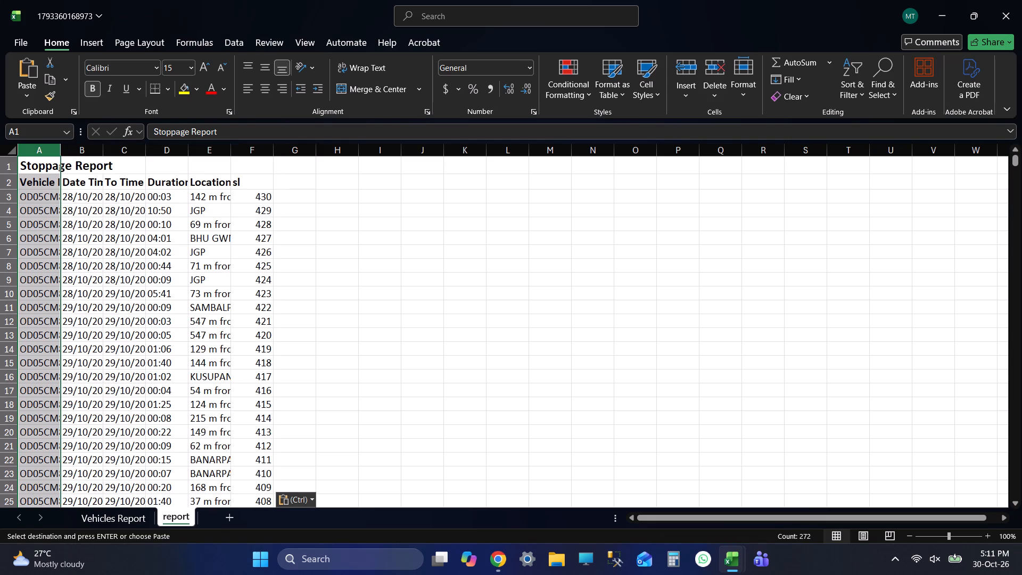
{"action": "key", "text": "shift+Right"}
{"action": "key", "text": "shift+Right"}
{"action": "key", "text": "shift+Right"}
{"action": "key", "text": "shift+Right"}
{"action": "key", "text": "shift+Right"}
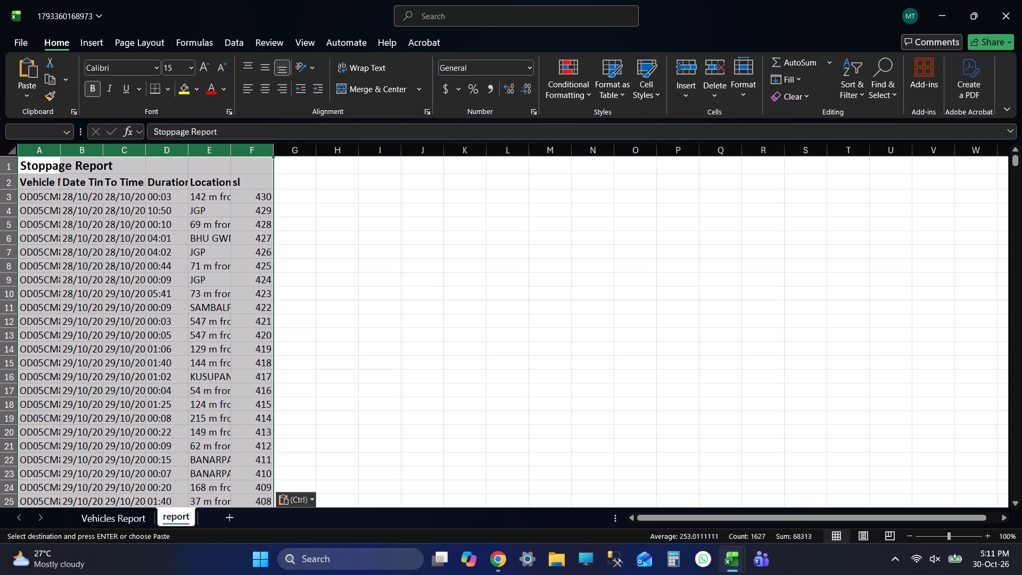
{"action": "double_click", "coordinate": [278, 147]}
{"action": "left_click", "coordinate": [613, 195]}
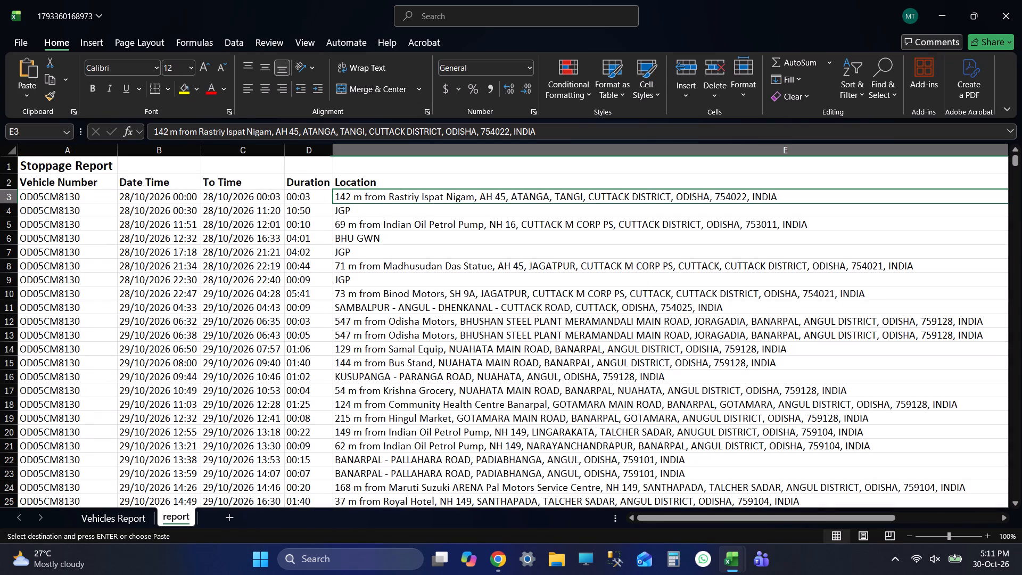
{"action": "key", "text": "ctrl+s"}
Narrow the Location column on the report sheet so all columns through sl fit in view, and save the workbook.
{"action": "key", "text": "Tab"}
{"action": "key", "text": "Tab"}
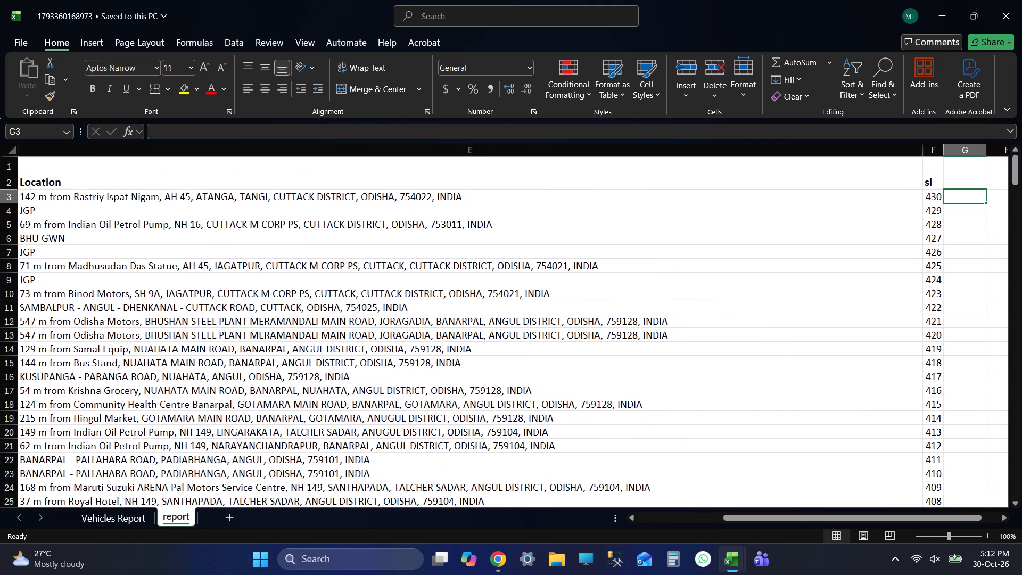
{"action": "key", "text": "shift+Tab"}
{"action": "left_click_drag", "start_coordinate": [921, 151], "coordinate": [177, 201]}
{"action": "left_click_drag", "start_coordinate": [837, 516], "coordinate": [384, 518]}
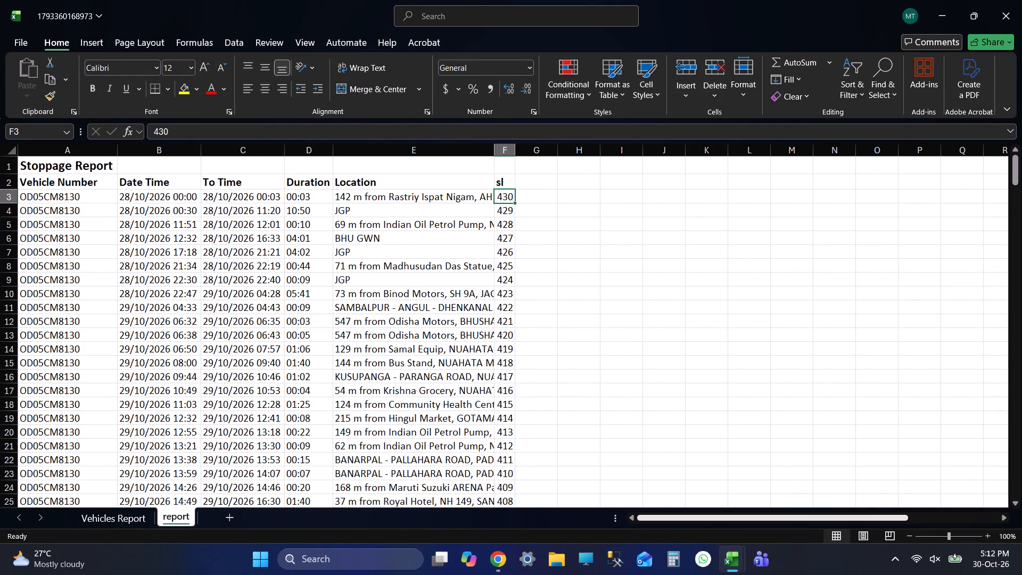
{"action": "left_click", "coordinate": [537, 186]}
{"action": "key", "text": "ctrl+s"}
{"action": "key", "text": "ctrl+s"}
{"action": "key", "text": "alt+Tab"}
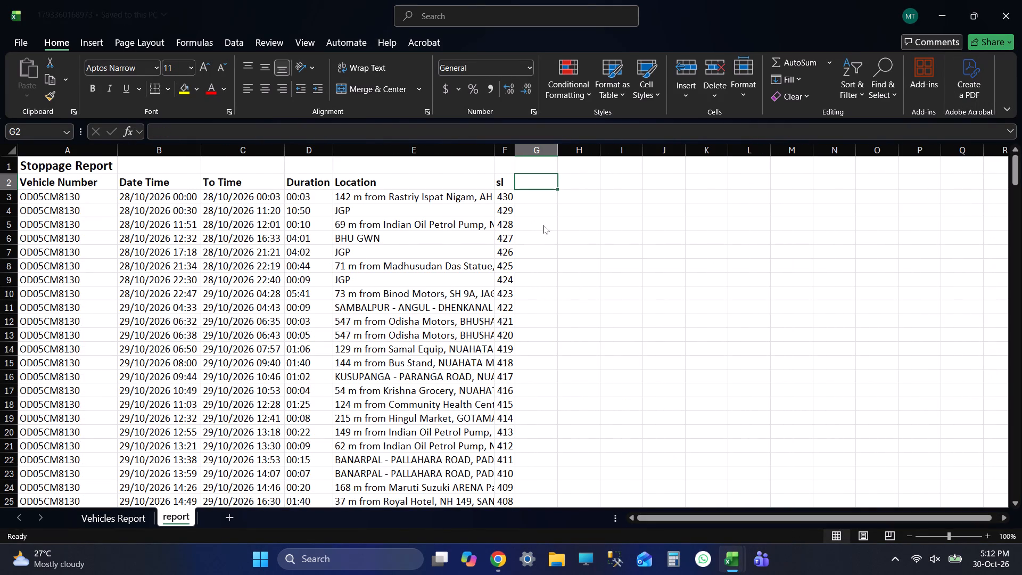
{"action": "key", "text": "alt+Tab"}
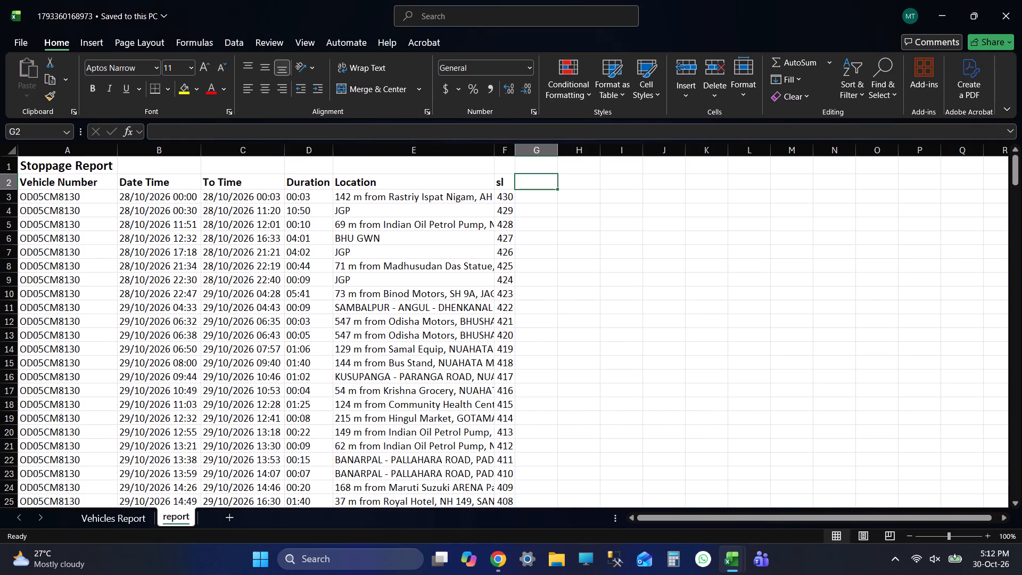
{"action": "key", "text": "ctrl+s"}
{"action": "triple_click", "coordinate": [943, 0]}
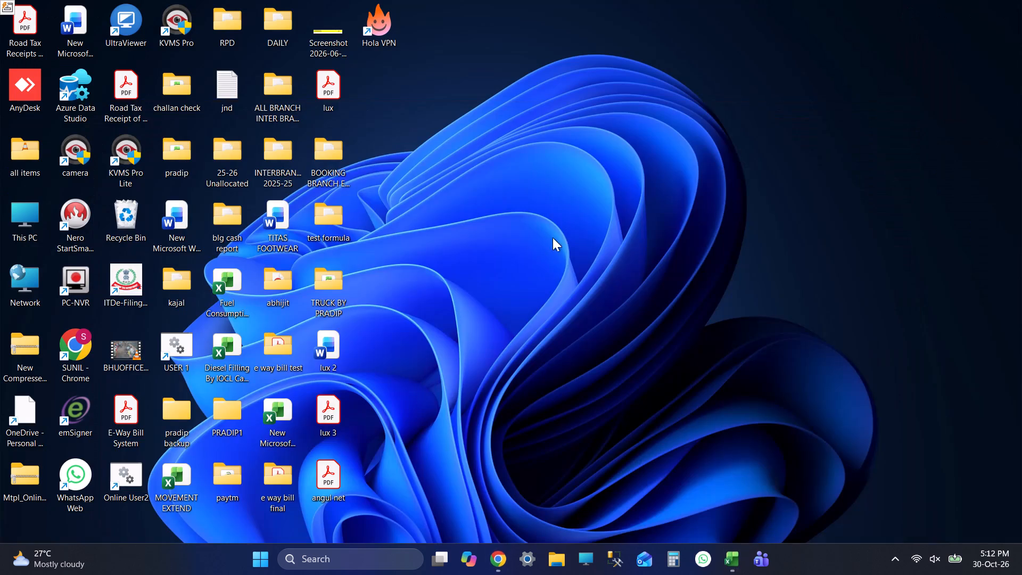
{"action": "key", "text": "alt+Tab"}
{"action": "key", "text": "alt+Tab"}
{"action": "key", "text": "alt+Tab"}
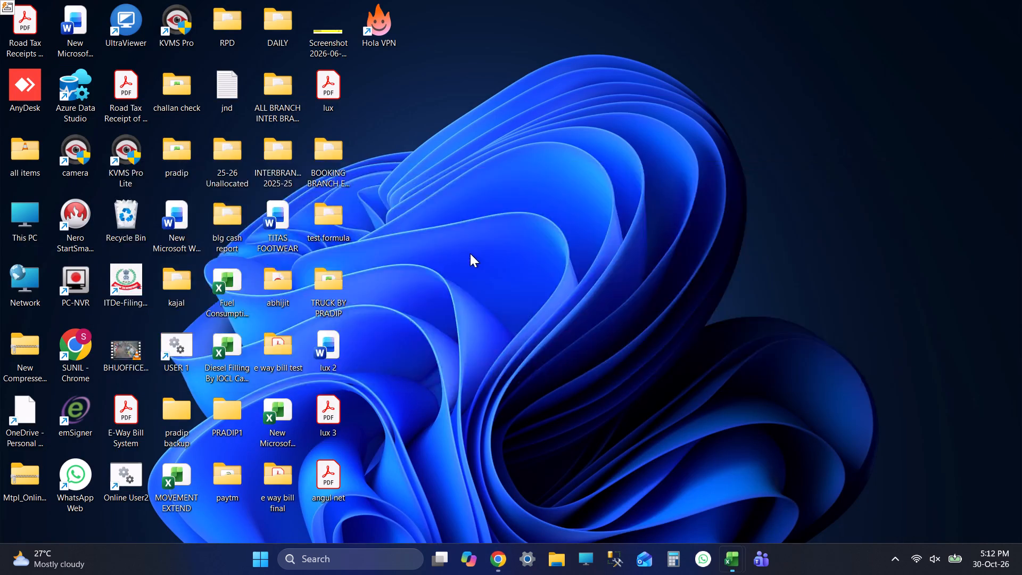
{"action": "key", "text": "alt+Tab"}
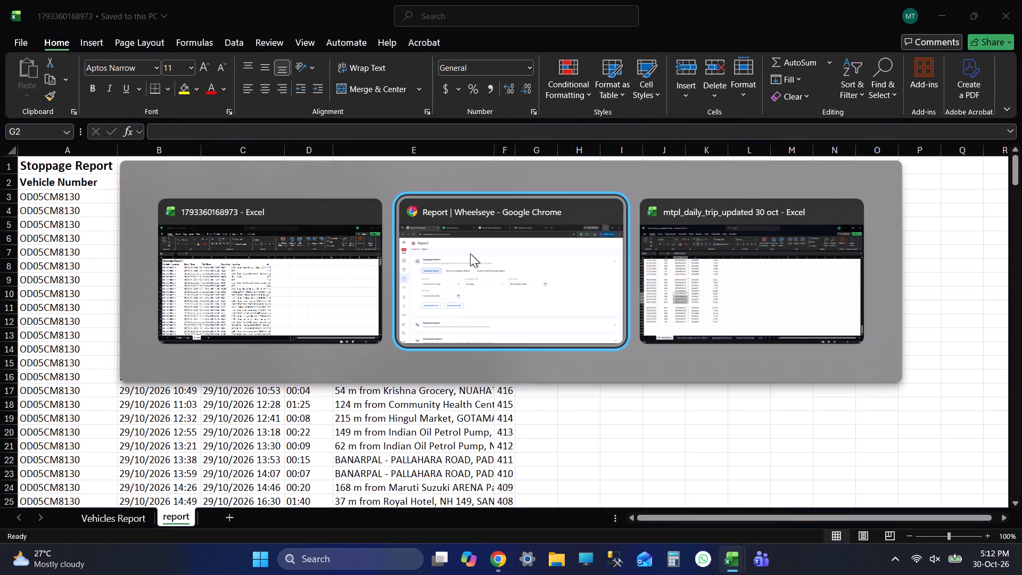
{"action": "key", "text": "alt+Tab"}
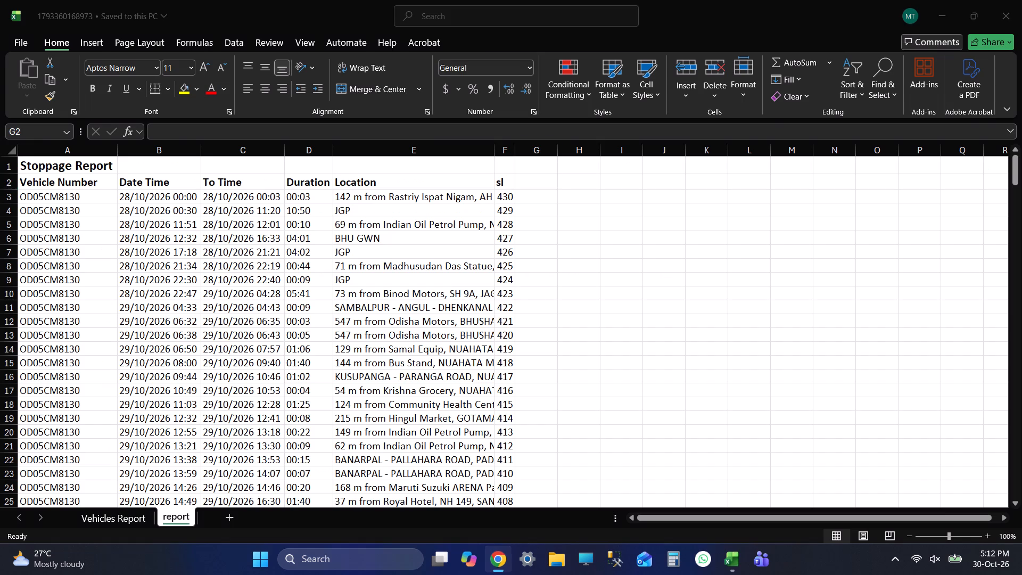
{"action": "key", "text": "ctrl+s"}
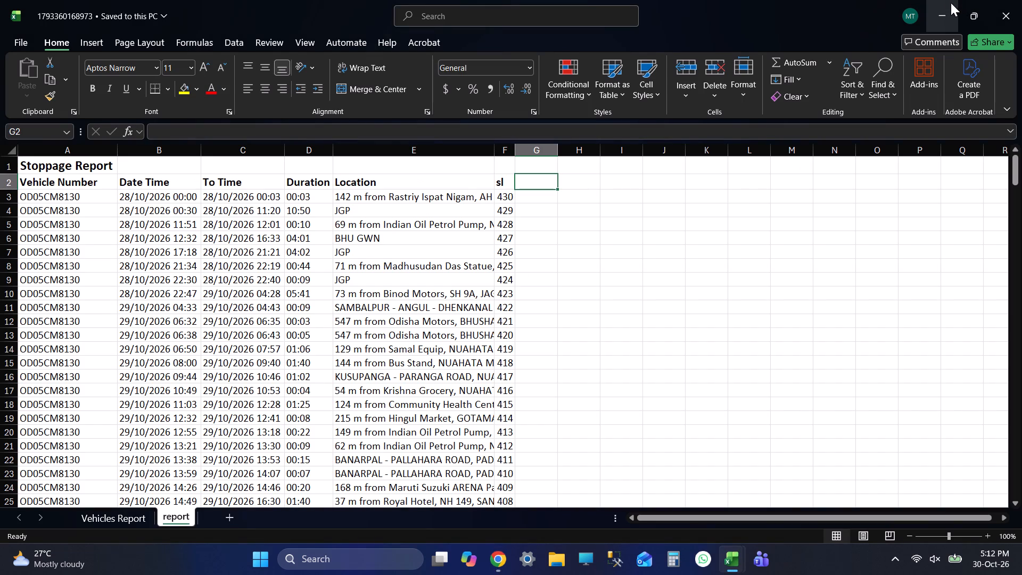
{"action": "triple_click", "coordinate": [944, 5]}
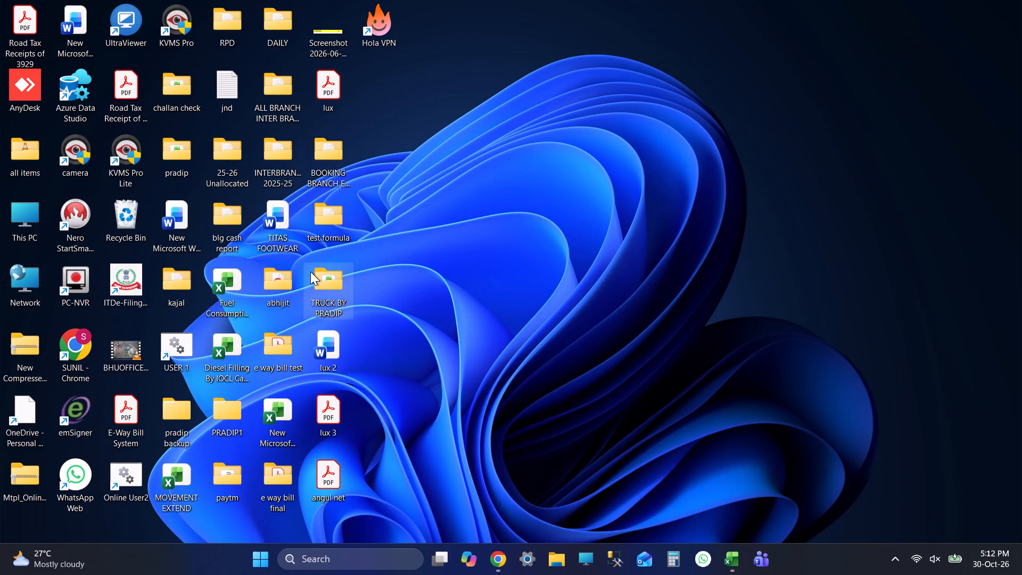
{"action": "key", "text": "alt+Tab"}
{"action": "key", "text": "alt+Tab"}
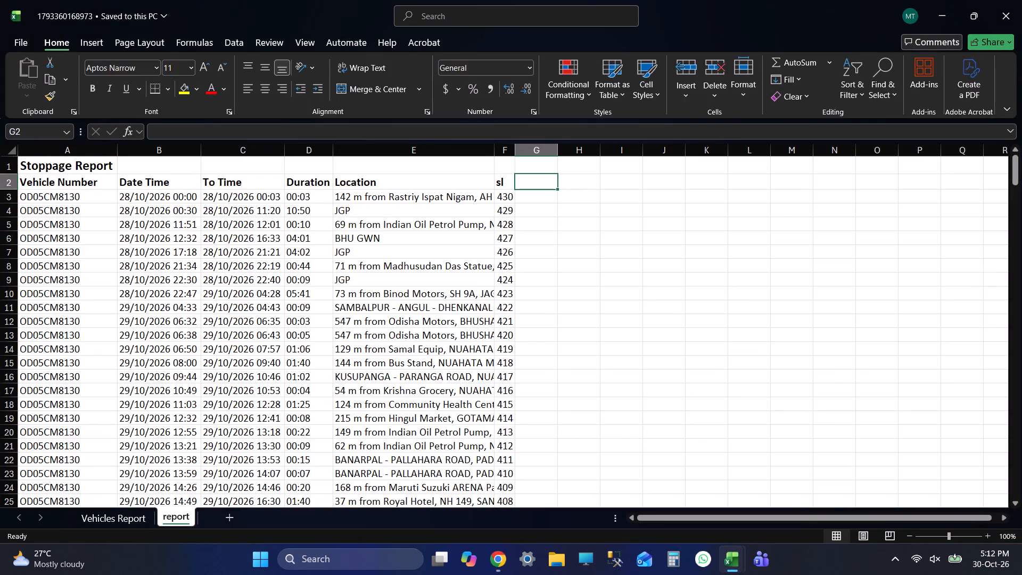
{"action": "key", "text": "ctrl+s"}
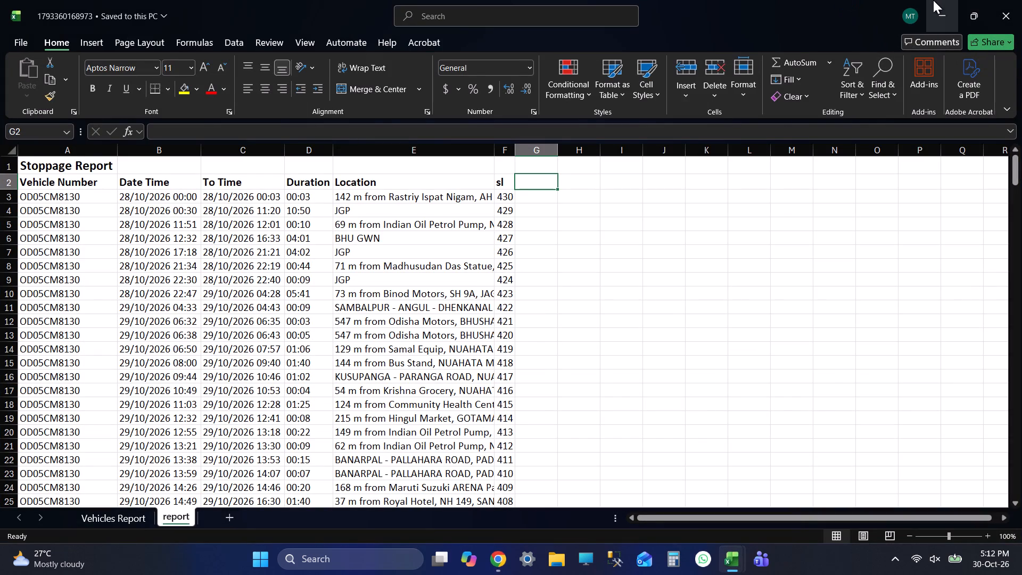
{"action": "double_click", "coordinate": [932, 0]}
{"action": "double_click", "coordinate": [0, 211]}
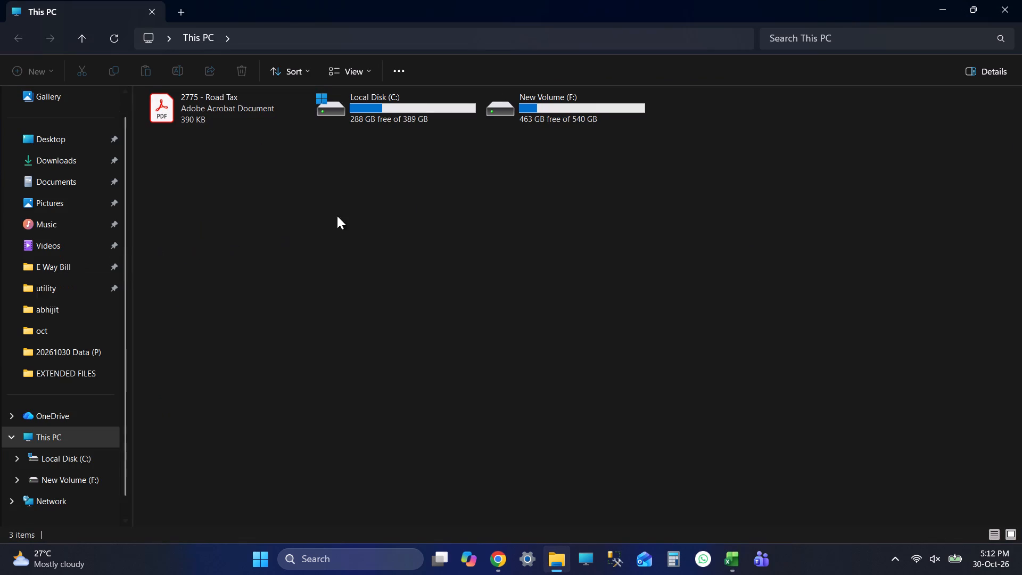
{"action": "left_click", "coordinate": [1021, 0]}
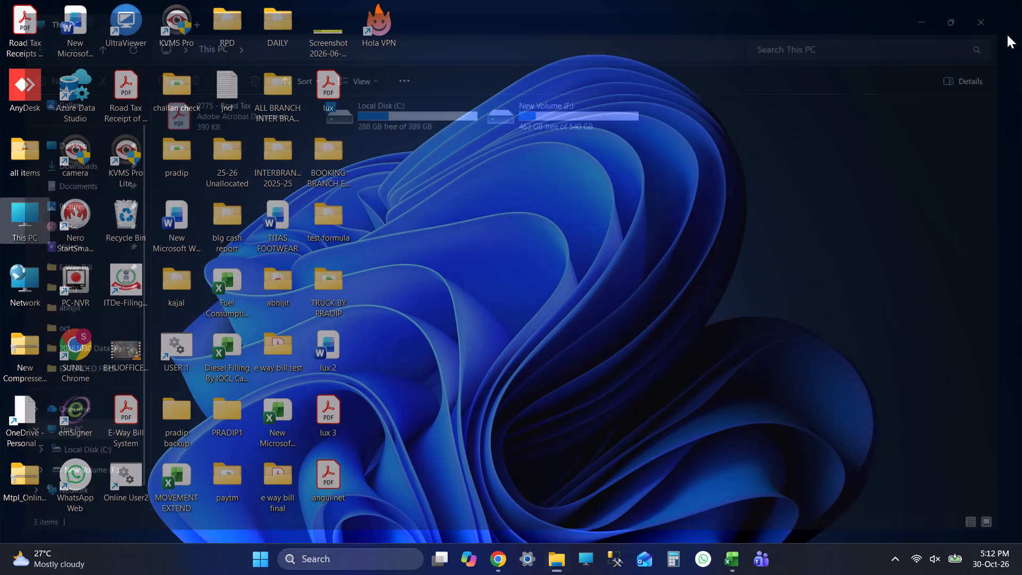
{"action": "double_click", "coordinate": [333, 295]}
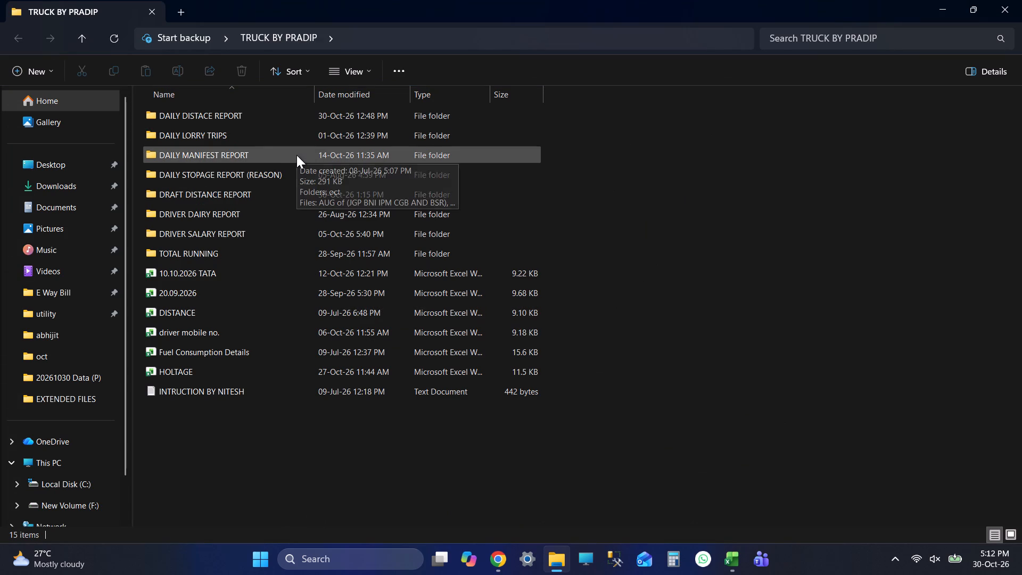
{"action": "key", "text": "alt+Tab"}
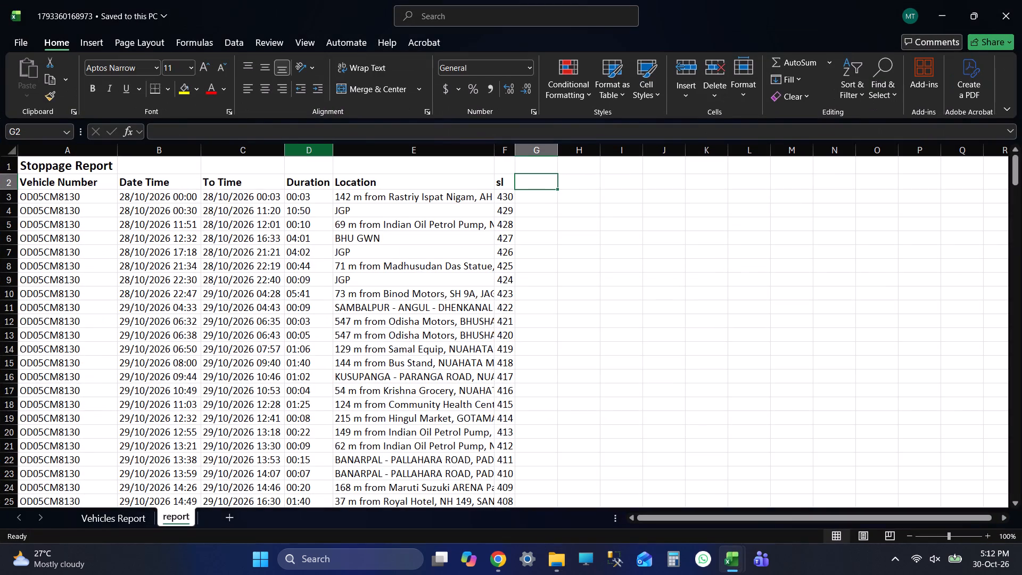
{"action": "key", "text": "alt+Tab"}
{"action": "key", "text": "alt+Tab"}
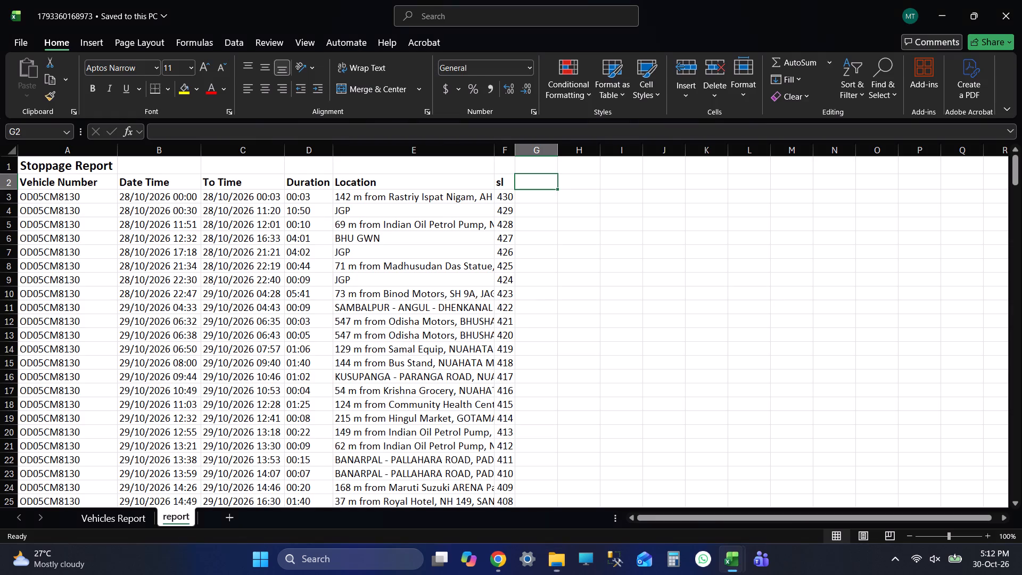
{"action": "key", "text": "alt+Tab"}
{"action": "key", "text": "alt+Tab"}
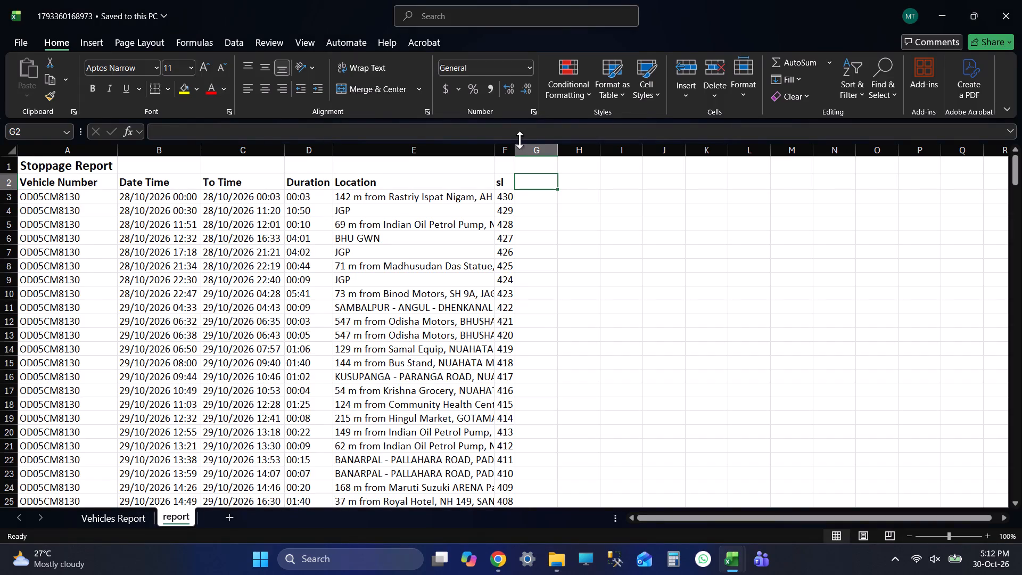
Save the workbook as "28.10.2026 to 29.10.2026" in the desktop folder TRUCK BY PRADIP > DRIVER SALARY REPORT > OCT.
{"action": "key", "text": "ctrl+s"}
{"action": "left_click", "coordinate": [24, 39]}
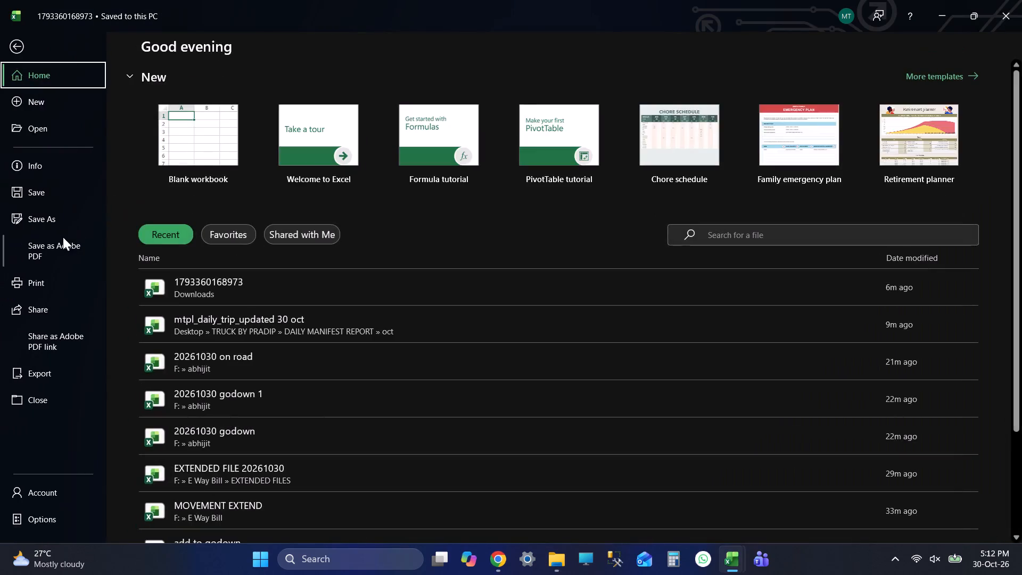
{"action": "left_click", "coordinate": [60, 219]}
{"action": "double_click", "coordinate": [237, 258]}
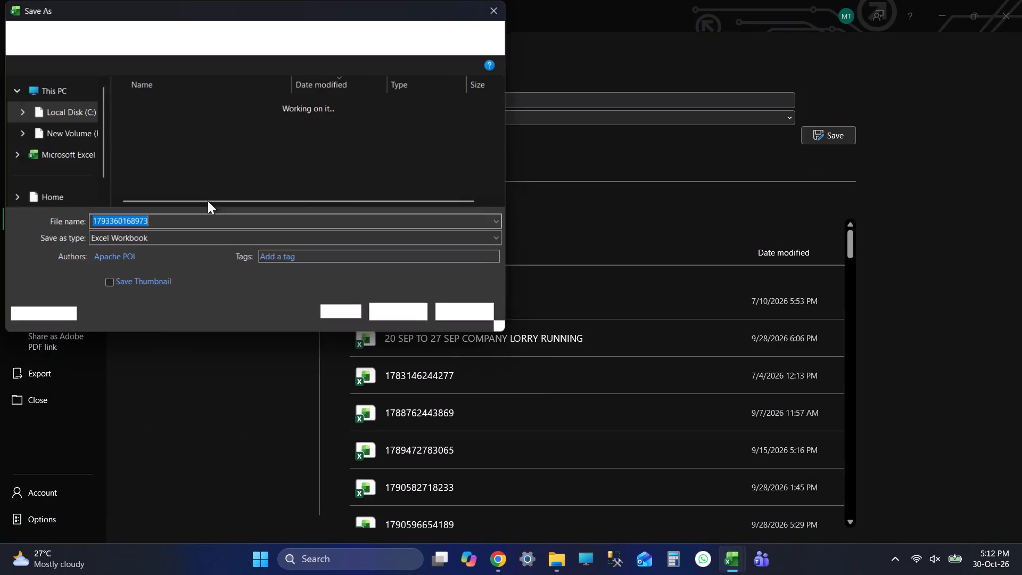
{"action": "left_click", "coordinate": [79, 187]}
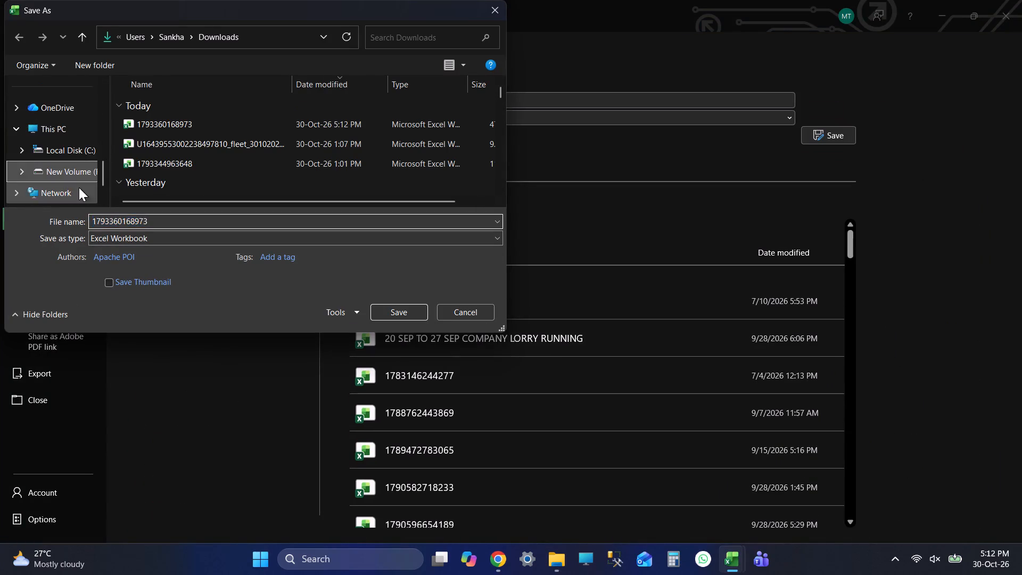
{"action": "scroll", "coordinate": [56, 120], "scroll_direction": "up", "scroll_amount": 5}
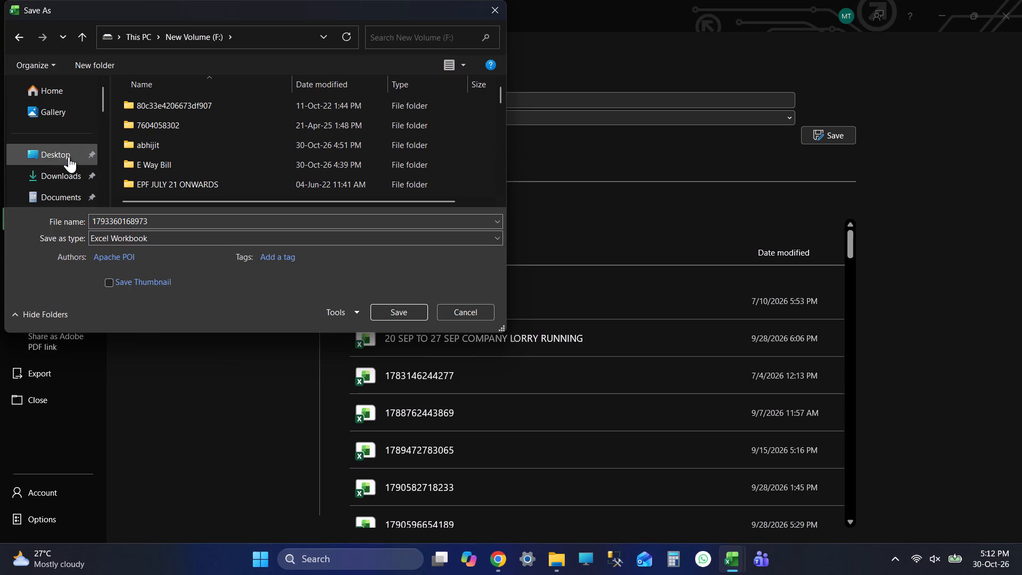
{"action": "left_click", "coordinate": [69, 157]}
{"action": "double_click", "coordinate": [211, 124]}
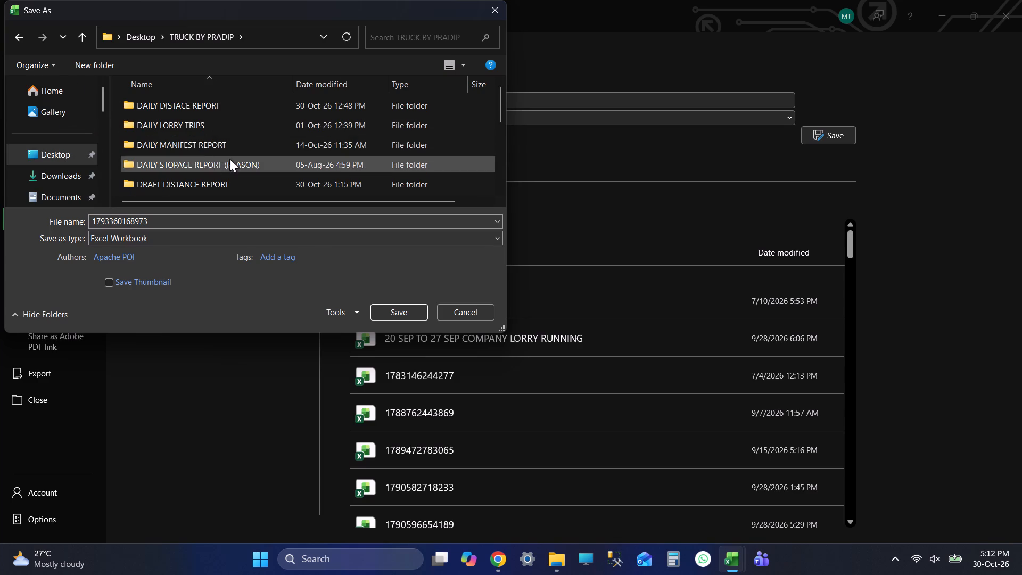
{"action": "scroll", "coordinate": [248, 194], "scroll_direction": "down", "scroll_amount": 2}
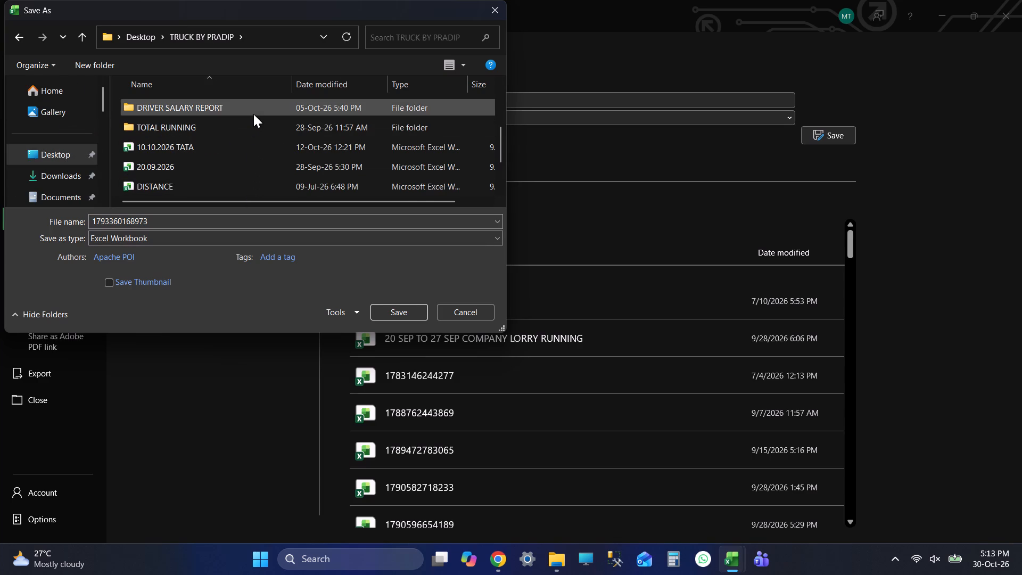
{"action": "double_click", "coordinate": [254, 109]}
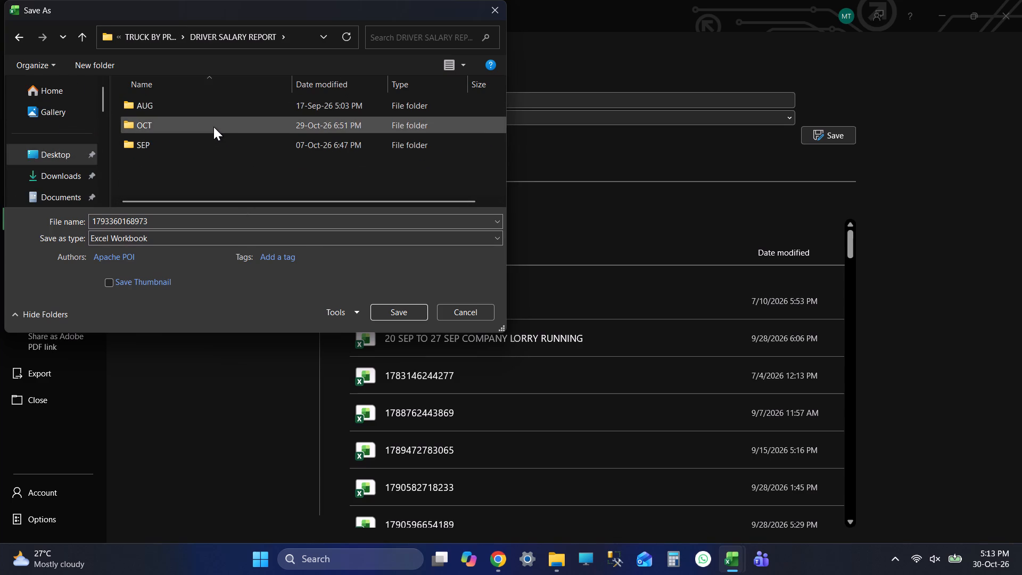
{"action": "double_click", "coordinate": [213, 127]}
{"action": "left_click_drag", "start_coordinate": [502, 112], "coordinate": [502, 151]}
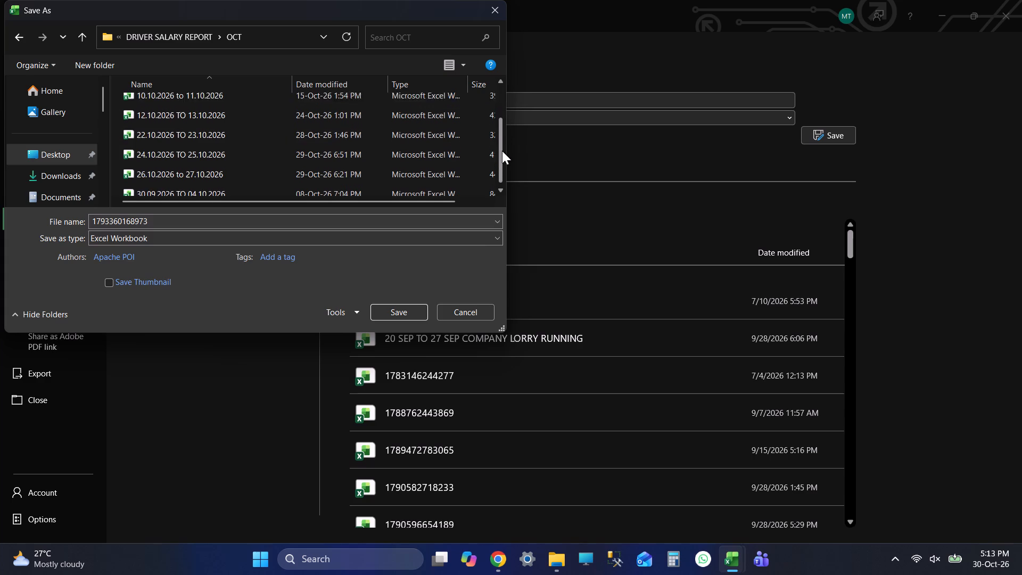
{"action": "left_click_drag", "start_coordinate": [502, 151], "coordinate": [502, 159]}
{"action": "left_click", "coordinate": [153, 218]}
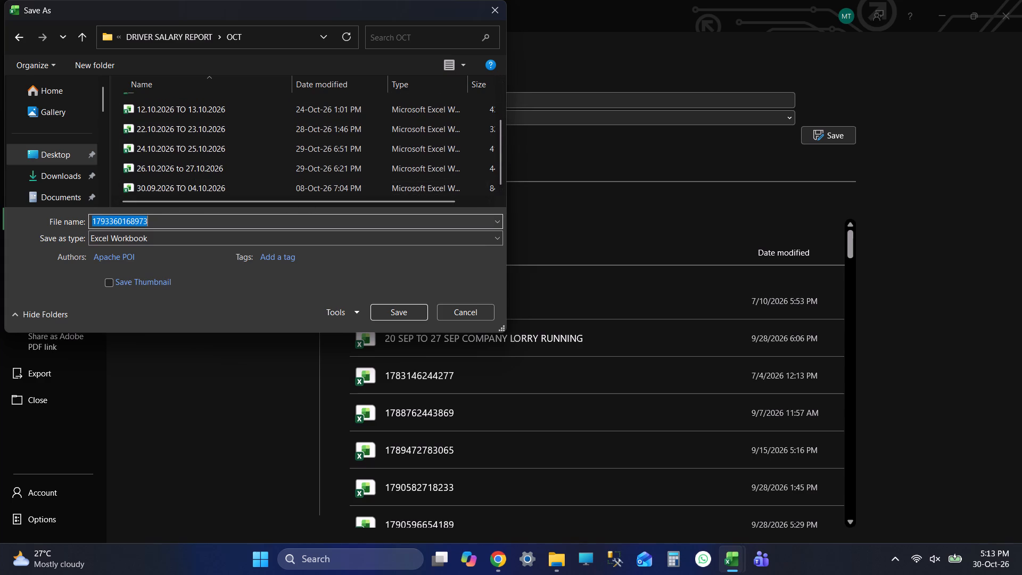
{"action": "key", "text": "BackSpace"}
{"action": "type", "text": "28.10.2026 to 29.10.2026"}
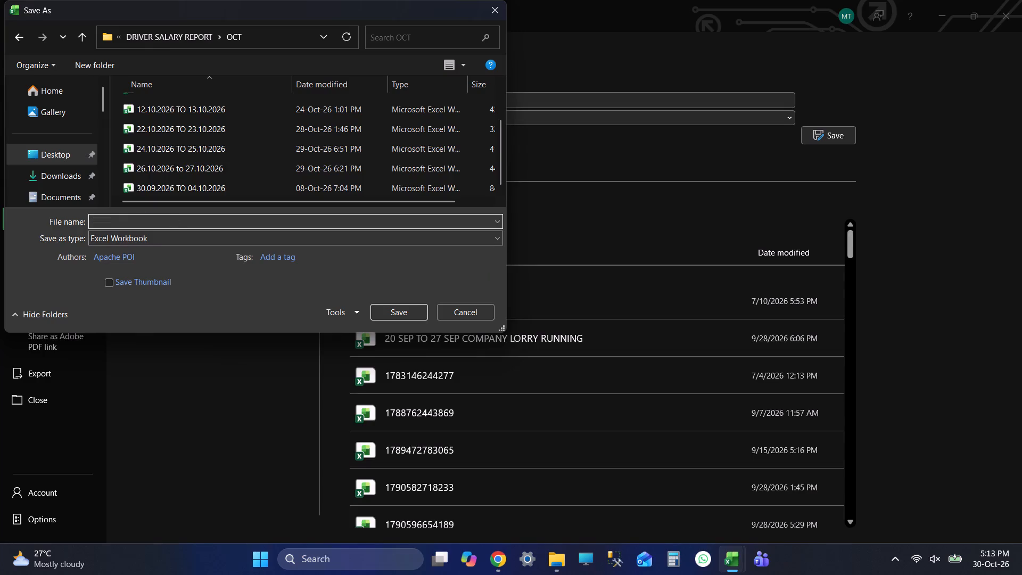
{"action": "key", "text": "Return"}
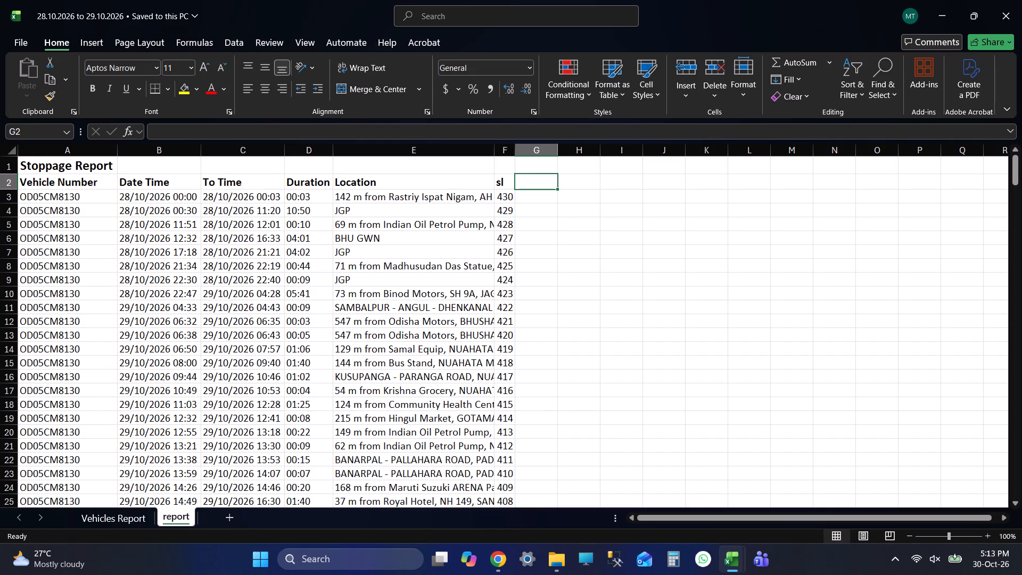
{"action": "key", "text": "ctrl+s"}
{"action": "key", "text": "ctrl+s"}
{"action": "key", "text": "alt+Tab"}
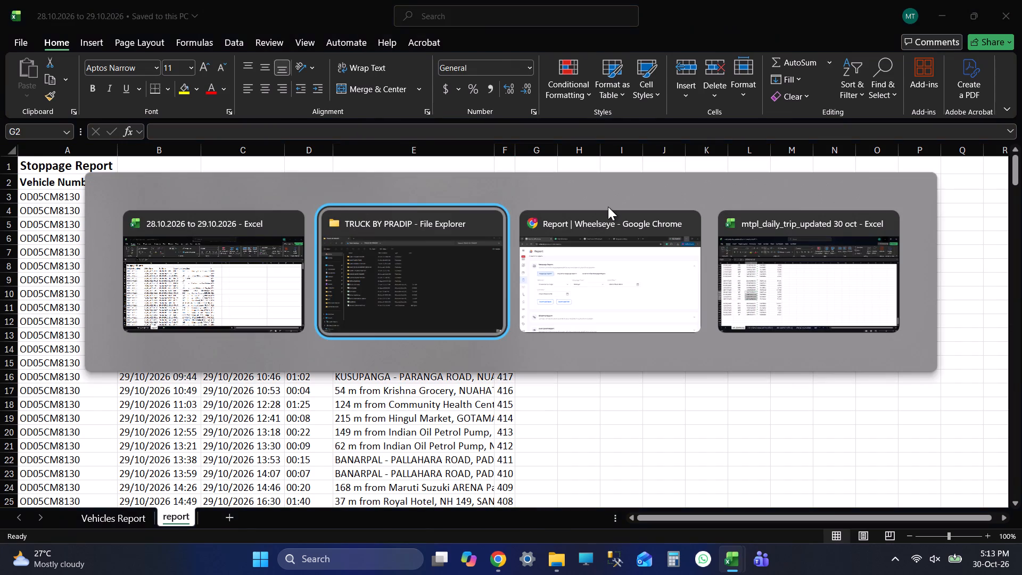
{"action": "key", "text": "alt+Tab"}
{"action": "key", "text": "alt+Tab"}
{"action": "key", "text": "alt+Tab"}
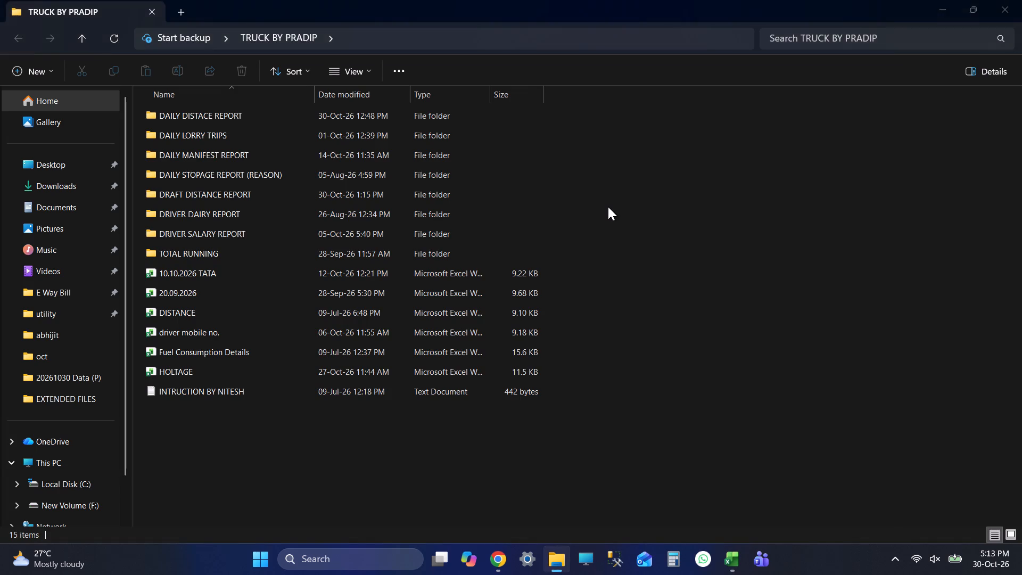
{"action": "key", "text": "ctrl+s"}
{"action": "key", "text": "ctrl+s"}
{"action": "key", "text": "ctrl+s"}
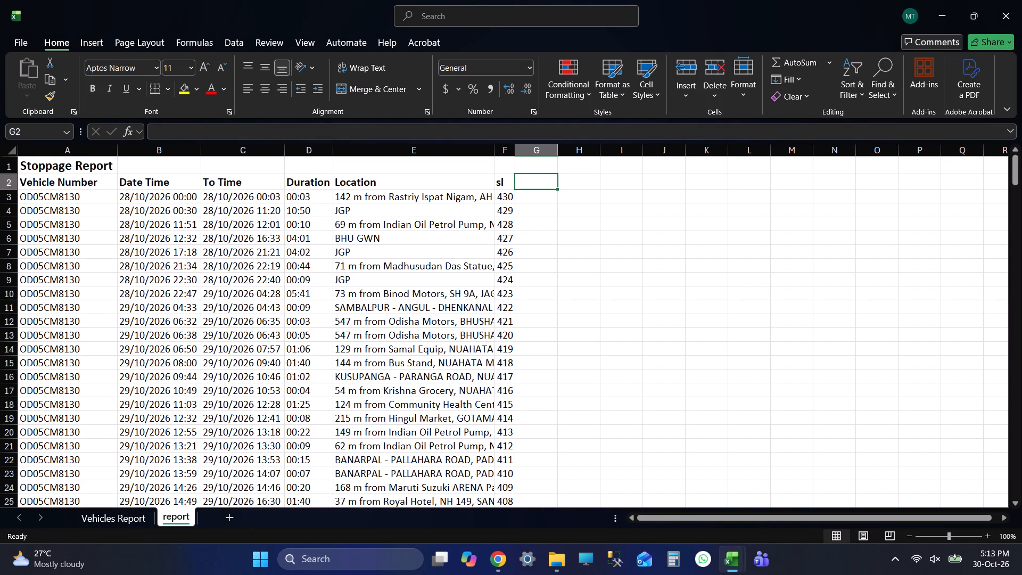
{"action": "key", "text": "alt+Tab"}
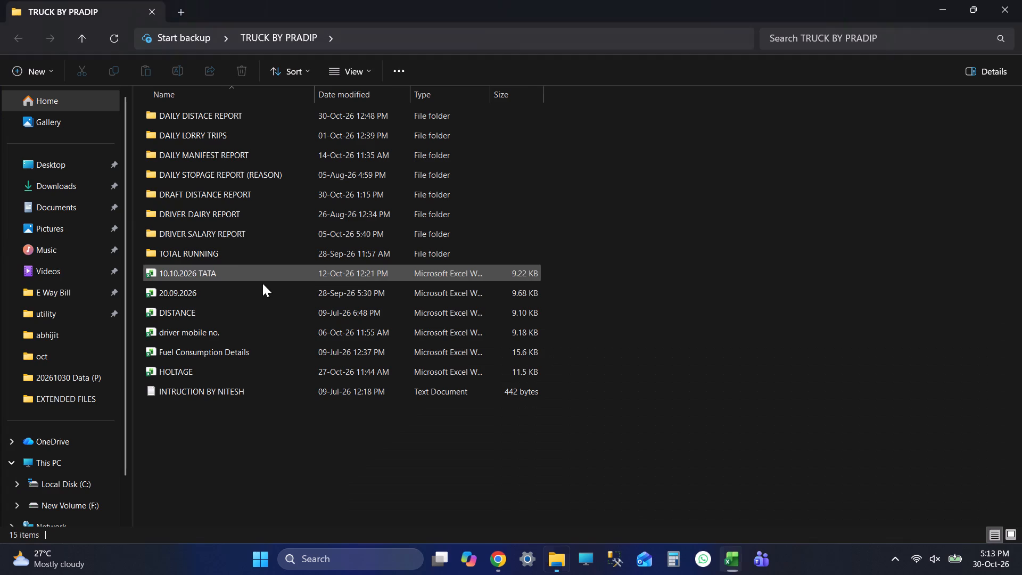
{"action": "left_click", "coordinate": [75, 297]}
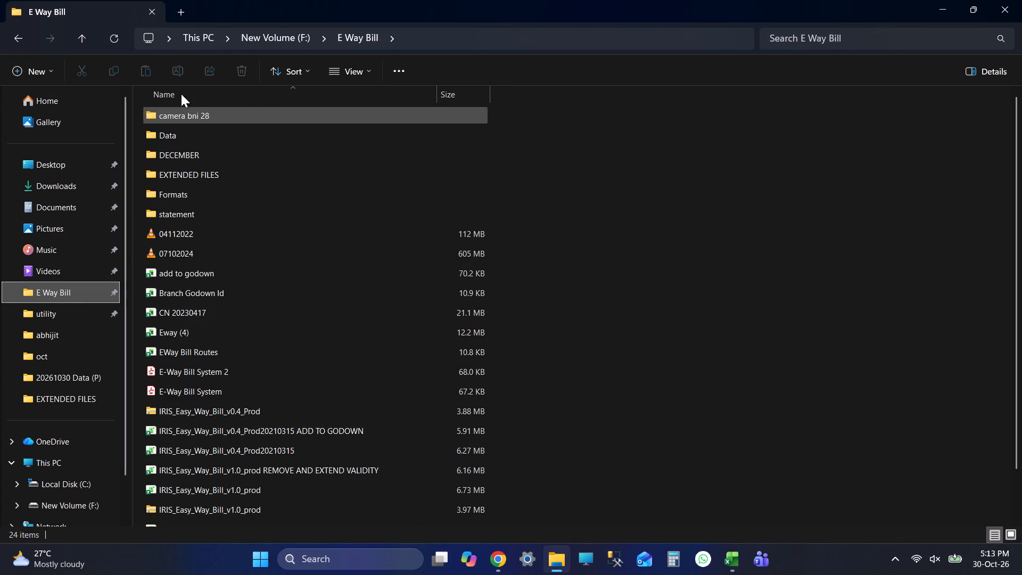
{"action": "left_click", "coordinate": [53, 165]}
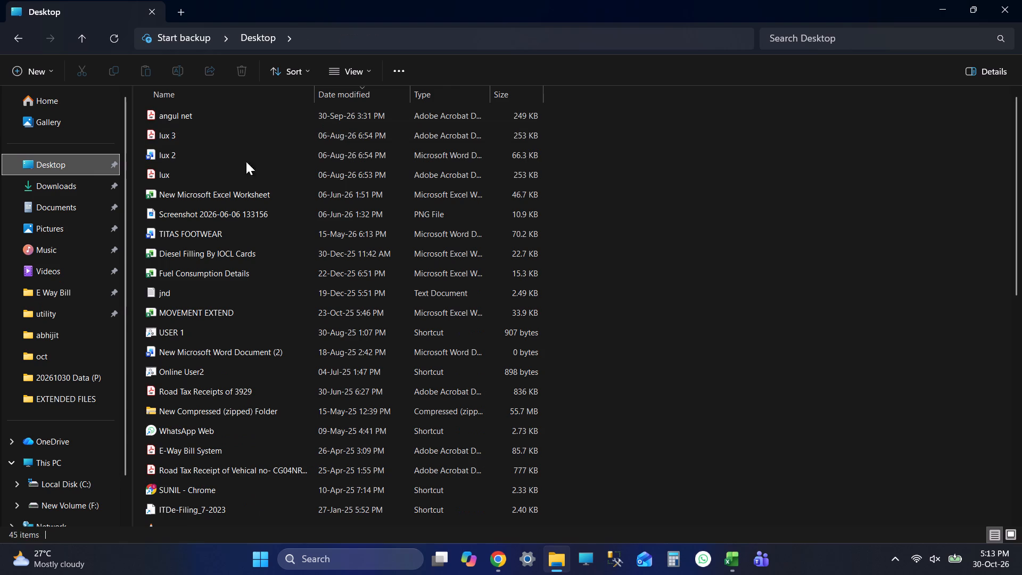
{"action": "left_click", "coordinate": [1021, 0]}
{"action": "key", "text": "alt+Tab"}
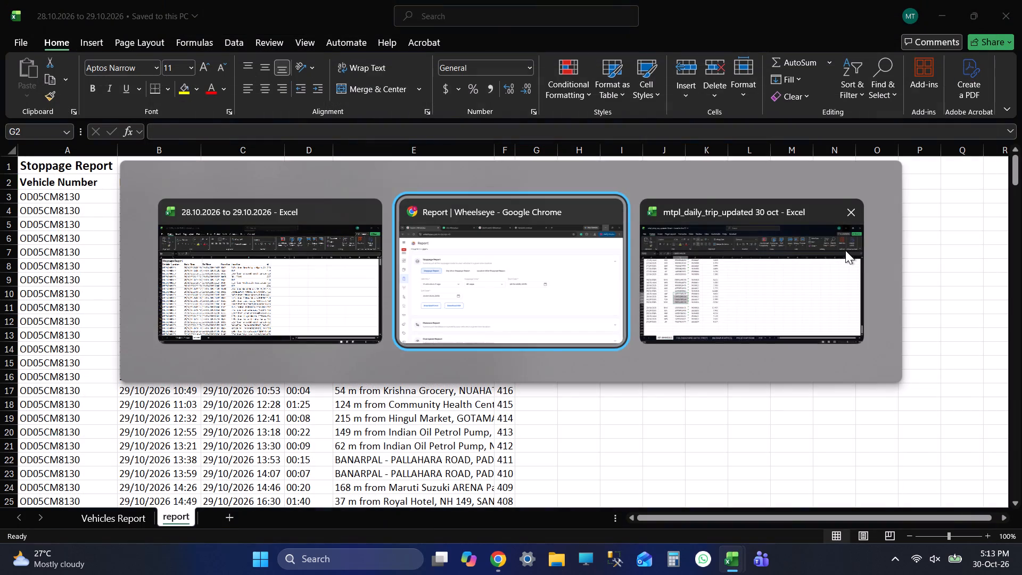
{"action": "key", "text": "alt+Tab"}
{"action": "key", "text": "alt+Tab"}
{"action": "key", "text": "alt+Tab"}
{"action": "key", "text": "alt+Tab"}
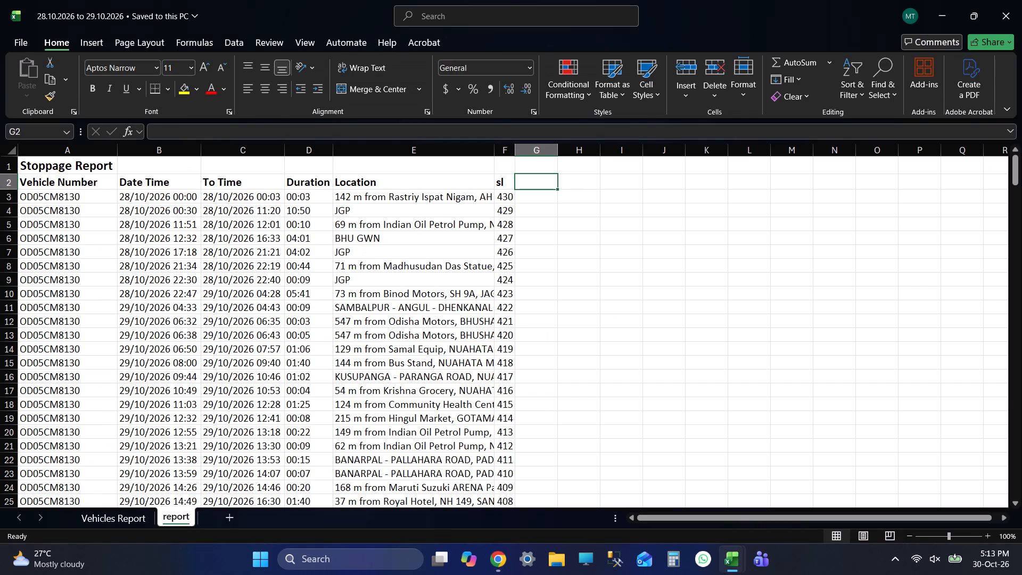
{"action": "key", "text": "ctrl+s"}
Open the workbook "26.10.2026 to 27.10.2026" from the desktop folder TRUCK BY PRADIP > DRIVER SALARY REPORT > OCT.
{"action": "triple_click", "coordinate": [937, 15]}
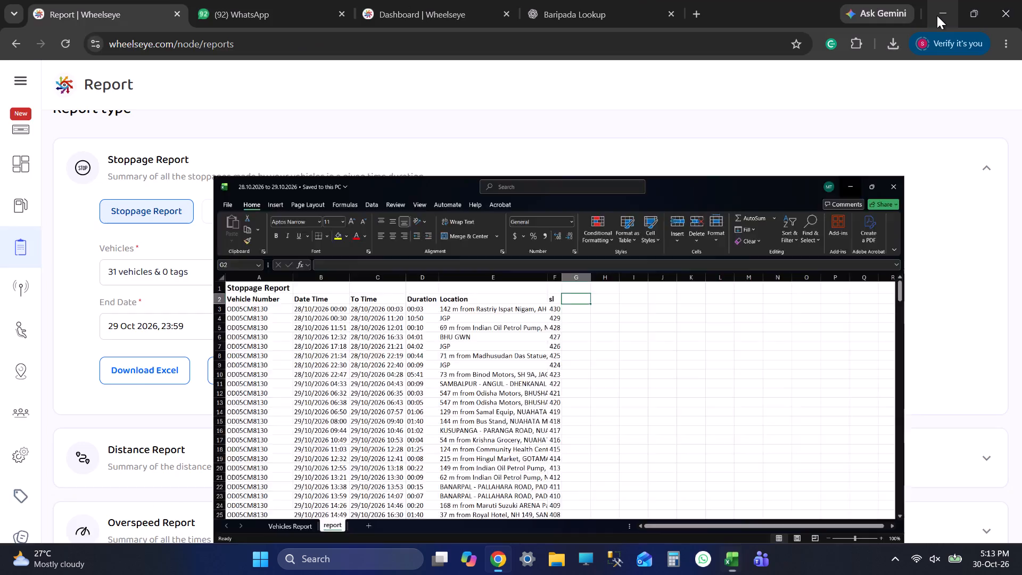
{"action": "double_click", "coordinate": [324, 273]}
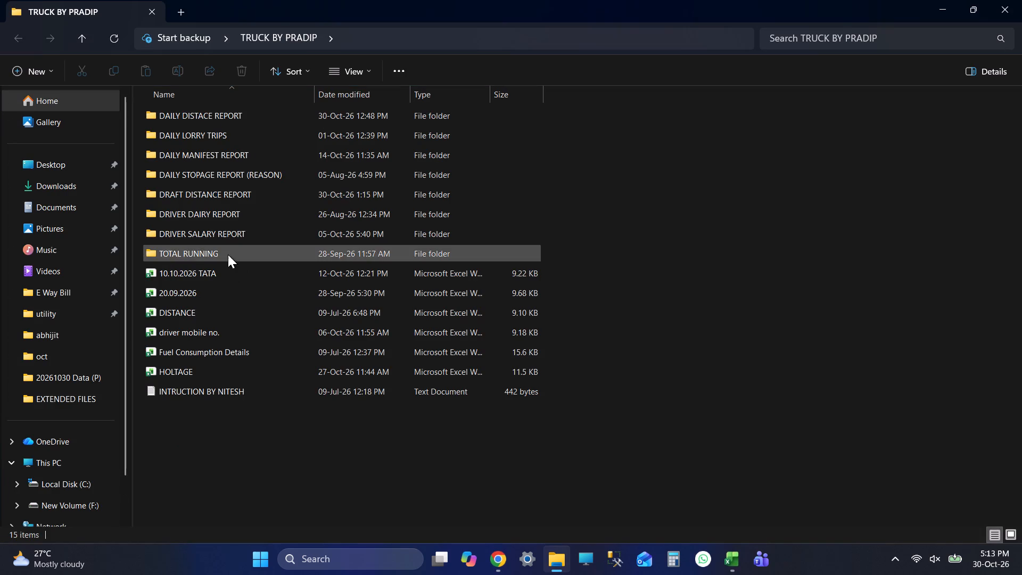
{"action": "double_click", "coordinate": [238, 227]}
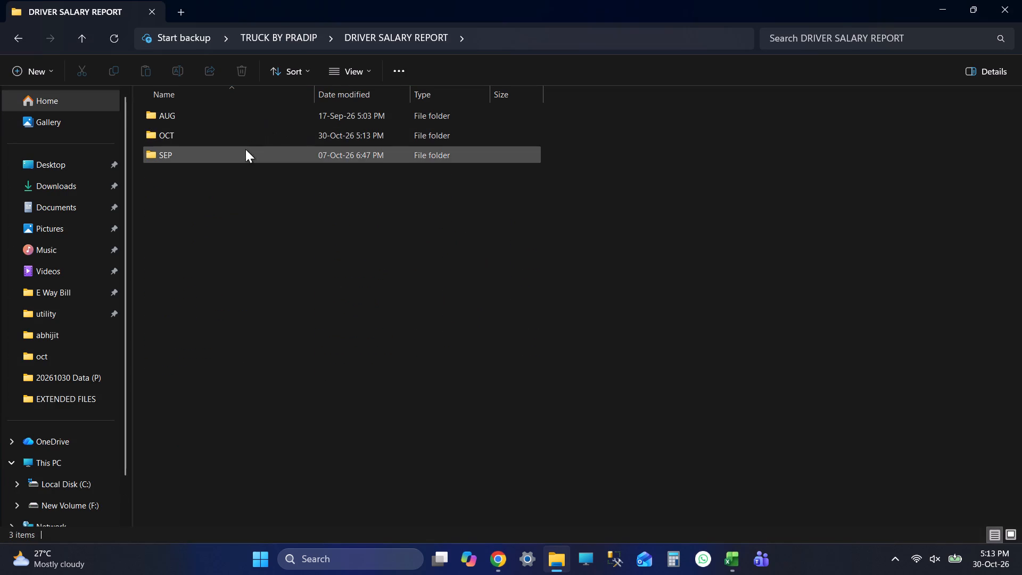
{"action": "double_click", "coordinate": [237, 136]}
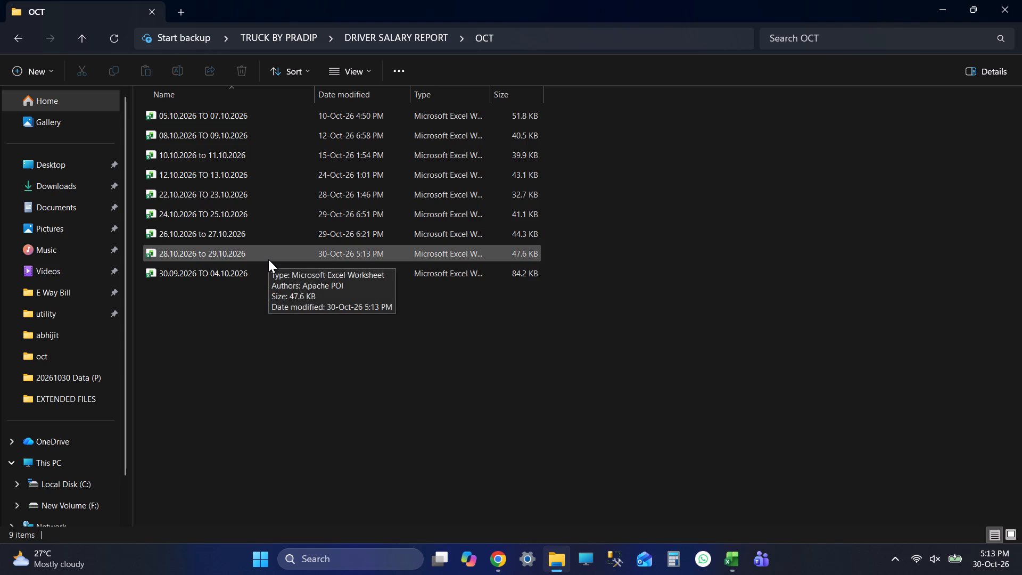
{"action": "double_click", "coordinate": [273, 235]}
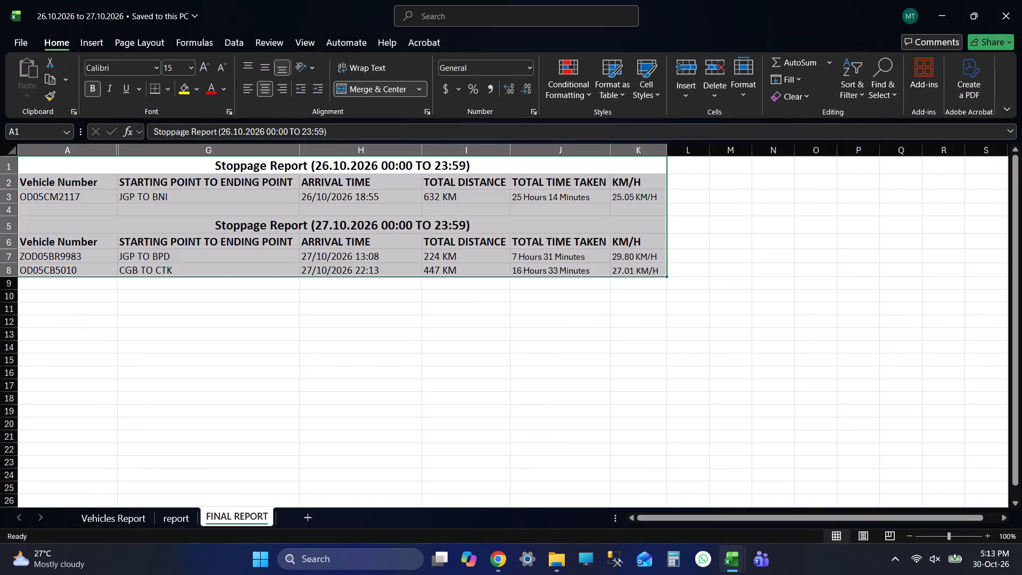
{"action": "key", "text": "alt+Tab"}
{"action": "key", "text": "alt+Tab"}
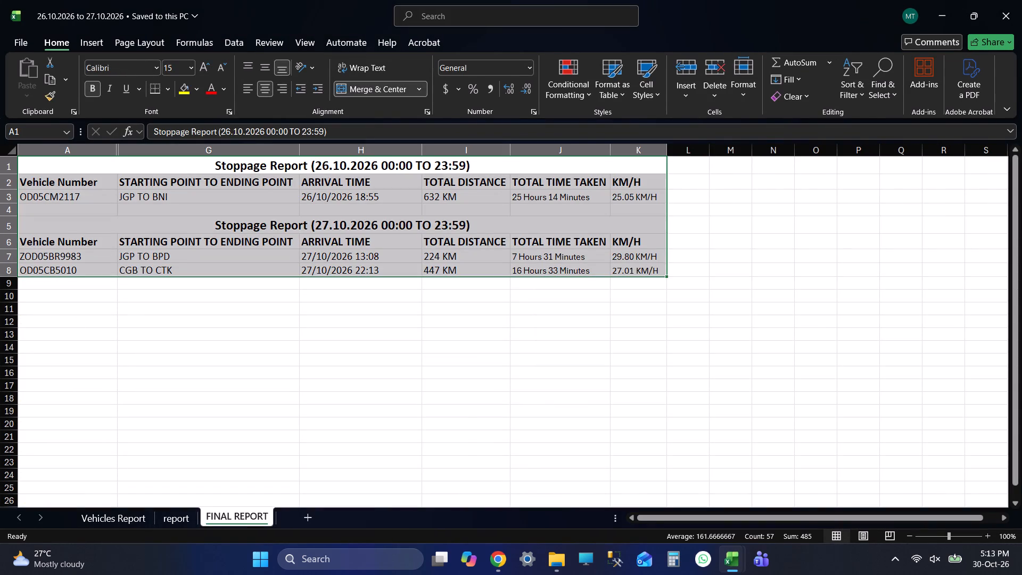
Clear and remove the header-row filter on the report sheet of the 26–27 October workbook, and save it.
{"action": "left_click", "coordinate": [180, 515]}
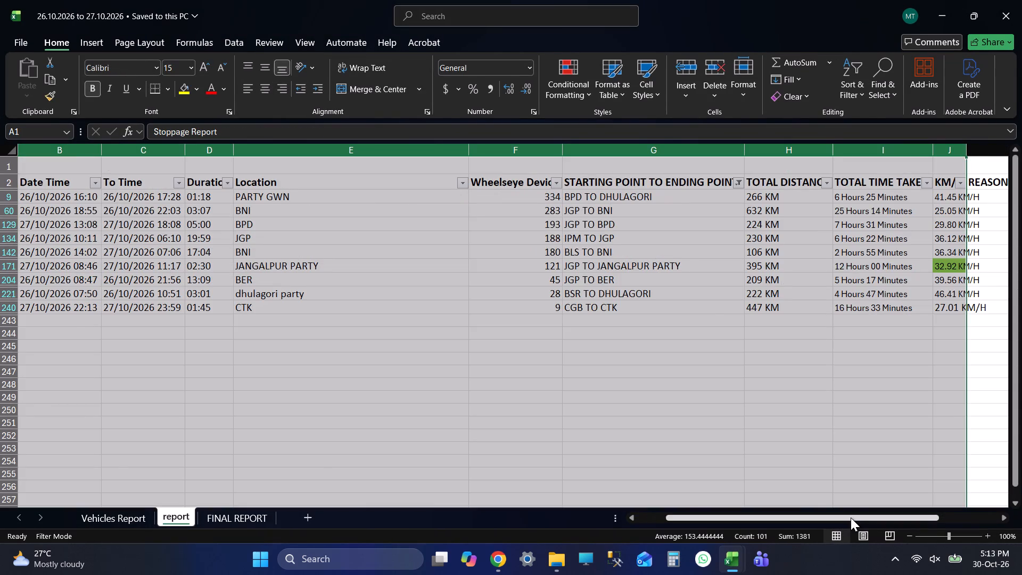
{"action": "left_click_drag", "start_coordinate": [851, 517], "coordinate": [232, 443]}
{"action": "left_click", "coordinate": [61, 174]}
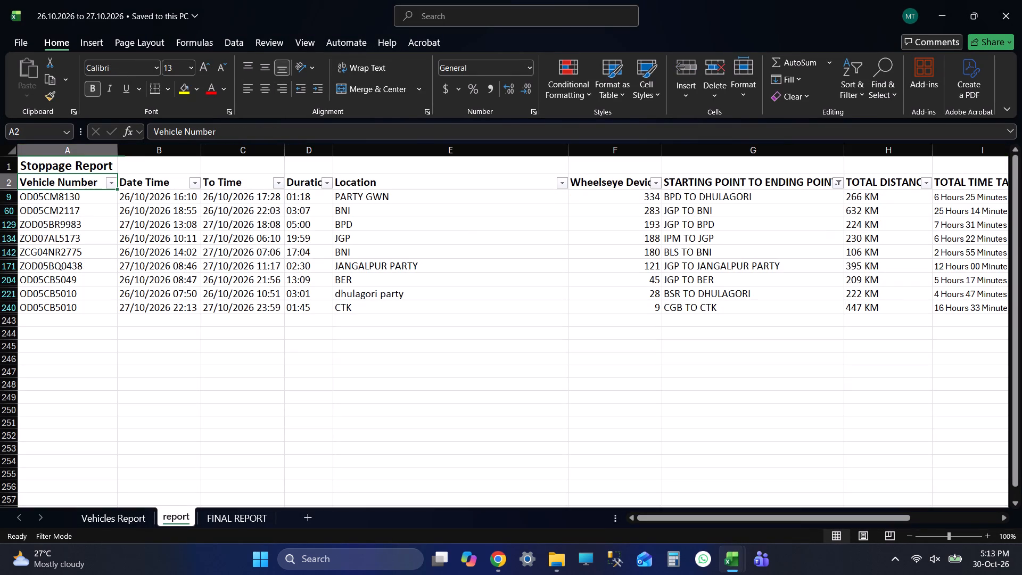
{"action": "key", "text": "ctrl+shift+l"}
{"action": "key", "text": "ctrl+shift+l"}
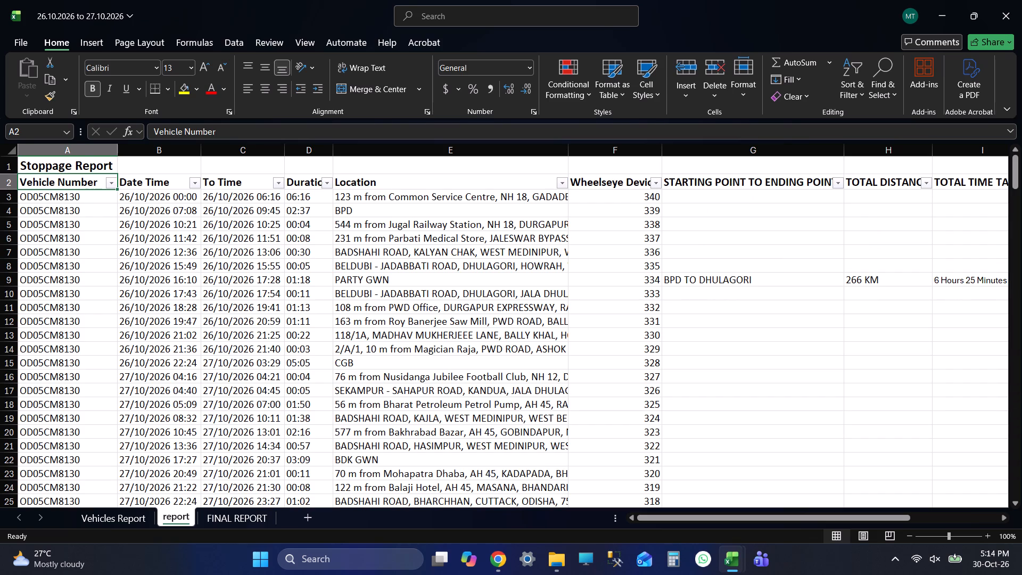
{"action": "key", "text": "ctrl+shift+l"}
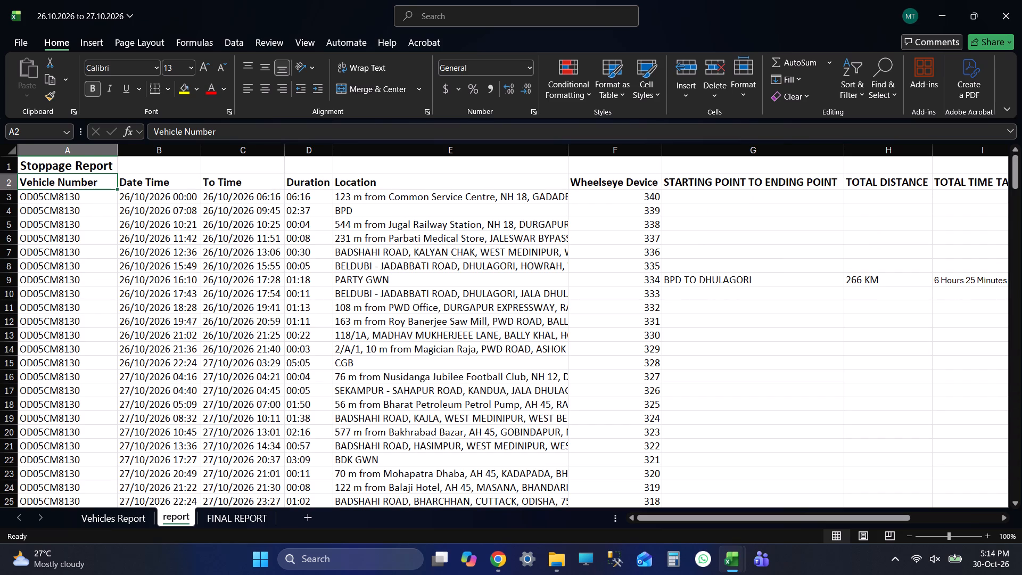
{"action": "left_click", "coordinate": [721, 245]}
{"action": "key", "text": "ctrl+s"}
Copy the headings STARTING POINT TO ENDING POINT through REASON FOR GWN into the 28–29 October workbook's report sheet at G2.
{"action": "key", "text": "alt+Tab"}
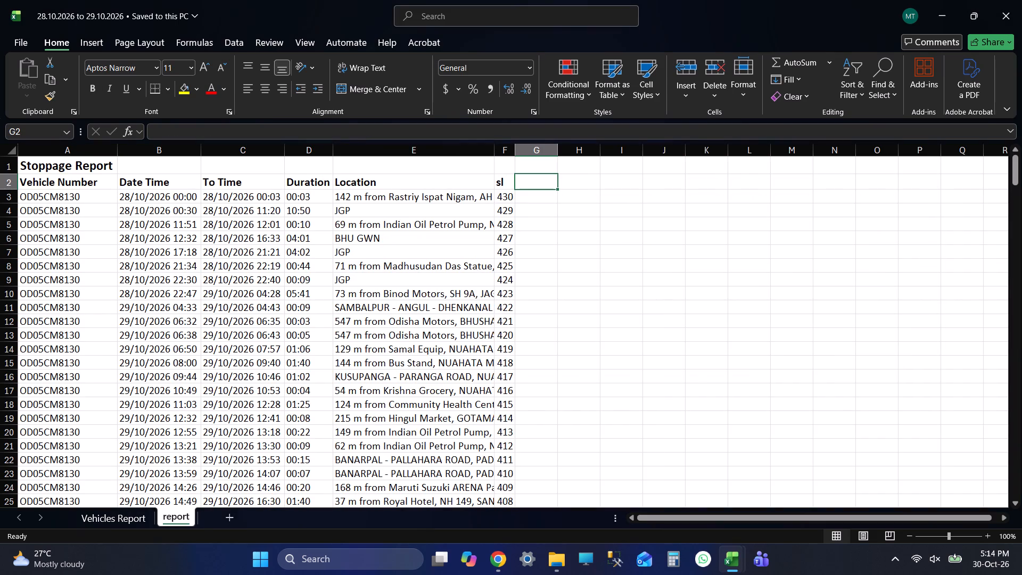
{"action": "key", "text": "alt+Tab"}
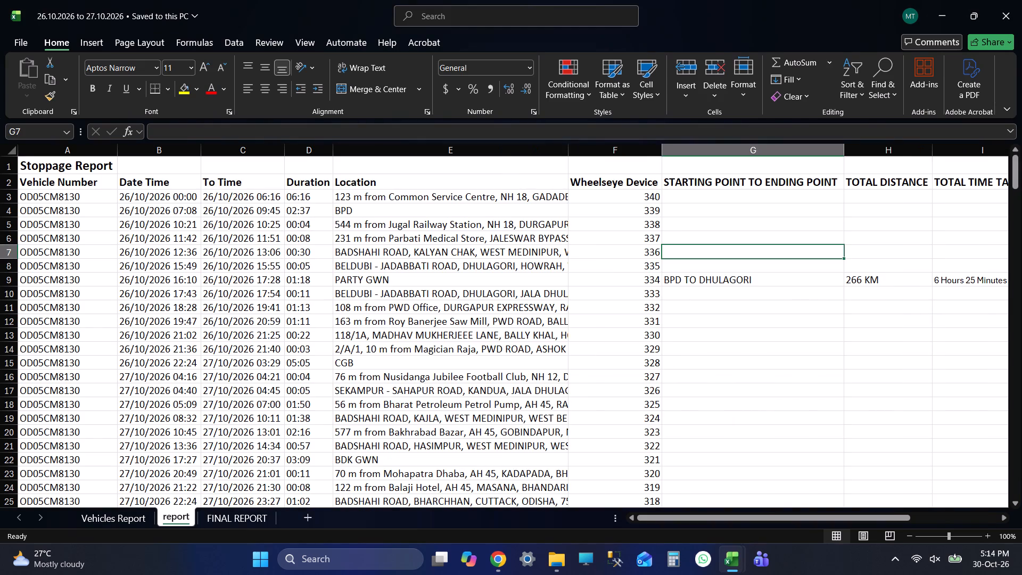
{"action": "key", "text": "Up"}
{"action": "key", "text": "Up"}
{"action": "key", "text": "Up"}
{"action": "key", "text": "Up"}
{"action": "key", "text": "Up"}
{"action": "key", "text": "ctrl+shift+Right"}
{"action": "key", "text": "ctrl+shift+Right"}
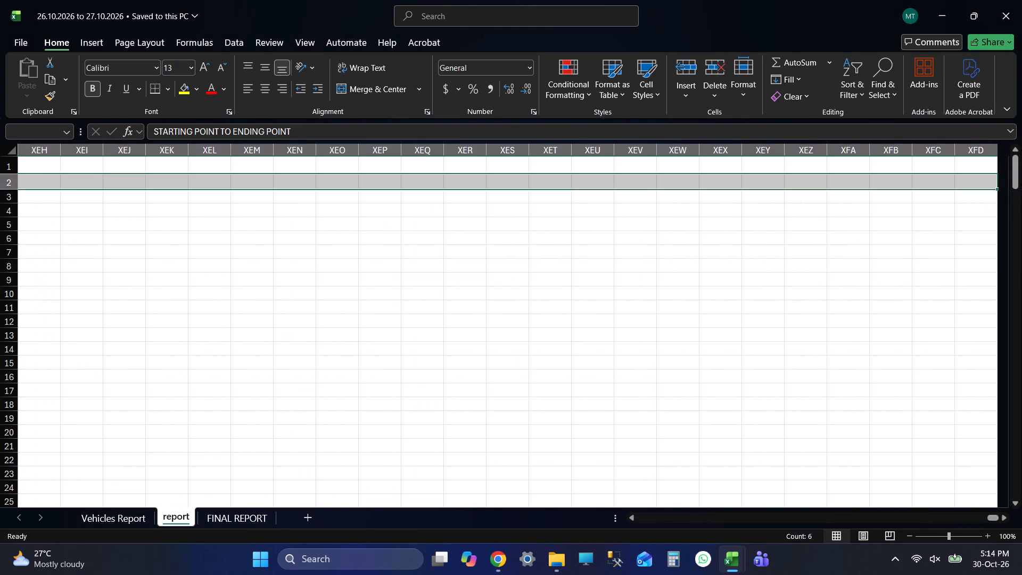
{"action": "key", "text": "ctrl+shift+Left"}
{"action": "key", "text": "ctrl+c"}
{"action": "key", "text": "ctrl+c"}
{"action": "key", "text": "ctrl+c"}
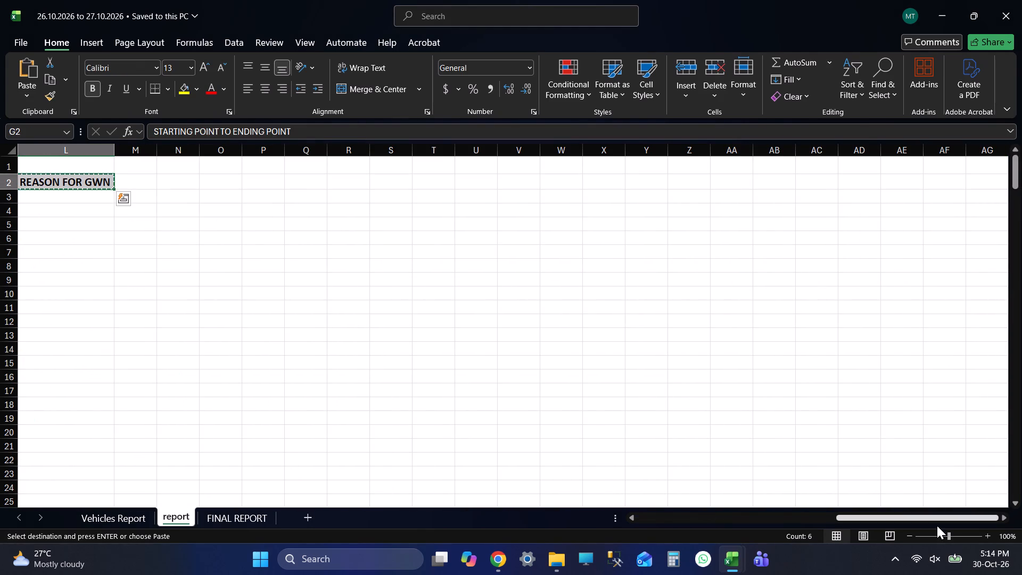
{"action": "left_click_drag", "start_coordinate": [926, 518], "coordinate": [810, 512]}
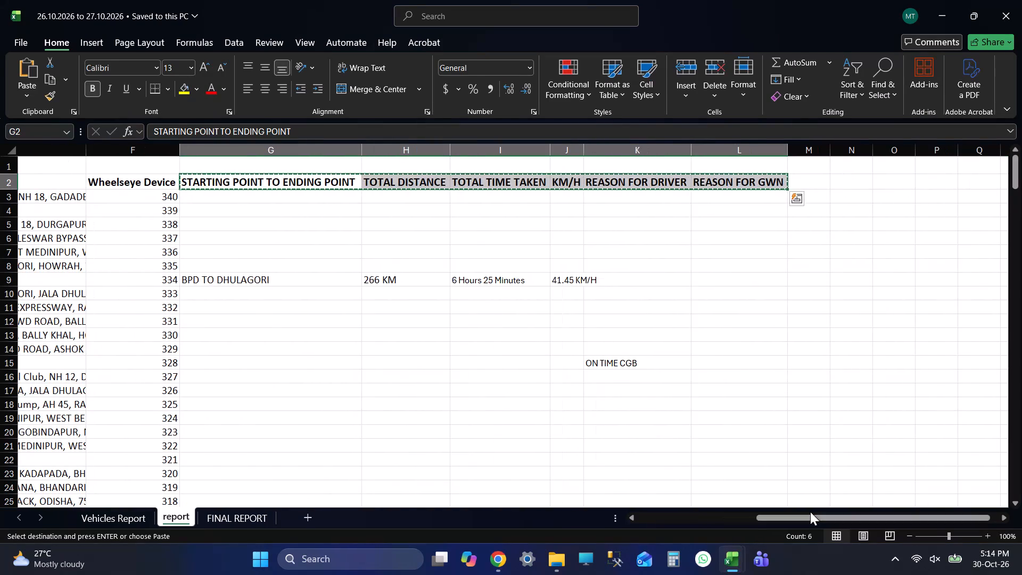
{"action": "key", "text": "alt+Tab"}
{"action": "key", "text": "ctrl+v"}
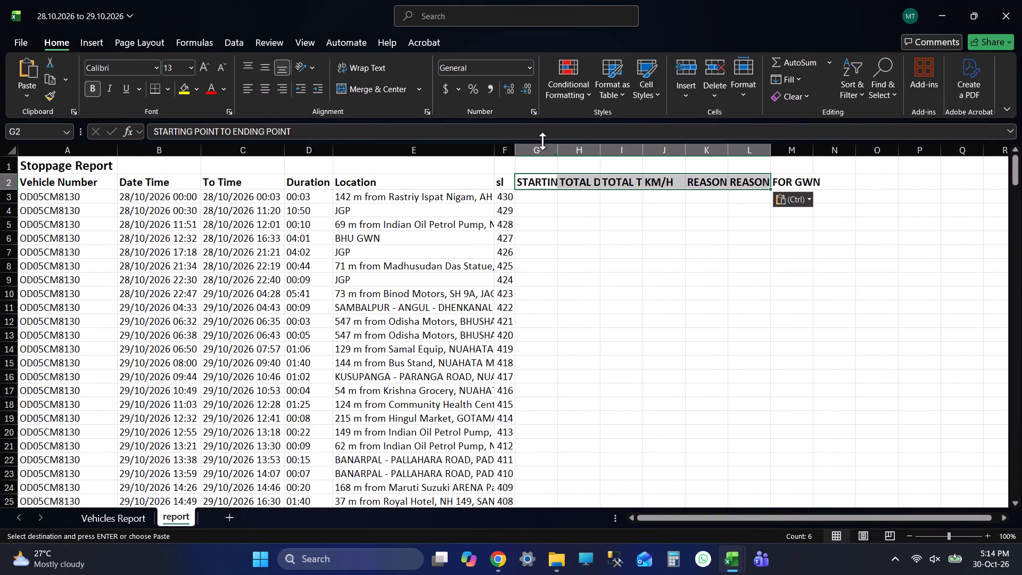
Auto-fit the widths of columns G to L on the 28–29 October report sheet and save the workbook.
{"action": "left_click", "coordinate": [541, 153]}
{"action": "key", "text": "shift+Right"}
{"action": "key", "text": "shift+Right"}
{"action": "key", "text": "shift+Right"}
{"action": "key", "text": "shift+Right"}
{"action": "key", "text": "shift+Right"}
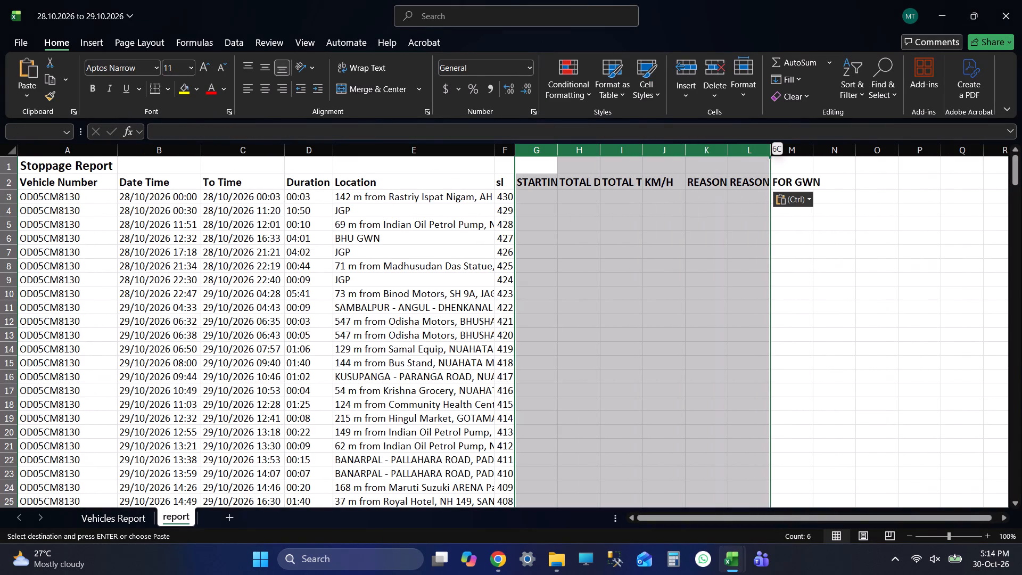
{"action": "double_click", "coordinate": [769, 149]}
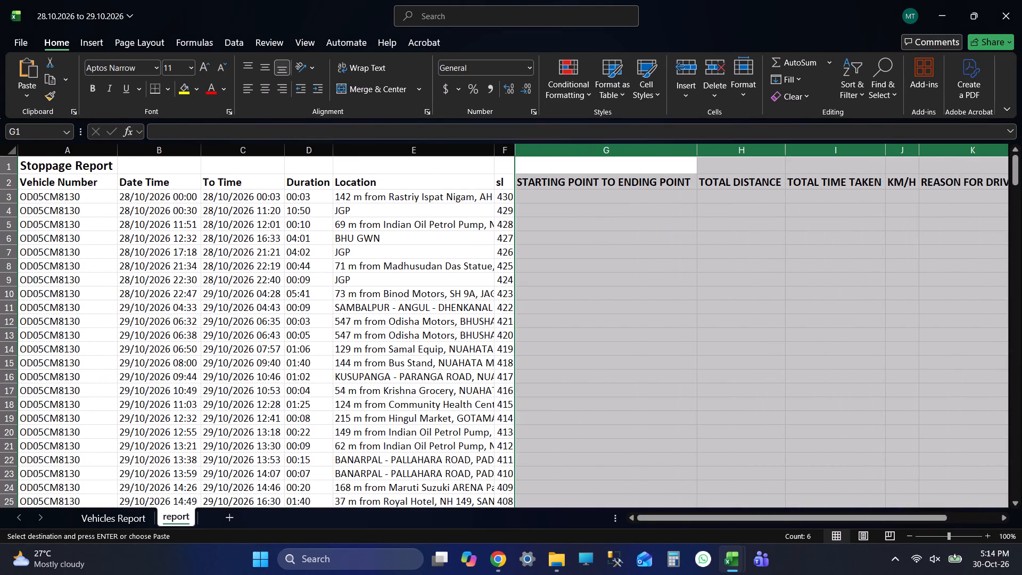
{"action": "left_click", "coordinate": [610, 183]}
{"action": "key", "text": "ctrl+s"}
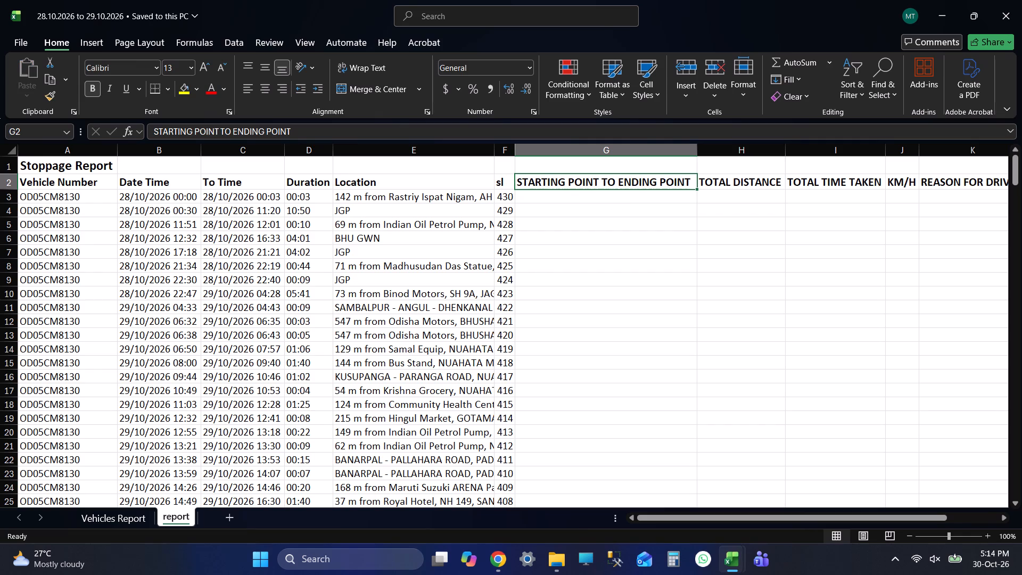
Review the row 2 headings one by one from STARTING POINT TO ENDING POINT to REASON FOR GWN.
{"action": "key", "text": "Tab"}
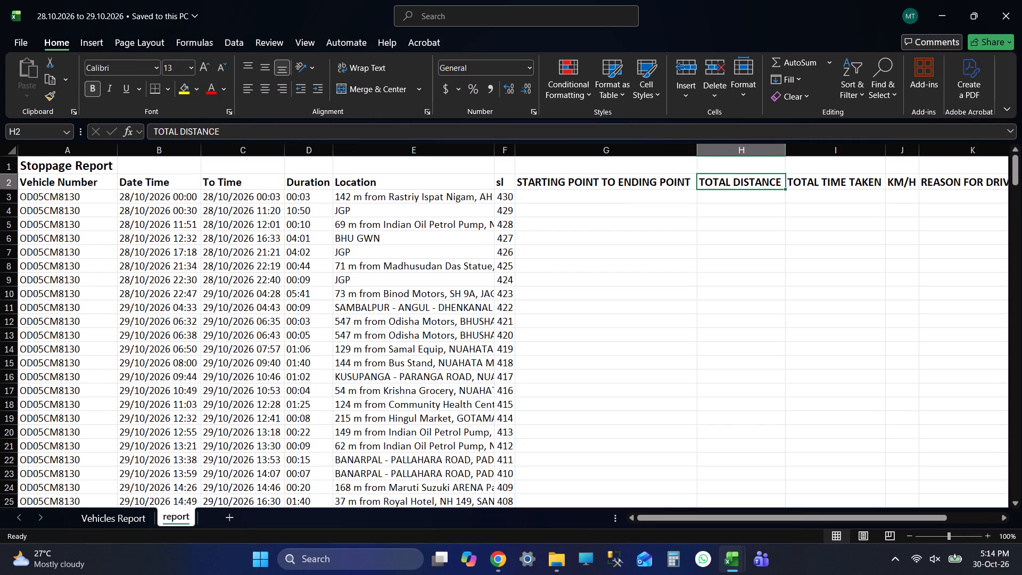
{"action": "key", "text": "shift+Tab"}
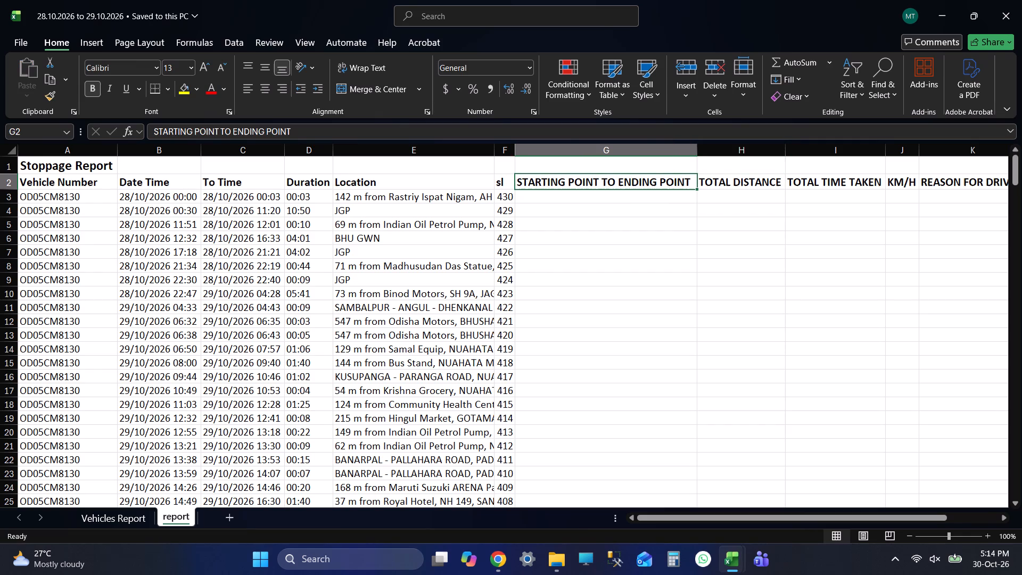
{"action": "key", "text": "Tab"}
{"action": "key", "text": "shift+Tab"}
{"action": "key", "text": "Tab"}
{"action": "key", "text": "Tab"}
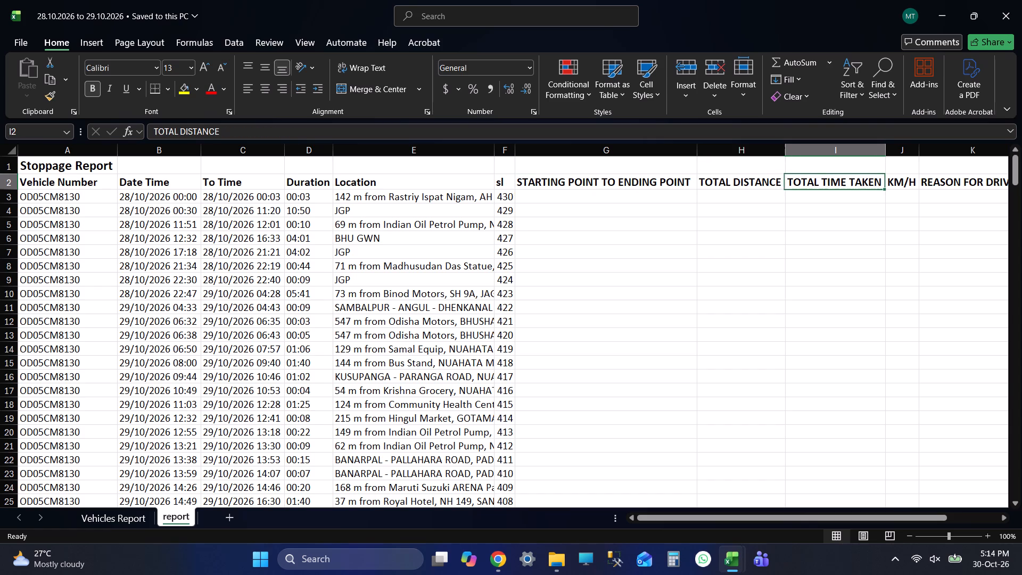
{"action": "key", "text": "Tab"}
{"action": "key", "text": "Tab"}
{"action": "key", "text": "Tab"}
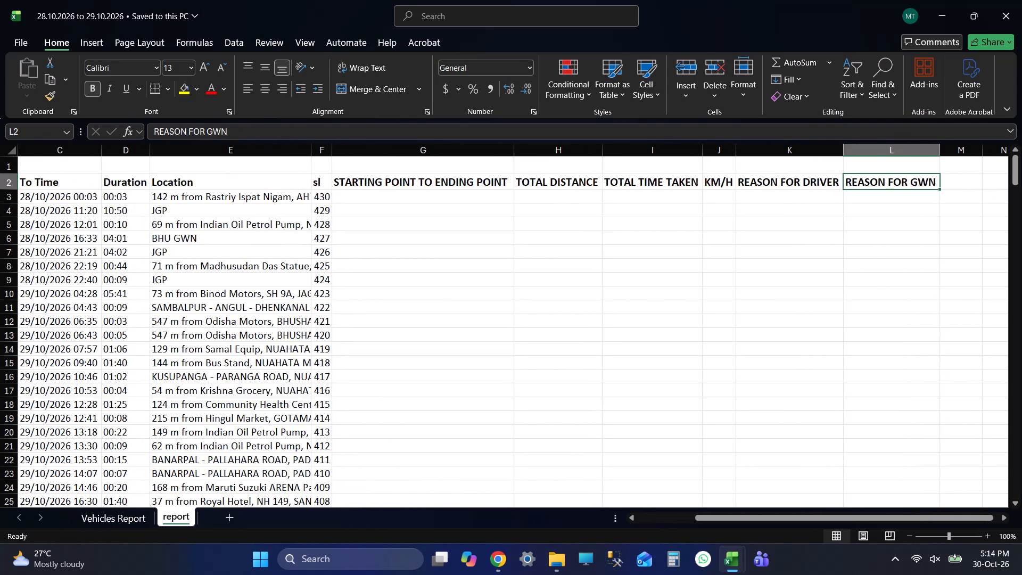
{"action": "key", "text": "shift+Tab"}
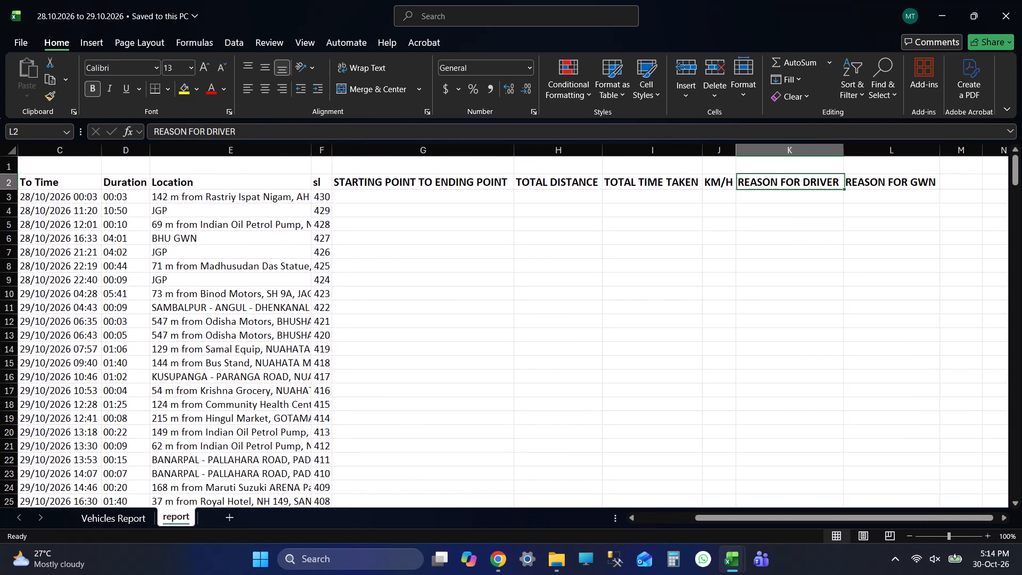
{"action": "key", "text": "shift+Tab"}
{"action": "key", "text": "shift+Tab"}
{"action": "key", "text": "shift+Tab"}
{"action": "key", "text": "shift+Tab"}
{"action": "key", "text": "shift+Tab"}
{"action": "key", "text": "Tab"}
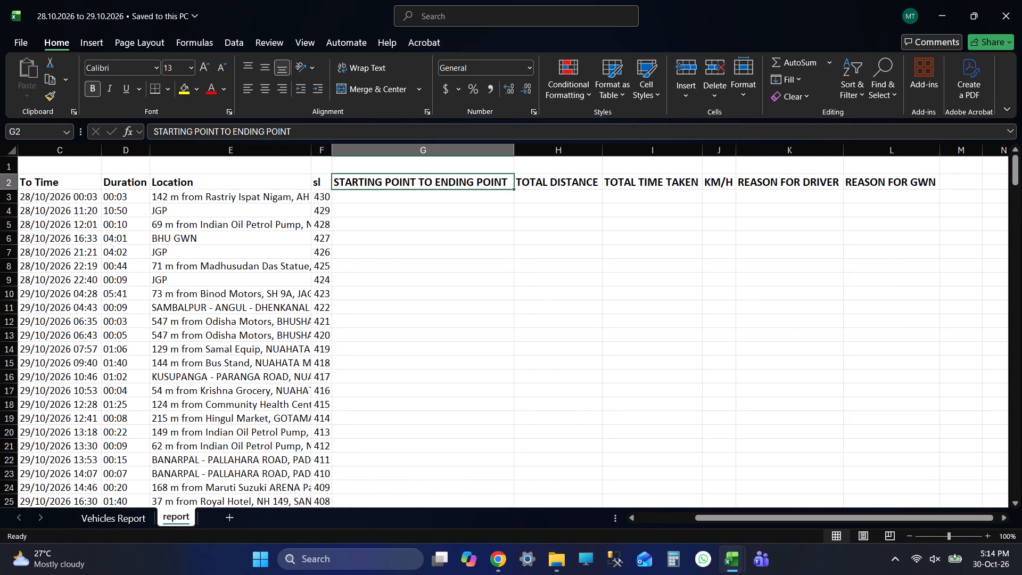
{"action": "key", "text": "ctrl+s"}
{"action": "key", "text": "ctrl+s"}
{"action": "key", "text": "ctrl+s"}
{"action": "key", "text": "ctrl+s"}
{"action": "key", "text": "ctrl+s"}
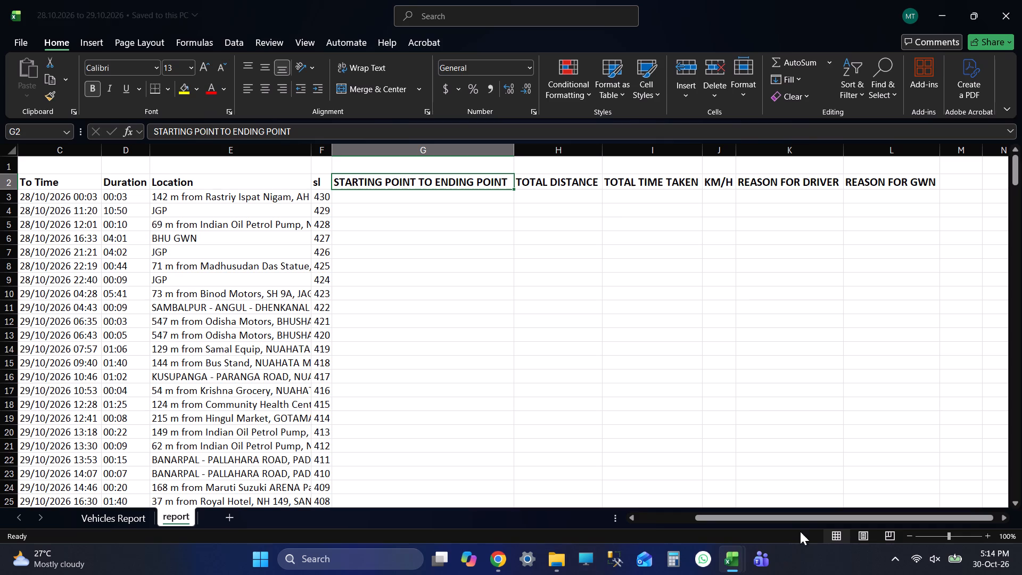
{"action": "left_click_drag", "start_coordinate": [805, 520], "coordinate": [581, 509]}
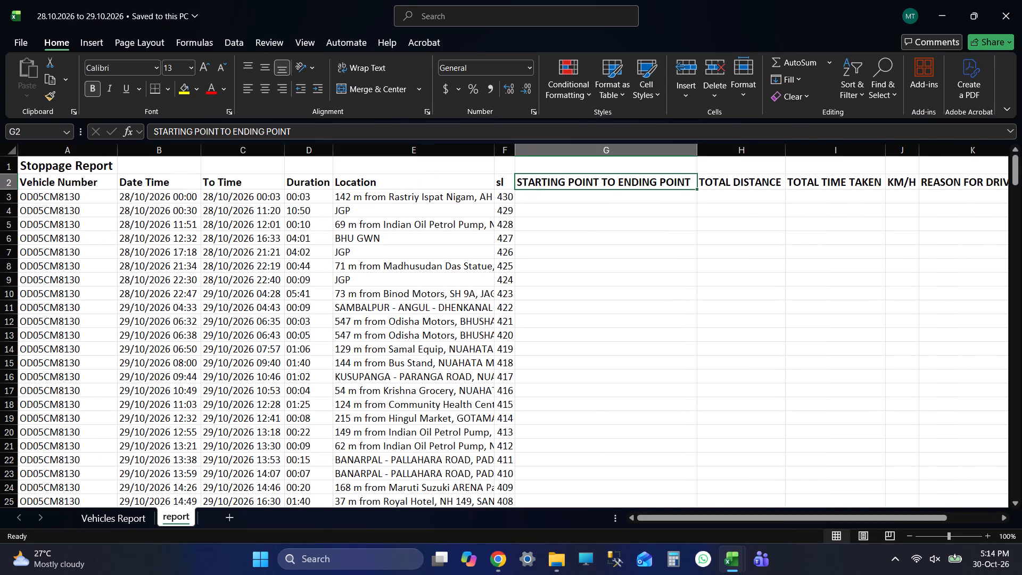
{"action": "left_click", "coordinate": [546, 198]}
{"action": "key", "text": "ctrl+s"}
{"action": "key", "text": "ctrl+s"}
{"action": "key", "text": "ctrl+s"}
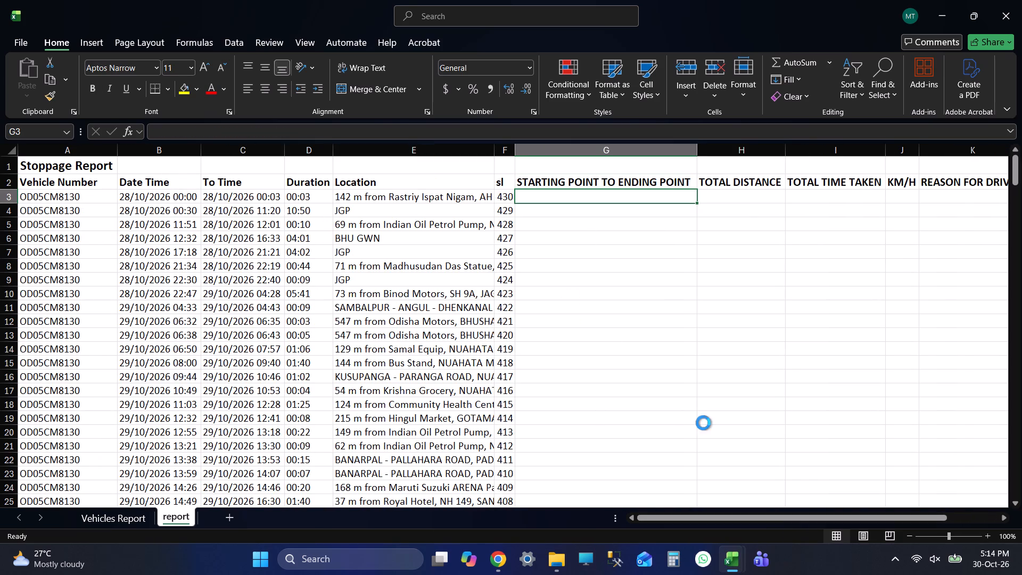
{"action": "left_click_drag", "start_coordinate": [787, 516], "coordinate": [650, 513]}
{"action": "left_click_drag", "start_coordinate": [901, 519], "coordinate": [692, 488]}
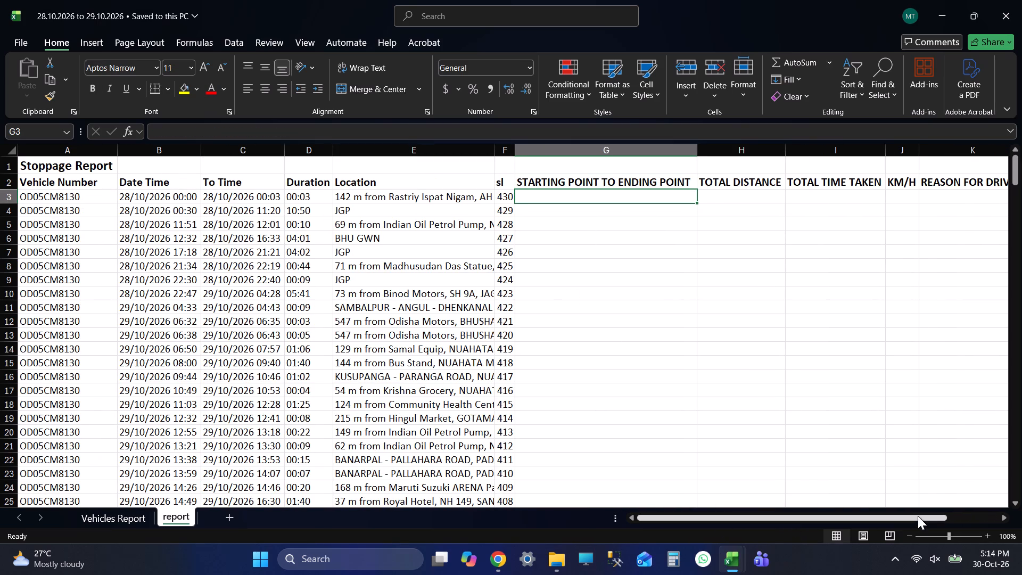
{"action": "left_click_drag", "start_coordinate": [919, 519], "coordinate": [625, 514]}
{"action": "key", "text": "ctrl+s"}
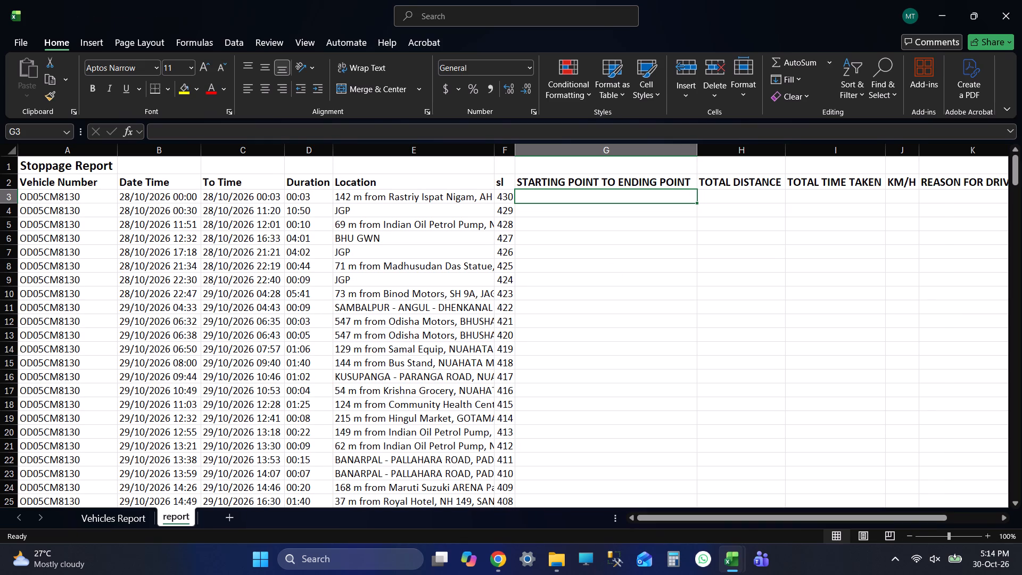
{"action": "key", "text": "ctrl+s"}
Add filters to the heading row, starting from Vehicle Number in A2, on the 28–29 October report sheet and save the workbook.
{"action": "left_click", "coordinate": [95, 192]}
{"action": "left_click", "coordinate": [91, 180]}
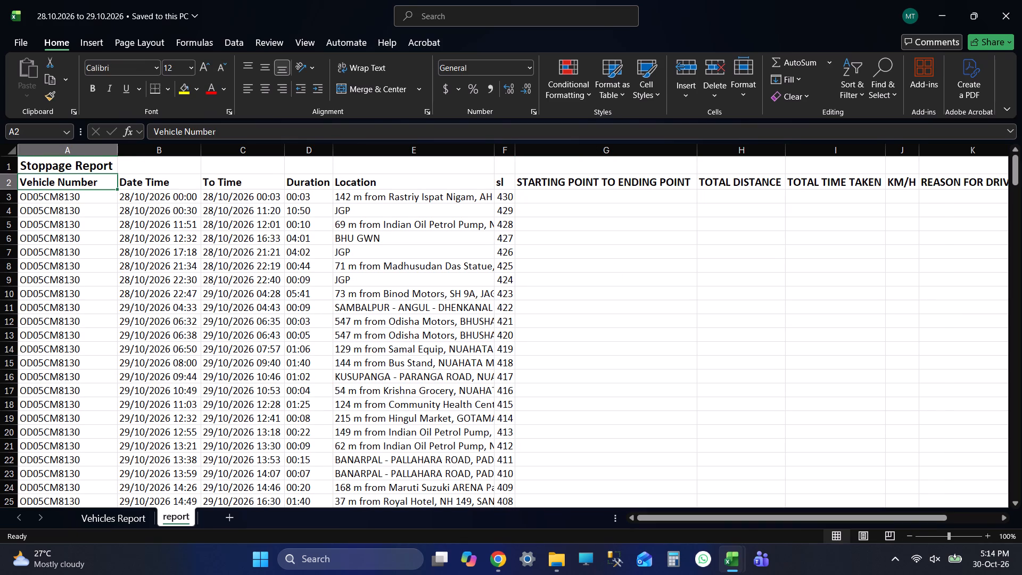
{"action": "key", "text": "ctrl+shift+l"}
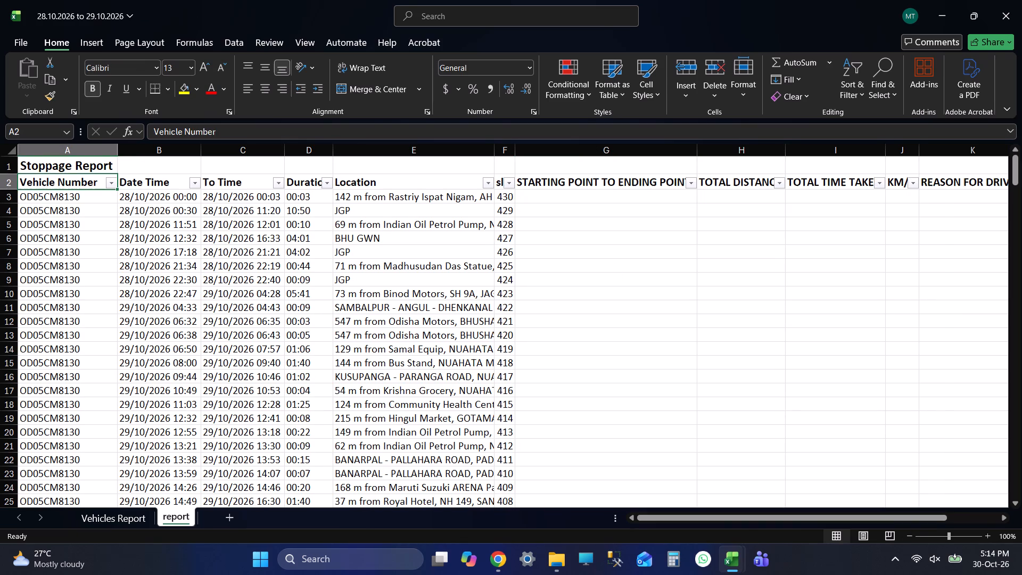
{"action": "left_click", "coordinate": [566, 199]}
{"action": "key", "text": "ctrl+s"}
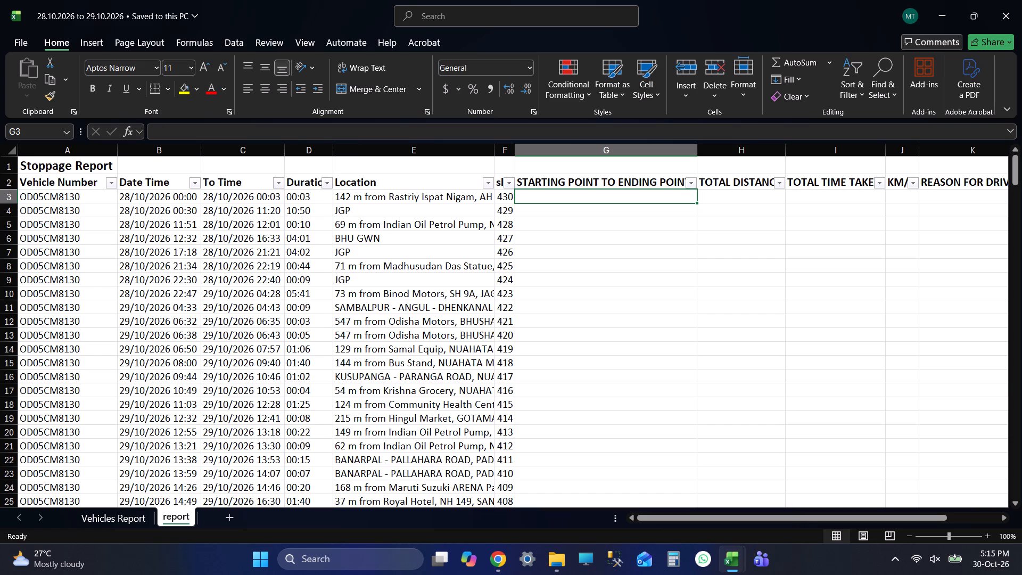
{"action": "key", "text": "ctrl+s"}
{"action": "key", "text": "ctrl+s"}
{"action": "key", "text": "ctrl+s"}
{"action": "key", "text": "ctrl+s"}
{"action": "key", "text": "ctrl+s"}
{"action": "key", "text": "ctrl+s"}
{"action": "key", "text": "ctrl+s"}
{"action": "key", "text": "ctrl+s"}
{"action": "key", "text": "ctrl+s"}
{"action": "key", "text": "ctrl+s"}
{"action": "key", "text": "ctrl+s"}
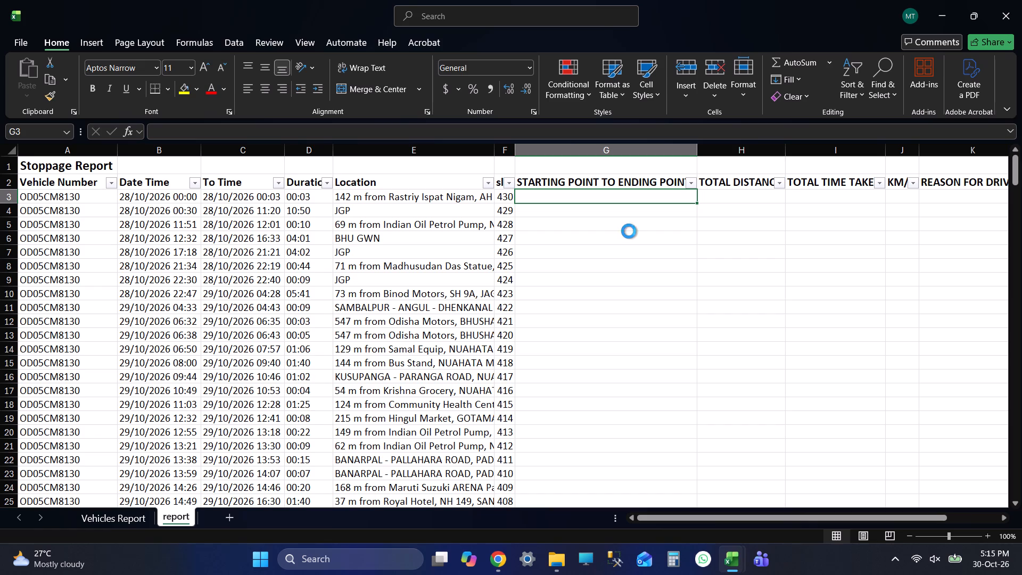
{"action": "left_click", "coordinate": [85, 178]}
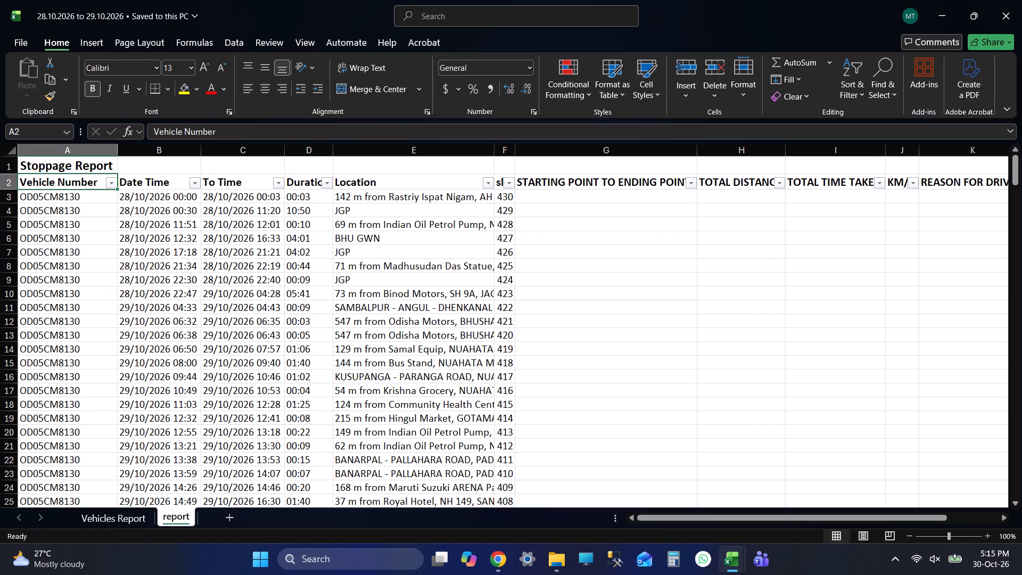
{"action": "left_click", "coordinate": [109, 186]}
{"action": "left_click", "coordinate": [59, 355]}
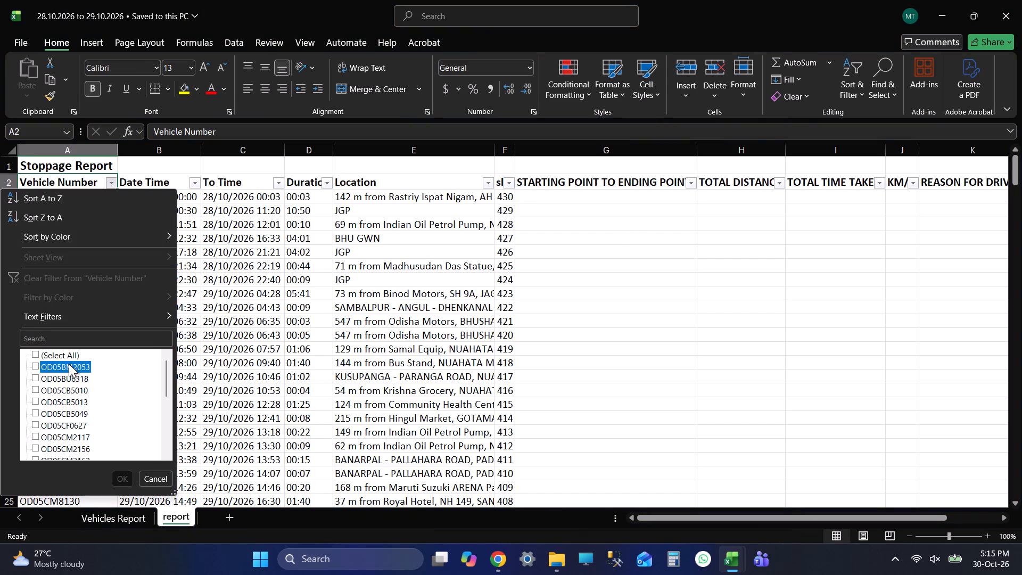
{"action": "left_click", "coordinate": [69, 364]}
{"action": "left_click", "coordinate": [121, 479]}
{"action": "left_click", "coordinate": [580, 269]}
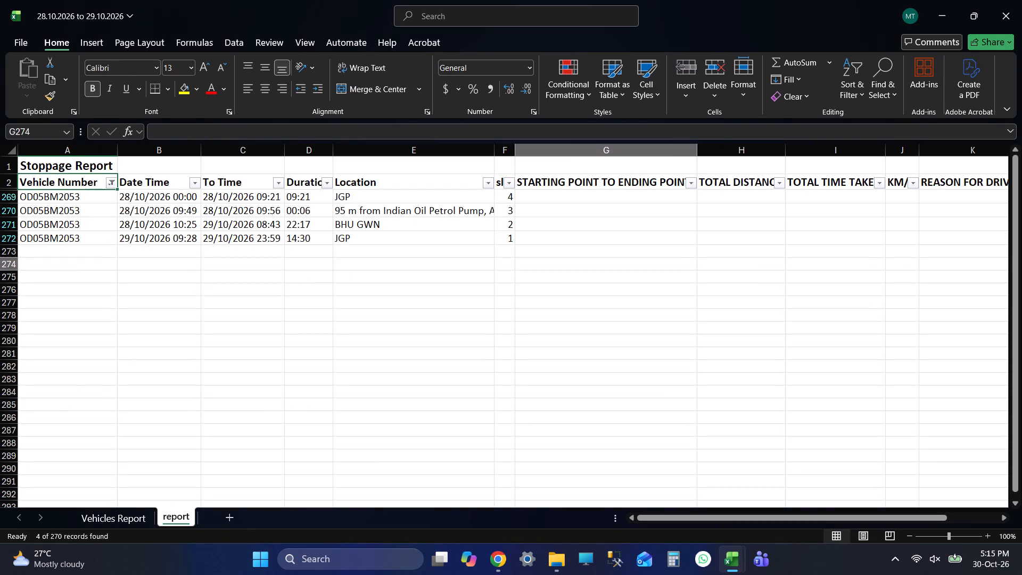
{"action": "key", "text": "ctrl+s"}
{"action": "left_click", "coordinate": [384, 226]}
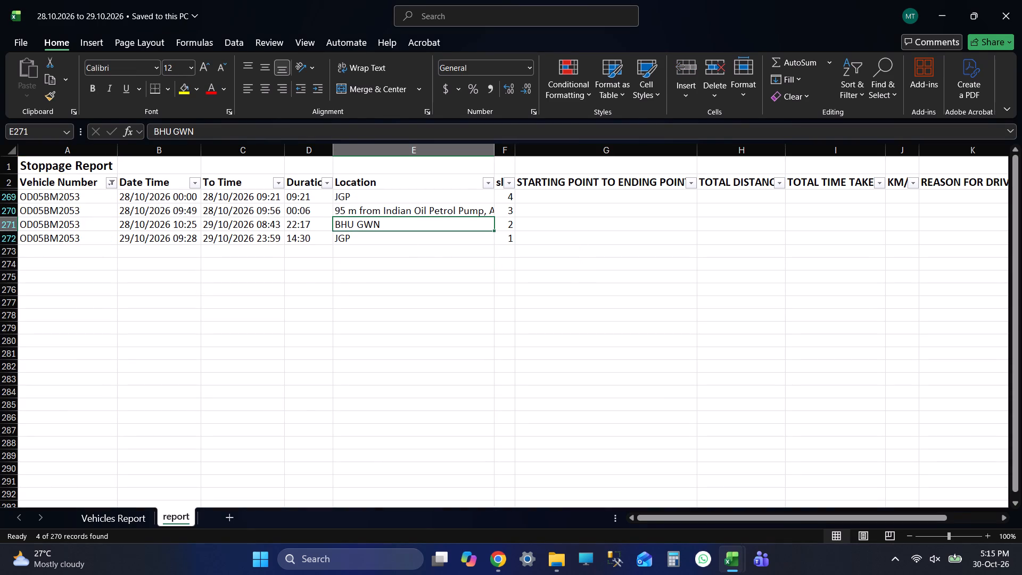
{"action": "key", "text": "ctrl+s"}
Enter JGP TO BHU TO JGP under STARTING POINT TO ENDING POINT in G272 and save the workbook.
{"action": "left_click", "coordinate": [363, 236]}
{"action": "key", "text": "Tab"}
{"action": "key", "text": "Tab"}
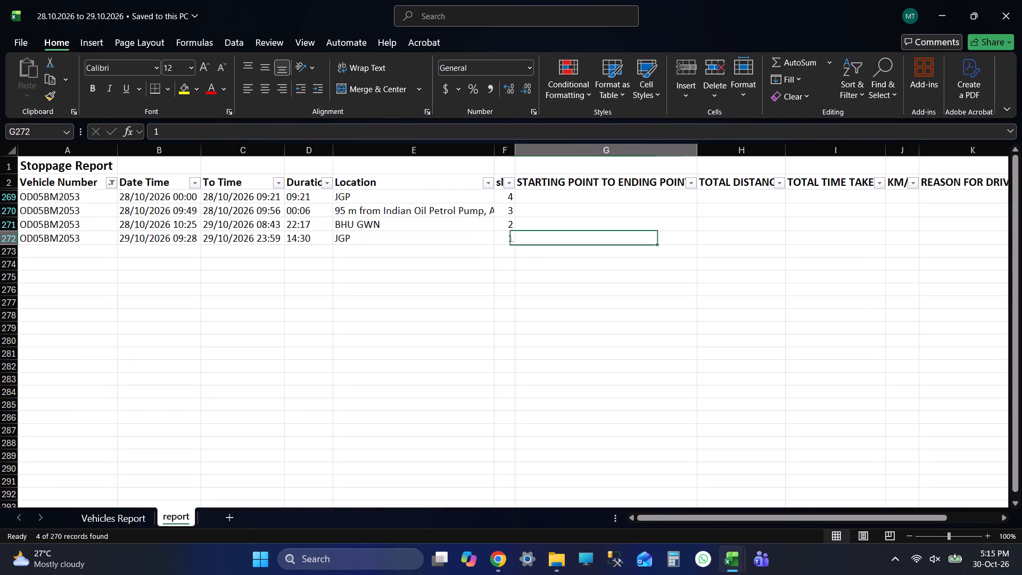
{"action": "type", "text": "jgp t"}
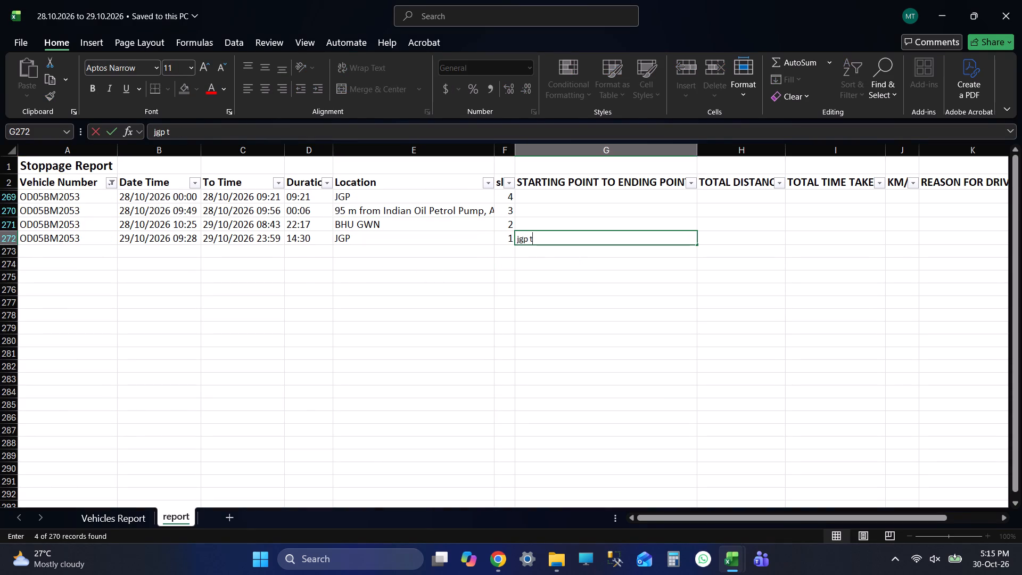
{"action": "type", "text": "o"}
{"action": "key", "text": "space"}
{"action": "key", "text": "BackSpace"}
{"action": "key", "text": "BackSpace"}
{"action": "key", "text": "BackSpace"}
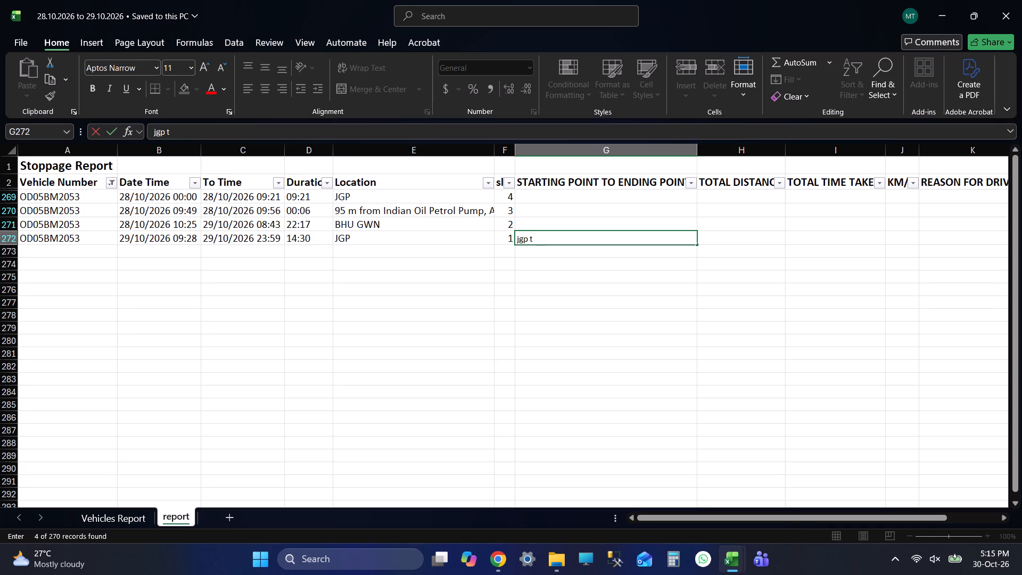
{"action": "key", "text": "BackSpace"}
{"action": "key", "text": "BackSpace"}
{"action": "key", "text": "BackSpace"}
{"action": "key", "text": "BackSpace"}
{"action": "key", "text": "BackSpace"}
{"action": "key", "text": "BackSpace"}
{"action": "type", "text": "JGP T"}
{"action": "type", "text": "O"}
{"action": "key", "text": "space"}
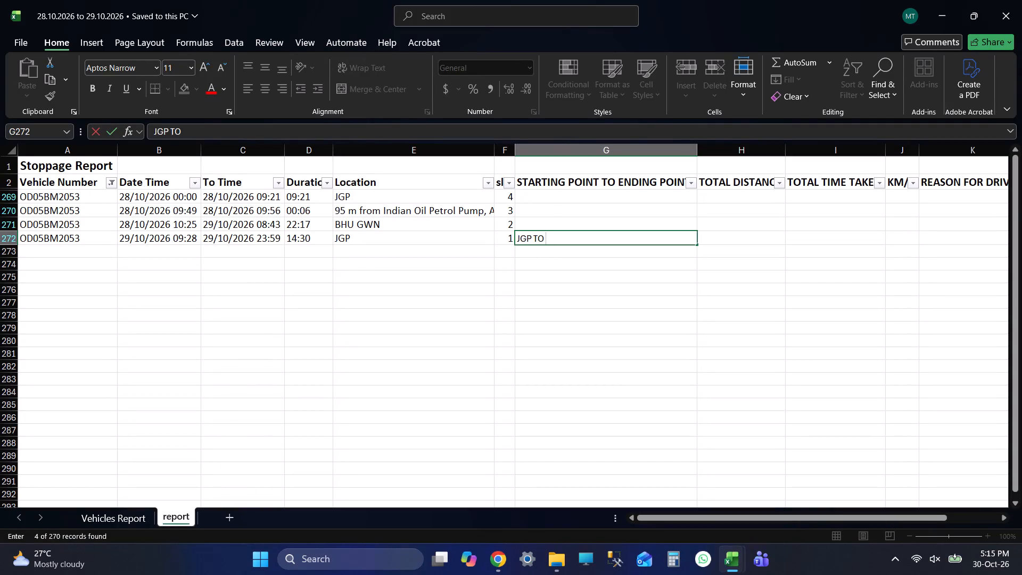
{"action": "type", "text": "BHU TO"}
{"action": "key", "text": "space"}
{"action": "type", "text": "JGP"}
{"action": "key", "text": "Tab"}
{"action": "key", "text": "ctrl+s"}
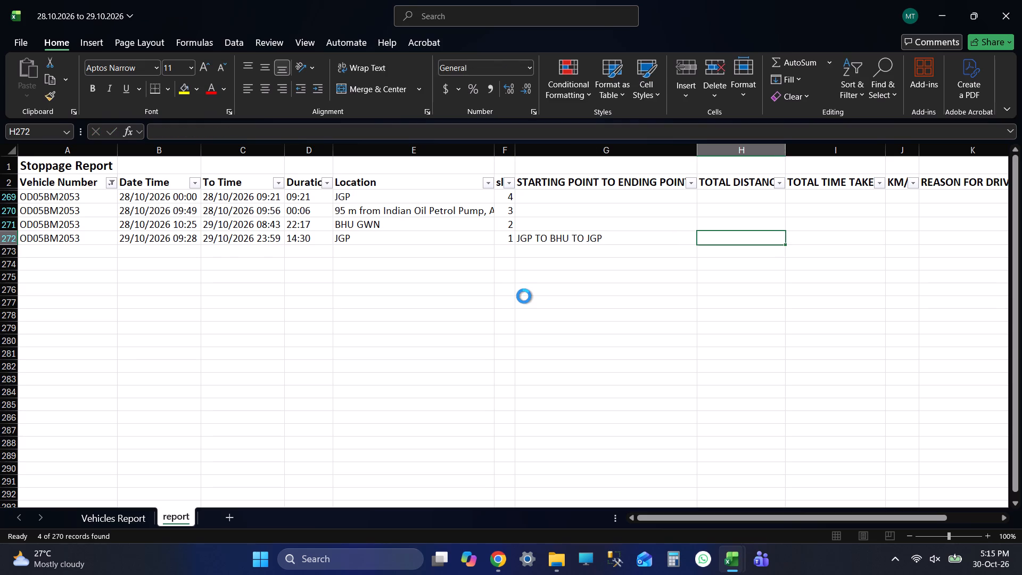
{"action": "key", "text": "ctrl+s"}
{"action": "key", "text": "ctrl+s"}
{"action": "key", "text": "ctrl+s"}
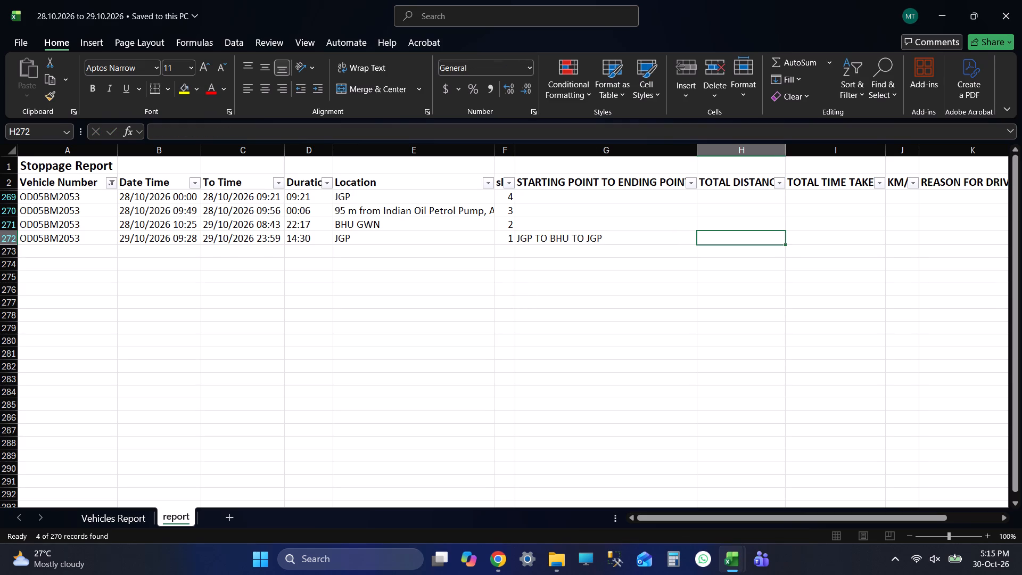
{"action": "key", "text": "ctrl+s"}
{"action": "key", "text": "ctrl+s"}
{"action": "key", "text": "ctrl+s"}
Switch to the File Explorer window showing the OCT folder and close it.
{"action": "key", "text": "alt+Tab"}
{"action": "key", "text": "alt+Tab"}
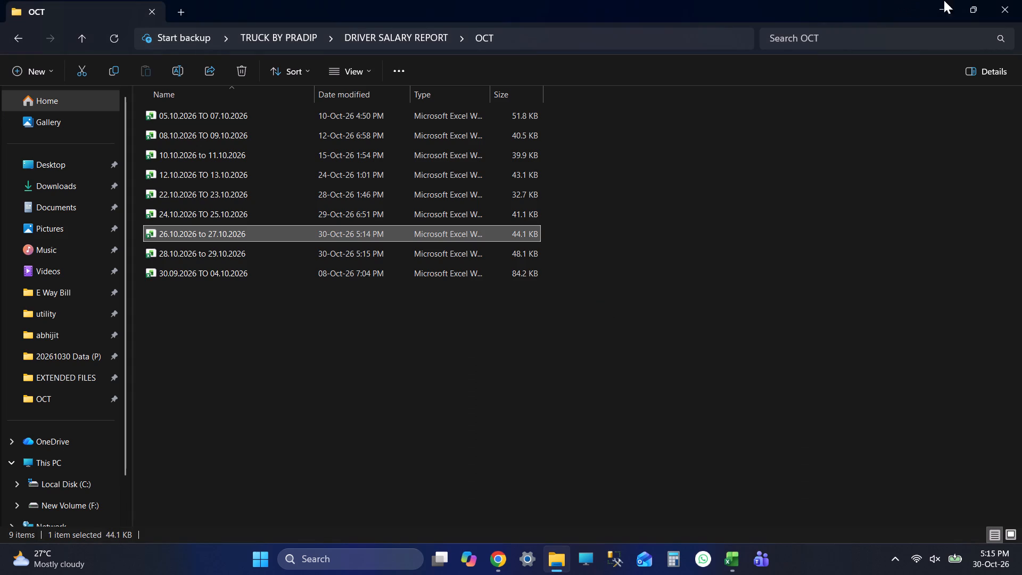
{"action": "left_click", "coordinate": [1021, 0]}
Switch to Chrome and open the vehicle dashboard on the Wheelseye site.
{"action": "key", "text": "alt+Tab"}
{"action": "key", "text": "alt+Tab"}
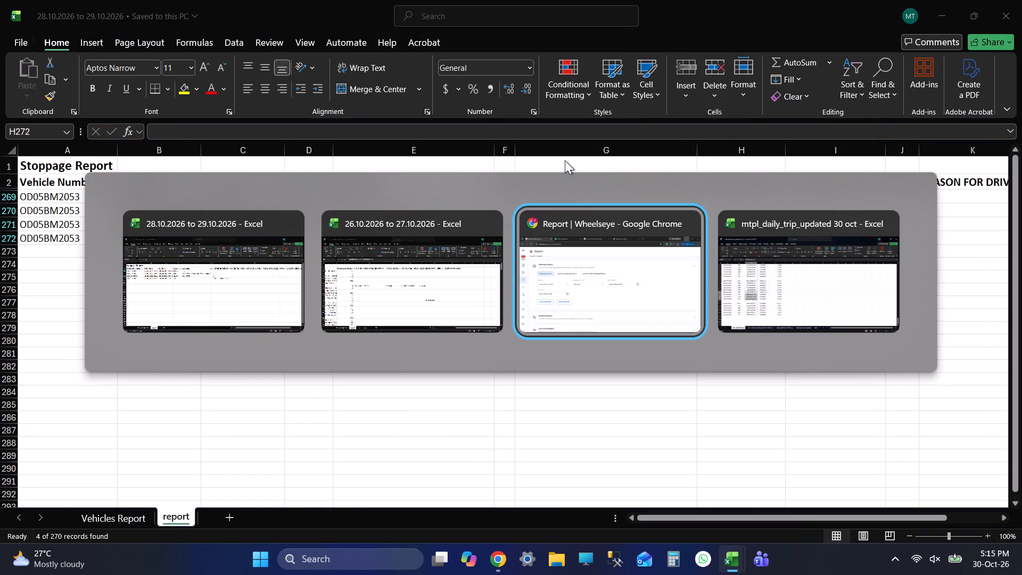
{"action": "left_click", "coordinate": [84, 155]}
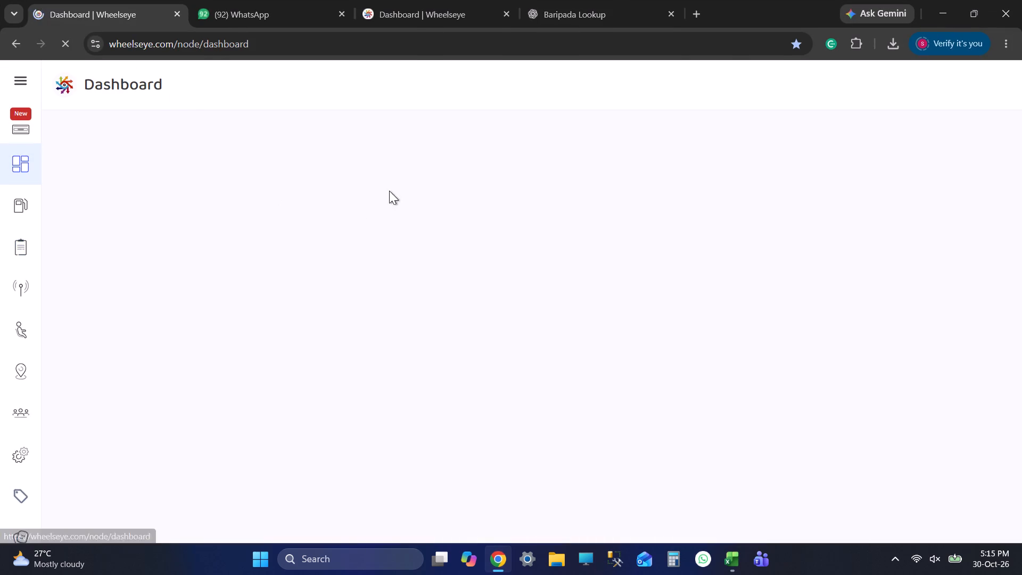
{"action": "key", "text": "alt+Tab"}
{"action": "key", "text": "shift+Tab"}
{"action": "key", "text": "shift+Tab"}
{"action": "key", "text": "shift+Tab"}
{"action": "key", "text": "shift+Tab"}
{"action": "key", "text": "shift+Tab"}
{"action": "key", "text": "shift+Tab"}
{"action": "key", "text": "shift+Tab"}
{"action": "key", "text": "shift+Tab"}
{"action": "key", "text": "shift+Tab"}
{"action": "key", "text": "shift+Tab"}
{"action": "key", "text": "shift+Tab"}
{"action": "key", "text": "shift+Tab"}
{"action": "key", "text": "shift+Tab"}
{"action": "key", "text": "shift+Tab"}
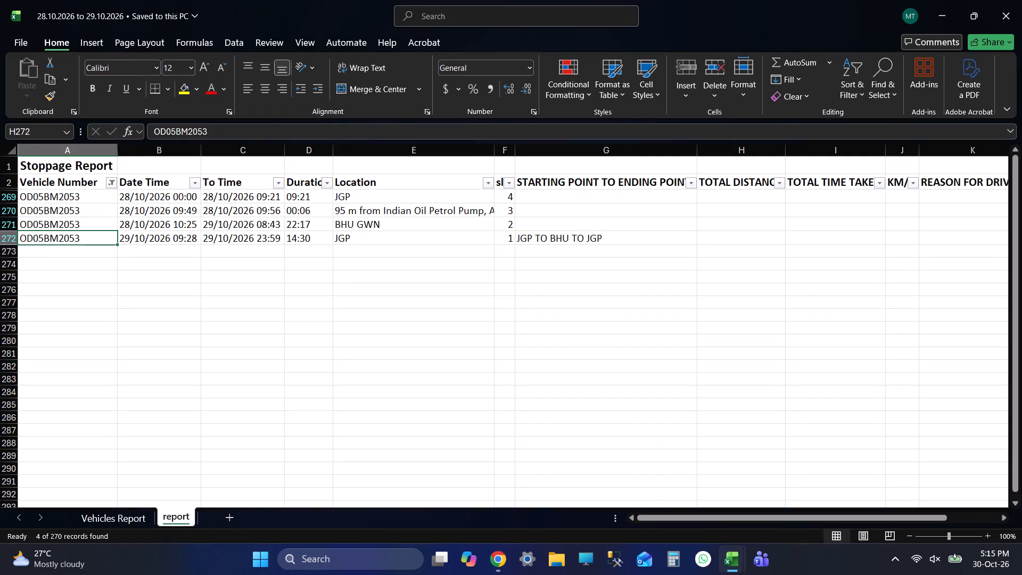
{"action": "key", "text": "ctrl+c"}
{"action": "key", "text": "alt+Tab"}
{"action": "left_click", "coordinate": [302, 80]}
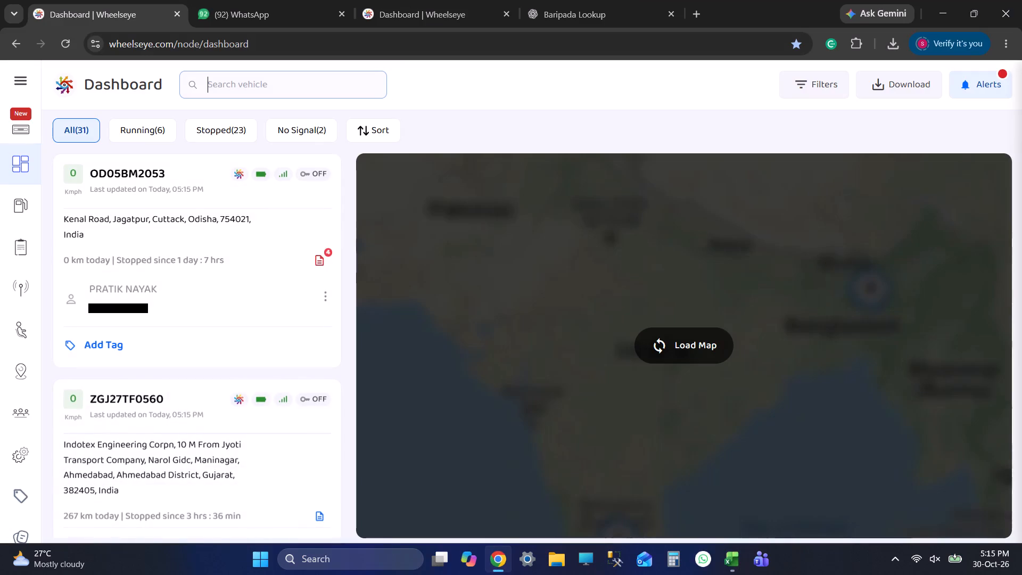
{"action": "key", "text": "ctrl+v"}
{"action": "key", "text": "Return"}
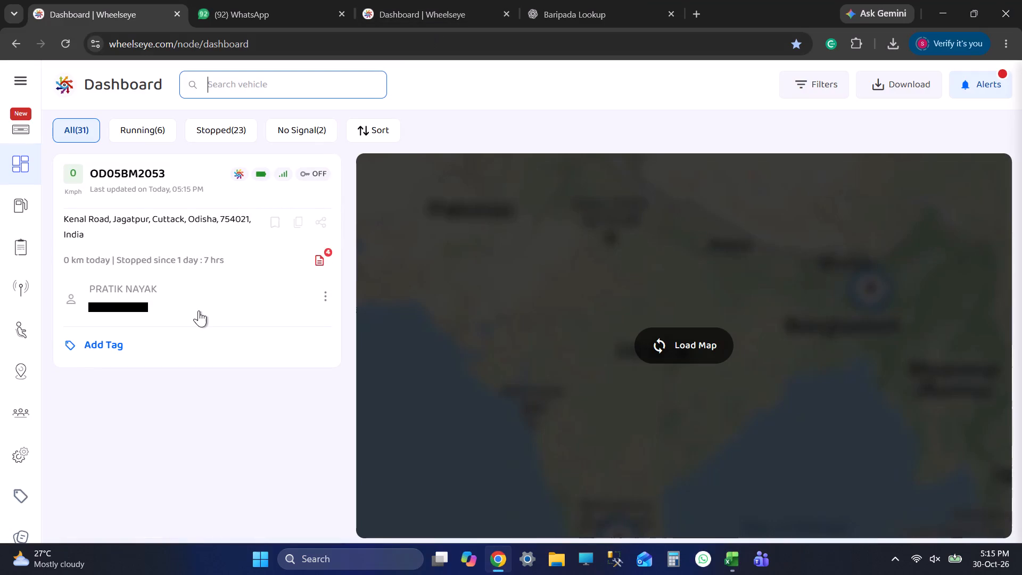
{"action": "left_click", "coordinate": [199, 310]}
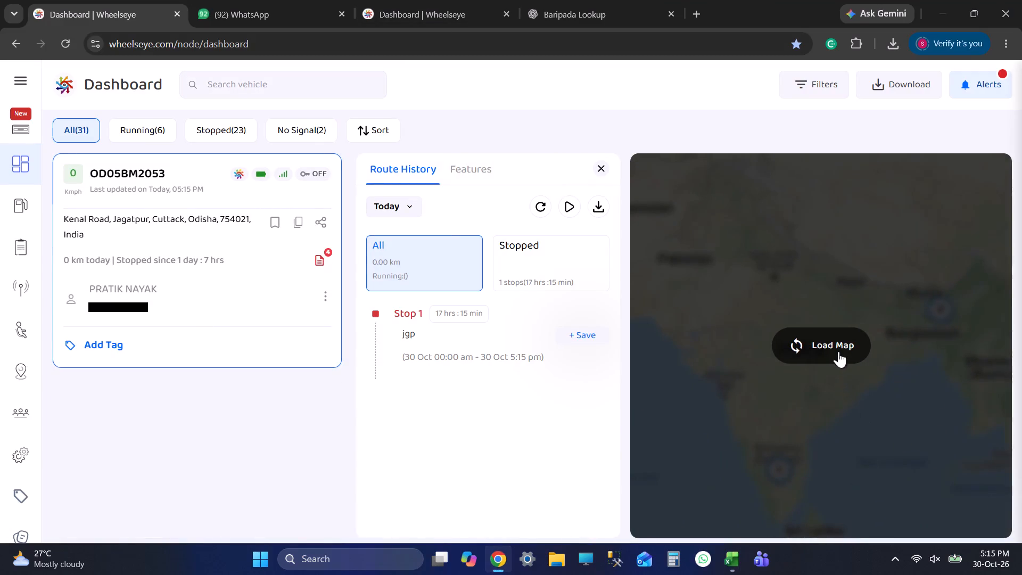
{"action": "left_click", "coordinate": [838, 349]}
{"action": "key", "text": "alt+Tab"}
{"action": "key", "text": "alt+Tab"}
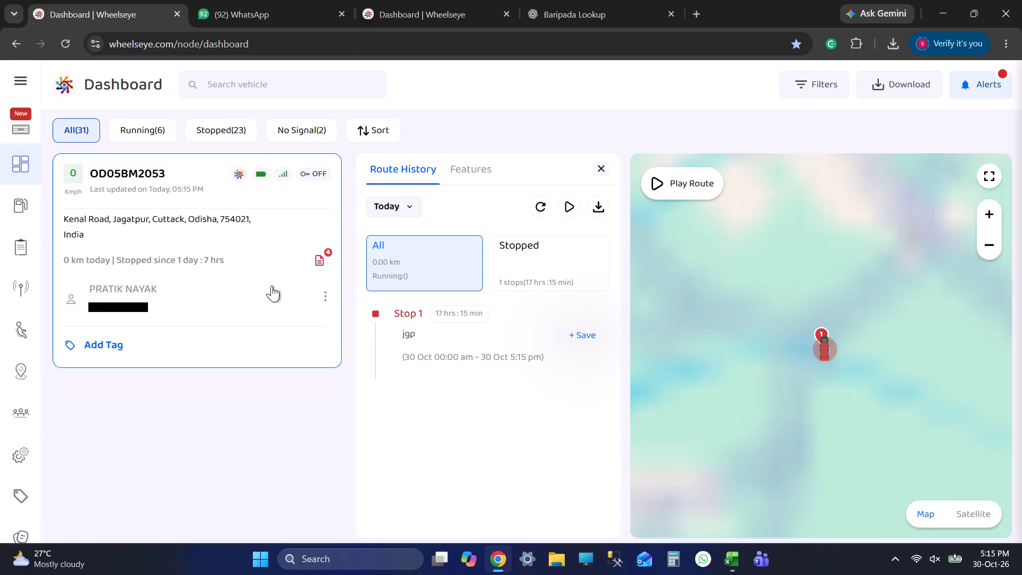
{"action": "key", "text": "alt+Tab"}
{"action": "left_click", "coordinate": [238, 200]}
{"action": "key", "text": "alt+Tab"}
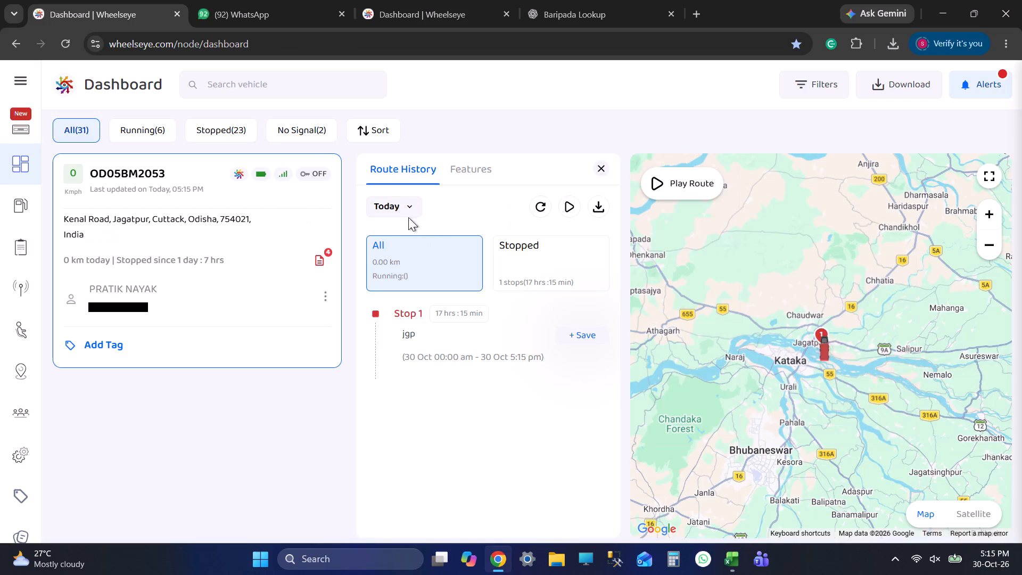
{"action": "left_click", "coordinate": [405, 215]}
{"action": "left_click", "coordinate": [435, 324]}
{"action": "left_click", "coordinate": [430, 327]}
{"action": "key", "text": "alt+Tab"}
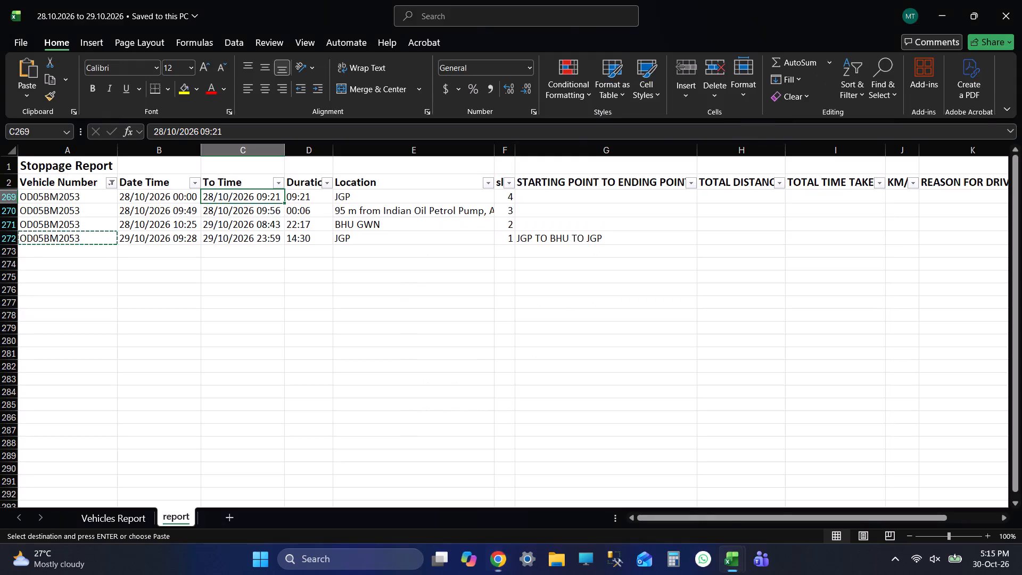
{"action": "key", "text": "alt+Tab"}
{"action": "left_click", "coordinate": [516, 414]}
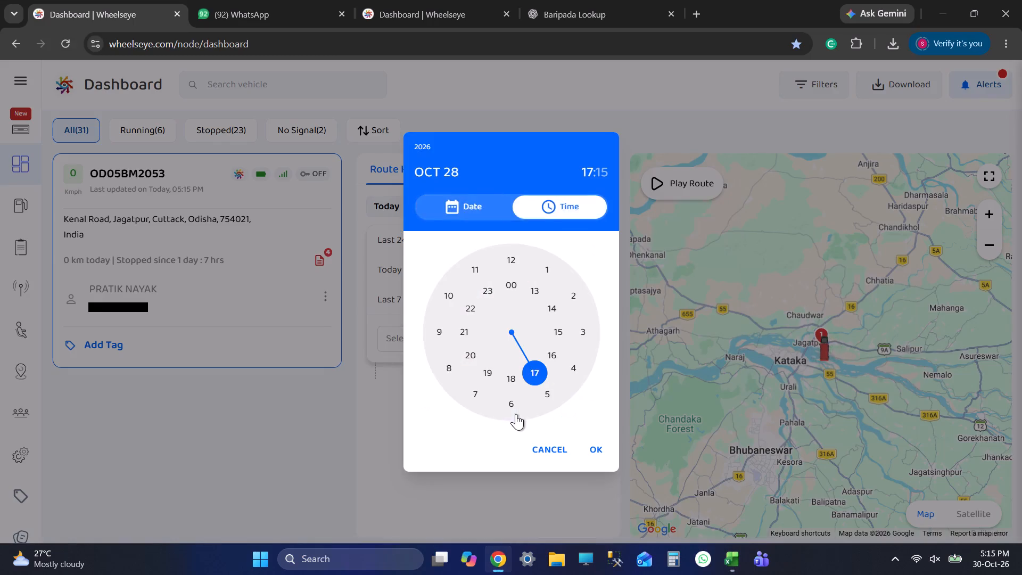
Set the route history's start time to 09:02 after comparing with the To Time in C269 of the workbook.
{"action": "key", "text": "alt+Tab"}
{"action": "key", "text": "alt+Tab"}
{"action": "key", "text": "alt+Tab"}
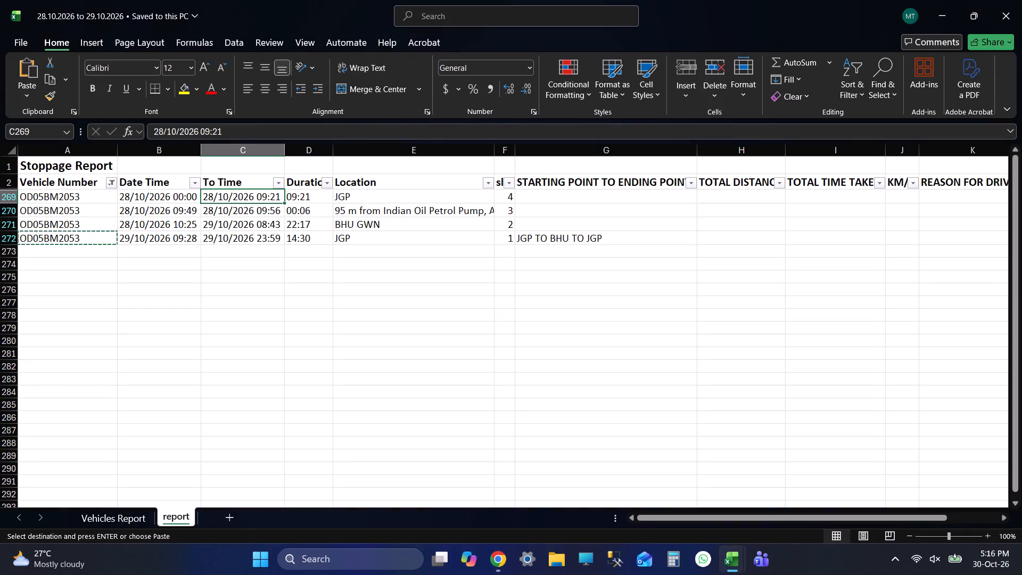
{"action": "key", "text": "alt+Tab"}
{"action": "key", "text": "alt+Tab"}
{"action": "key", "text": "alt+Tab"}
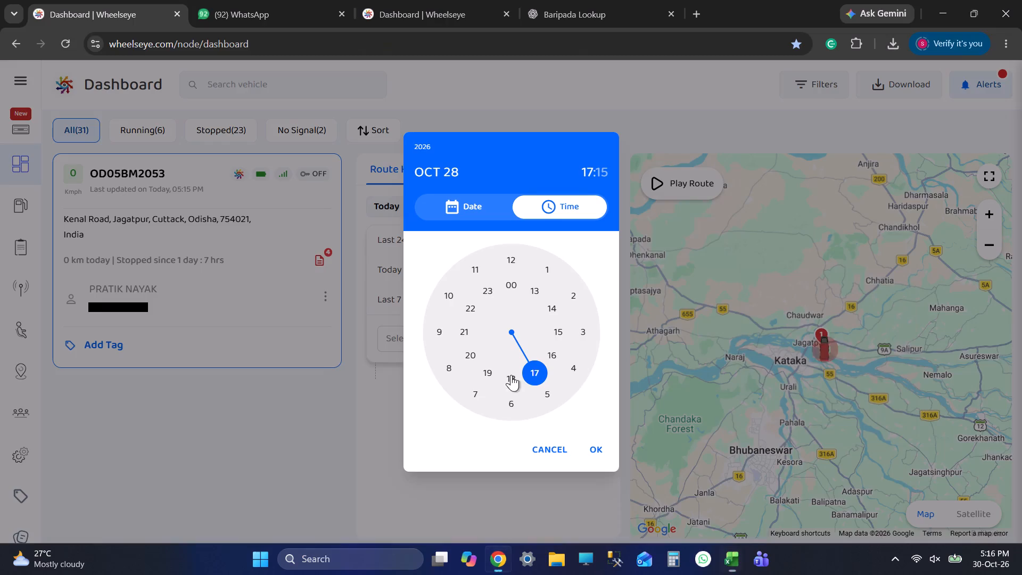
{"action": "key", "text": "alt+Tab"}
{"action": "key", "text": "alt+Tab"}
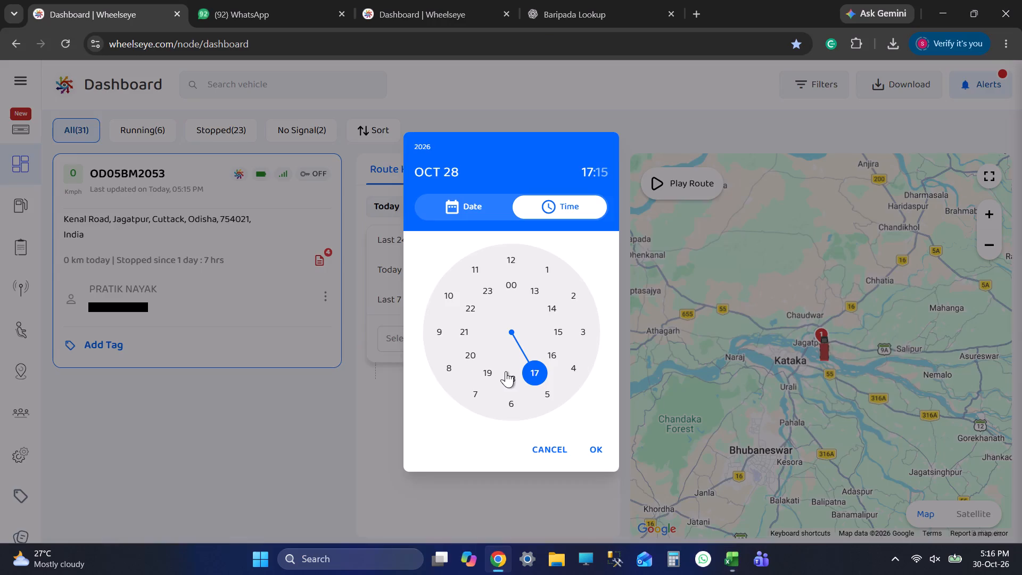
{"action": "key", "text": "alt+Tab"}
{"action": "key", "text": "alt+Tab"}
{"action": "key", "text": "alt+Tab"}
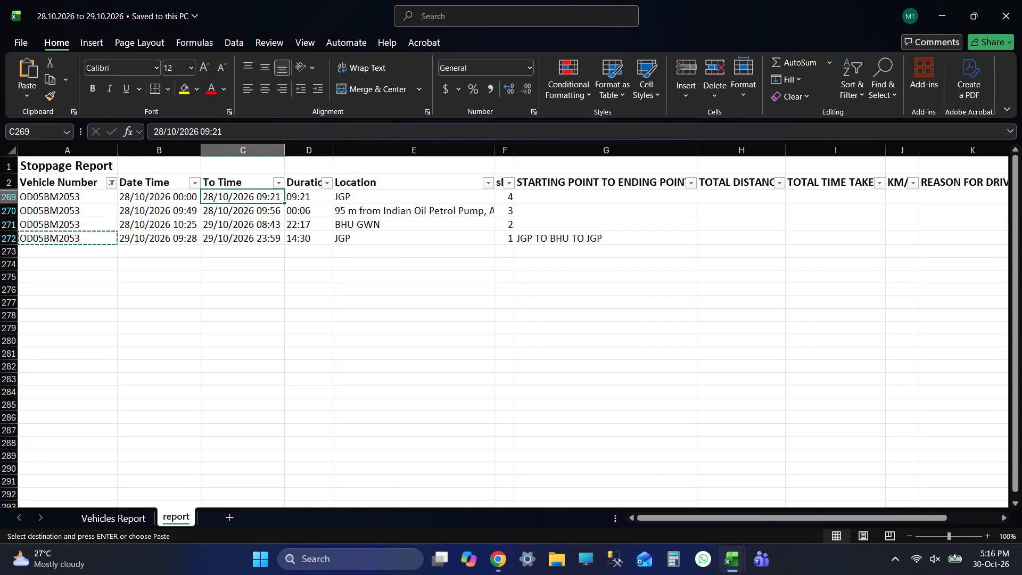
{"action": "key", "text": "alt+Tab"}
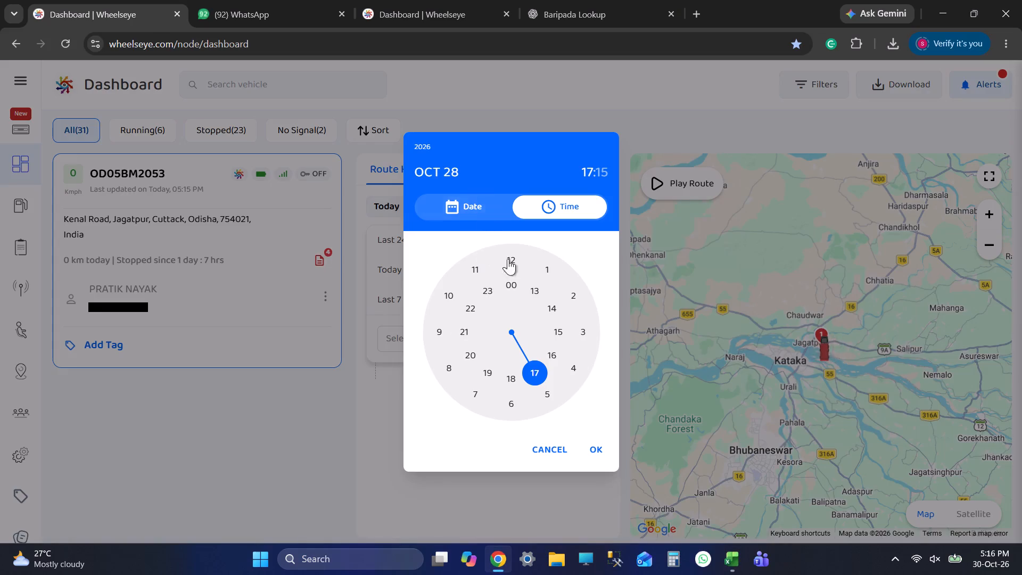
{"action": "key", "text": "alt+Tab"}
{"action": "key", "text": "alt+Tab"}
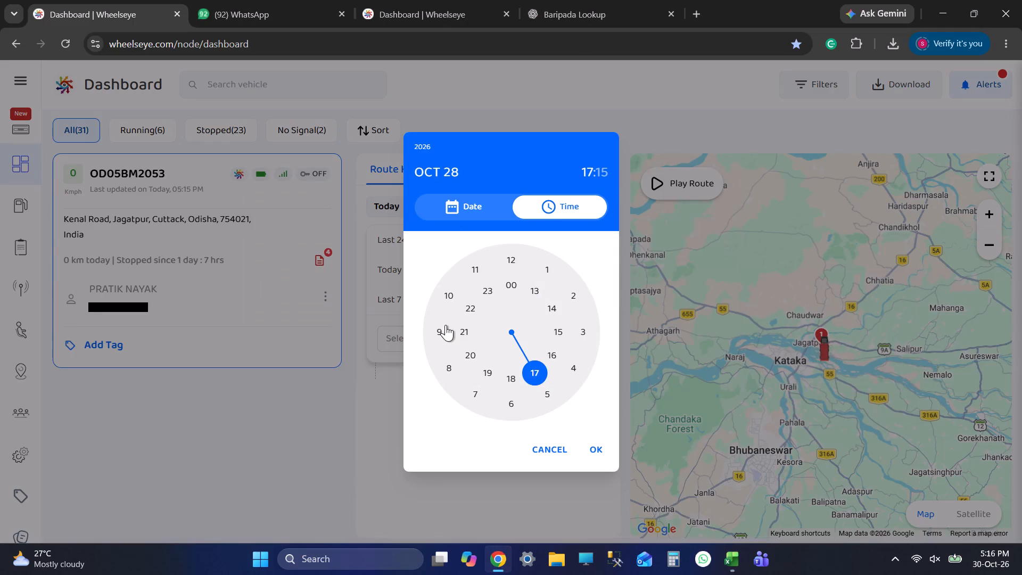
{"action": "left_click", "coordinate": [443, 327]}
{"action": "key", "text": "alt+Tab"}
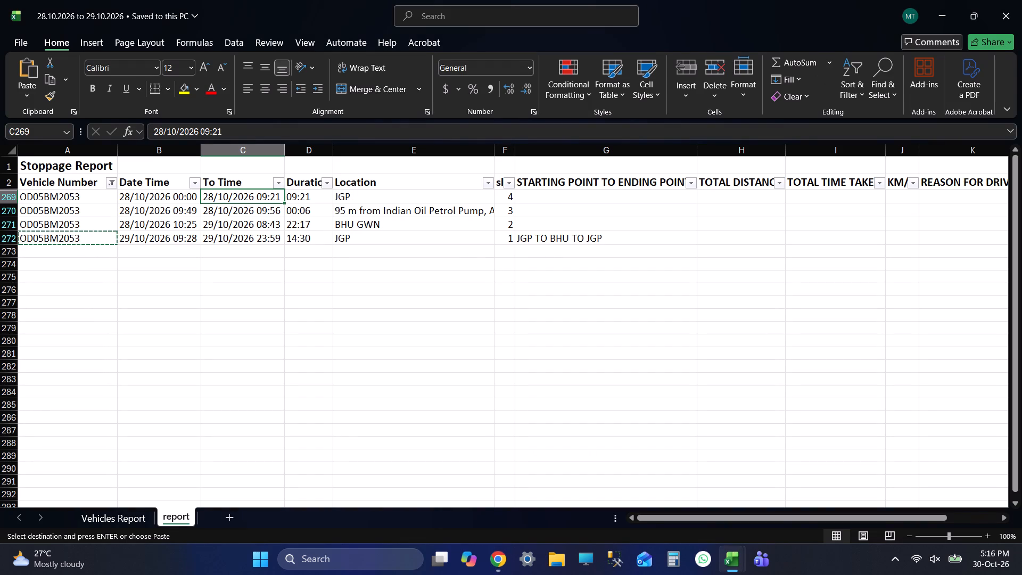
{"action": "key", "text": "alt+Tab"}
{"action": "key", "text": "alt+Tab"}
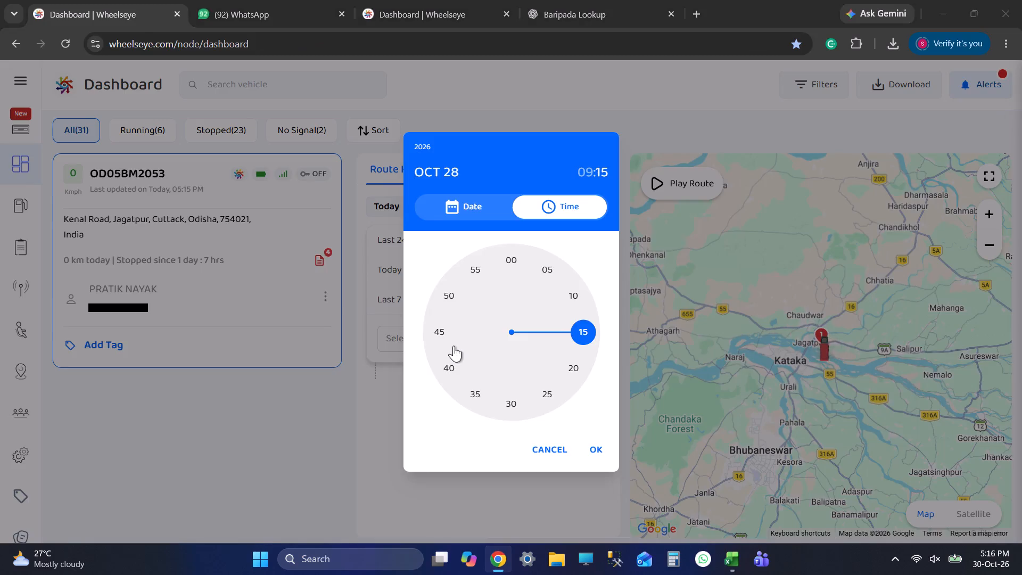
{"action": "key", "text": "alt+Tab"}
{"action": "key", "text": "alt+Tab"}
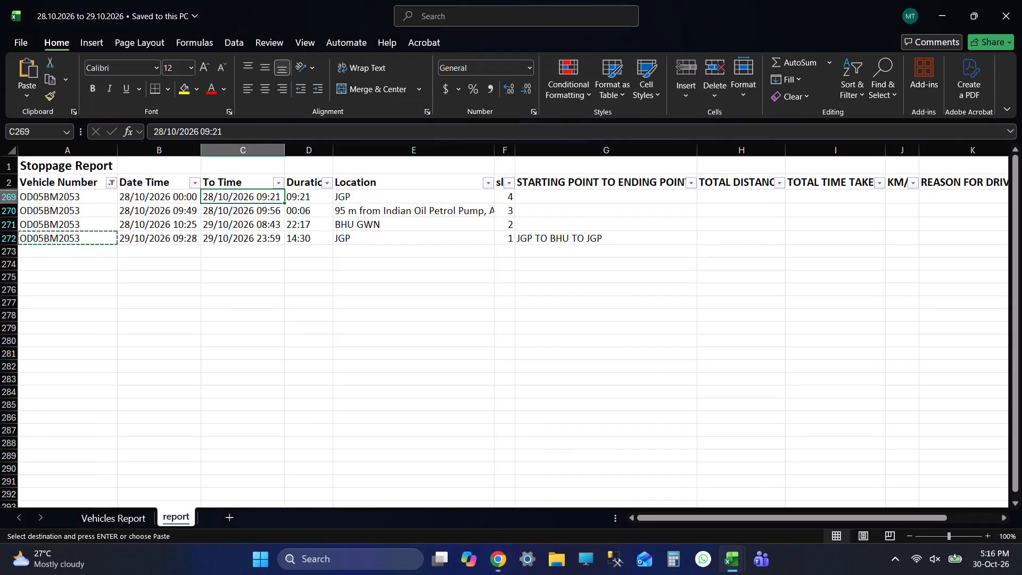
{"action": "key", "text": "alt+Tab"}
{"action": "key", "text": "alt+Tab"}
{"action": "key", "text": "alt+Tab"}
{"action": "left_click", "coordinate": [522, 272]}
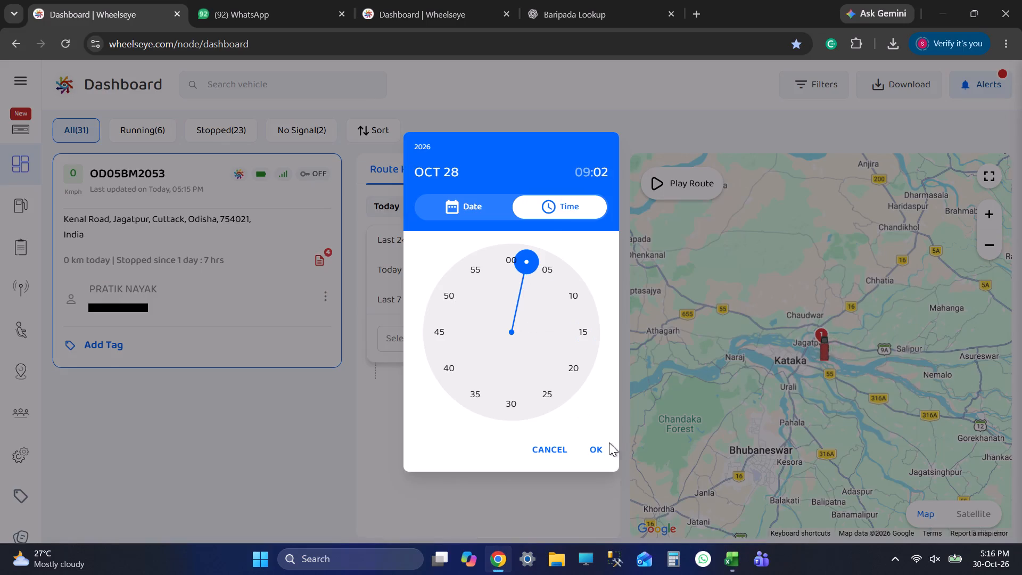
{"action": "left_click", "coordinate": [603, 442]}
Select 29 October 2026 as the route history's custom end date, using the Date Time in B272 of the workbook as reference.
{"action": "left_click", "coordinate": [571, 327]}
{"action": "key", "text": "alt+Tab"}
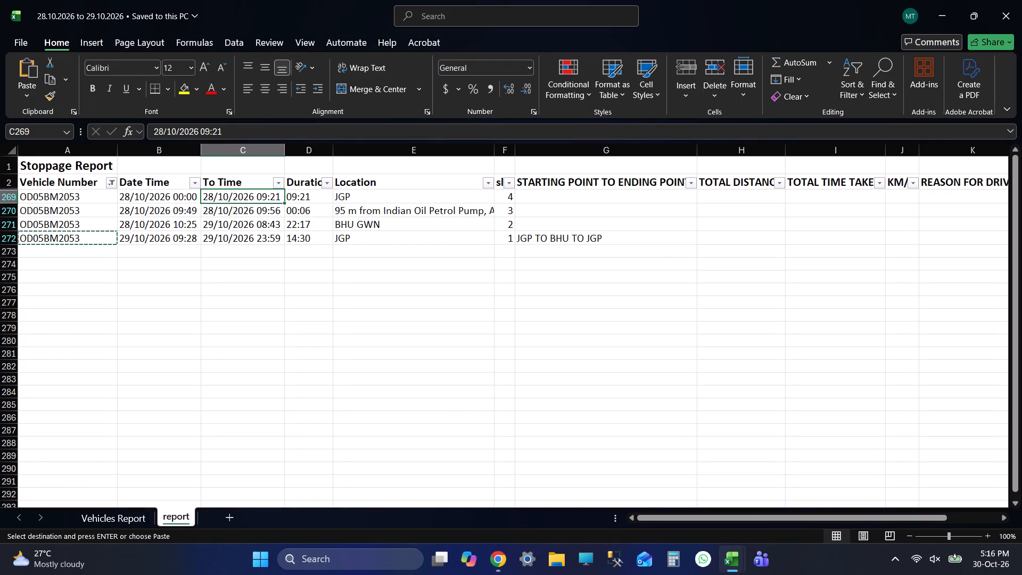
{"action": "left_click", "coordinate": [340, 240]}
{"action": "key", "text": "shift+Tab"}
{"action": "key", "text": "shift+Tab"}
{"action": "key", "text": "shift+Tab"}
{"action": "key", "text": "alt+Tab"}
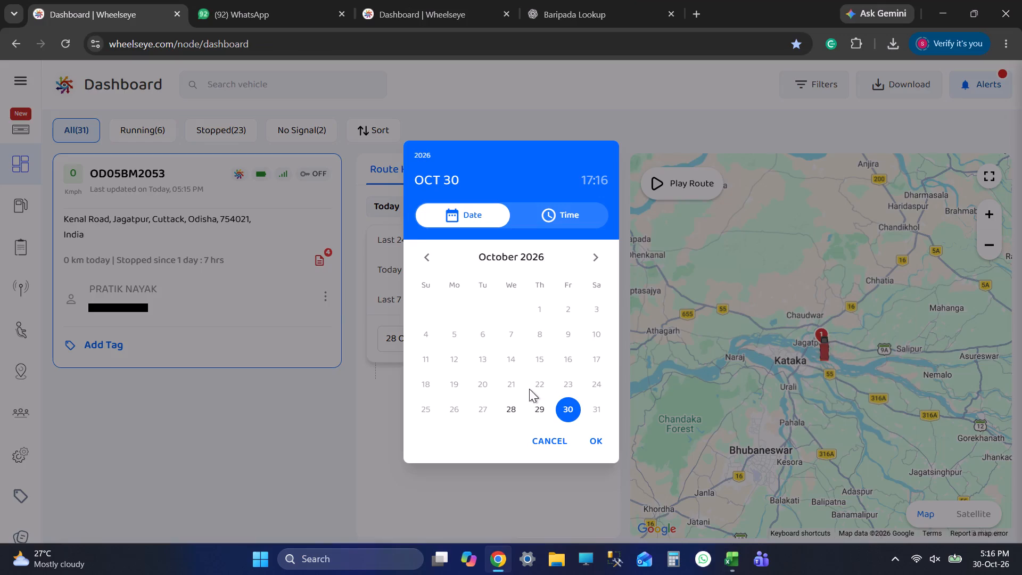
{"action": "left_click", "coordinate": [532, 410]}
Set the route history's end time to 09:54 after comparing with the Excel workbook, and load the route history.
{"action": "key", "text": "alt+Tab"}
{"action": "key", "text": "alt+Tab"}
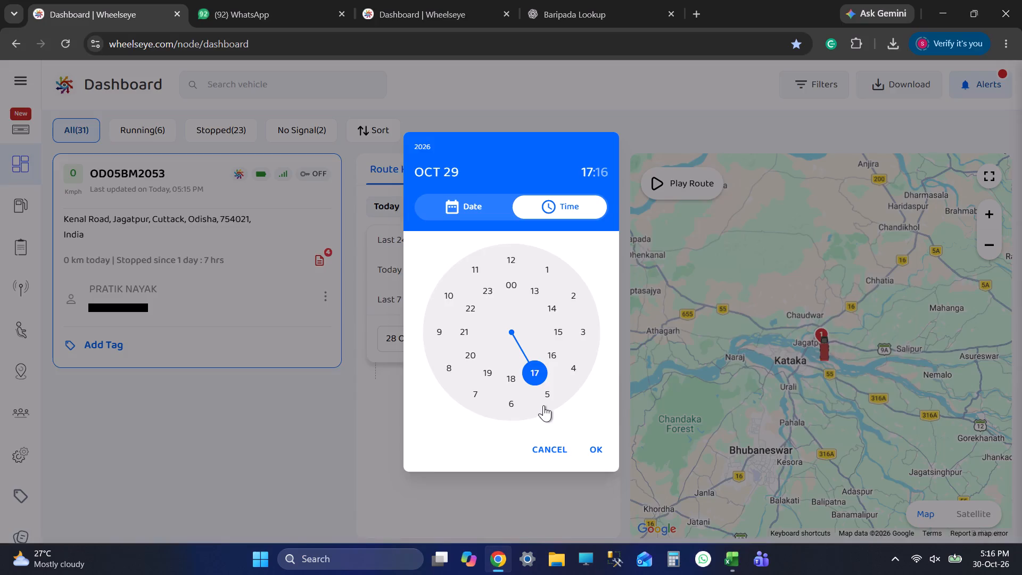
{"action": "key", "text": "alt+Tab"}
{"action": "key", "text": "alt+Tab"}
{"action": "left_click", "coordinate": [438, 326]}
{"action": "key", "text": "alt+Tab"}
{"action": "key", "text": "alt+Tab"}
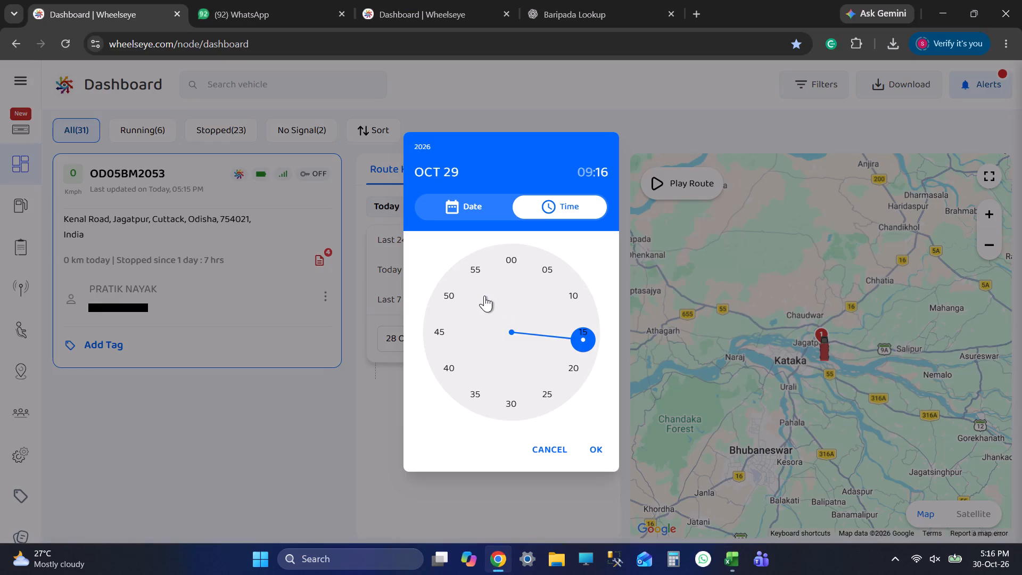
{"action": "left_click", "coordinate": [482, 295]}
{"action": "left_click", "coordinate": [595, 451]}
{"action": "left_click", "coordinate": [439, 337]}
{"action": "scroll", "coordinate": [523, 424], "scroll_direction": "down", "scroll_amount": 2}
{"action": "scroll", "coordinate": [524, 433], "scroll_direction": "up", "scroll_amount": 1}
{"action": "scroll", "coordinate": [524, 433], "scroll_direction": "down", "scroll_amount": 9}
{"action": "scroll", "coordinate": [524, 433], "scroll_direction": "up", "scroll_amount": 1}
{"action": "scroll", "coordinate": [524, 433], "scroll_direction": "down", "scroll_amount": 4}
{"action": "left_click", "coordinate": [460, 490]}
{"action": "scroll", "coordinate": [471, 450], "scroll_direction": "down", "scroll_amount": 11}
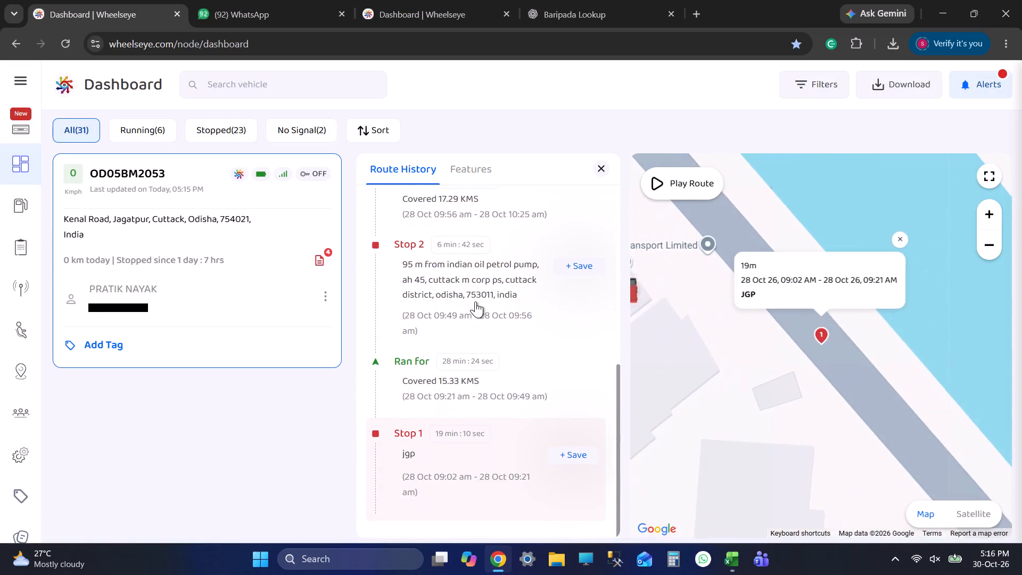
{"action": "left_click", "coordinate": [475, 301]}
{"action": "scroll", "coordinate": [759, 398], "scroll_direction": "down", "scroll_amount": 12}
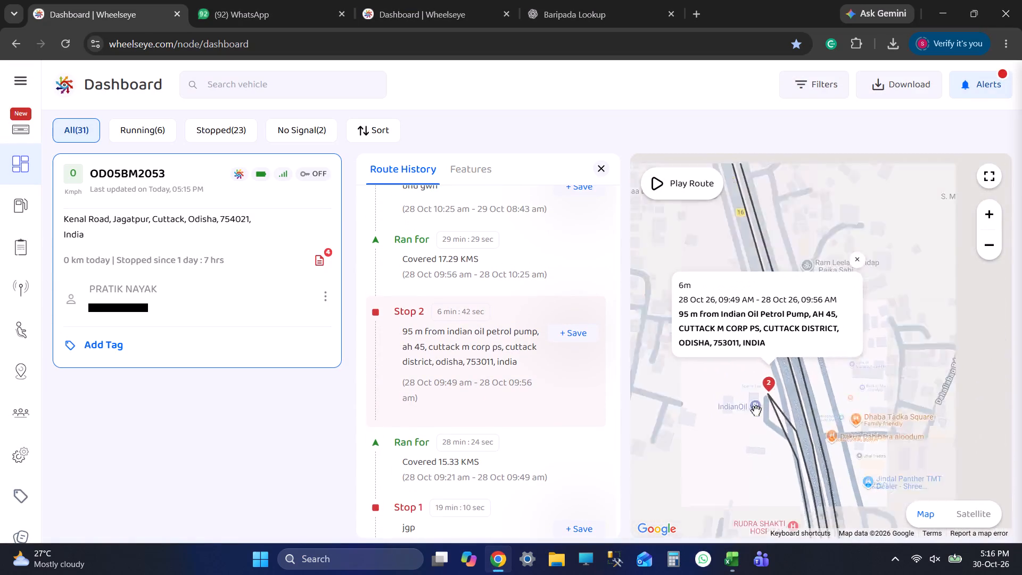
{"action": "scroll", "coordinate": [756, 410], "scroll_direction": "down", "scroll_amount": 1}
{"action": "scroll", "coordinate": [552, 422], "scroll_direction": "up", "scroll_amount": 3}
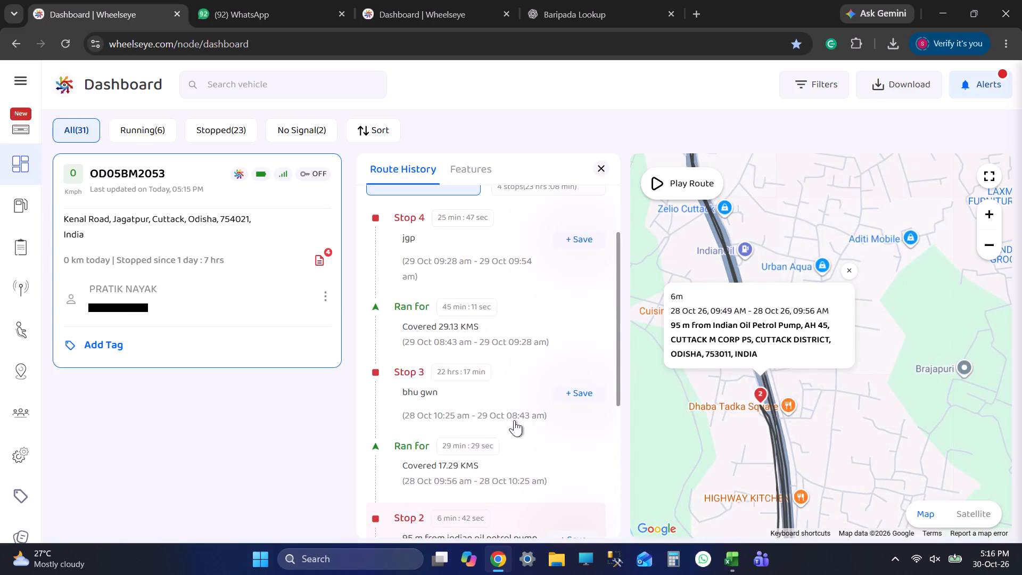
{"action": "left_click", "coordinate": [496, 420]}
{"action": "scroll", "coordinate": [496, 420], "scroll_direction": "up", "scroll_amount": 4}
{"action": "left_click", "coordinate": [505, 339]}
{"action": "scroll", "coordinate": [562, 375], "scroll_direction": "up", "scroll_amount": 4}
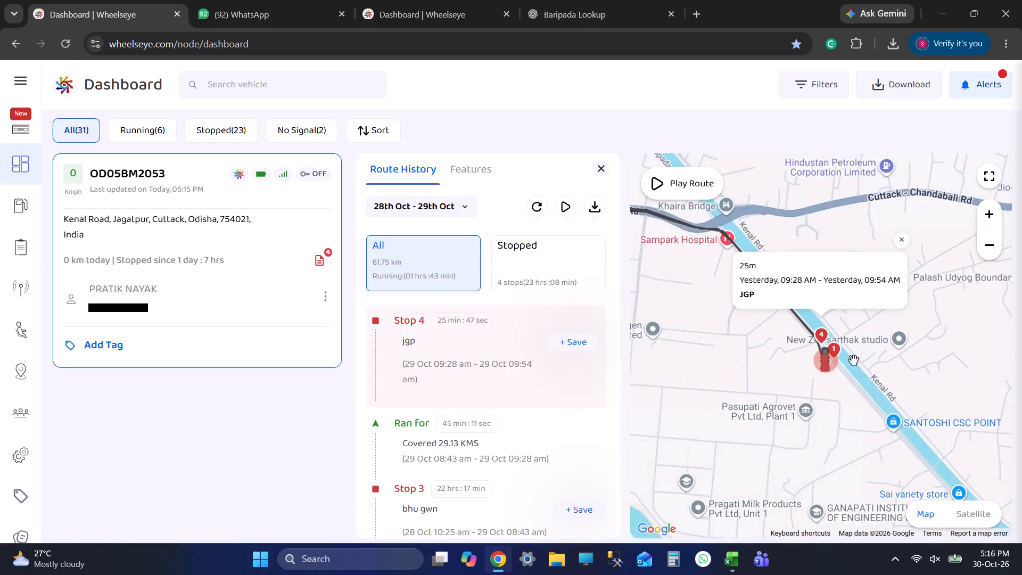
{"action": "scroll", "coordinate": [852, 360], "scroll_direction": "up", "scroll_amount": 4}
Switch to Excel and save the 28.10.2026 to 29.10.2026 workbook.
{"action": "key", "text": "alt+Tab"}
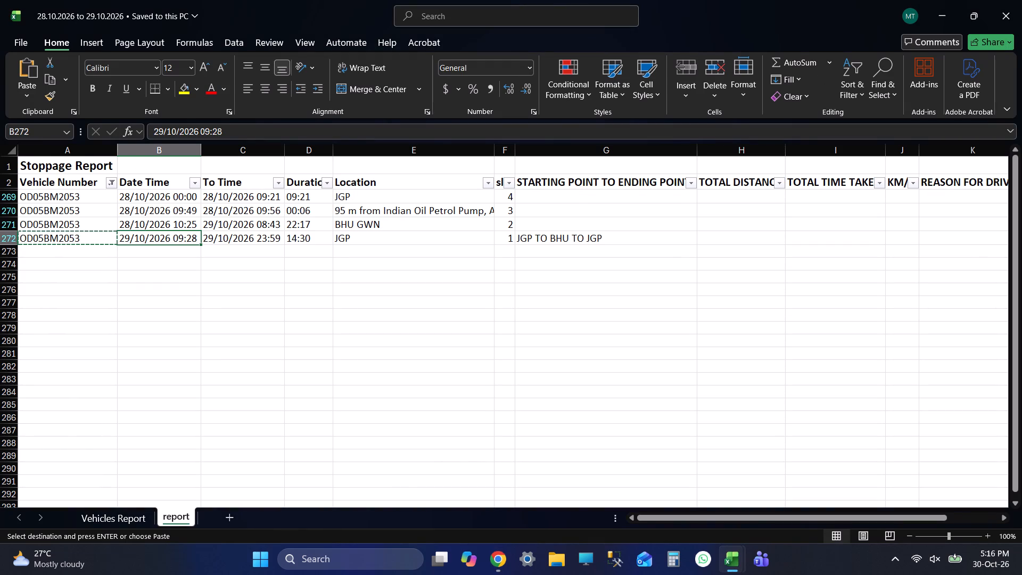
{"action": "key", "text": "ctrl+s"}
{"action": "key", "text": "ctrl+s"}
{"action": "key", "text": "ctrl+s"}
{"action": "key", "text": "ctrl+s"}
{"action": "key", "text": "ctrl+s"}
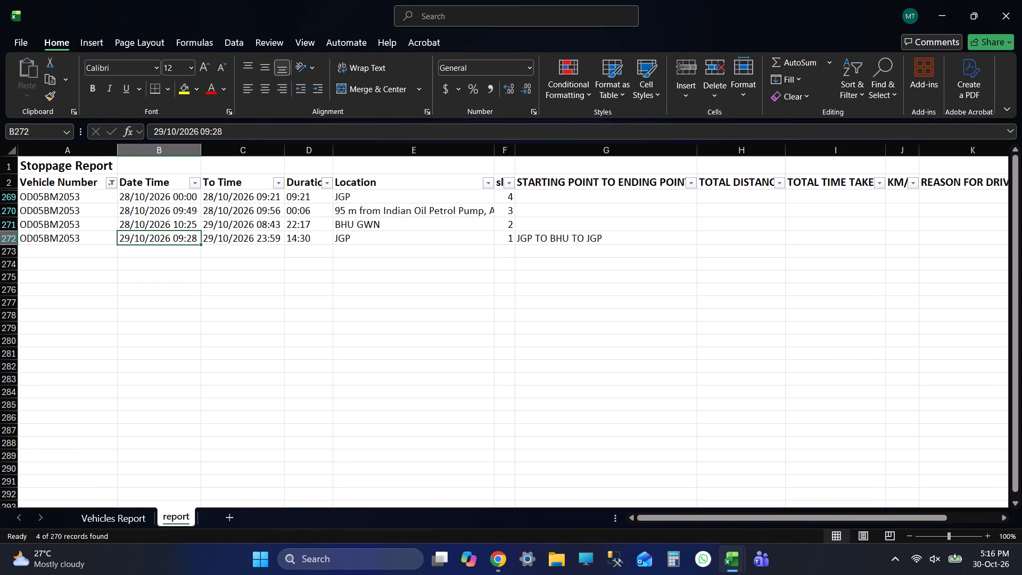
{"action": "key", "text": "Tab"}
{"action": "key", "text": "Tab"}
{"action": "key", "text": "Tab"}
{"action": "key", "text": "Tab"}
{"action": "key", "text": "Tab"}
{"action": "key", "text": "Tab"}
{"action": "key", "text": "alt+Tab"}
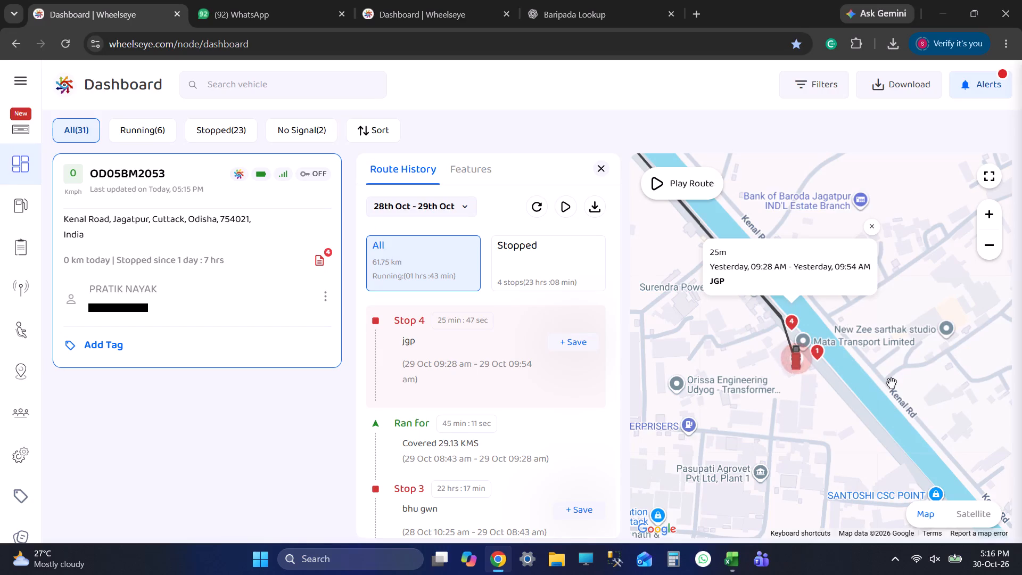
{"action": "key", "text": "alt+Tab"}
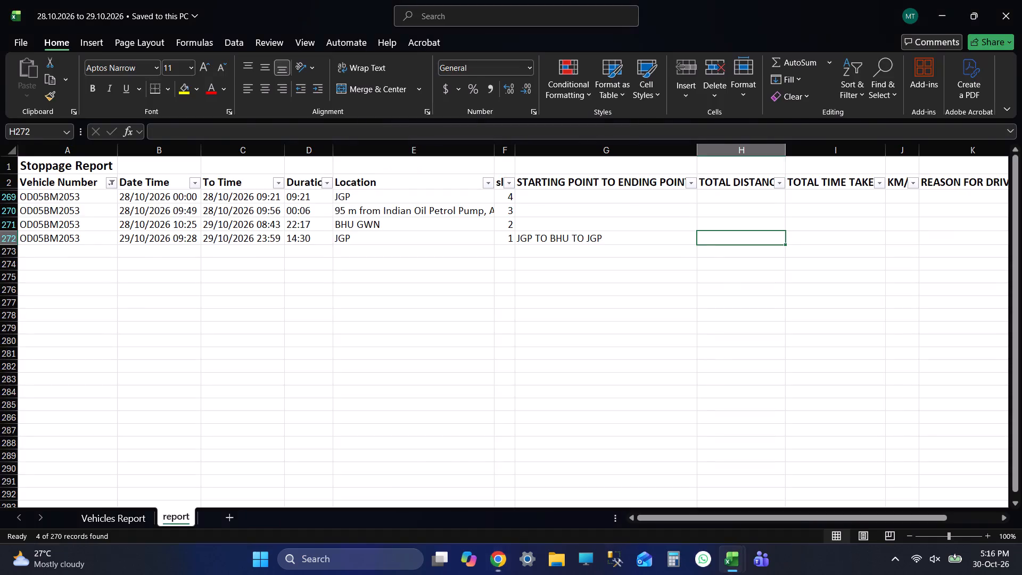
{"action": "key", "text": "alt+Tab"}
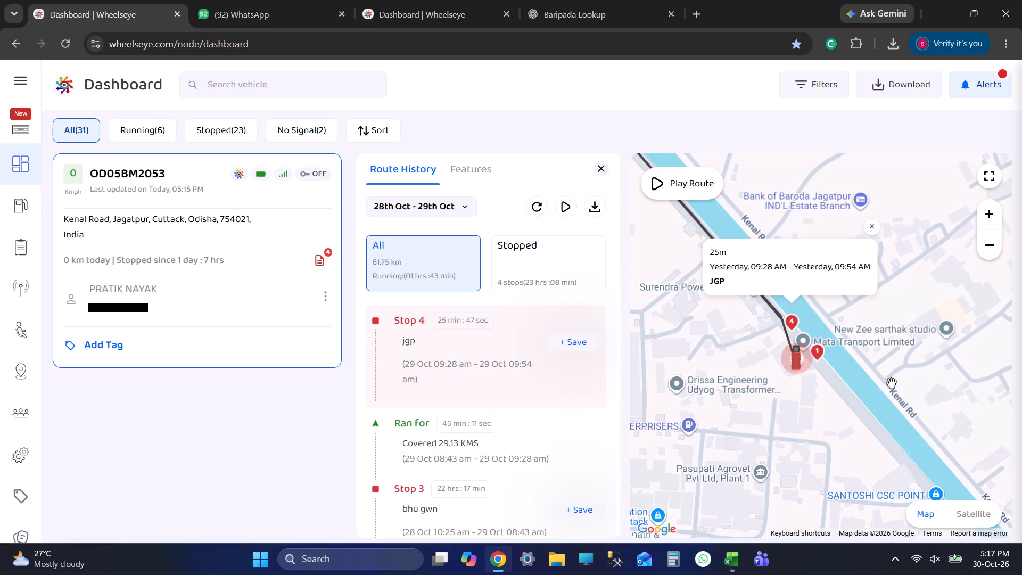
{"action": "key", "text": "alt+Tab"}
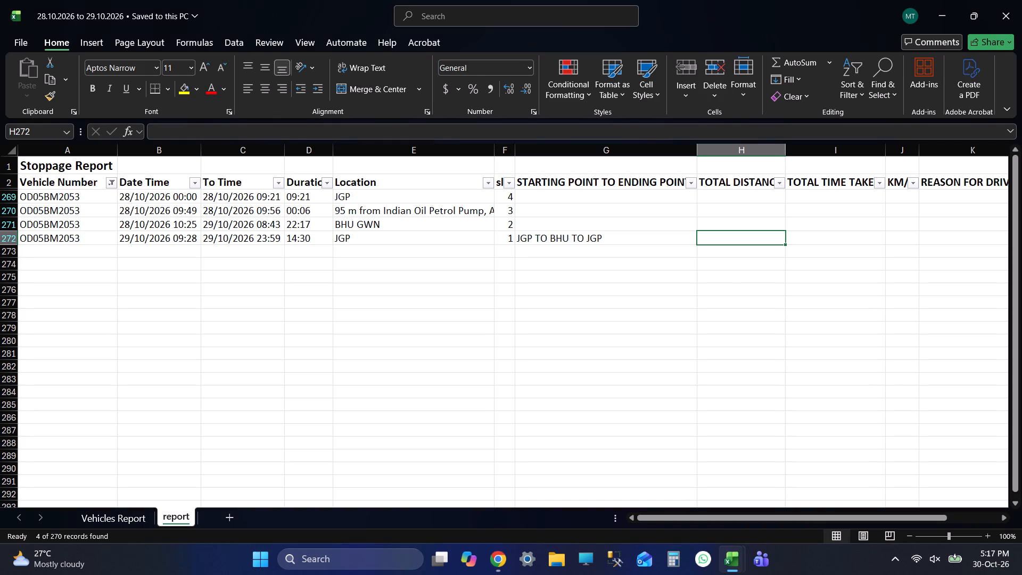
{"action": "key", "text": "alt+Tab"}
{"action": "key", "text": "alt+Tab"}
{"action": "key", "text": "ctrl+s"}
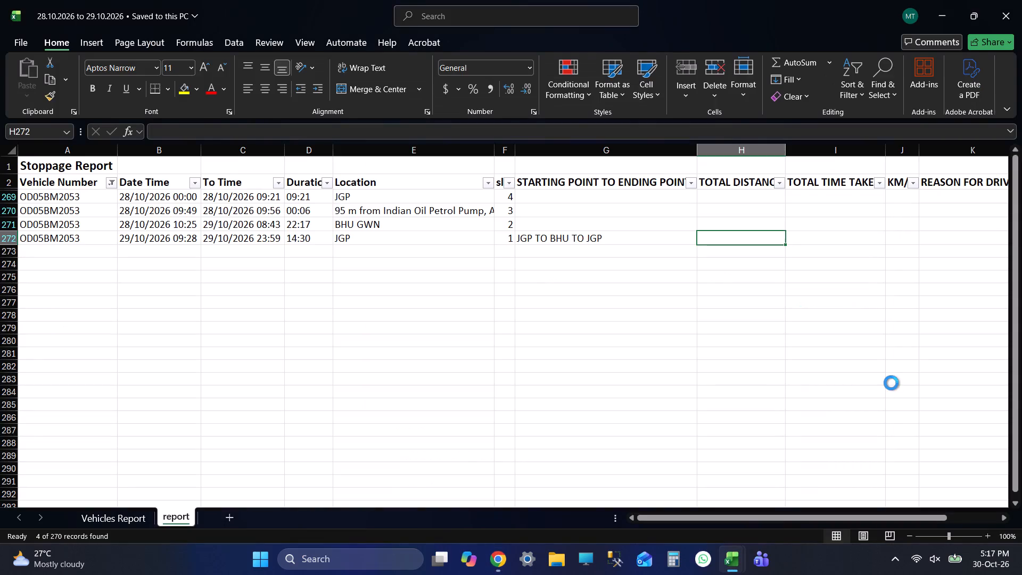
{"action": "key", "text": "ctrl+s"}
{"action": "key", "text": "ctrl+s"}
{"action": "key", "text": "ctrl+s"}
{"action": "key", "text": "alt+Tab"}
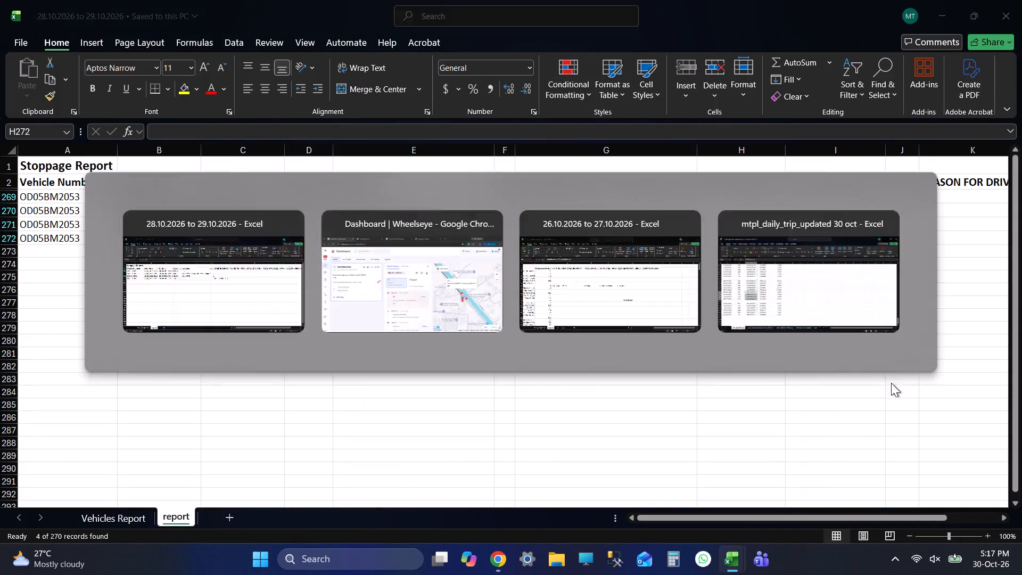
{"action": "key", "text": "alt+Tab"}
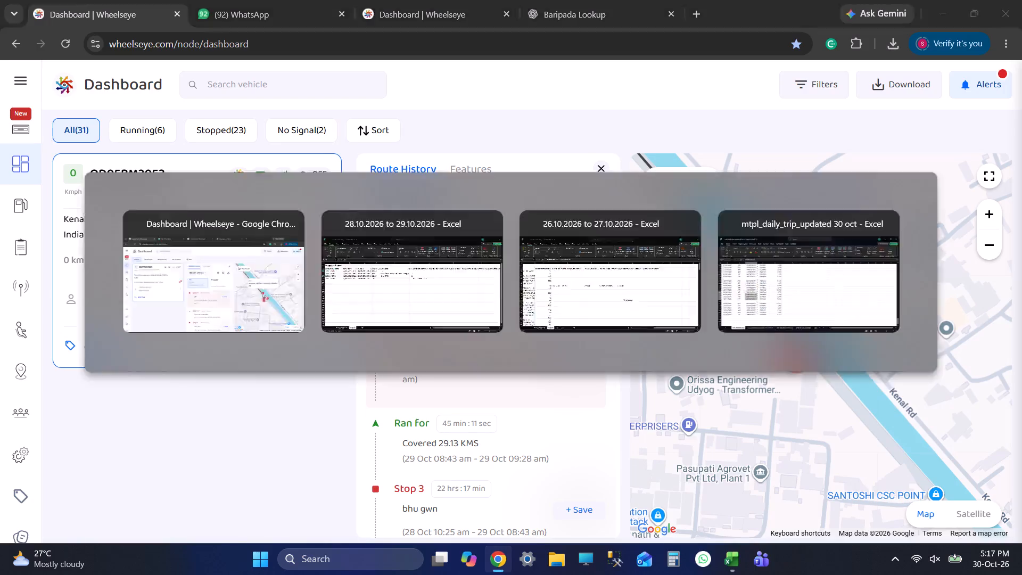
{"action": "key", "text": "alt+Tab"}
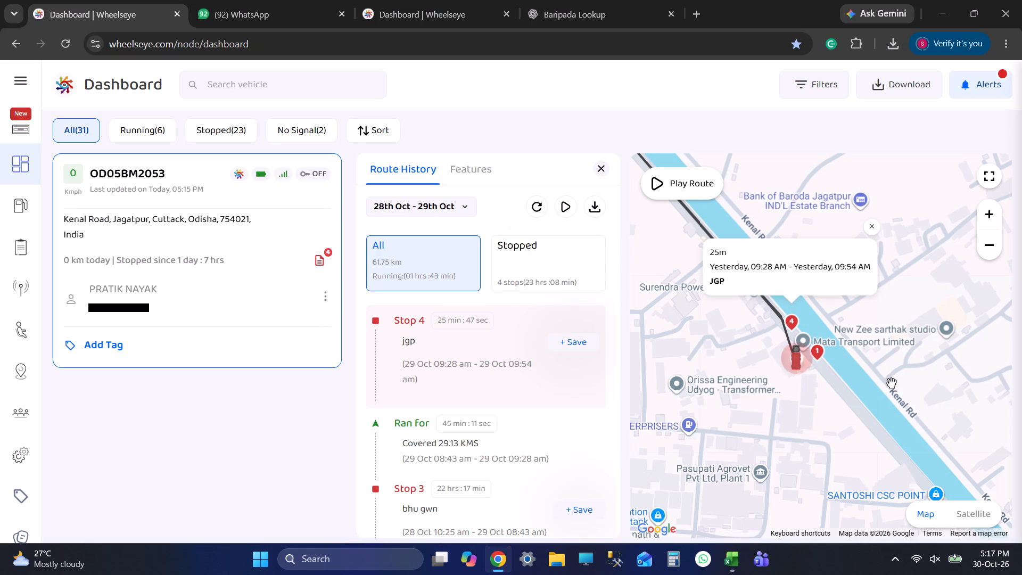
{"action": "key", "text": "alt+Tab"}
{"action": "type", "text": "62 KM"}
{"action": "key", "text": "Tab"}
{"action": "key", "text": "ctrl+s"}
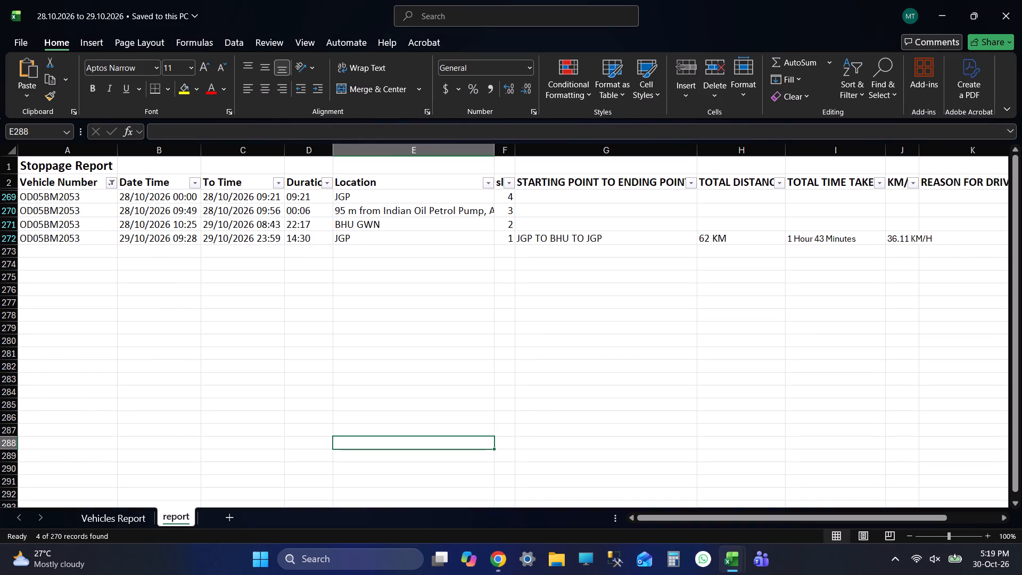
{"action": "left_click", "coordinate": [111, 178]}
{"action": "left_click", "coordinate": [73, 362]}
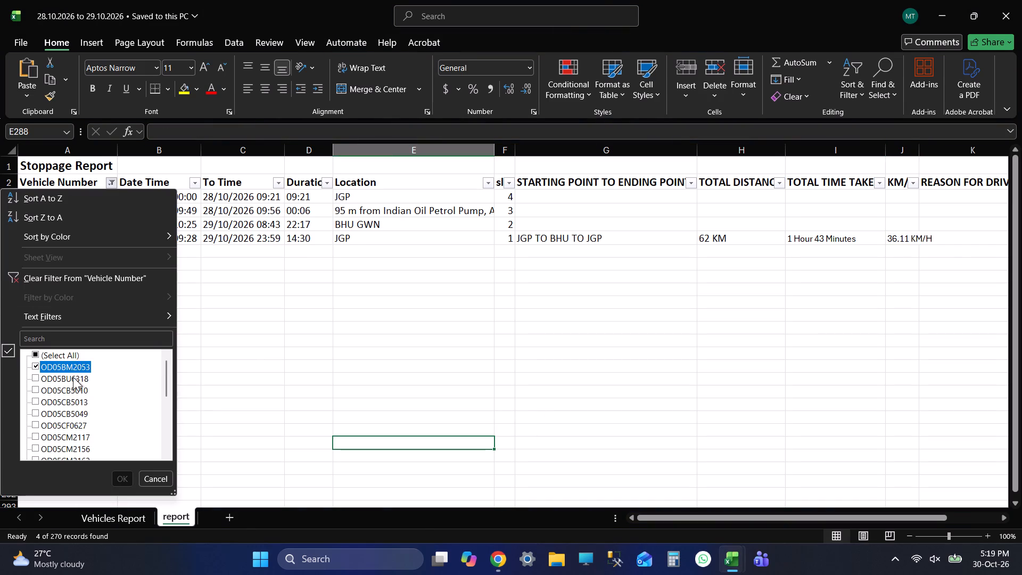
{"action": "left_click", "coordinate": [73, 377]}
{"action": "left_click", "coordinate": [122, 481]}
{"action": "left_click", "coordinate": [315, 328]}
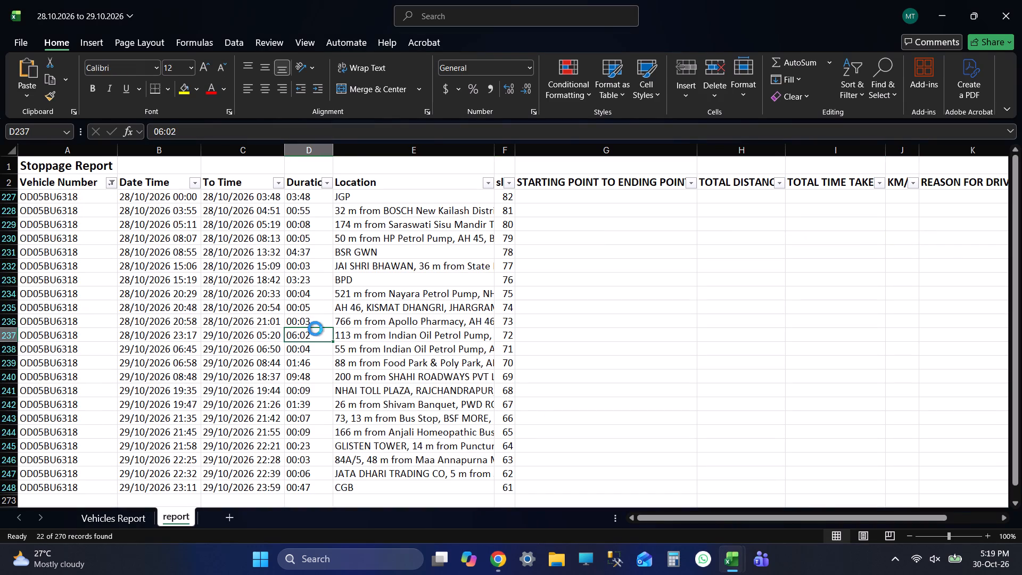
{"action": "key", "text": "ctrl+s"}
{"action": "left_click", "coordinate": [402, 244]}
{"action": "left_click", "coordinate": [375, 281]}
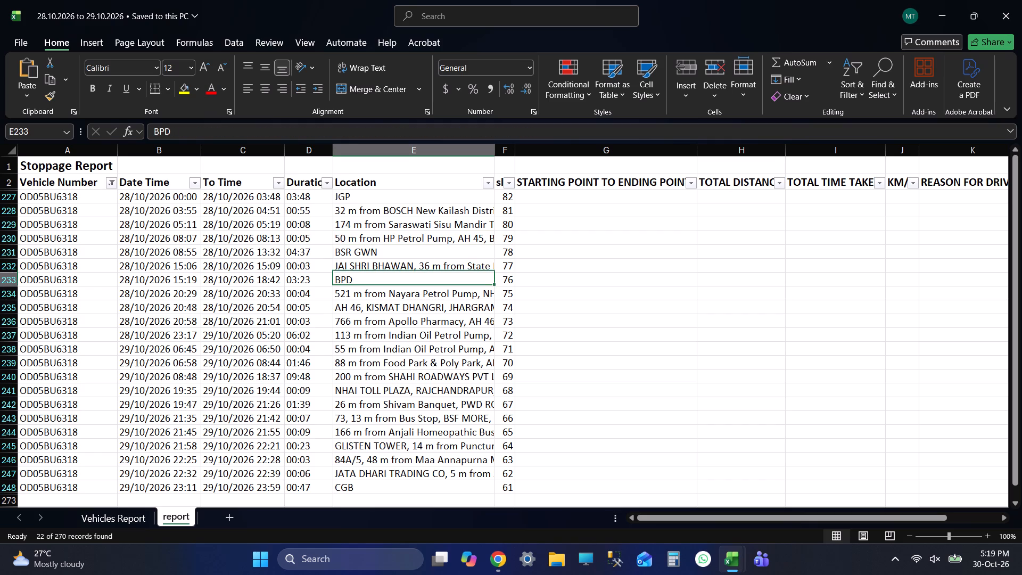
{"action": "key", "text": "ctrl+s"}
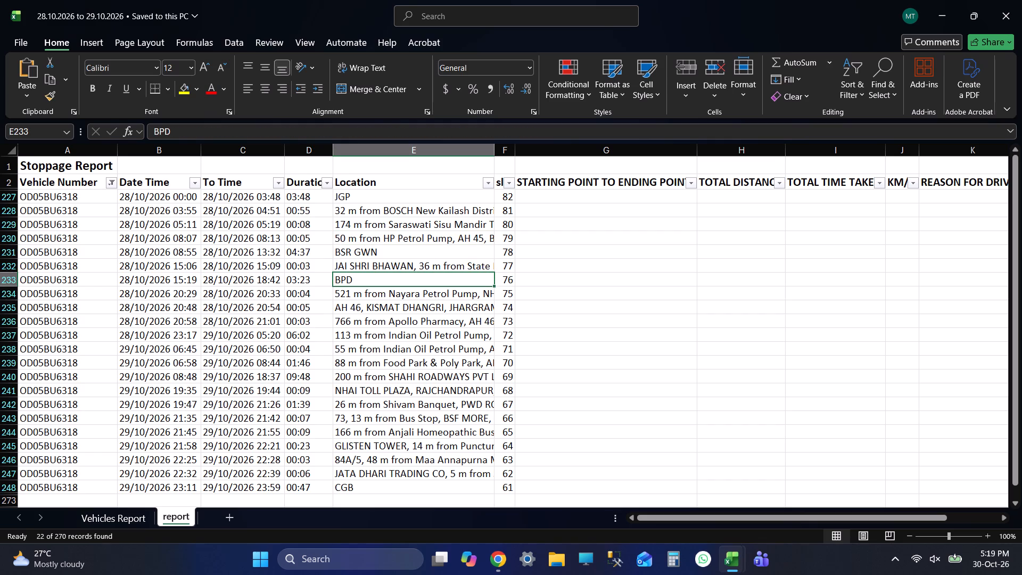
{"action": "key", "text": "ctrl+s"}
{"action": "key", "text": "ctrl+s"}
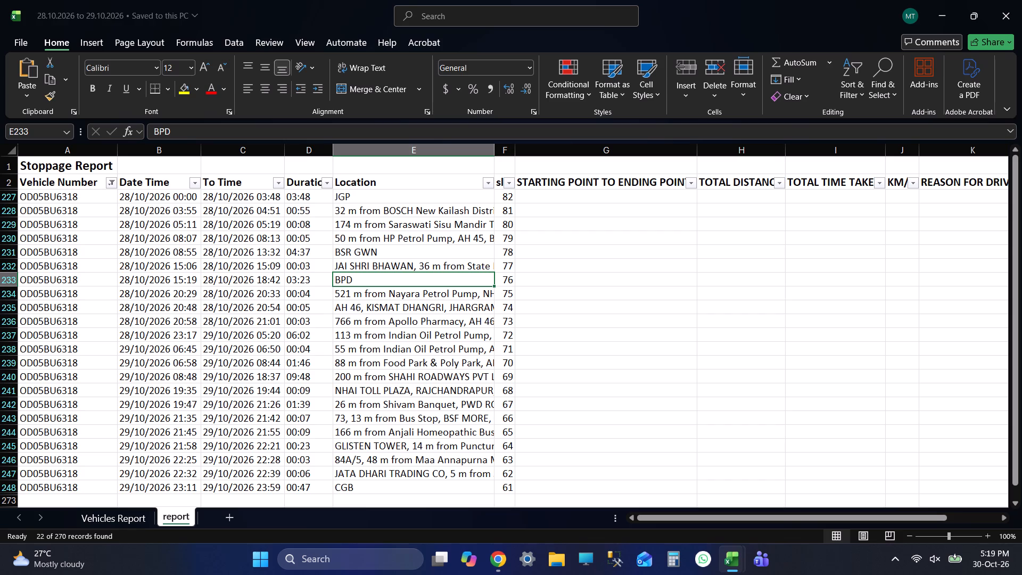
{"action": "key", "text": "ctrl+s"}
{"action": "key", "text": "Tab"}
{"action": "key", "text": "Tab"}
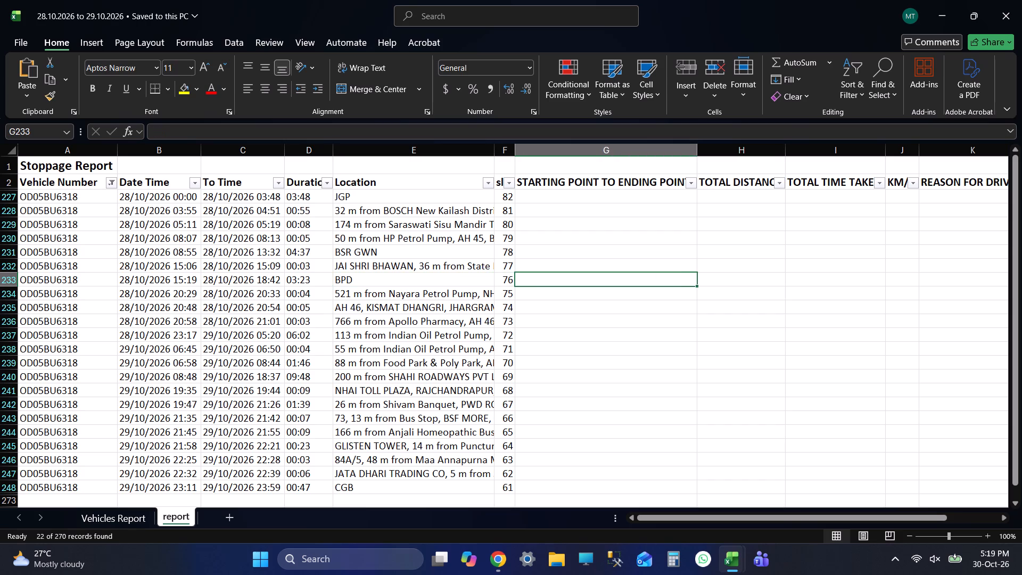
{"action": "type", "text": "JGP"}
{"action": "key", "text": "space"}
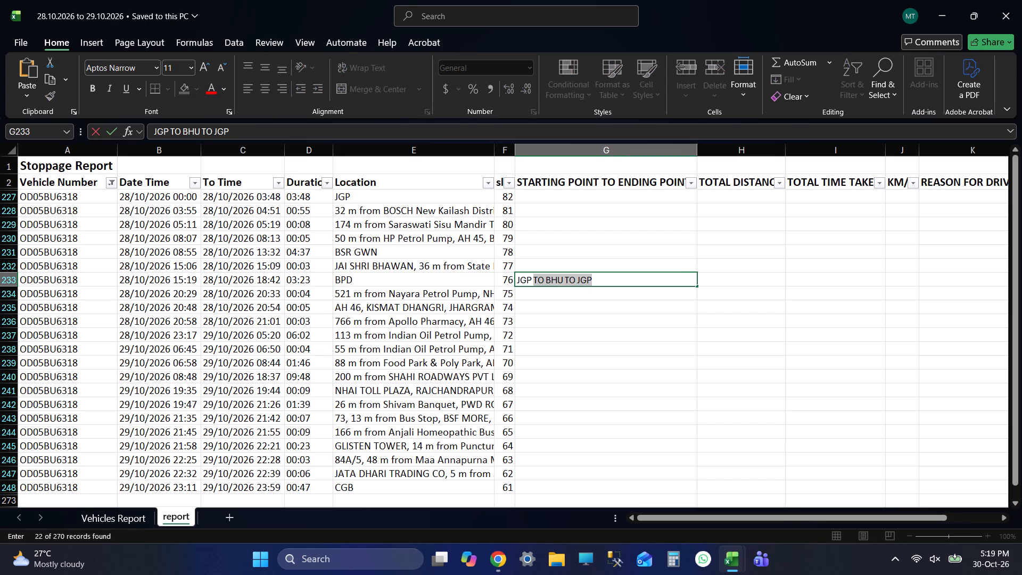
{"action": "type", "text": "TO"}
{"action": "key", "text": "space"}
{"action": "type", "text": "BPD"}
{"action": "key", "text": "Tab"}
{"action": "key", "text": "ctrl+s"}
{"action": "key", "text": "ctrl+s"}
{"action": "key", "text": "ctrl+s"}
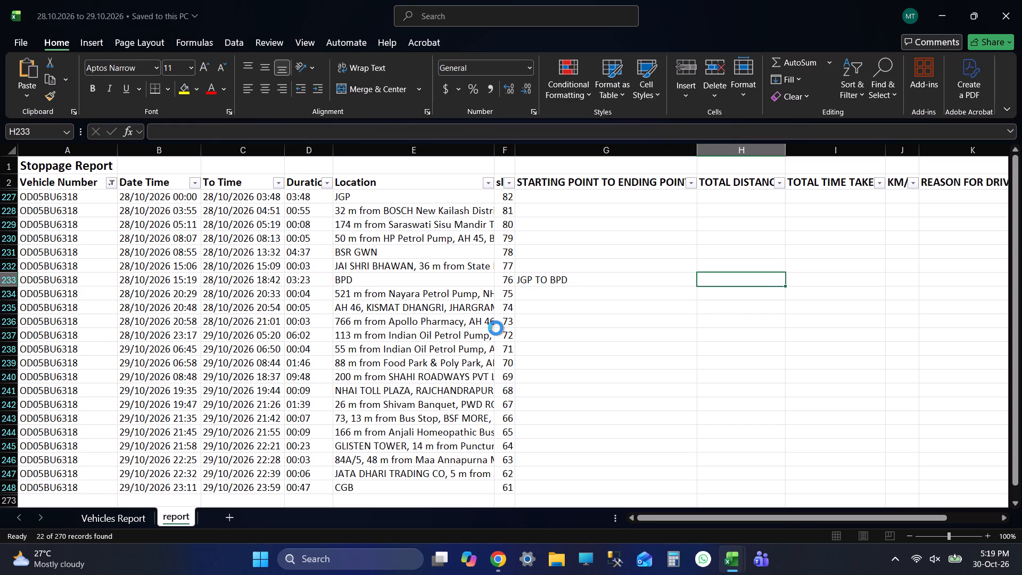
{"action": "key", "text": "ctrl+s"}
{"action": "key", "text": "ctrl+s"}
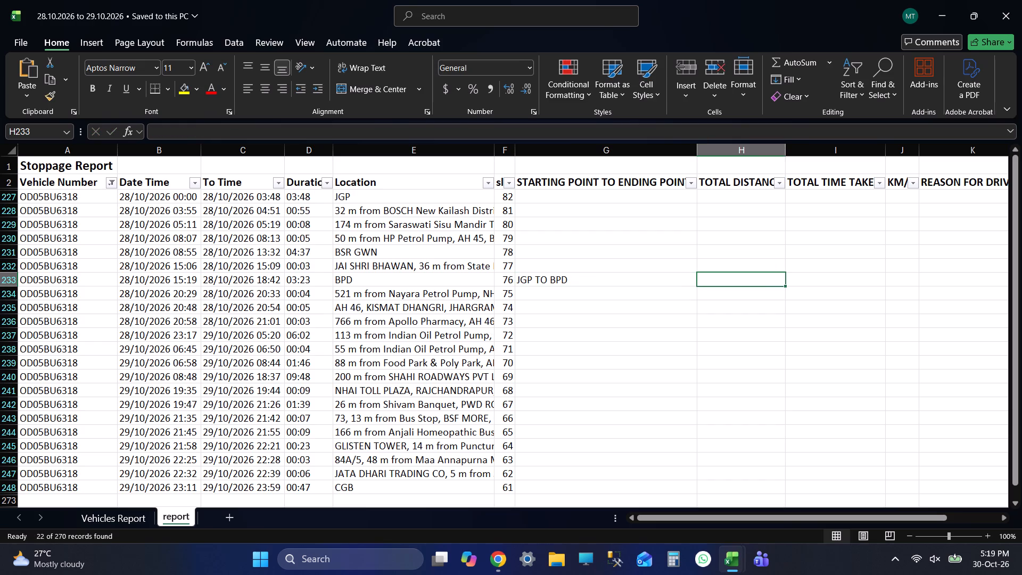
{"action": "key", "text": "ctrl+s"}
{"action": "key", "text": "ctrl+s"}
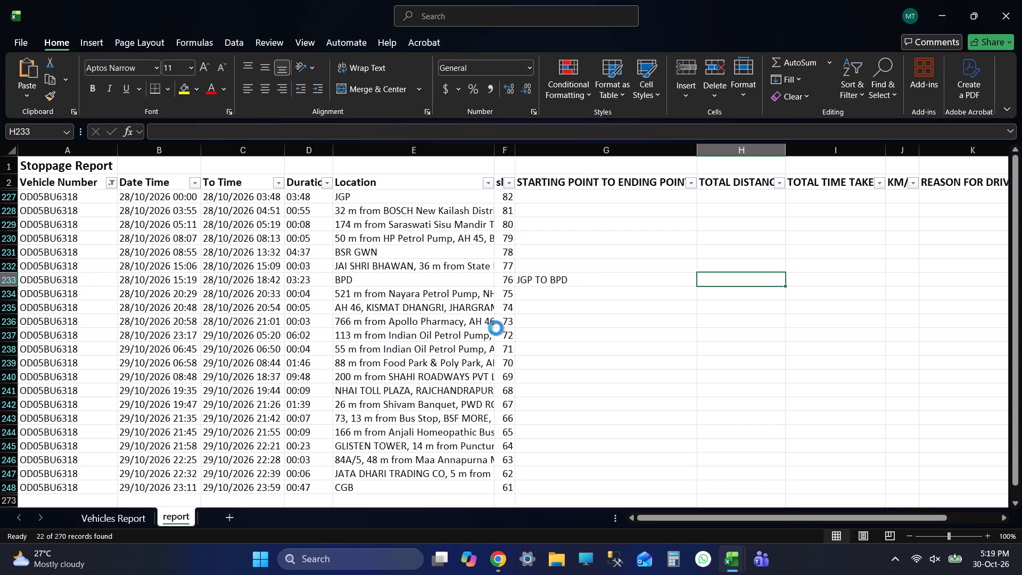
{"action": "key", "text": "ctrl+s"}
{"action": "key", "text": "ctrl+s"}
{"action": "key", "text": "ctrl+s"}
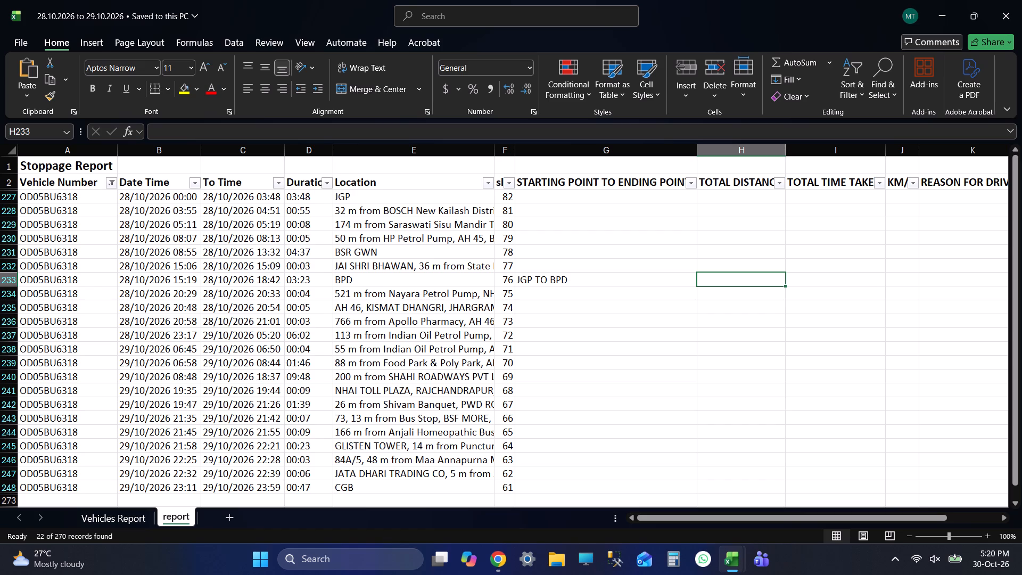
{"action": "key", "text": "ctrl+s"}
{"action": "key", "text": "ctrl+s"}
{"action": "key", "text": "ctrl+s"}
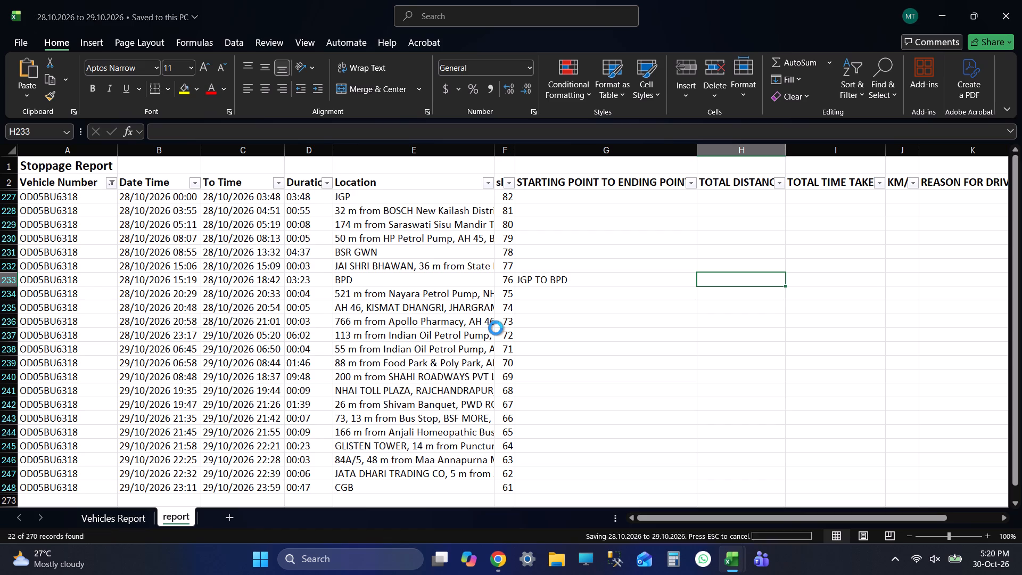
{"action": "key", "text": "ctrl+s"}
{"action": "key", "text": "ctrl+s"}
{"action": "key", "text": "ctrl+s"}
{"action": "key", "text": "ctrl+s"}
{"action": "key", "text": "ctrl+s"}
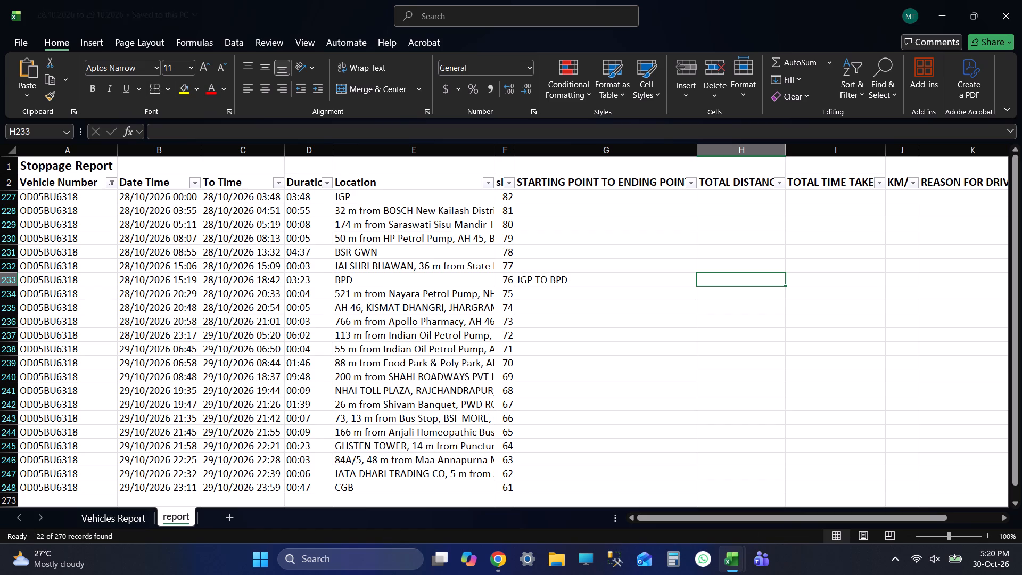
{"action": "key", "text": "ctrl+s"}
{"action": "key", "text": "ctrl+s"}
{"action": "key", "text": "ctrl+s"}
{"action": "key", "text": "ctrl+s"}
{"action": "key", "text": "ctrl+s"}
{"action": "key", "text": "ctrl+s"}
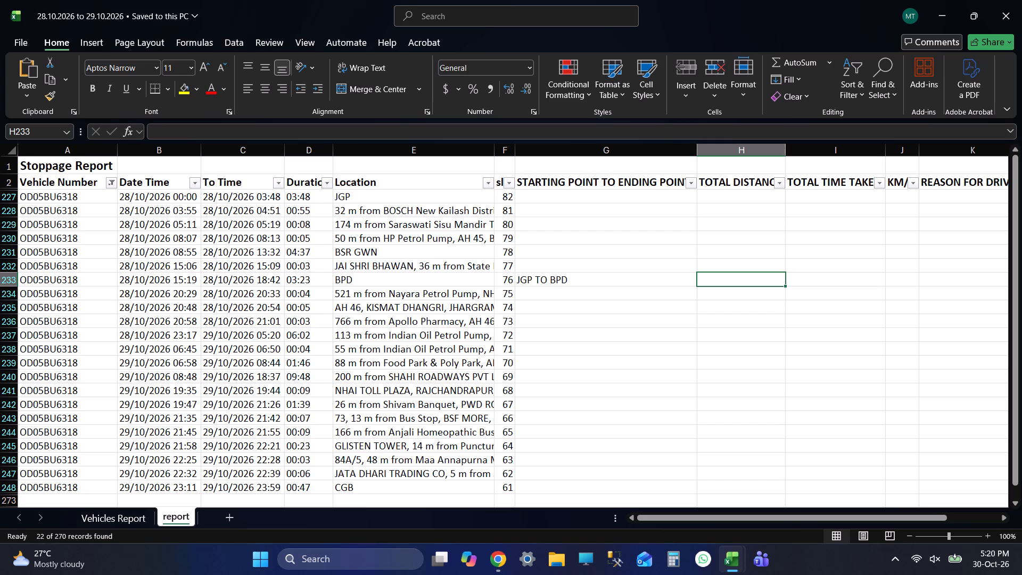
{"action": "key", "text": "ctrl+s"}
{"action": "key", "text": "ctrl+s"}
{"action": "key", "text": "alt+Tab"}
{"action": "key", "text": "alt+Tab"}
{"action": "key", "text": "alt+Tab"}
{"action": "key", "text": "alt+Tab"}
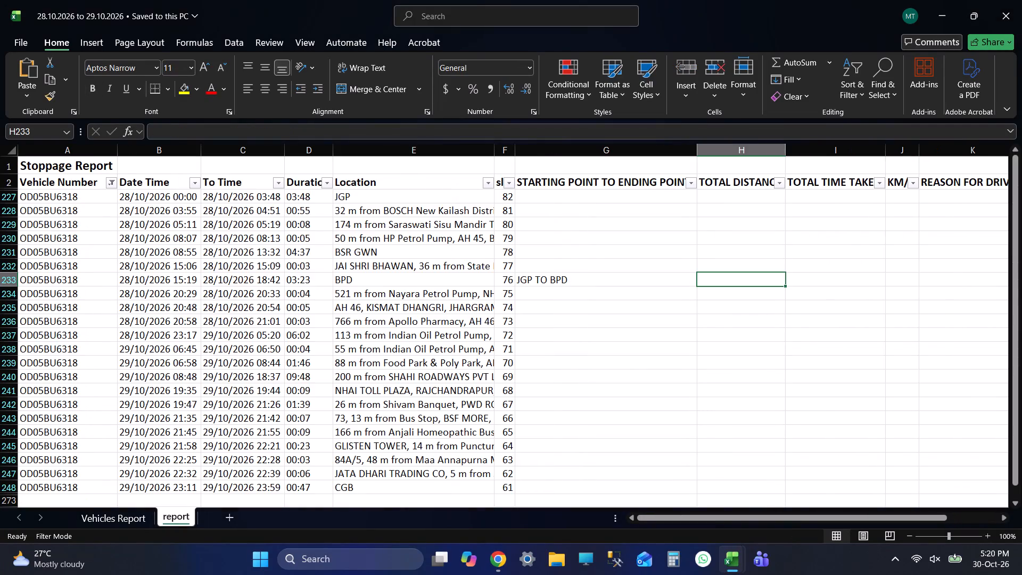
{"action": "key", "text": "alt+Tab"}
{"action": "key", "text": "alt+Tab"}
{"action": "key", "text": "alt+Tab"}
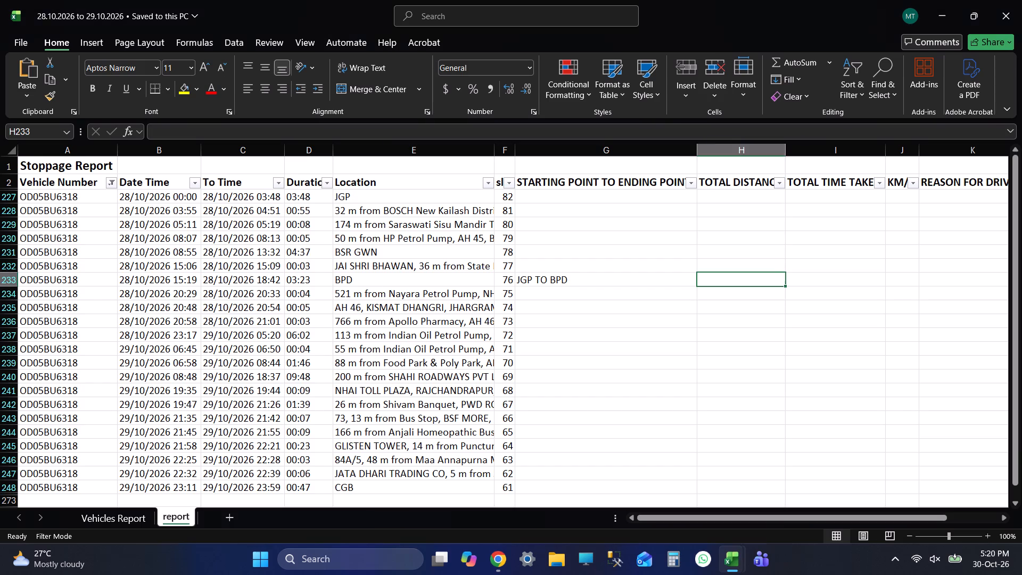
{"action": "key", "text": "alt+Tab"}
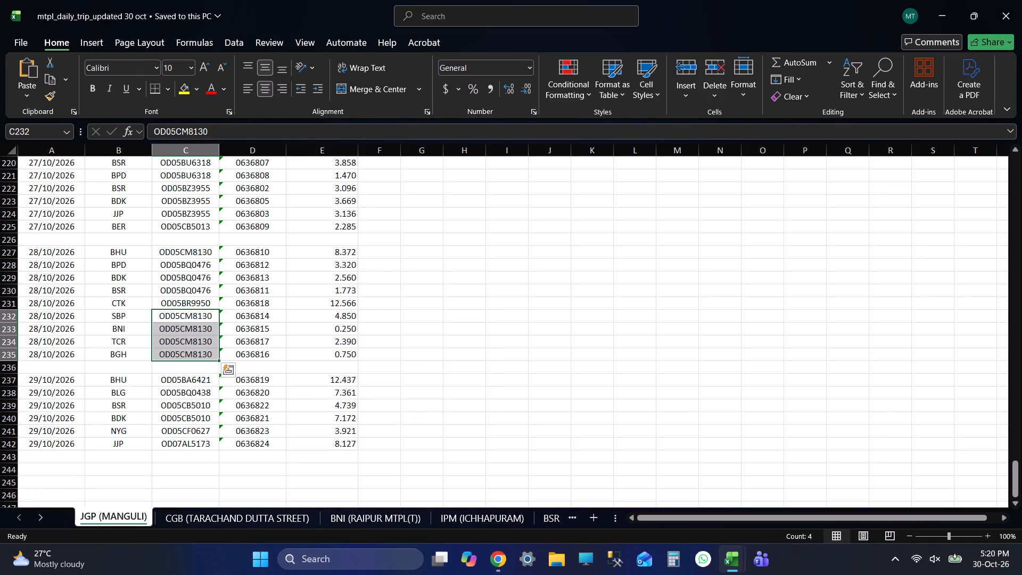
{"action": "scroll", "coordinate": [195, 274], "scroll_direction": "up", "scroll_amount": 4}
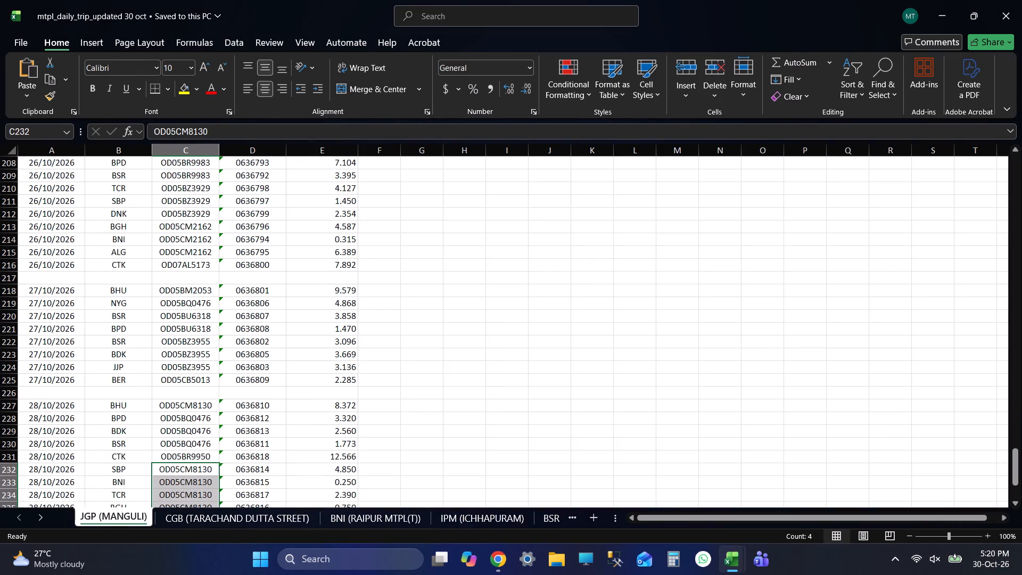
{"action": "key", "text": "alt+Tab"}
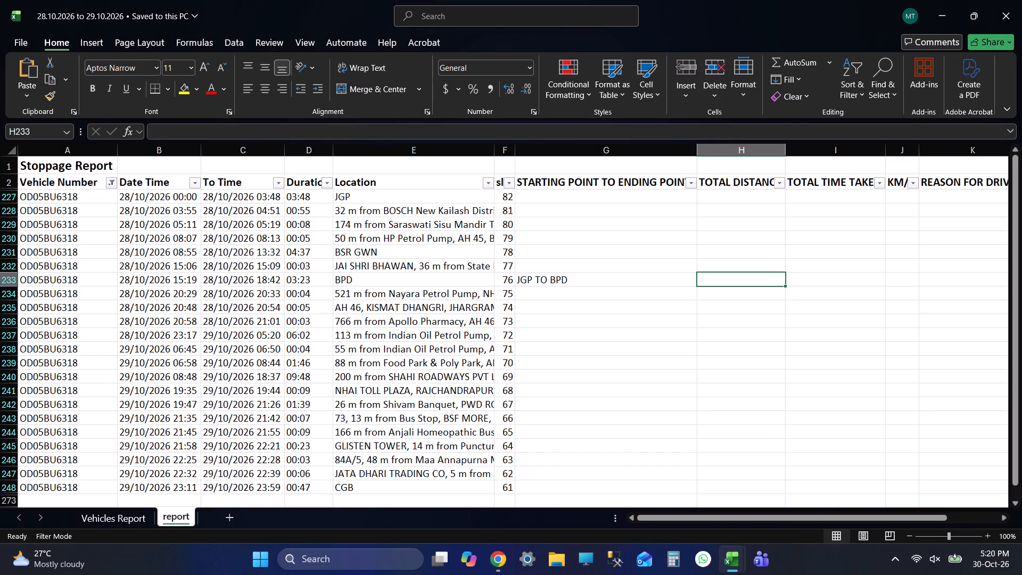
{"action": "key", "text": "alt+Tab"}
{"action": "left_click_drag", "start_coordinate": [196, 313], "coordinate": [318, 328]}
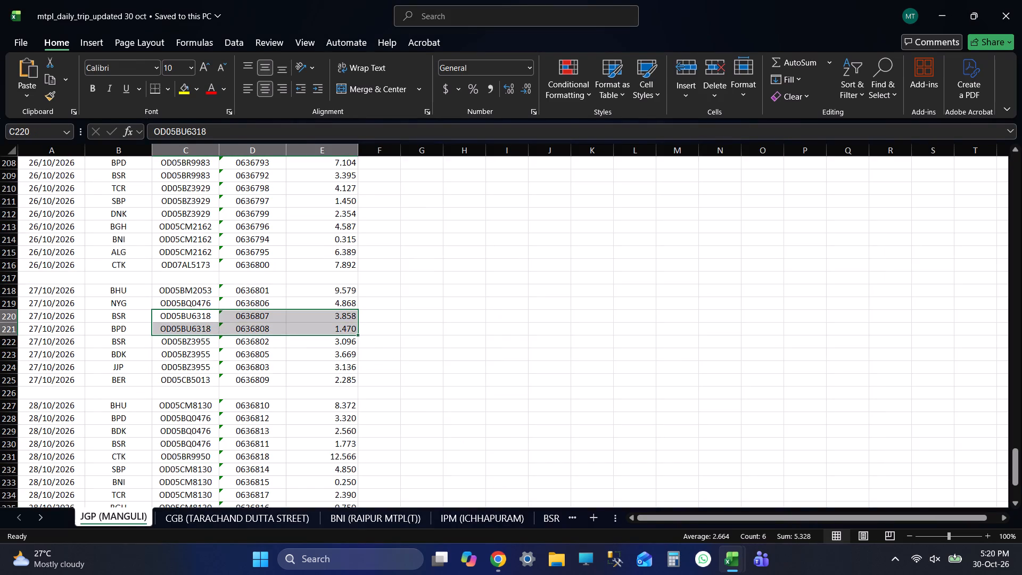
{"action": "key", "text": "alt+Tab"}
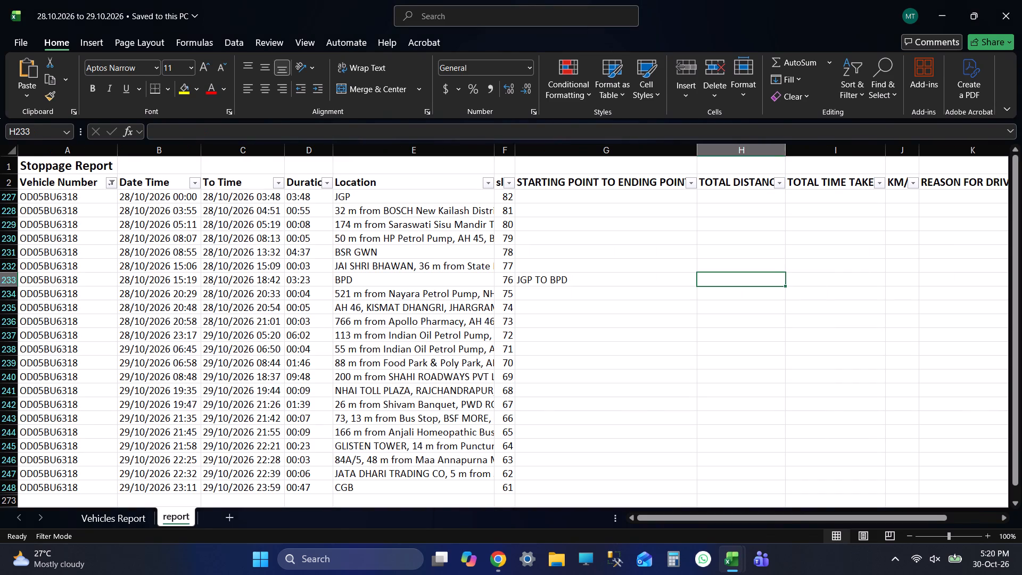
{"action": "key", "text": "alt+Tab"}
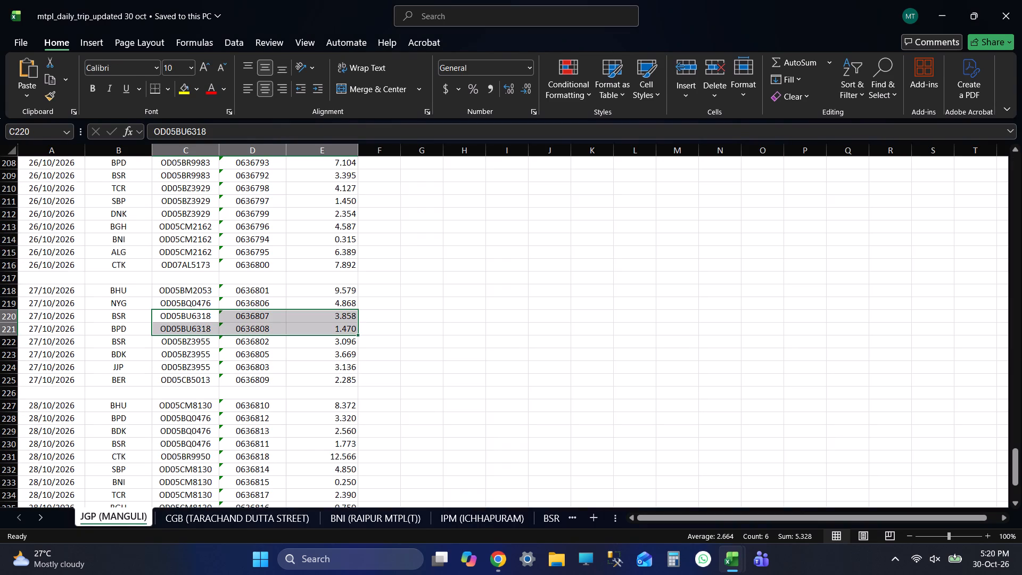
{"action": "key", "text": "alt+Tab"}
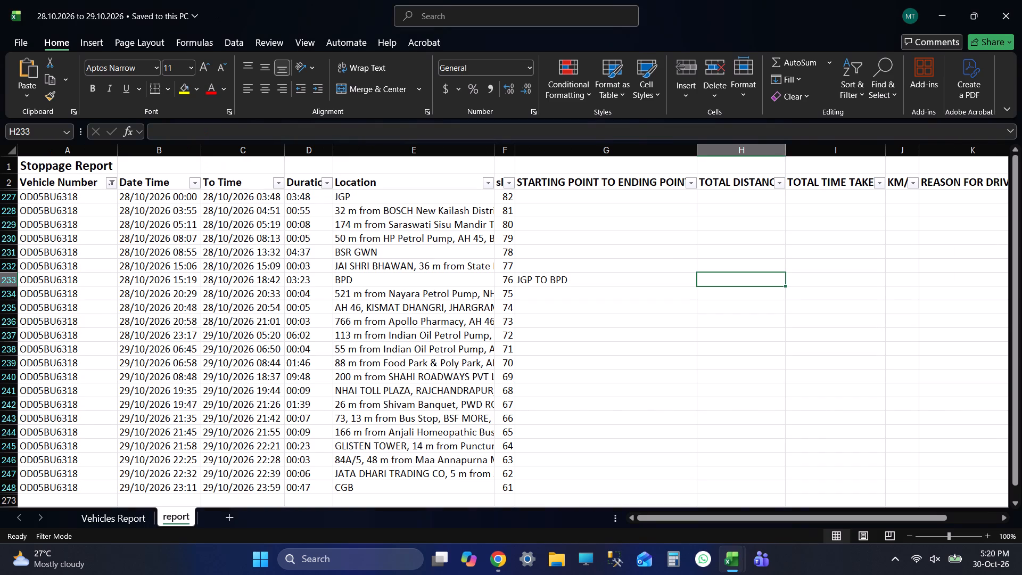
{"action": "key", "text": "alt+Tab"}
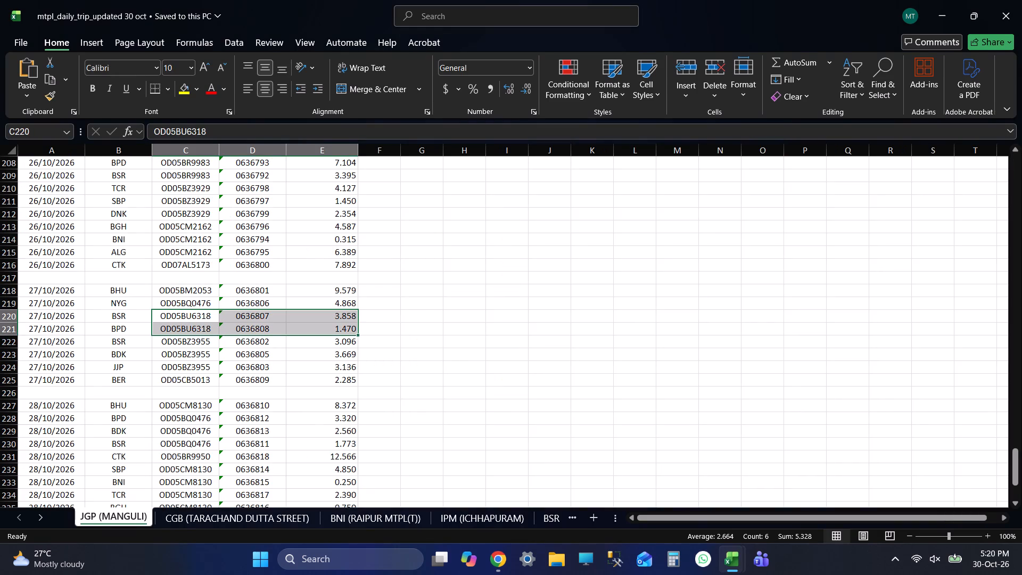
{"action": "key", "text": "alt+Tab"}
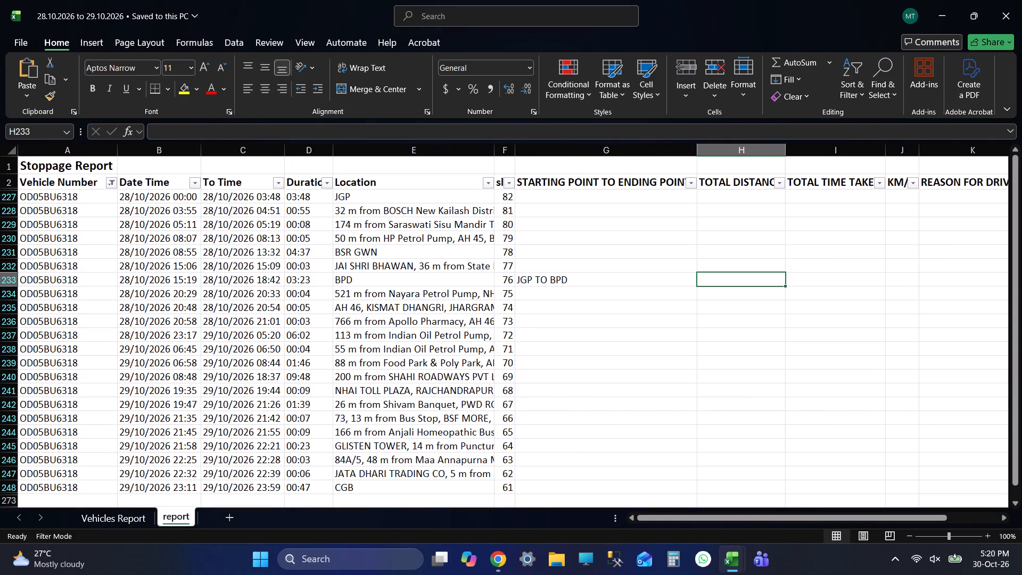
{"action": "key", "text": "alt+Tab"}
{"action": "key", "text": "alt+Tab"}
{"action": "key", "text": "alt+Tab"}
{"action": "key", "text": "alt+Tab"}
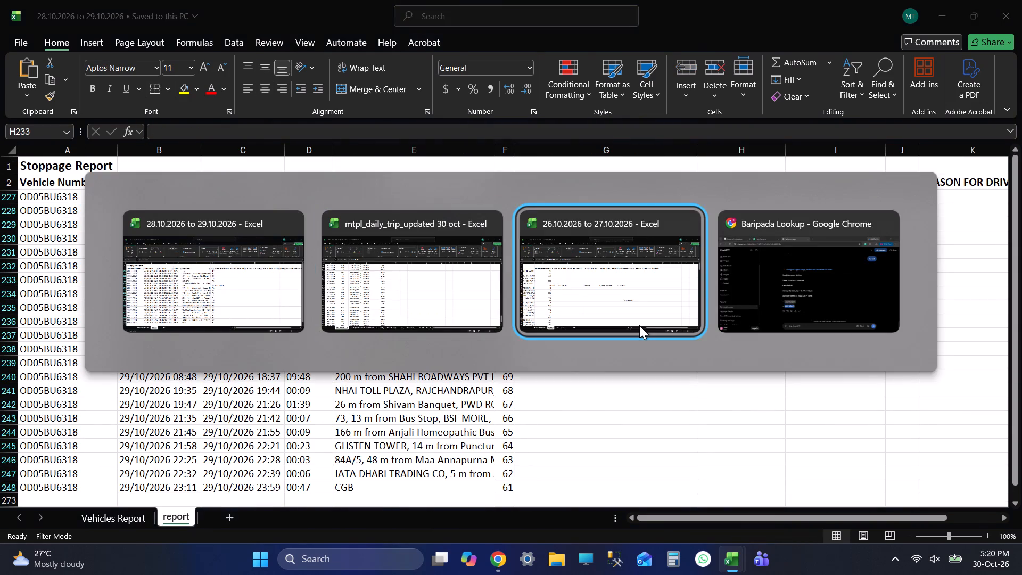
{"action": "key", "text": "alt+Tab"}
{"action": "left_click", "coordinate": [76, 0]}
{"action": "left_click", "coordinate": [229, 96]}
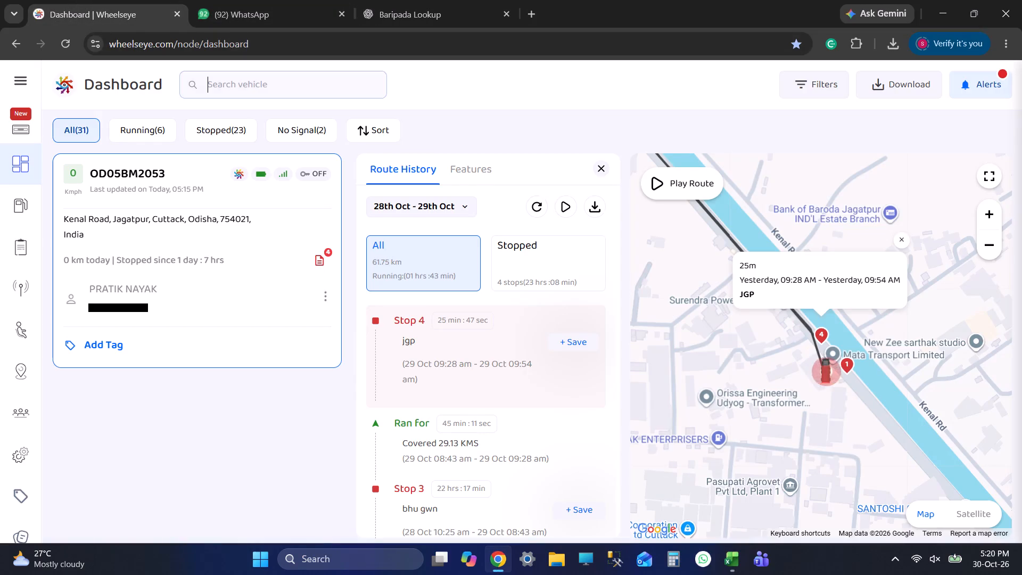
{"action": "key", "text": "alt+Tab"}
{"action": "key", "text": "alt+Tab"}
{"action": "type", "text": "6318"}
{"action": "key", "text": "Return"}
{"action": "left_click", "coordinate": [189, 268]}
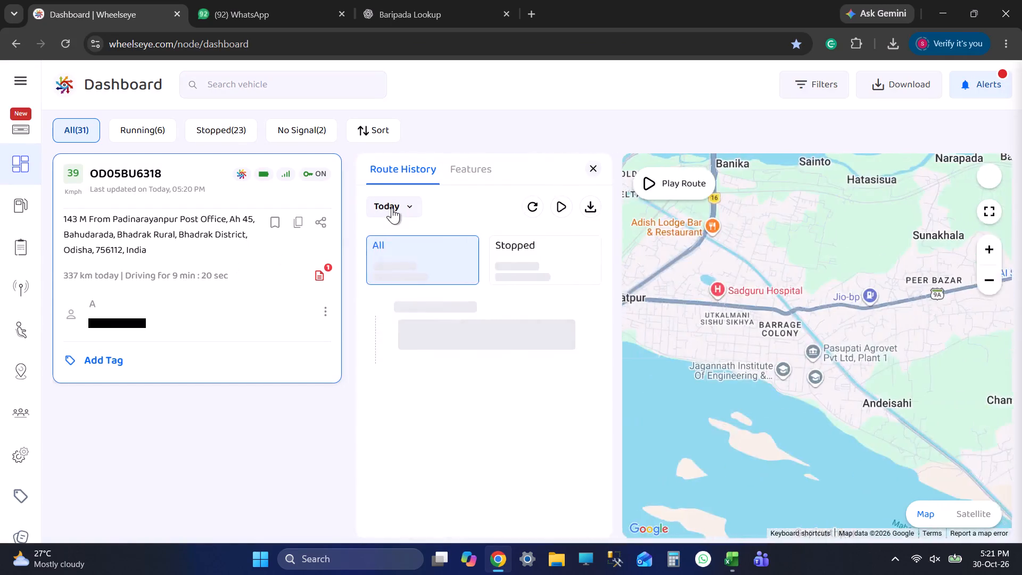
{"action": "left_click", "coordinate": [392, 208]}
{"action": "left_click", "coordinate": [416, 340]}
{"action": "key", "text": "alt+Tab"}
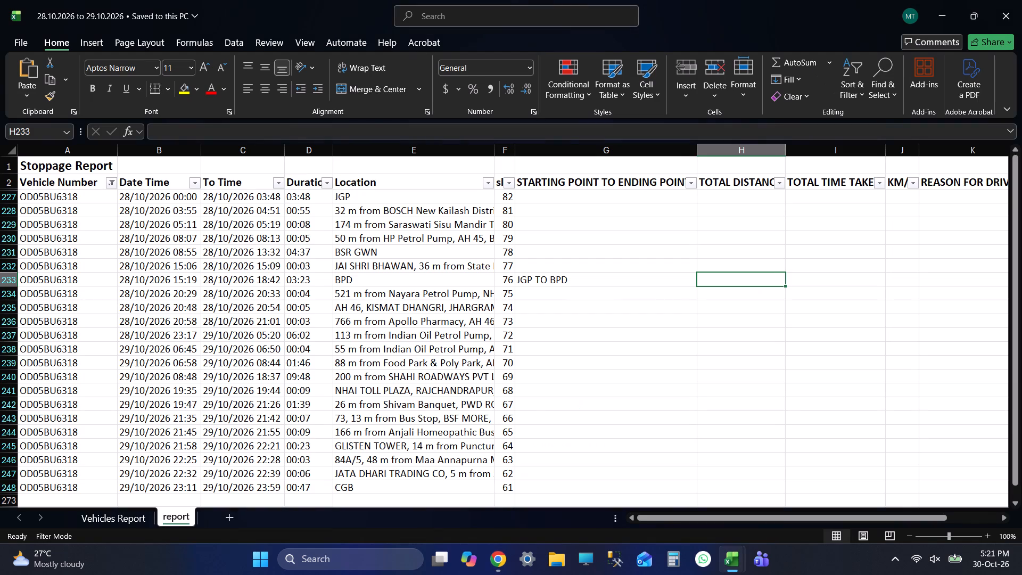
{"action": "left_click", "coordinate": [327, 196]}
{"action": "key", "text": "shift+Tab"}
{"action": "key", "text": "alt+Tab"}
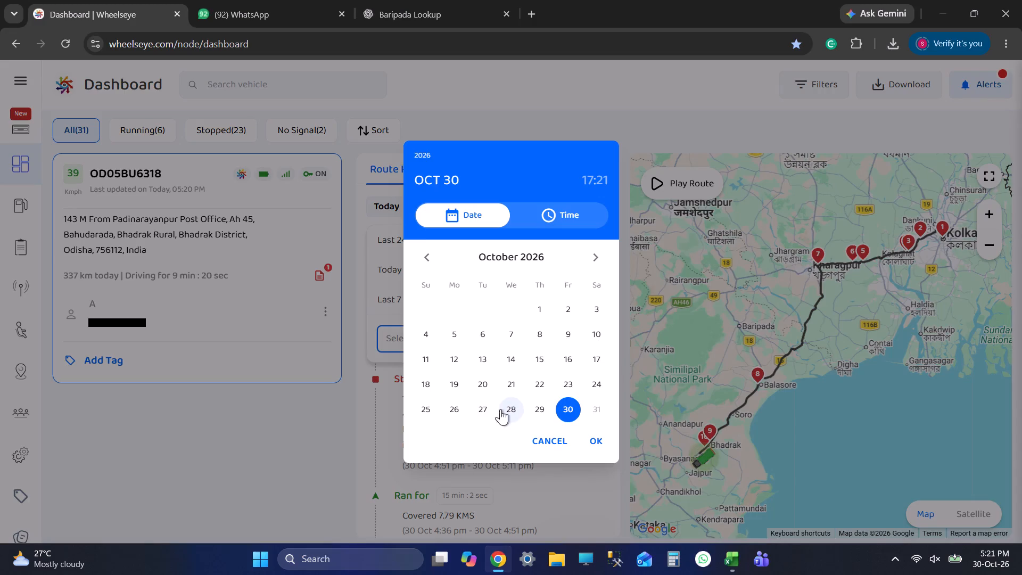
{"action": "left_click", "coordinate": [509, 405]}
{"action": "key", "text": "alt+Tab"}
{"action": "key", "text": "alt+Tab"}
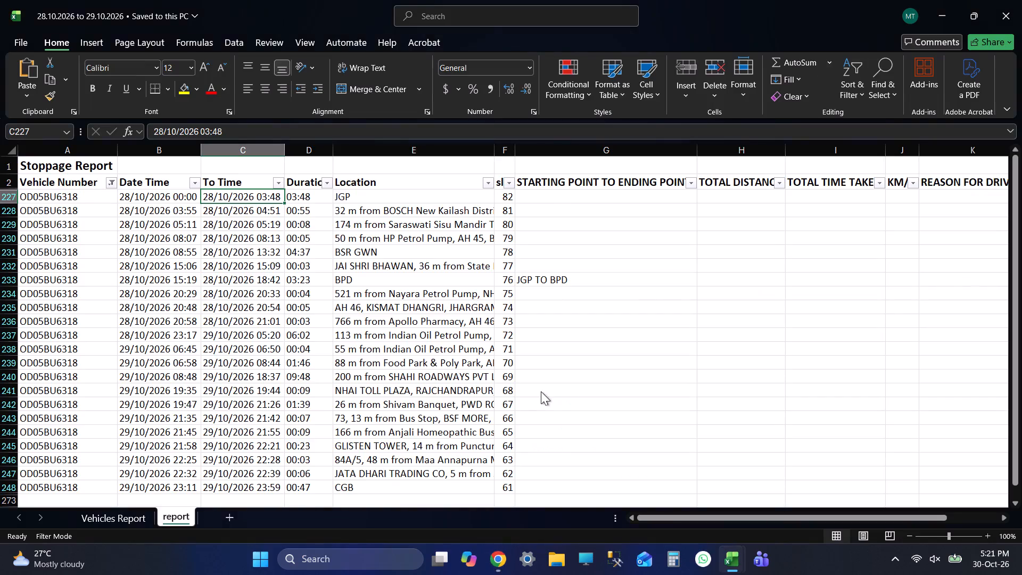
{"action": "left_click", "coordinate": [581, 328]}
{"action": "key", "text": "alt+Tab"}
{"action": "key", "text": "alt+Tab"}
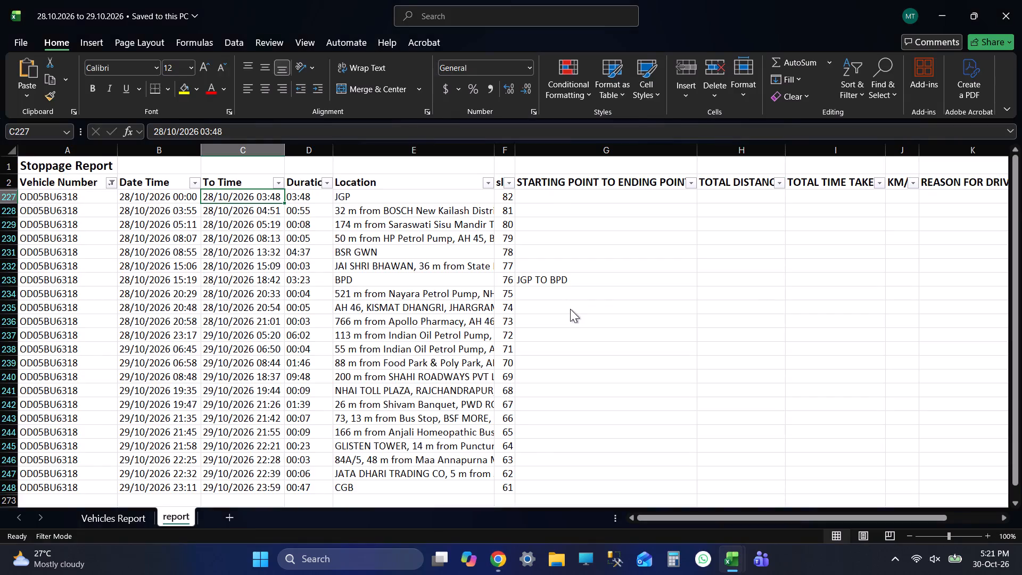
{"action": "left_click", "coordinate": [552, 271]}
{"action": "left_click", "coordinate": [590, 450]}
Set the end of the route history range to 28 October 2026, 15:43, checking the BPD arrival row in the stoppage report.
{"action": "left_click", "coordinate": [533, 324]}
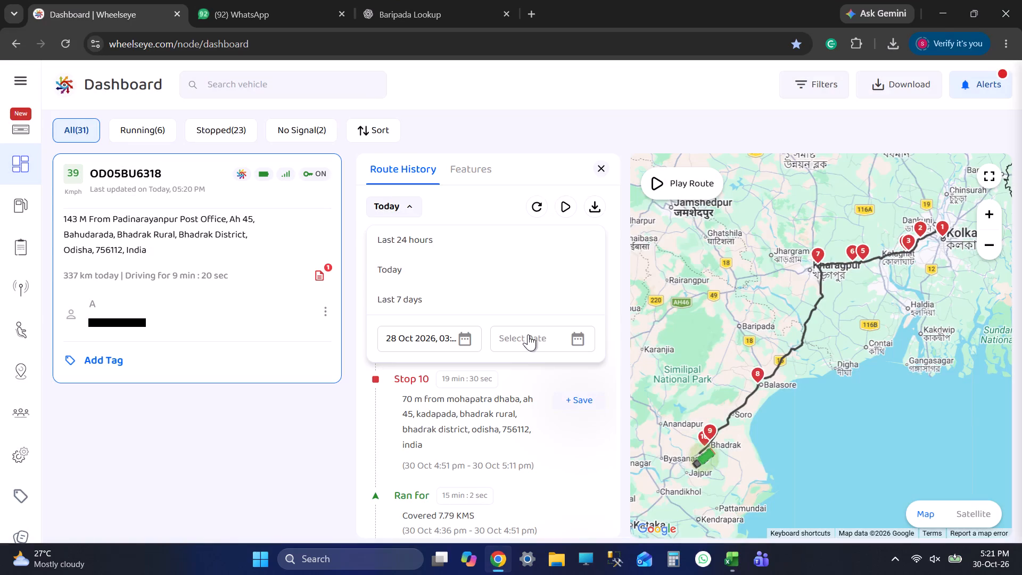
{"action": "left_click", "coordinate": [528, 334]}
{"action": "key", "text": "alt+Tab"}
{"action": "left_click", "coordinate": [381, 279]}
{"action": "key", "text": "shift+Tab"}
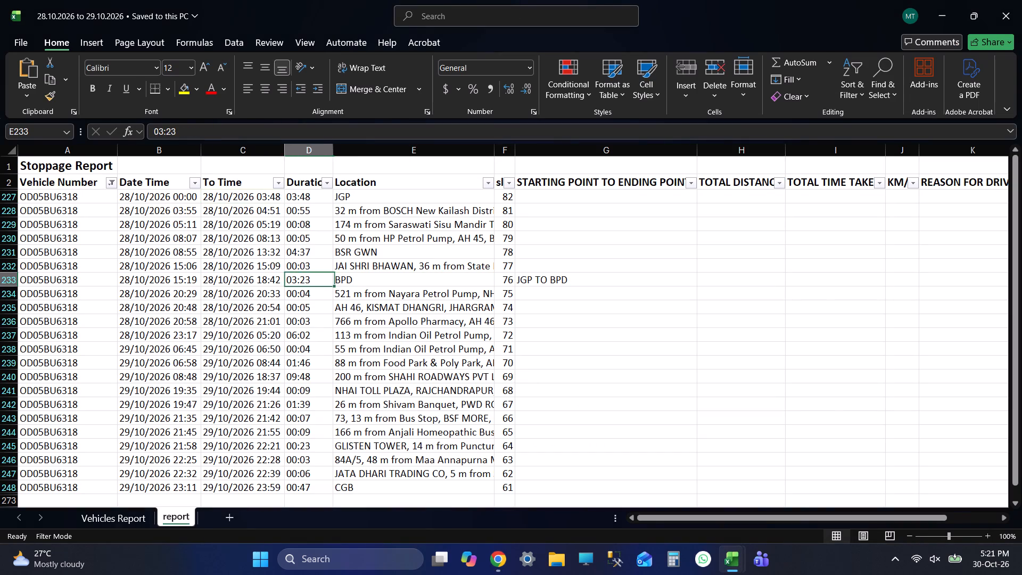
{"action": "key", "text": "shift+Tab"}
{"action": "key", "text": "shift+Tab"}
{"action": "key", "text": "alt+Tab"}
{"action": "left_click", "coordinate": [502, 410]}
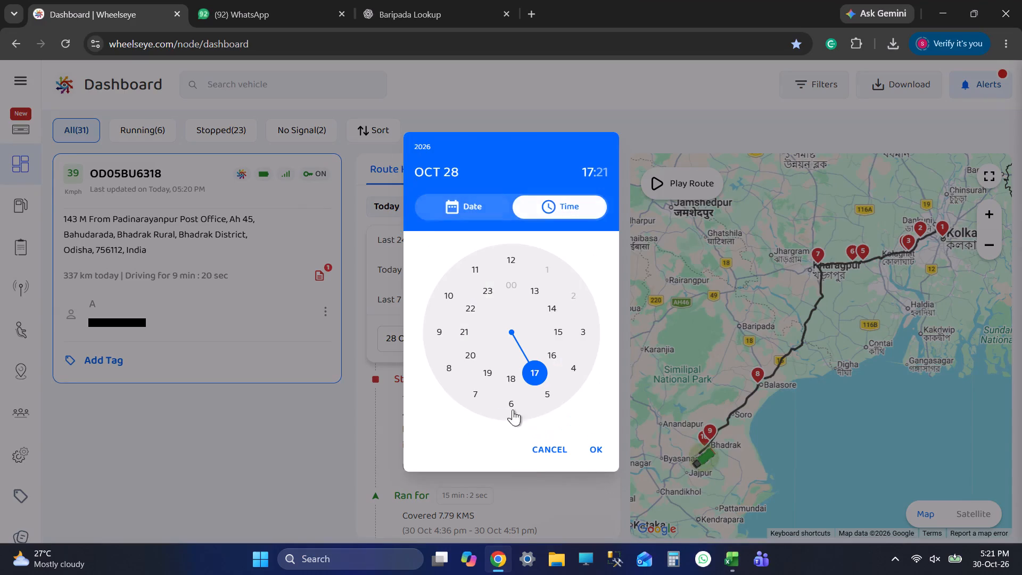
{"action": "key", "text": "alt+Tab"}
{"action": "key", "text": "alt+Tab"}
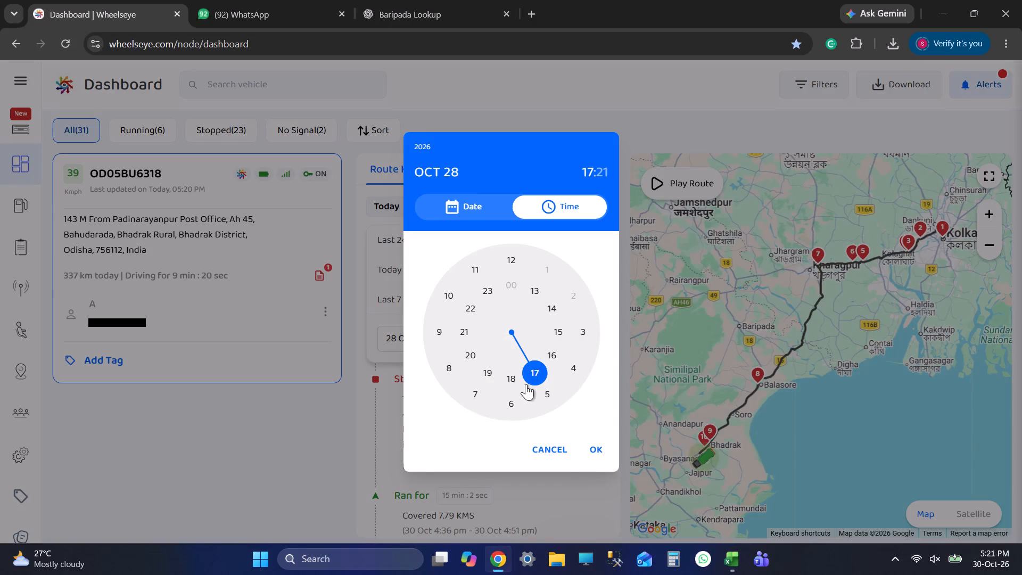
{"action": "left_click", "coordinate": [551, 333]}
{"action": "key", "text": "alt+Tab"}
{"action": "key", "text": "alt+Tab"}
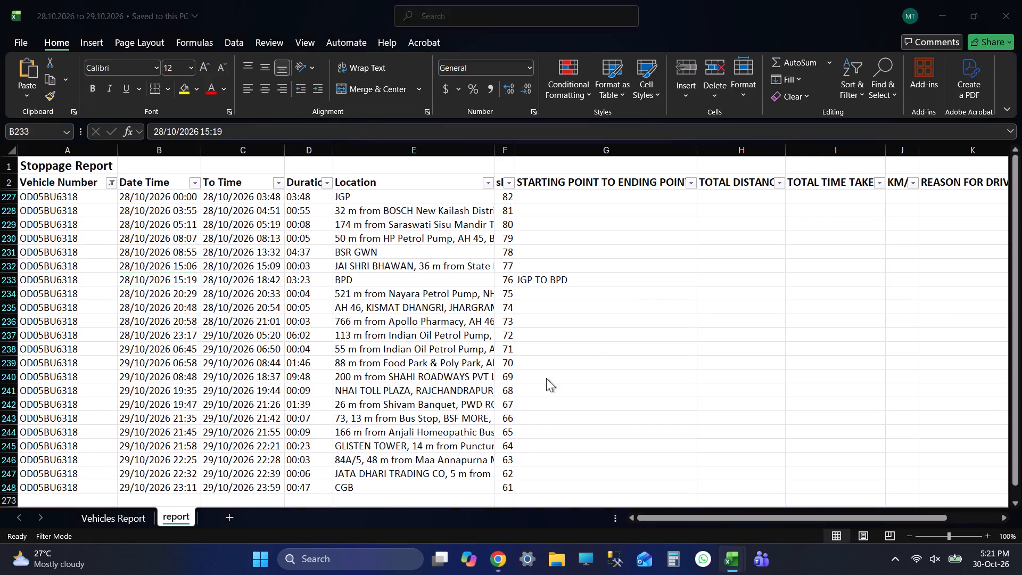
{"action": "left_click", "coordinate": [445, 348]}
{"action": "left_click", "coordinate": [591, 443]}
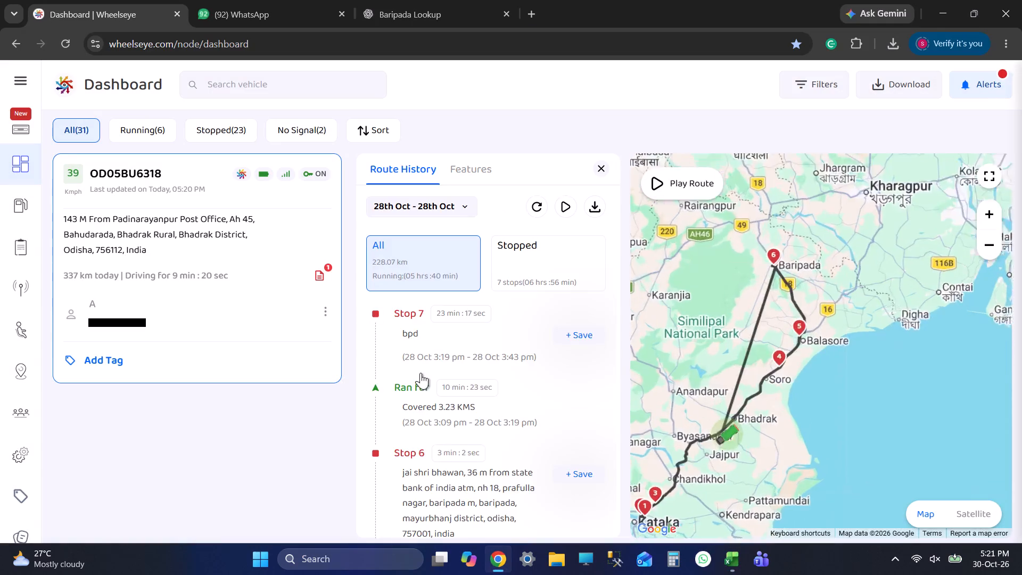
{"action": "scroll", "coordinate": [425, 390], "scroll_direction": "down", "scroll_amount": 6}
{"action": "scroll", "coordinate": [430, 432], "scroll_direction": "up", "scroll_amount": 1}
{"action": "scroll", "coordinate": [430, 432], "scroll_direction": "down", "scroll_amount": 13}
{"action": "scroll", "coordinate": [457, 435], "scroll_direction": "up", "scroll_amount": 1}
{"action": "scroll", "coordinate": [457, 435], "scroll_direction": "down", "scroll_amount": 6}
{"action": "left_click", "coordinate": [457, 465]}
{"action": "scroll", "coordinate": [473, 451], "scroll_direction": "down", "scroll_amount": 1}
{"action": "scroll", "coordinate": [473, 451], "scroll_direction": "up", "scroll_amount": 1}
{"action": "scroll", "coordinate": [473, 451], "scroll_direction": "down", "scroll_amount": 3}
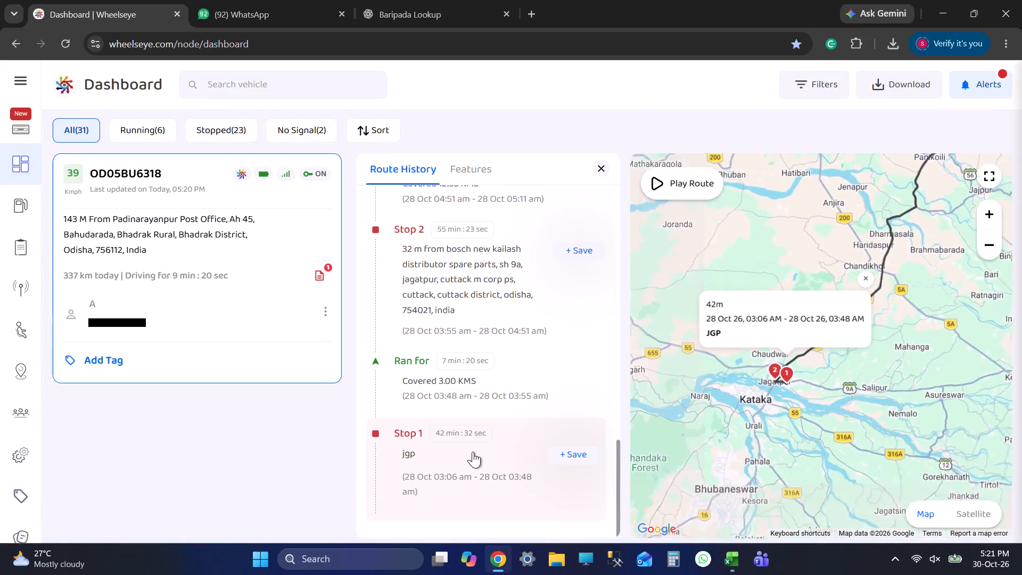
{"action": "left_click", "coordinate": [469, 263]}
{"action": "scroll", "coordinate": [837, 349], "scroll_direction": "up", "scroll_amount": 10}
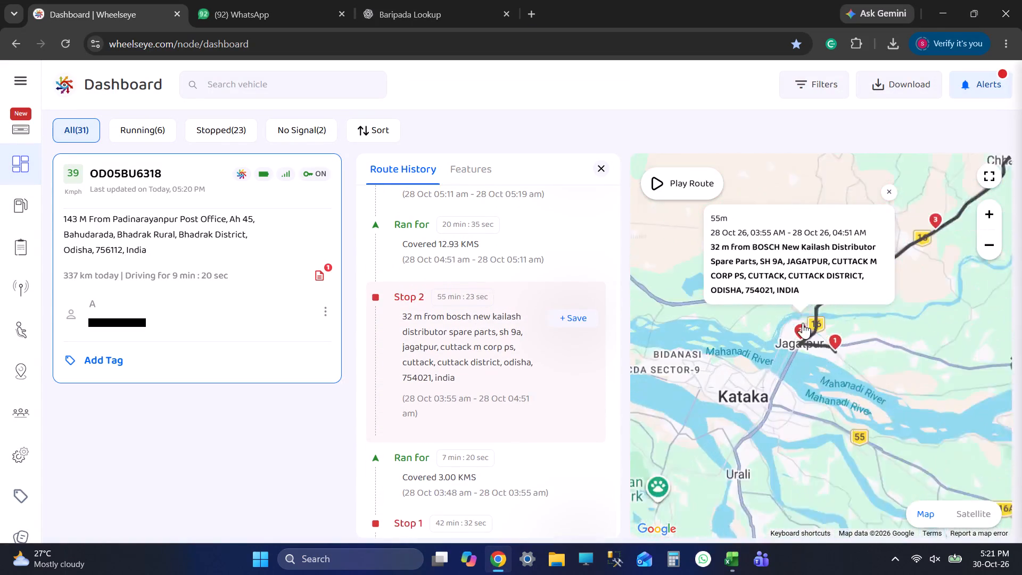
{"action": "scroll", "coordinate": [803, 323], "scroll_direction": "up", "scroll_amount": 5}
{"action": "scroll", "coordinate": [787, 342], "scroll_direction": "down", "scroll_amount": 1}
{"action": "scroll", "coordinate": [787, 342], "scroll_direction": "up", "scroll_amount": 1}
{"action": "scroll", "coordinate": [787, 342], "scroll_direction": "down", "scroll_amount": 1}
{"action": "scroll", "coordinate": [787, 342], "scroll_direction": "up", "scroll_amount": 10}
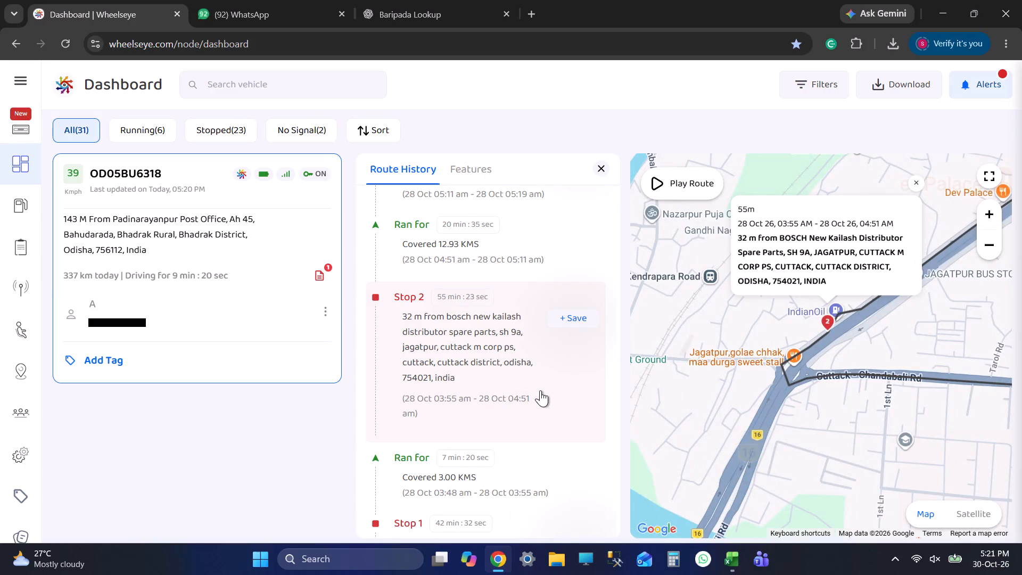
{"action": "scroll", "coordinate": [540, 390], "scroll_direction": "down", "scroll_amount": 17}
{"action": "left_click", "coordinate": [550, 471]}
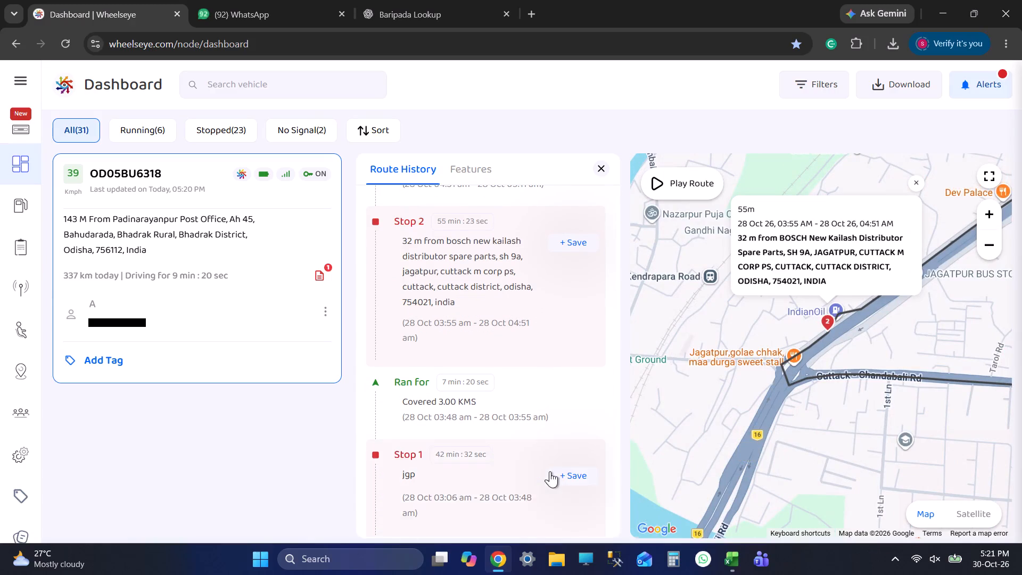
Go through the remaining stops on the route history and map, from the Jagatpur stop up to BPD.
{"action": "scroll", "coordinate": [517, 477], "scroll_direction": "up", "scroll_amount": 3}
{"action": "left_click", "coordinate": [503, 459]}
{"action": "scroll", "coordinate": [503, 459], "scroll_direction": "up", "scroll_amount": 4}
{"action": "left_click", "coordinate": [473, 387]}
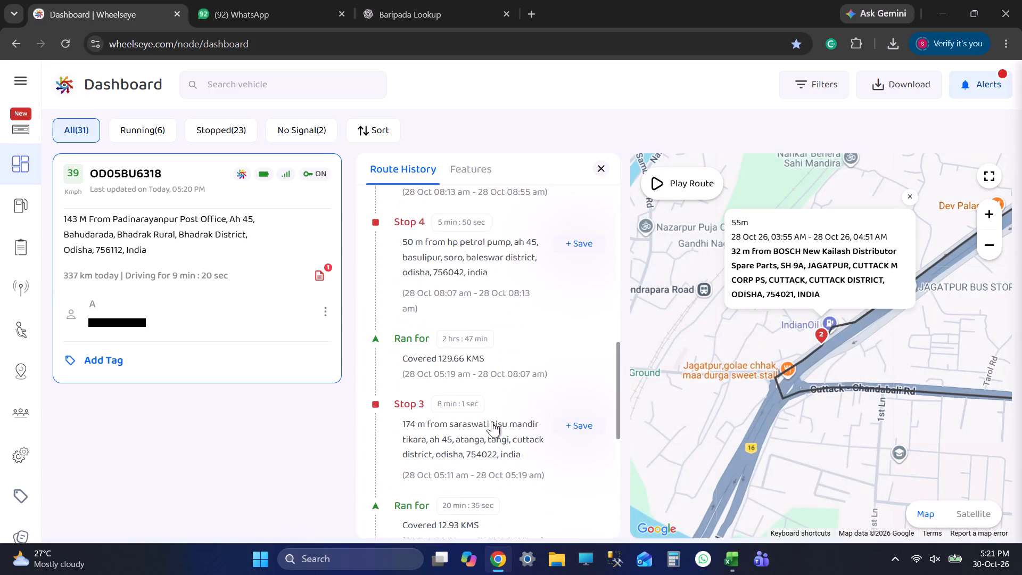
{"action": "left_click", "coordinate": [492, 421]}
{"action": "scroll", "coordinate": [492, 421], "scroll_direction": "up", "scroll_amount": 3}
{"action": "left_click", "coordinate": [492, 415]}
{"action": "scroll", "coordinate": [492, 415], "scroll_direction": "up", "scroll_amount": 4}
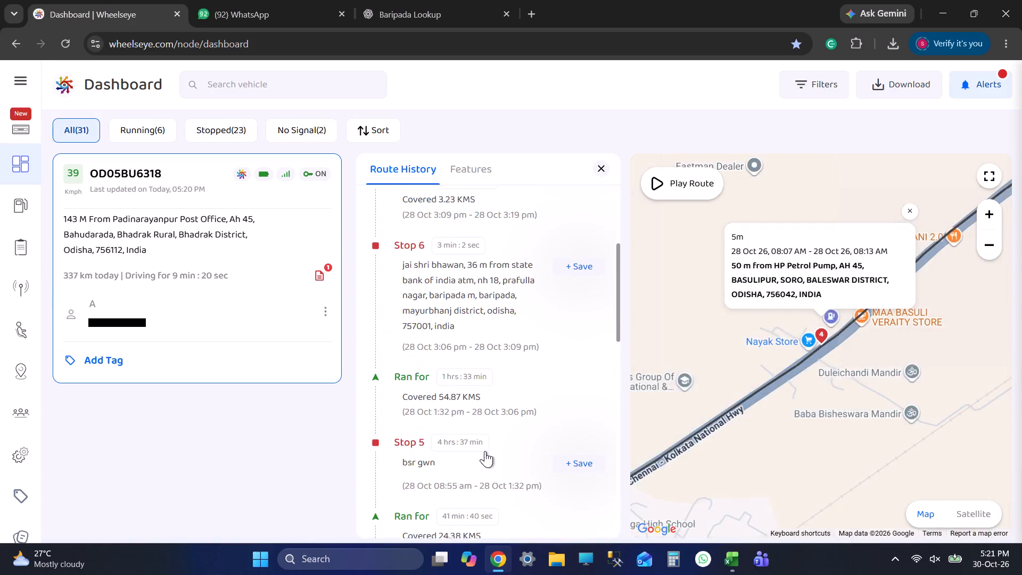
{"action": "left_click", "coordinate": [485, 451]}
{"action": "scroll", "coordinate": [493, 449], "scroll_direction": "up", "scroll_amount": 2}
{"action": "left_click", "coordinate": [475, 311]}
{"action": "scroll", "coordinate": [475, 323], "scroll_direction": "up", "scroll_amount": 3}
{"action": "left_click", "coordinate": [471, 366]}
{"action": "scroll", "coordinate": [479, 368], "scroll_direction": "up", "scroll_amount": 7}
Enter 229 KM in H233 as the total distance for the JGP TO BPD trip and save the workbook.
{"action": "key", "text": "alt+Tab"}
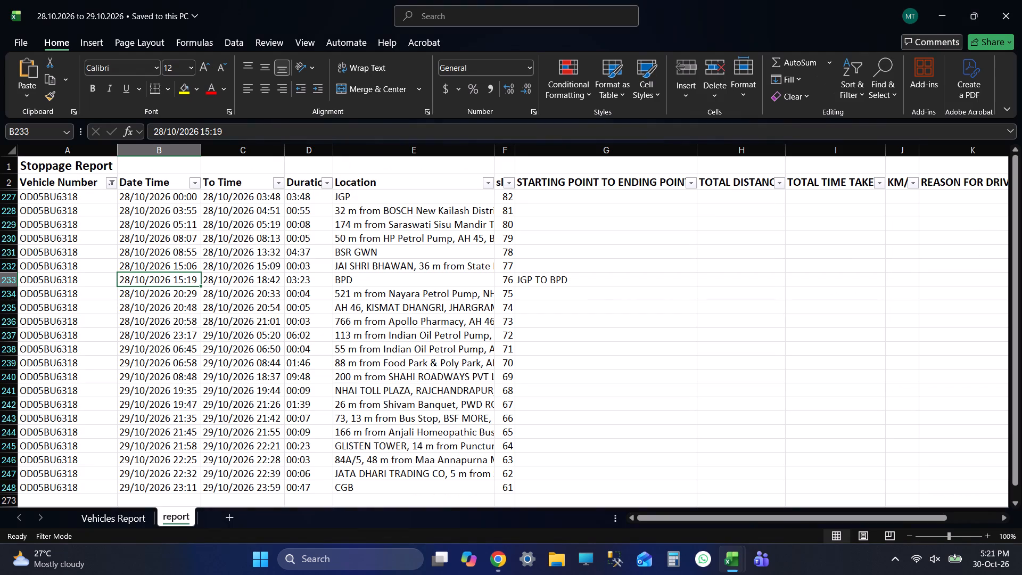
{"action": "key", "text": "Tab"}
{"action": "key", "text": "Tab"}
{"action": "key", "text": "Tab"}
{"action": "key", "text": "Tab"}
{"action": "key", "text": "Tab"}
{"action": "key", "text": "Tab"}
{"action": "key", "text": "alt+Tab"}
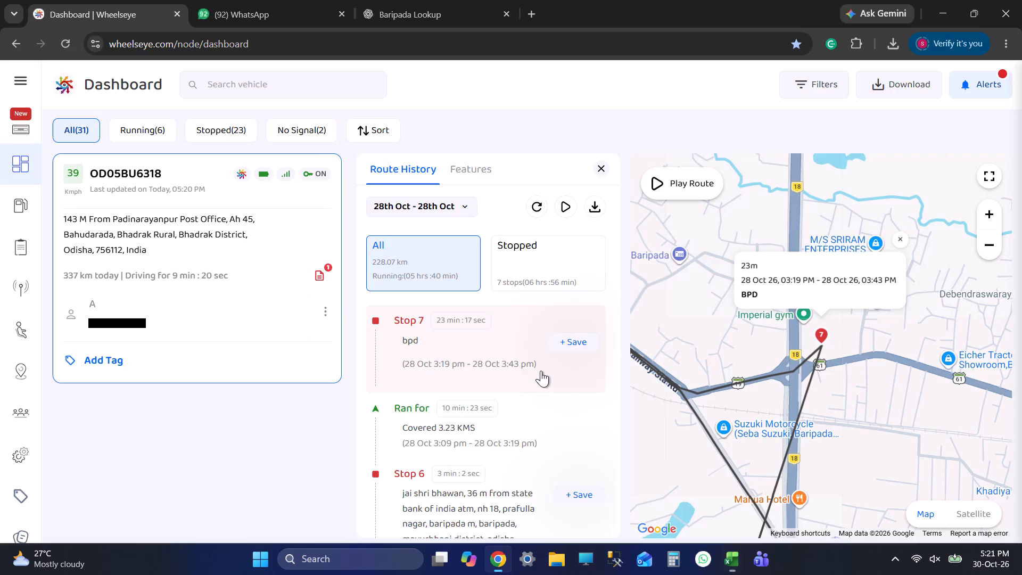
{"action": "scroll", "coordinate": [518, 371], "scroll_direction": "up", "scroll_amount": 1}
{"action": "key", "text": "alt+Tab"}
{"action": "key", "text": "alt+Tab"}
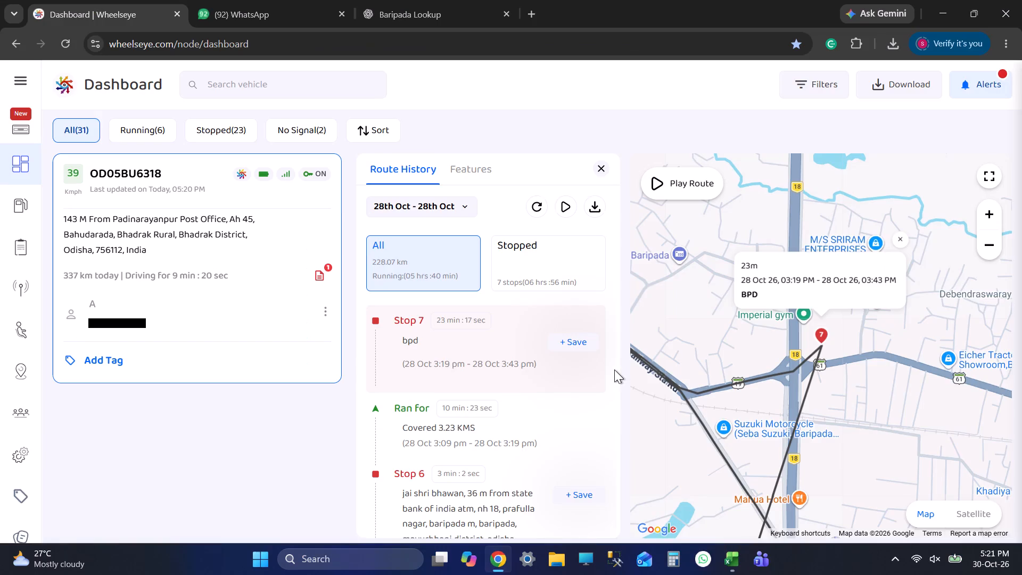
{"action": "key", "text": "alt+Tab"}
{"action": "type", "text": "229"}
{"action": "key", "text": "space"}
{"action": "type", "text": "KM"}
{"action": "key", "text": "Tab"}
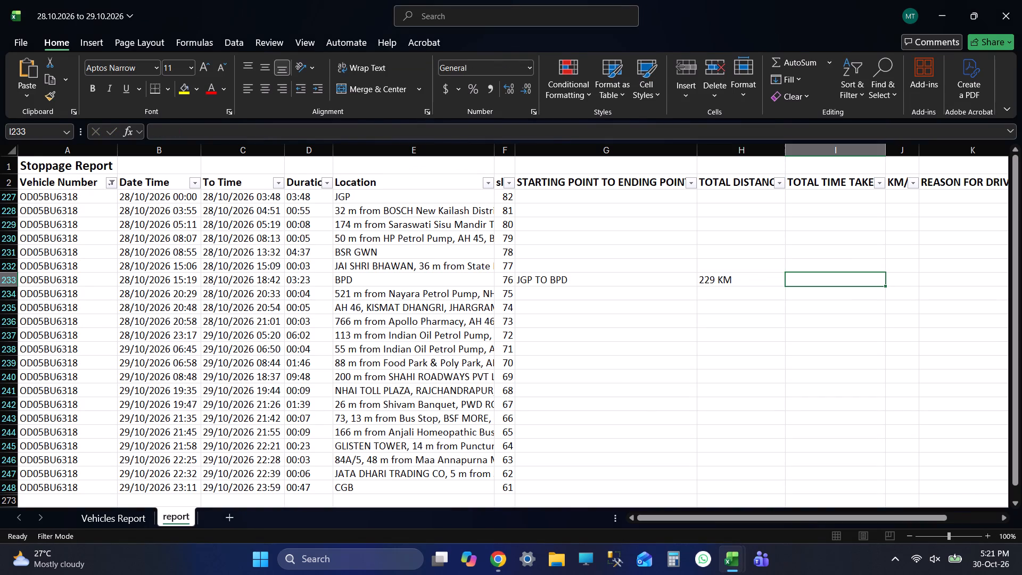
{"action": "key", "text": "ctrl+s"}
{"action": "key", "text": "ctrl+s"}
{"action": "key", "text": "ctrl+s"}
Copy the JGP departure 28/10/2026 03:48 and BPD arrival 28/10/2026 15:19 into the Baripada Lookup chat in ChatGPT and send them.
{"action": "key", "text": "alt+Tab"}
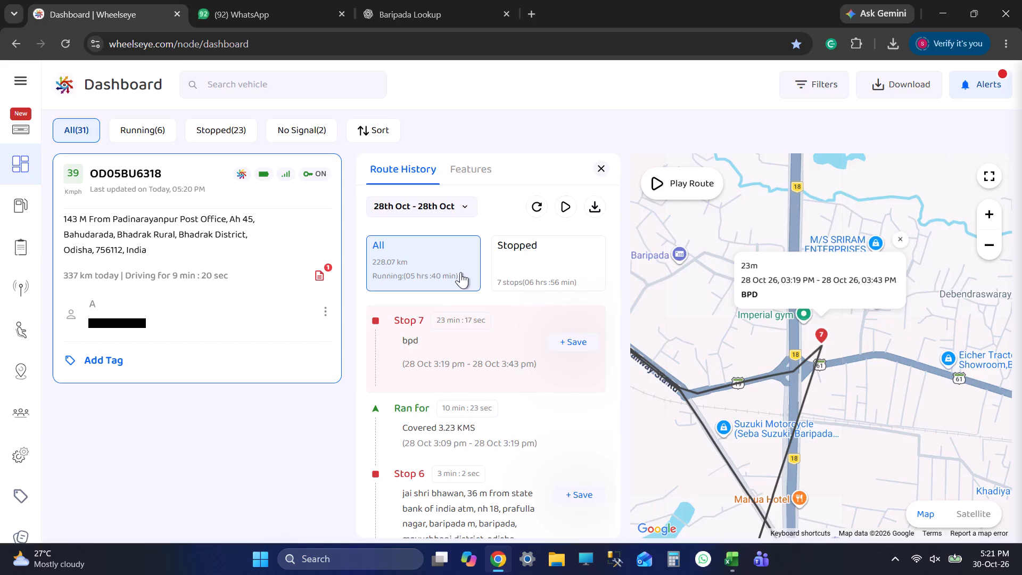
{"action": "key", "text": "alt+Tab"}
{"action": "key", "text": "alt+Tab"}
{"action": "left_click", "coordinate": [413, 0]}
{"action": "key", "text": "alt+Tab"}
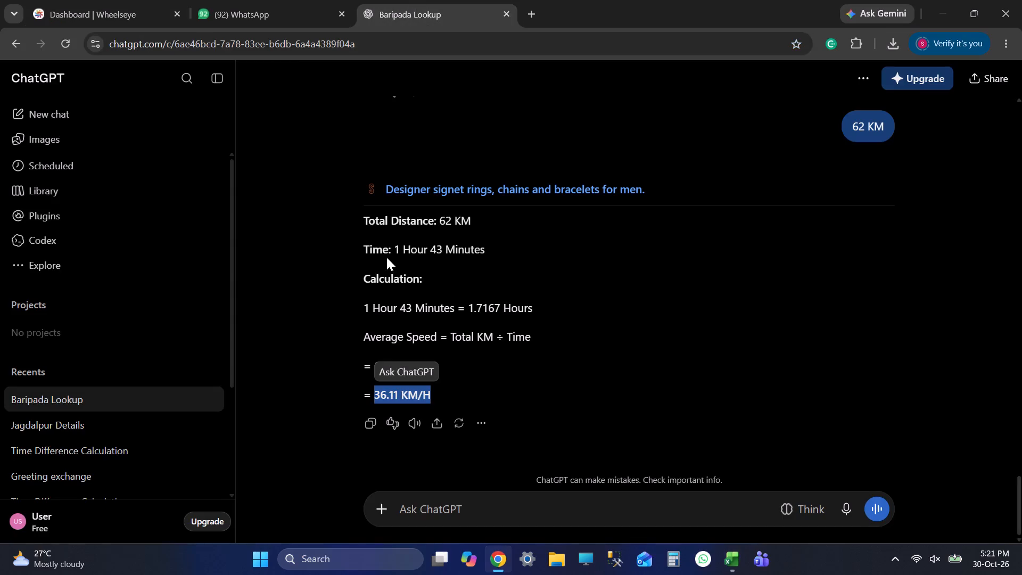
{"action": "left_click", "coordinate": [389, 191]}
{"action": "key", "text": "shift+Tab"}
{"action": "key", "text": "shift+Tab"}
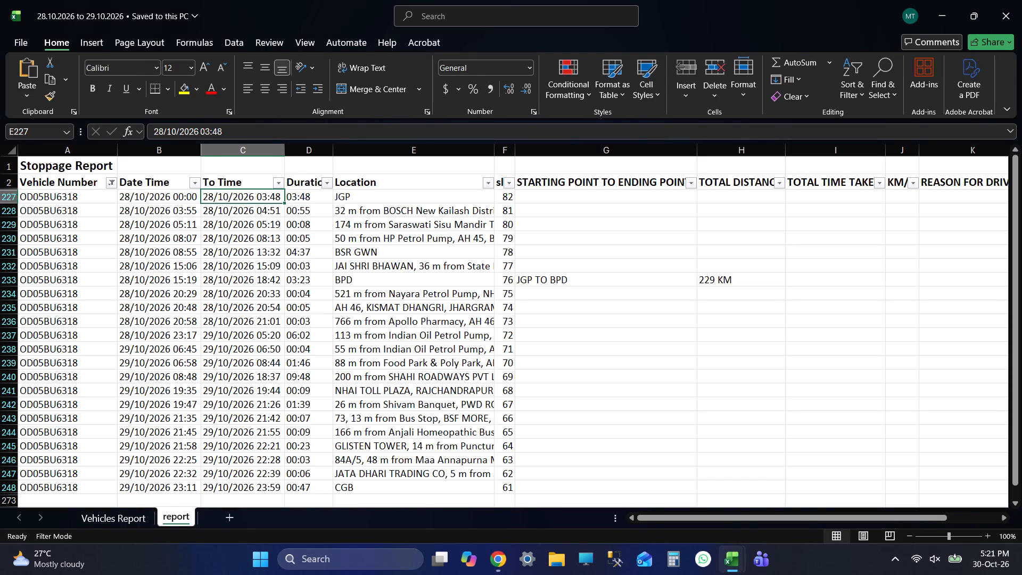
{"action": "key", "text": "ctrl+c"}
{"action": "key", "text": "alt+Tab"}
{"action": "key", "text": "ctrl+v"}
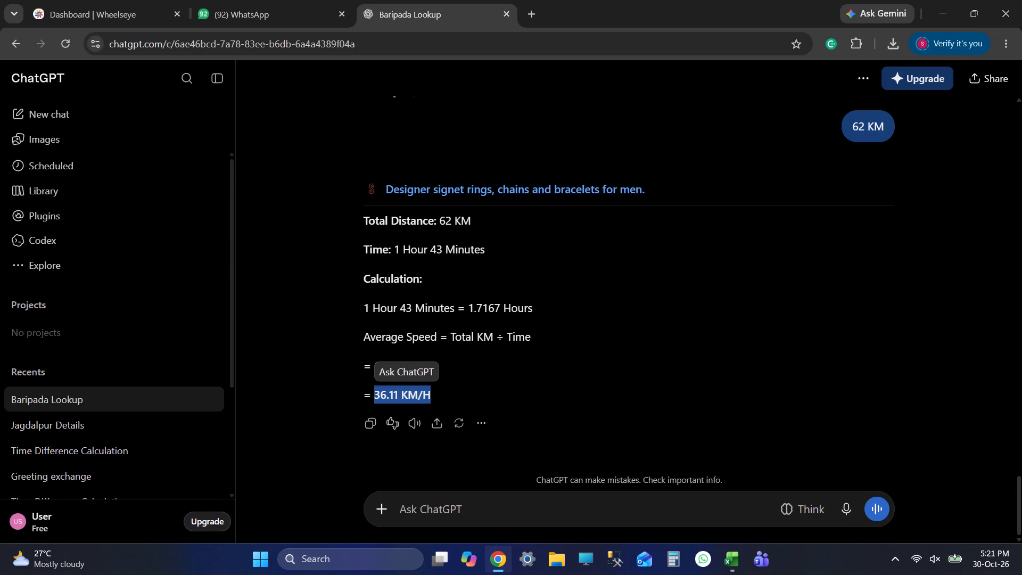
{"action": "key", "text": "alt+Tab"}
{"action": "left_click", "coordinate": [381, 283]}
{"action": "key", "text": "shift+Tab"}
{"action": "key", "text": "shift+Tab"}
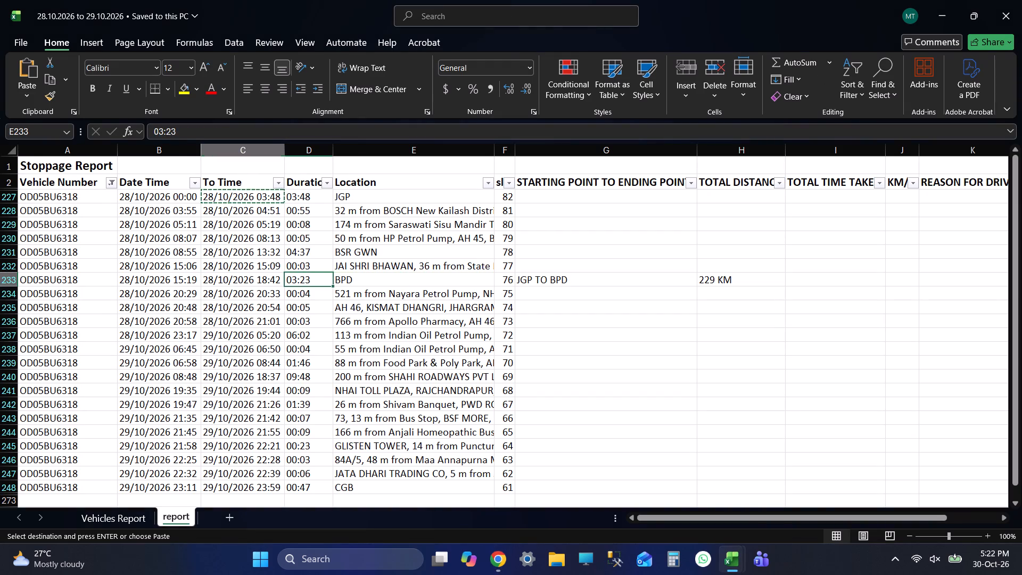
{"action": "key", "text": "shift+Tab"}
{"action": "key", "text": "ctrl+c"}
{"action": "key", "text": "alt+Tab"}
{"action": "key", "text": "ctrl+v"}
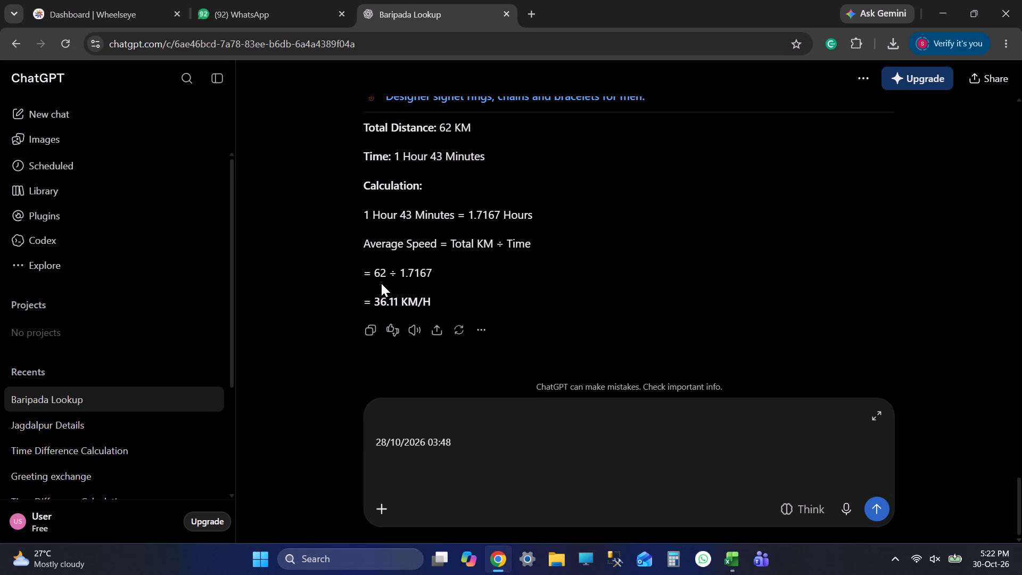
{"action": "key", "text": "Return"}
Select I233, the trip's total time cell, and read ChatGPT's time difference for the JGP TO BPD trip.
{"action": "key", "text": "alt+Tab"}
{"action": "key", "text": "Tab"}
{"action": "key", "text": "Tab"}
{"action": "key", "text": "Tab"}
{"action": "key", "text": "Tab"}
{"action": "key", "text": "Tab"}
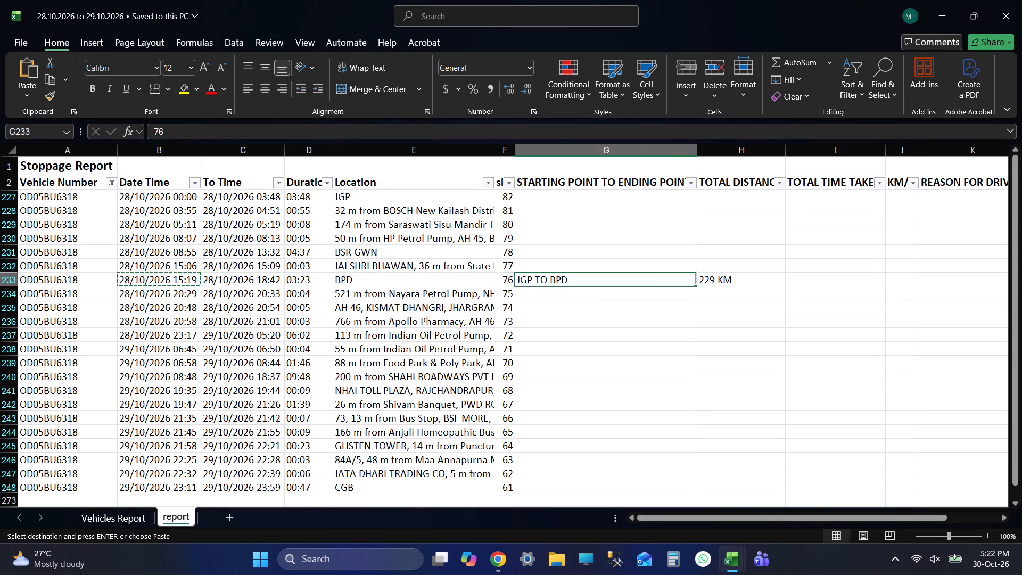
{"action": "key", "text": "Tab"}
{"action": "key", "text": "Tab"}
{"action": "key", "text": "alt+Tab"}
{"action": "scroll", "coordinate": [485, 302], "scroll_direction": "down", "scroll_amount": 3}
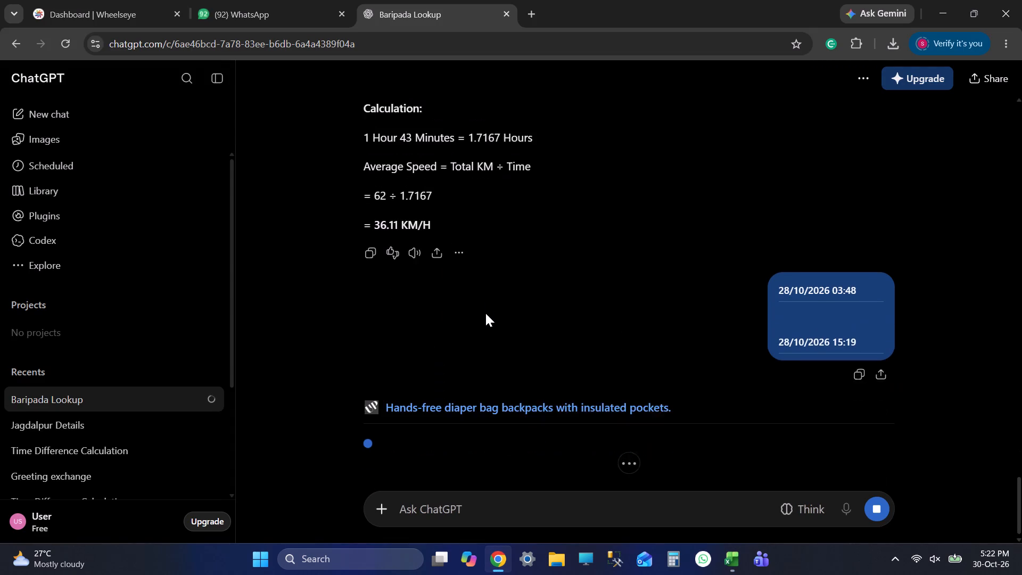
{"action": "scroll", "coordinate": [485, 313], "scroll_direction": "down", "scroll_amount": 5}
{"action": "scroll", "coordinate": [458, 256], "scroll_direction": "down", "scroll_amount": 8}
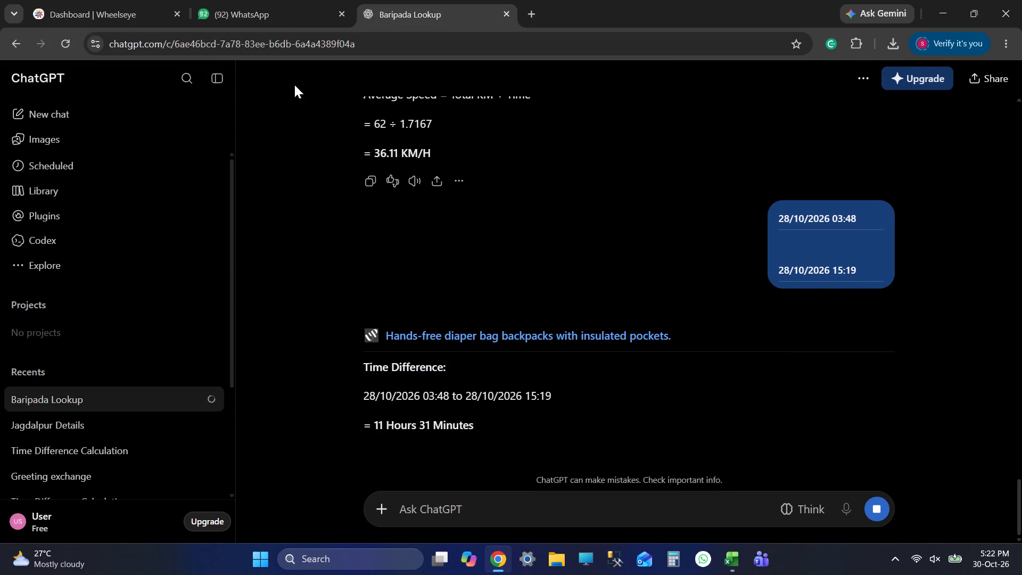
Reorder the browser tabs so that the Wheelseye dashboard sits beside the ChatGPT chat.
{"action": "left_click", "coordinate": [121, 0]}
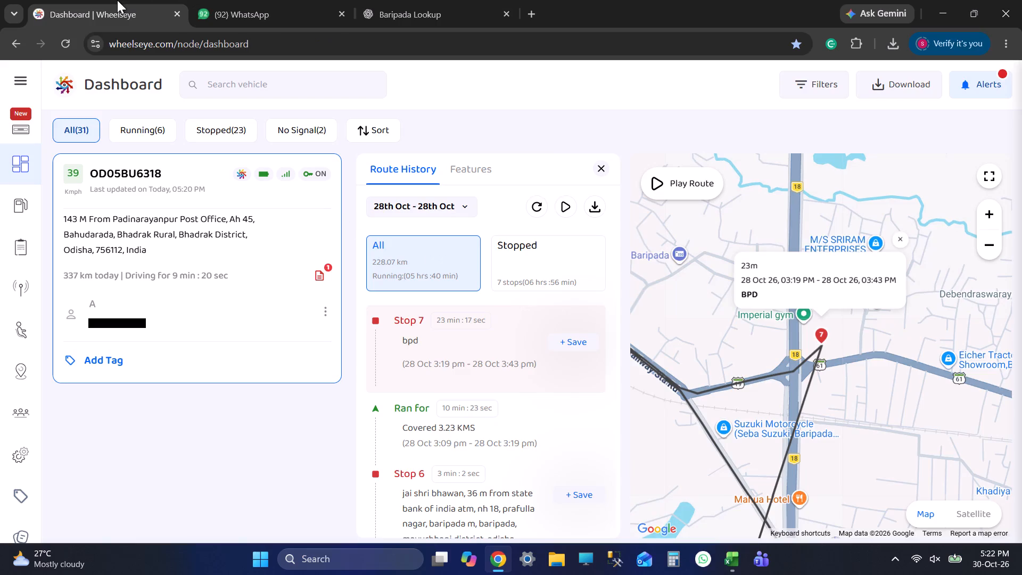
{"action": "left_click_drag", "start_coordinate": [117, 0], "coordinate": [263, 10]}
{"action": "scroll", "coordinate": [489, 346], "scroll_direction": "down", "scroll_amount": 10}
{"action": "scroll", "coordinate": [488, 365], "scroll_direction": "up", "scroll_amount": 1}
{"action": "scroll", "coordinate": [488, 367], "scroll_direction": "down", "scroll_amount": 4}
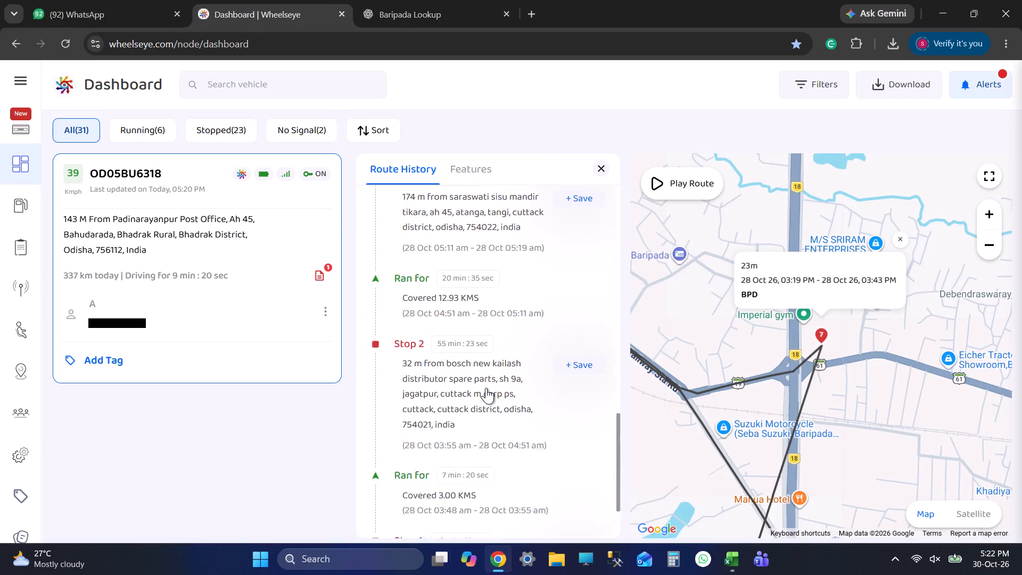
{"action": "scroll", "coordinate": [486, 388], "scroll_direction": "down", "scroll_amount": 13}
{"action": "scroll", "coordinate": [486, 395], "scroll_direction": "up", "scroll_amount": 1}
{"action": "scroll", "coordinate": [486, 395], "scroll_direction": "down", "scroll_amount": 2}
{"action": "left_click", "coordinate": [489, 319]}
{"action": "scroll", "coordinate": [489, 319], "scroll_direction": "up", "scroll_amount": 3}
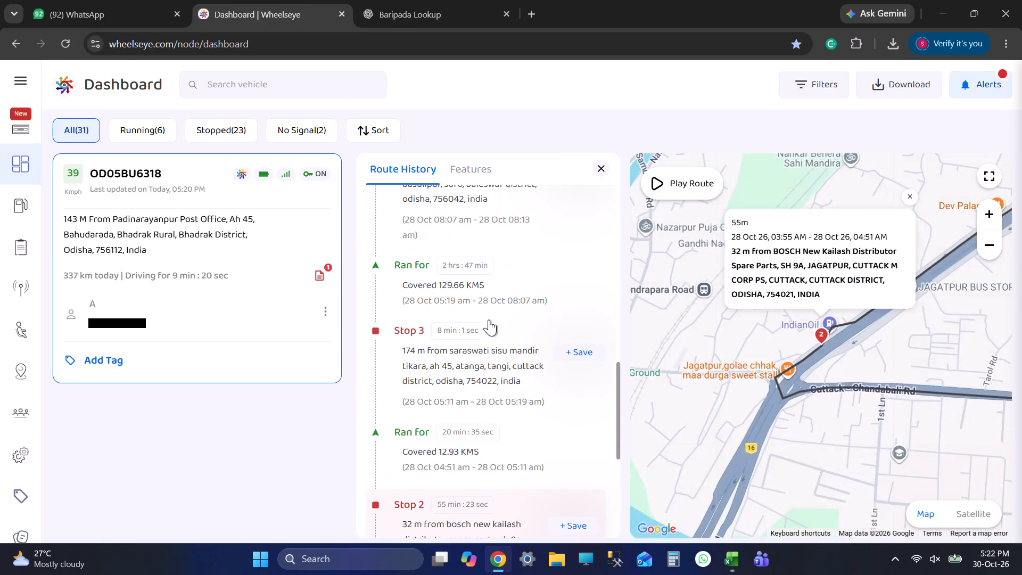
{"action": "left_click", "coordinate": [468, 364]}
{"action": "scroll", "coordinate": [468, 364], "scroll_direction": "down", "scroll_amount": 6}
{"action": "scroll", "coordinate": [468, 364], "scroll_direction": "up", "scroll_amount": 1}
{"action": "scroll", "coordinate": [468, 364], "scroll_direction": "down", "scroll_amount": 4}
{"action": "left_click", "coordinate": [476, 286]}
{"action": "scroll", "coordinate": [476, 286], "scroll_direction": "down", "scroll_amount": 4}
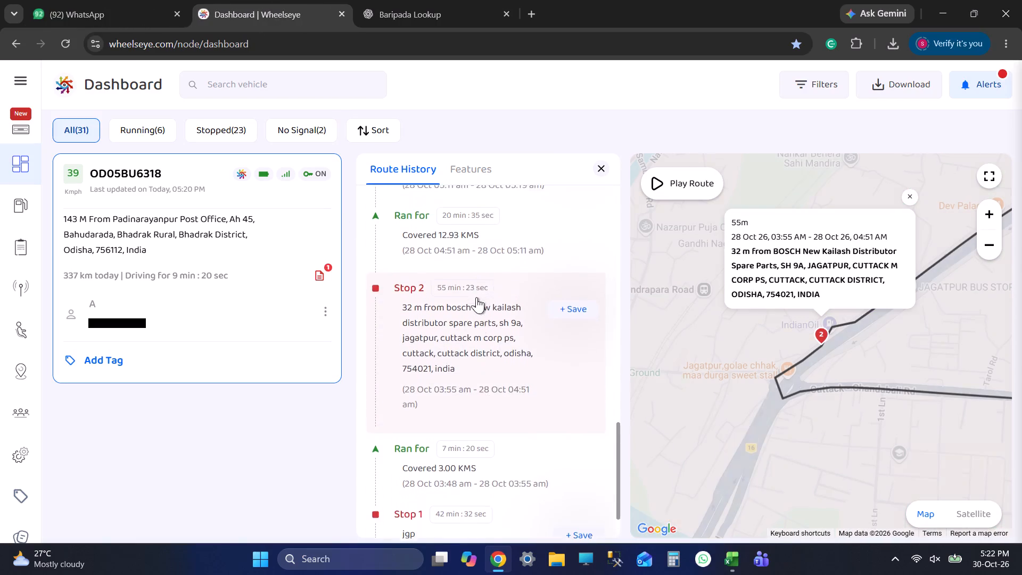
{"action": "scroll", "coordinate": [476, 297], "scroll_direction": "up", "scroll_amount": 3}
{"action": "left_click", "coordinate": [476, 297]}
{"action": "scroll", "coordinate": [476, 297], "scroll_direction": "up", "scroll_amount": 3}
{"action": "left_click", "coordinate": [469, 372]}
{"action": "scroll", "coordinate": [469, 372], "scroll_direction": "up", "scroll_amount": 3}
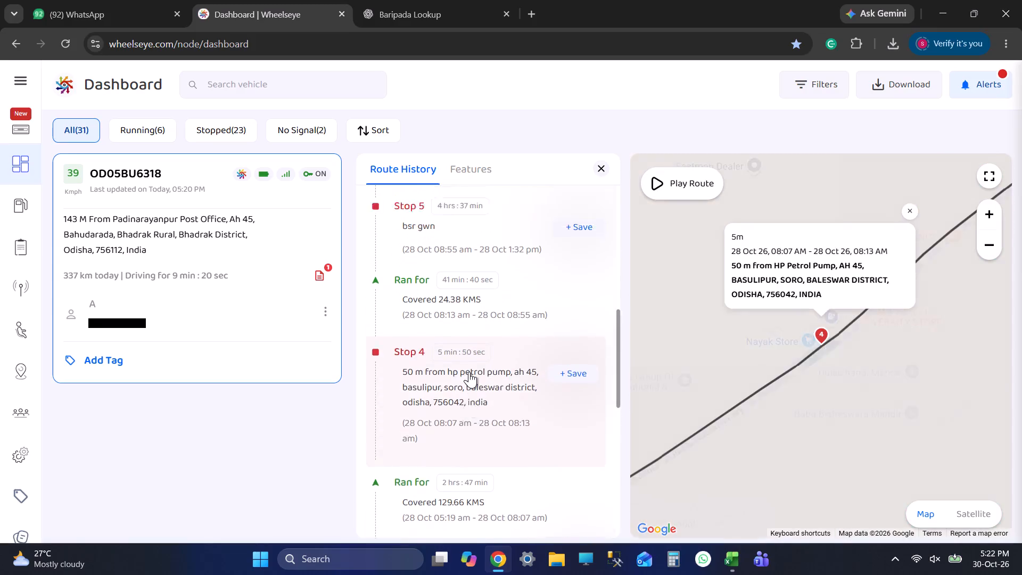
Copy the BSR GWN stop duration from Wheelseye and send "LESS 4 hrs : 37 min" in the Baripada Lookup chat in ChatGPT.
{"action": "left_click", "coordinate": [469, 372]}
{"action": "left_click_drag", "start_coordinate": [435, 333], "coordinate": [502, 338]}
{"action": "key", "text": "ctrl+c"}
{"action": "left_click", "coordinate": [421, 0]}
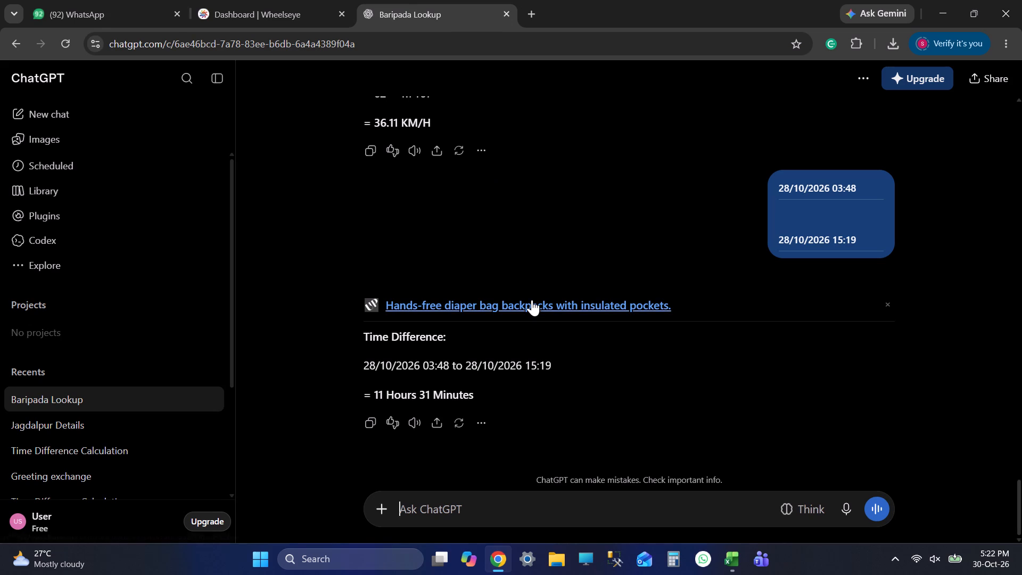
{"action": "type", "text": "LESS"}
{"action": "key", "text": "space"}
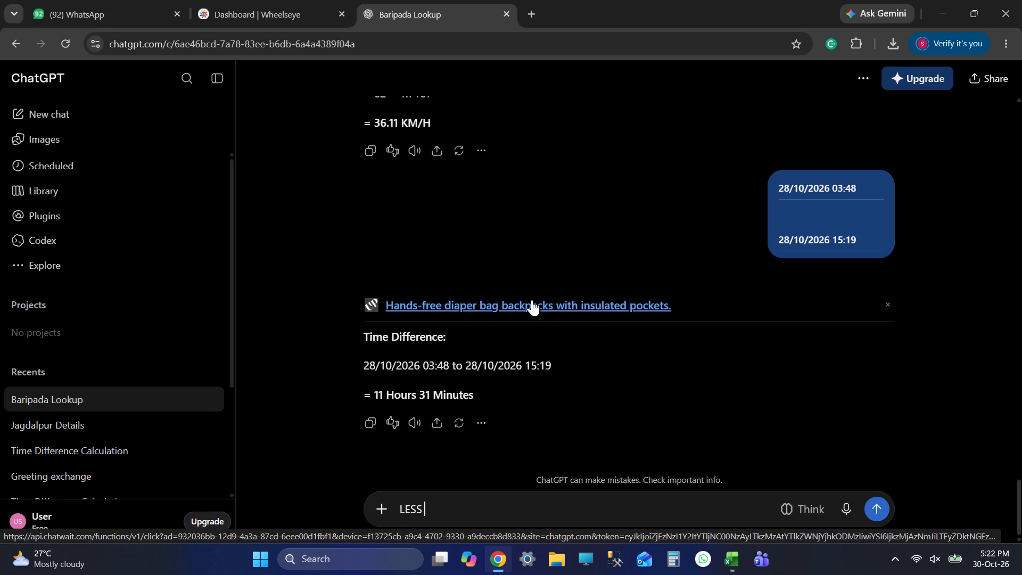
{"action": "key", "text": "ctrl+v"}
{"action": "key", "text": "Return"}
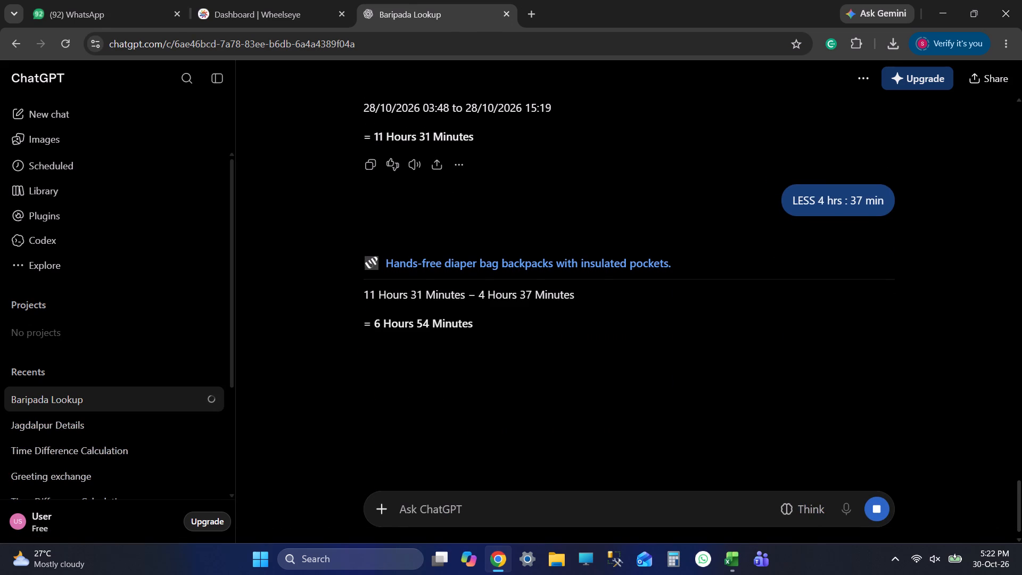
{"action": "left_click_drag", "start_coordinate": [212, 4], "coordinate": [218, 2]}
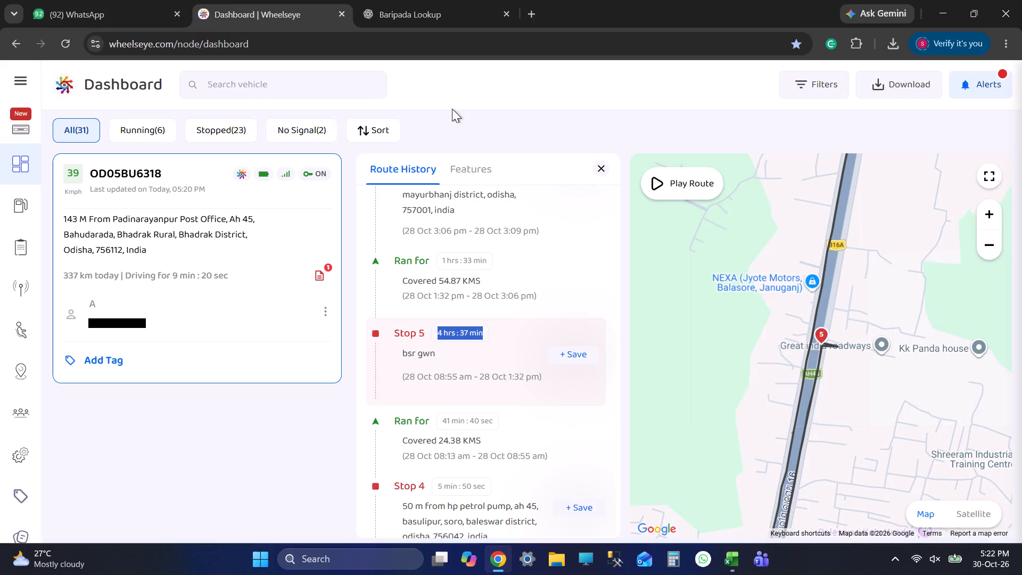
{"action": "scroll", "coordinate": [539, 365], "scroll_direction": "up", "scroll_amount": 2}
{"action": "left_click", "coordinate": [513, 354]}
{"action": "scroll", "coordinate": [513, 354], "scroll_direction": "up", "scroll_amount": 1}
{"action": "scroll", "coordinate": [513, 354], "scroll_direction": "down", "scroll_amount": 1}
{"action": "scroll", "coordinate": [513, 354], "scroll_direction": "up", "scroll_amount": 1}
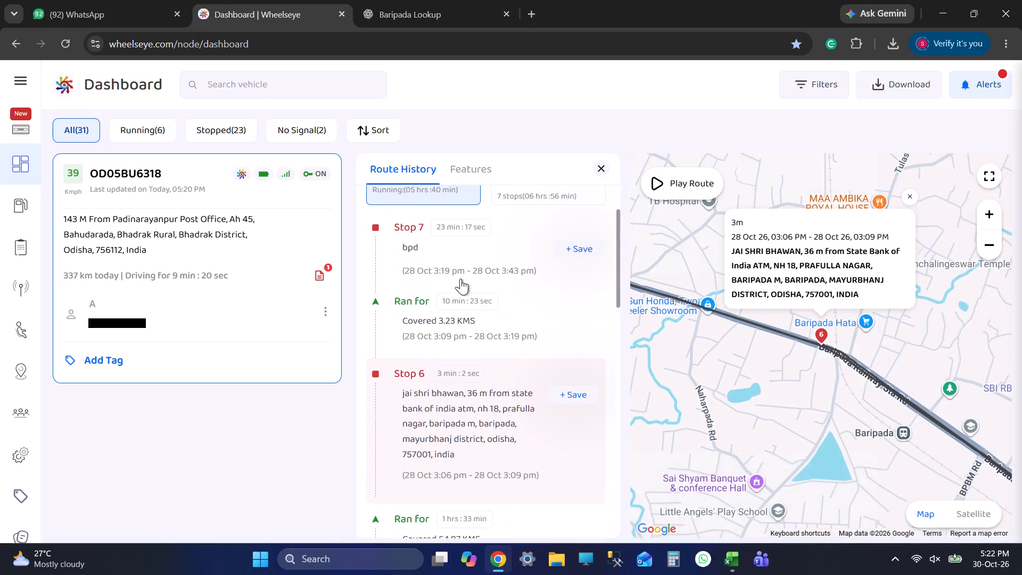
{"action": "left_click", "coordinate": [463, 269]}
{"action": "scroll", "coordinate": [479, 311], "scroll_direction": "up", "scroll_amount": 3}
{"action": "scroll", "coordinate": [481, 336], "scroll_direction": "down", "scroll_amount": 7}
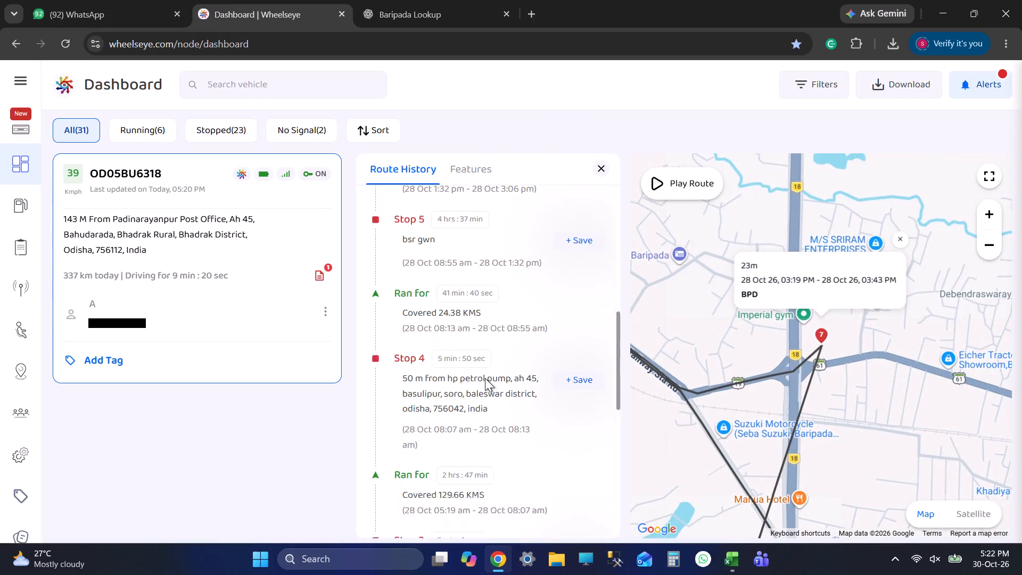
{"action": "left_click", "coordinate": [489, 355]}
Read ChatGPT's reduced JGP TO BPD travel time, return to the report sheet in Excel and save the workbook.
{"action": "left_click", "coordinate": [430, 0]}
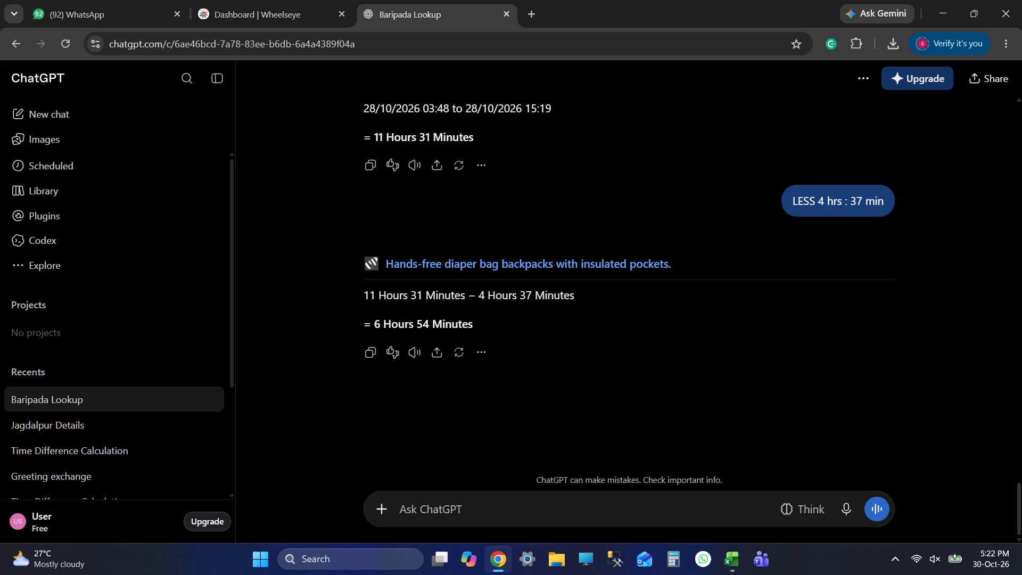
{"action": "left_click", "coordinate": [490, 510]}
{"action": "key", "text": "alt+Tab"}
{"action": "key", "text": "alt+Tab"}
{"action": "key", "text": "alt+Tab"}
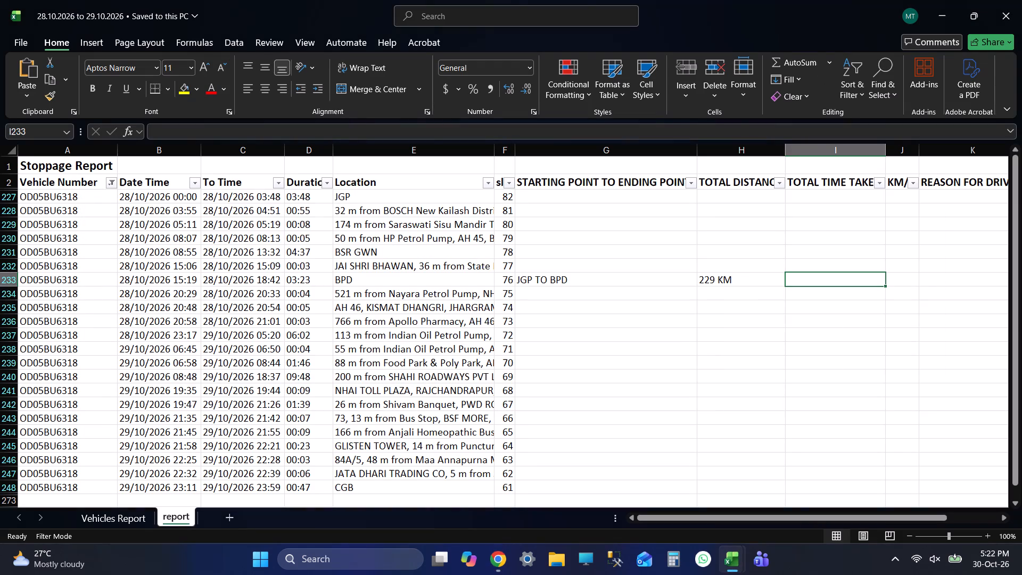
{"action": "key", "text": "ctrl+s"}
{"action": "key", "text": "ctrl+s"}
{"action": "key", "text": "ctrl+s"}
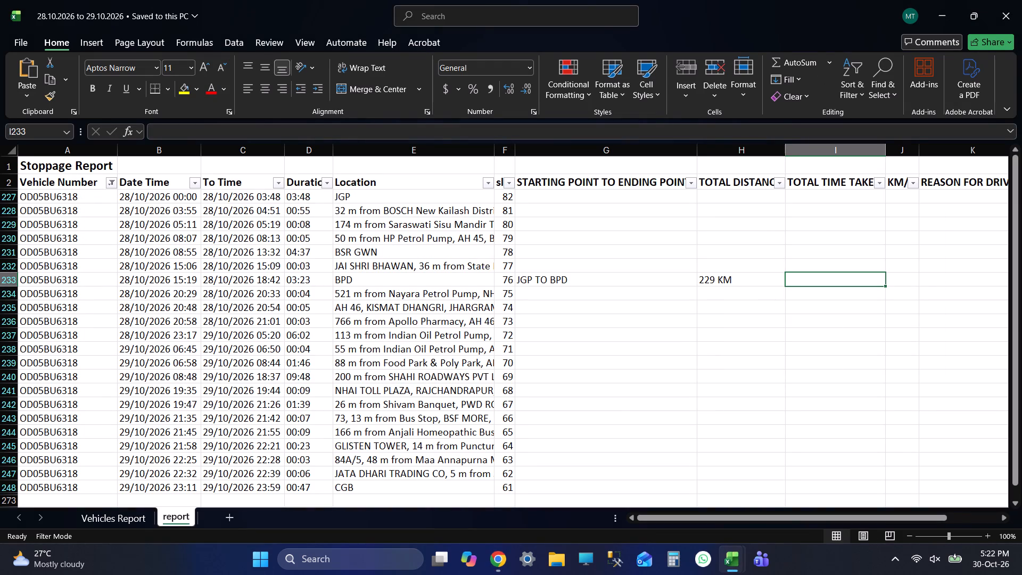
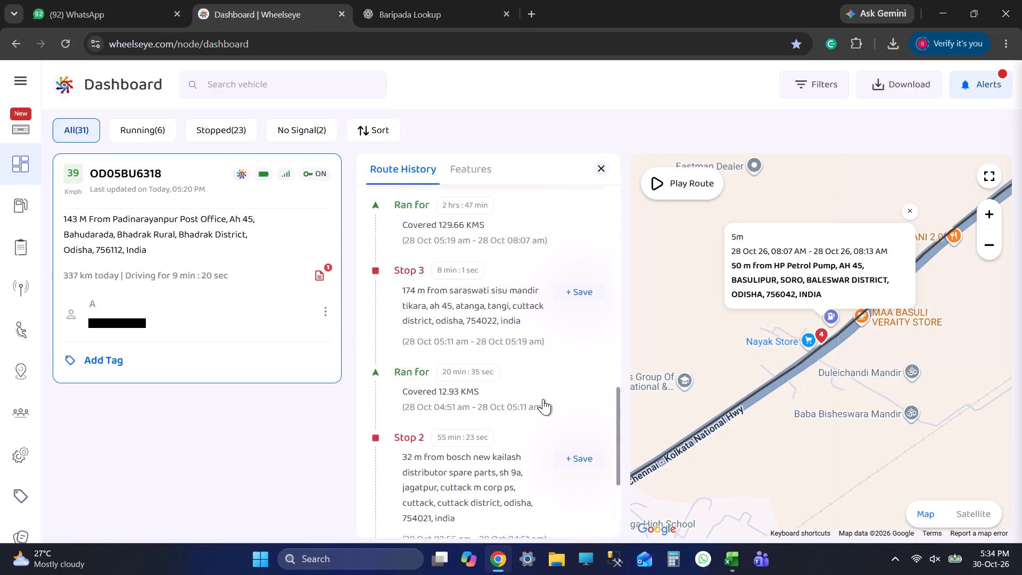
{"action": "scroll", "coordinate": [543, 399], "scroll_direction": "down", "scroll_amount": 13}
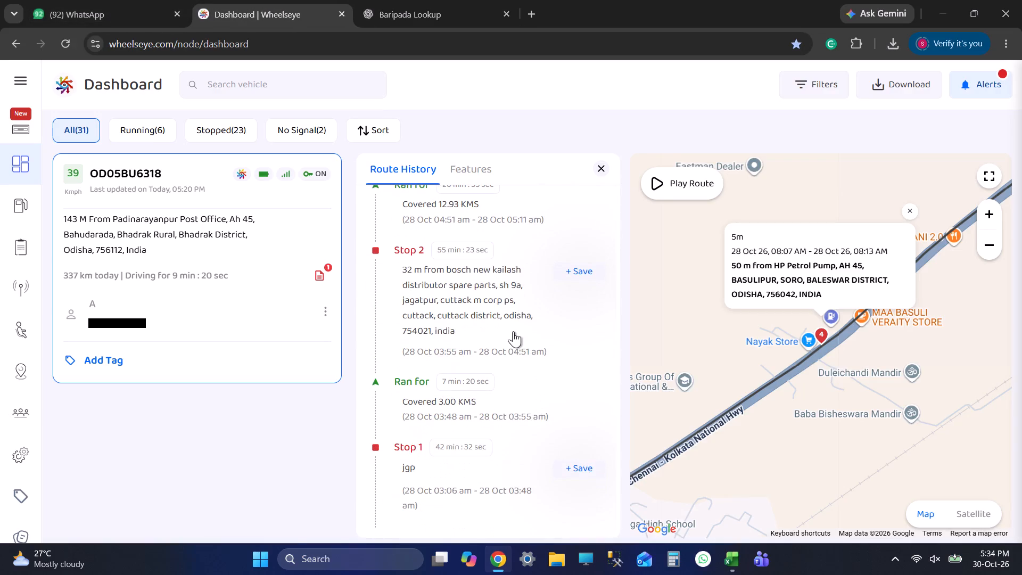
{"action": "left_click", "coordinate": [513, 331]}
{"action": "scroll", "coordinate": [804, 354], "scroll_direction": "up", "scroll_amount": 2}
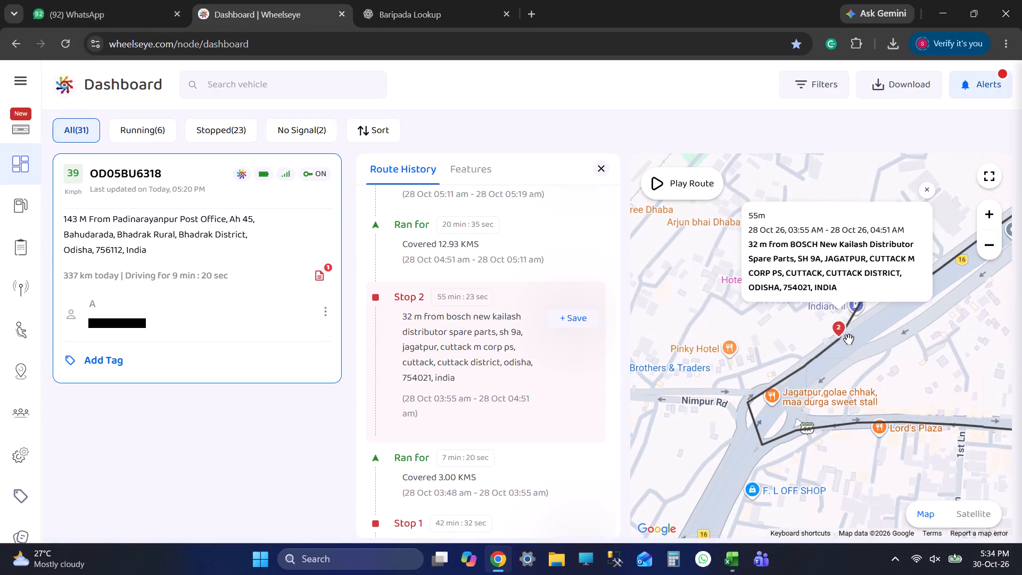
{"action": "scroll", "coordinate": [555, 355], "scroll_direction": "up", "scroll_amount": 2}
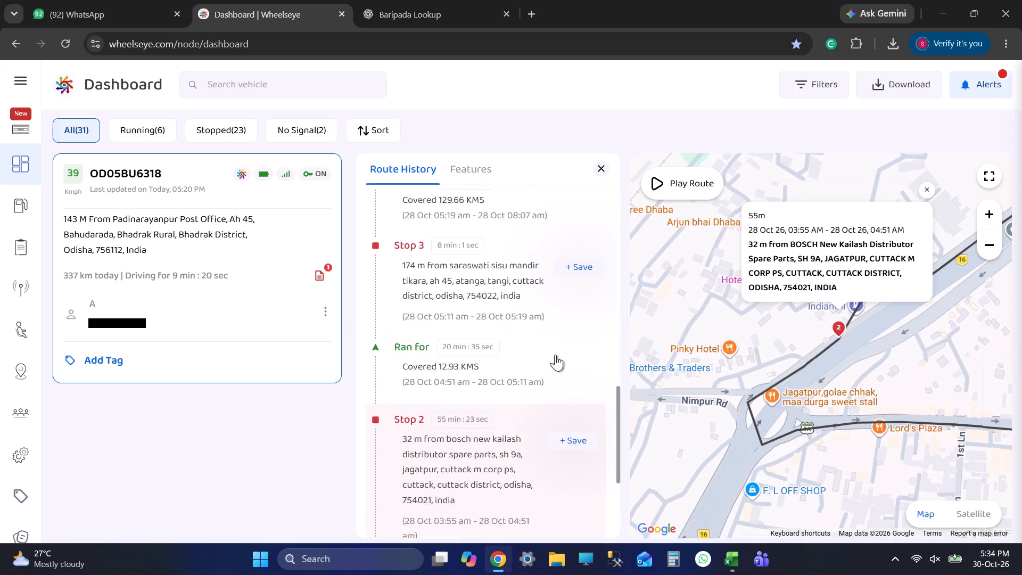
{"action": "scroll", "coordinate": [524, 330], "scroll_direction": "down", "scroll_amount": 3}
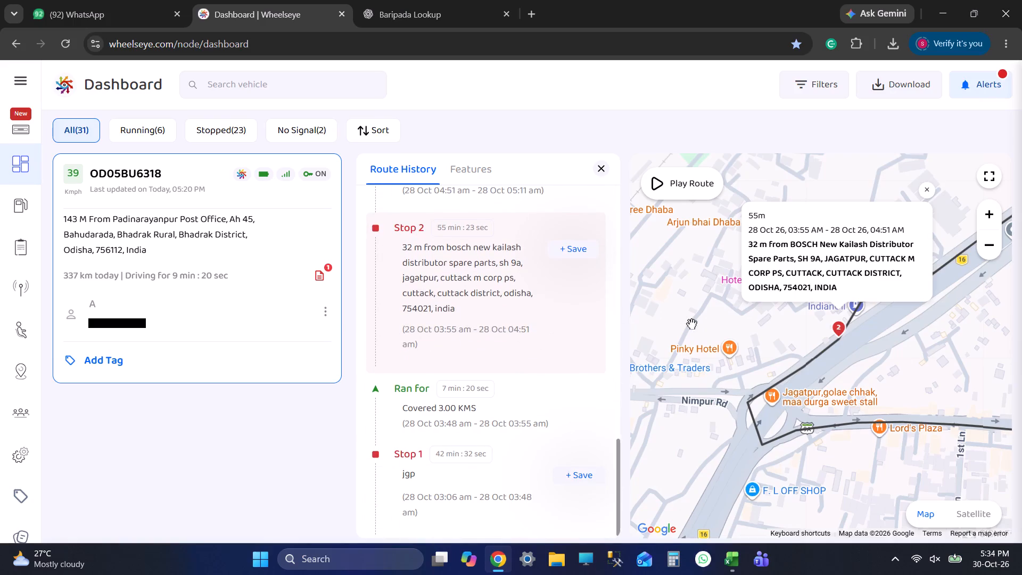
{"action": "scroll", "coordinate": [580, 323], "scroll_direction": "up", "scroll_amount": 2}
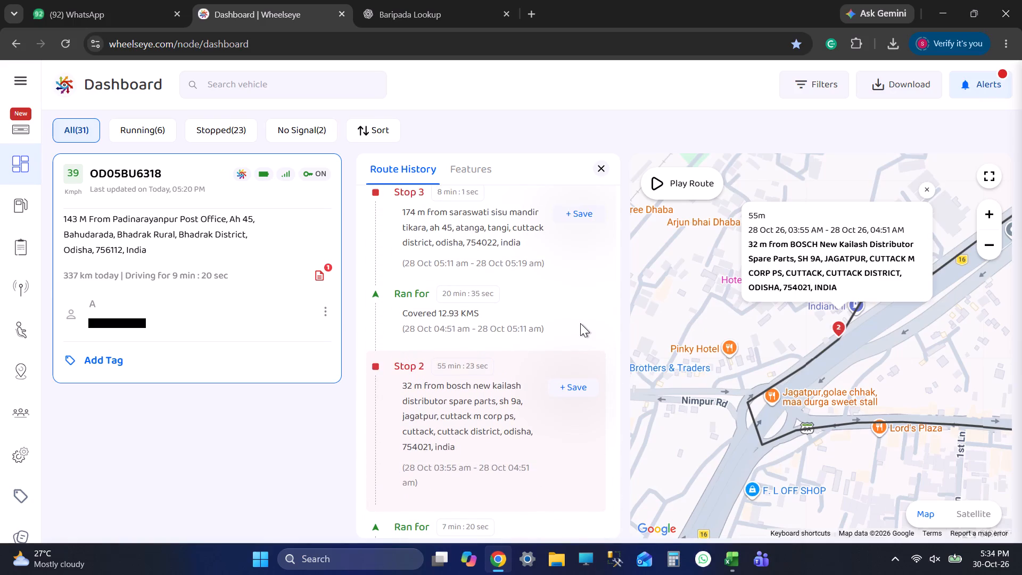
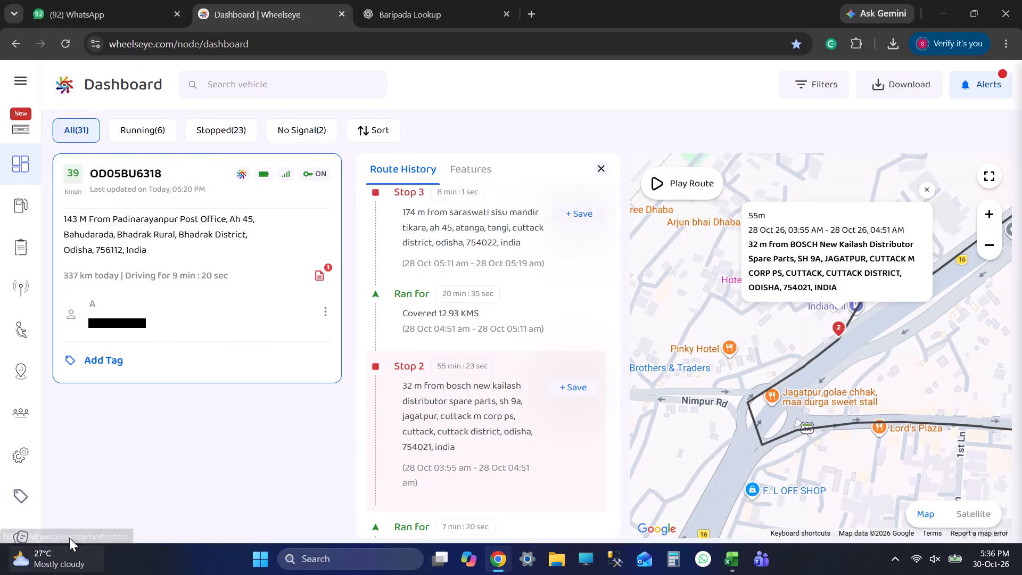
Switch to the Excel report and save the workbook.
{"action": "key", "text": "alt+Tab"}
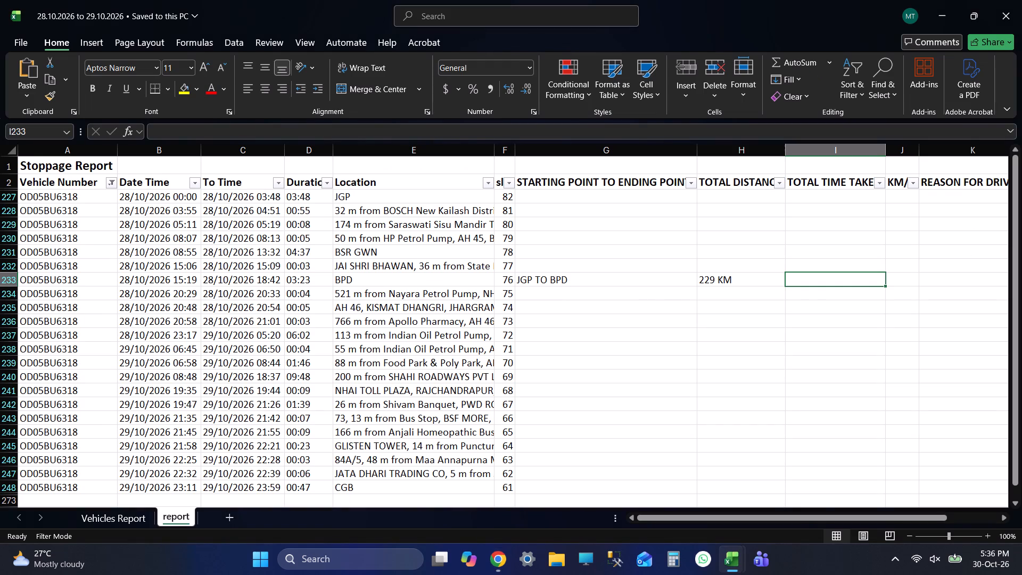
{"action": "key", "text": "ctrl+s"}
{"action": "key", "text": "ctrl+s"}
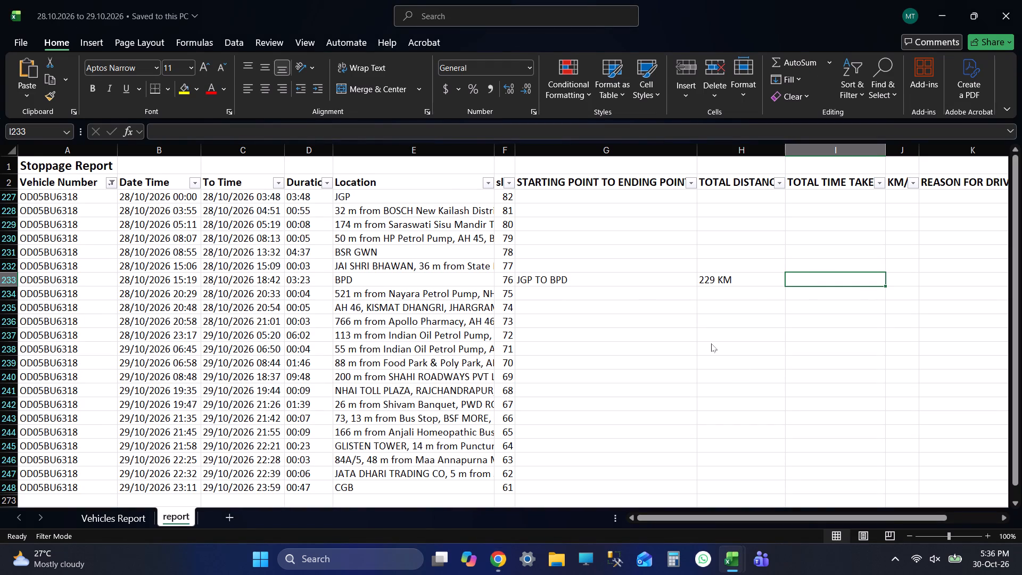
{"action": "key", "text": "alt+Tab"}
{"action": "key", "text": "alt+Tab"}
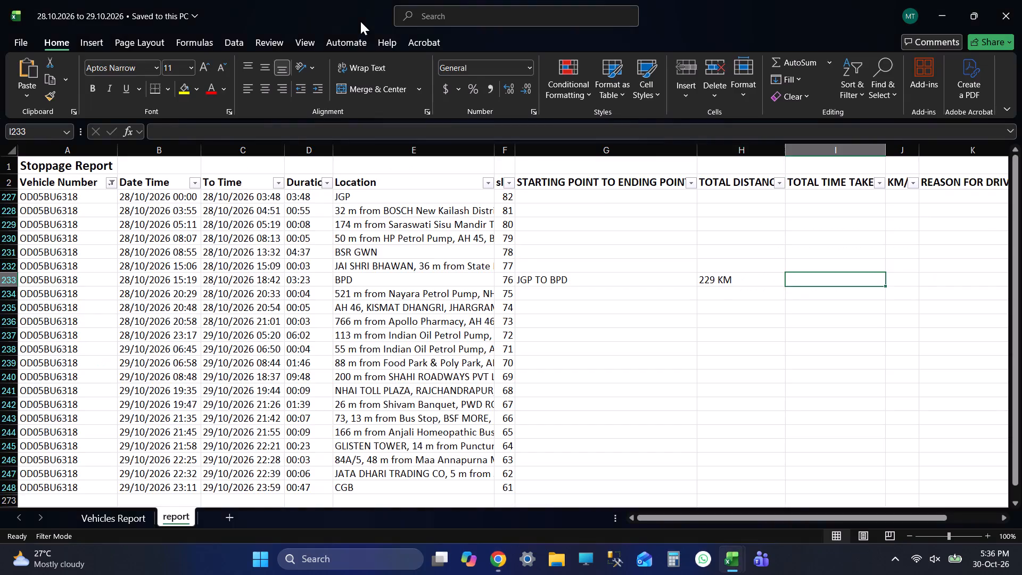
{"action": "key", "text": "alt+Tab"}
{"action": "key", "text": "alt+Tab"}
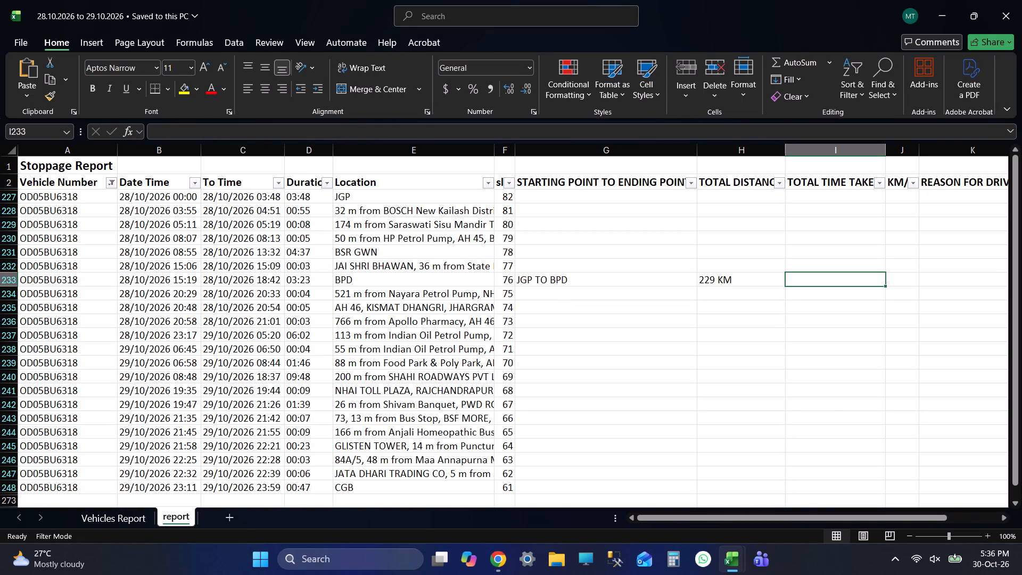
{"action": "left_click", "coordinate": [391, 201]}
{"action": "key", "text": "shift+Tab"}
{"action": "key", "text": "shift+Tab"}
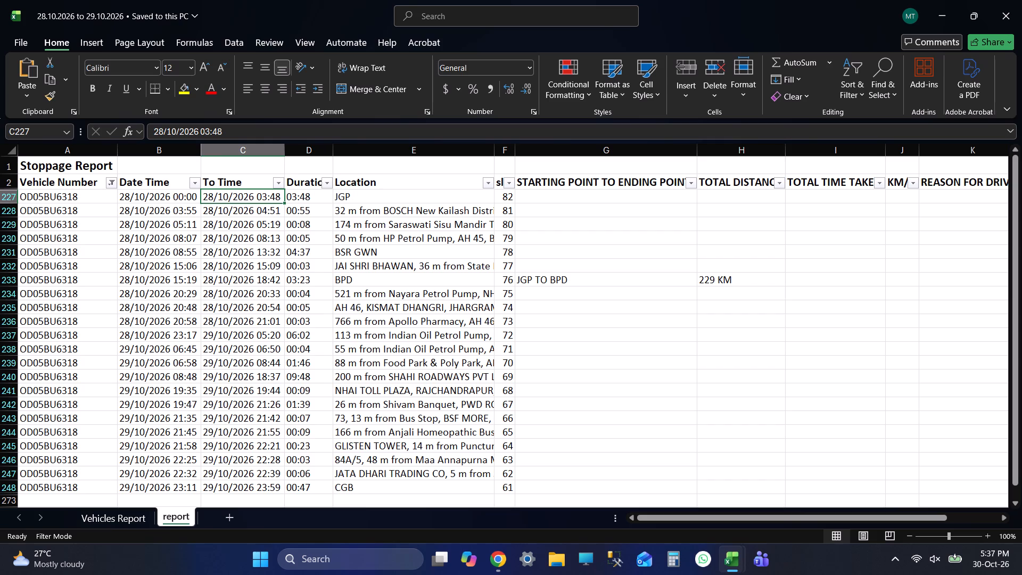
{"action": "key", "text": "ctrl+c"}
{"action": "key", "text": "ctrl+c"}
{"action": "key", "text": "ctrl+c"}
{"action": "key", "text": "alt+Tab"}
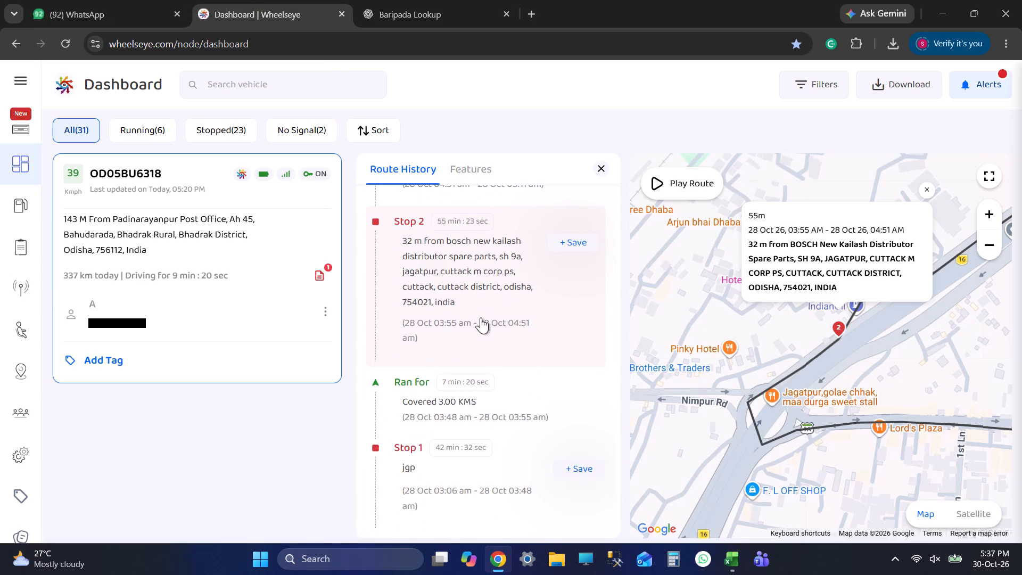
{"action": "scroll", "coordinate": [854, 331], "scroll_direction": "up", "scroll_amount": 2}
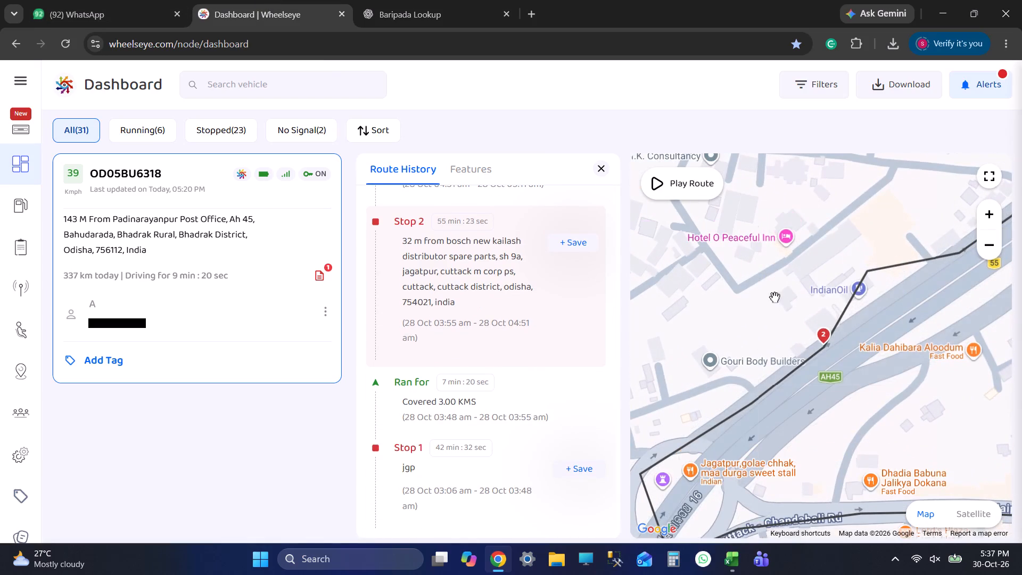
{"action": "scroll", "coordinate": [465, 308], "scroll_direction": "up", "scroll_amount": 2}
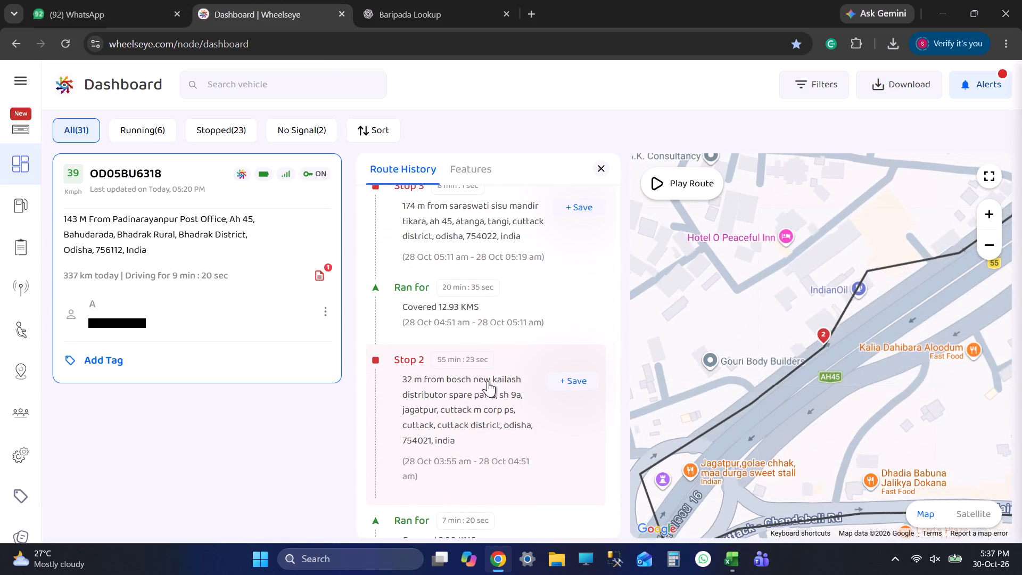
{"action": "scroll", "coordinate": [496, 415], "scroll_direction": "up", "scroll_amount": 2}
{"action": "left_click", "coordinate": [499, 335]}
{"action": "scroll", "coordinate": [518, 389], "scroll_direction": "up", "scroll_amount": 3}
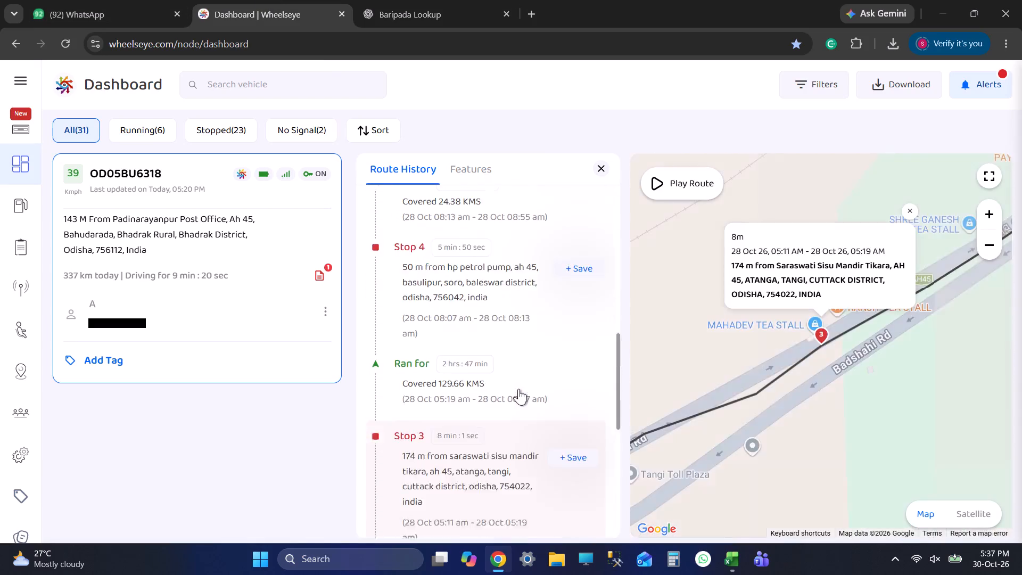
{"action": "left_click", "coordinate": [491, 359]}
{"action": "scroll", "coordinate": [491, 359], "scroll_direction": "up", "scroll_amount": 2}
{"action": "left_click", "coordinate": [502, 342]}
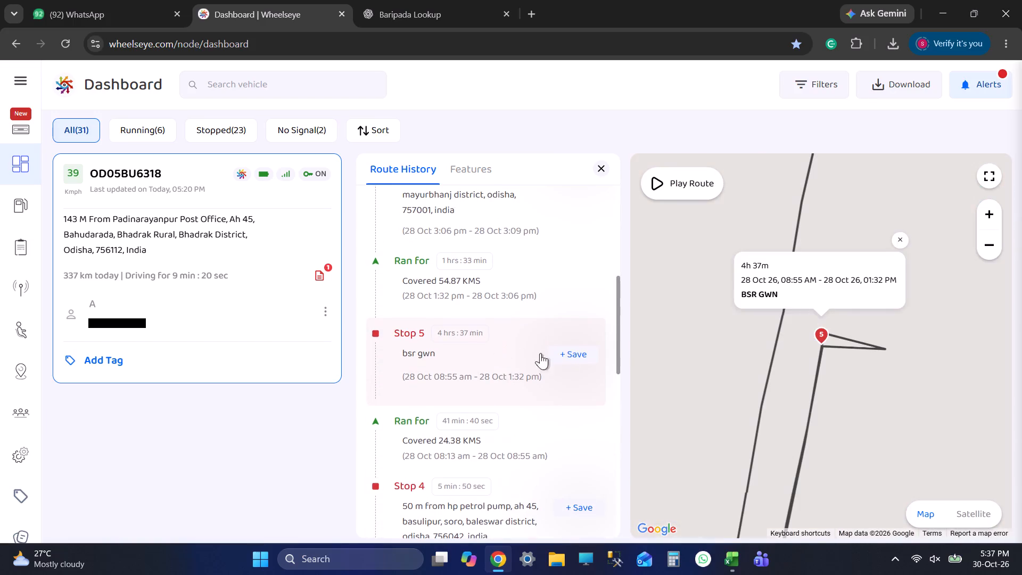
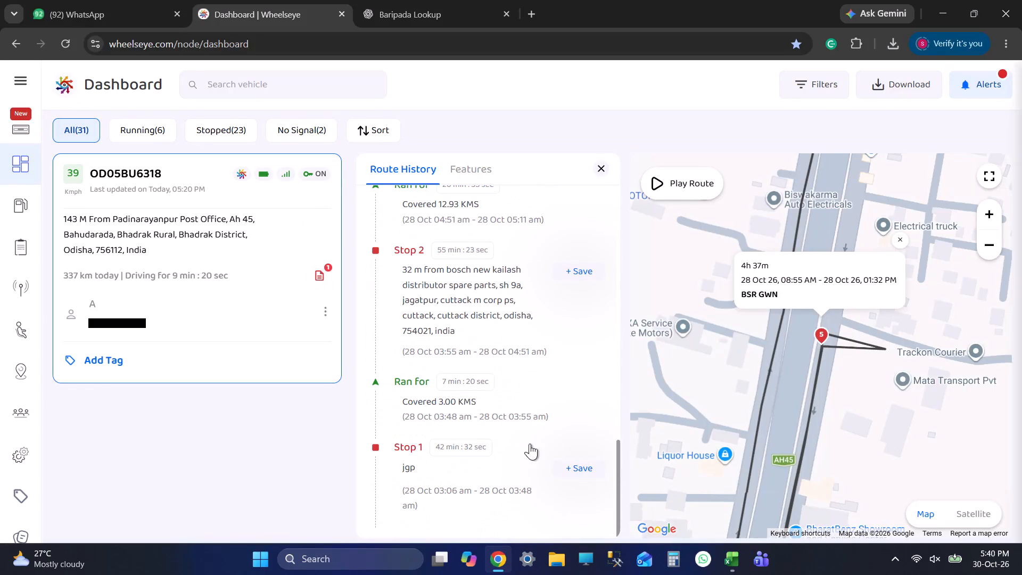
{"action": "left_click", "coordinate": [496, 457]}
{"action": "scroll", "coordinate": [528, 437], "scroll_direction": "down", "scroll_amount": 2}
{"action": "left_click", "coordinate": [513, 316]}
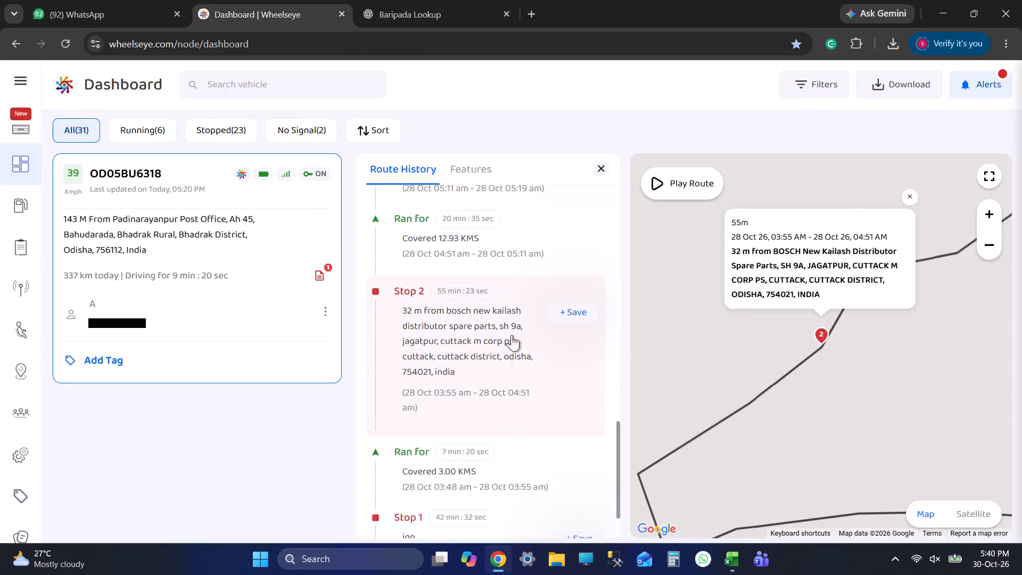
{"action": "scroll", "coordinate": [520, 358], "scroll_direction": "up", "scroll_amount": 2}
{"action": "left_click", "coordinate": [510, 308]}
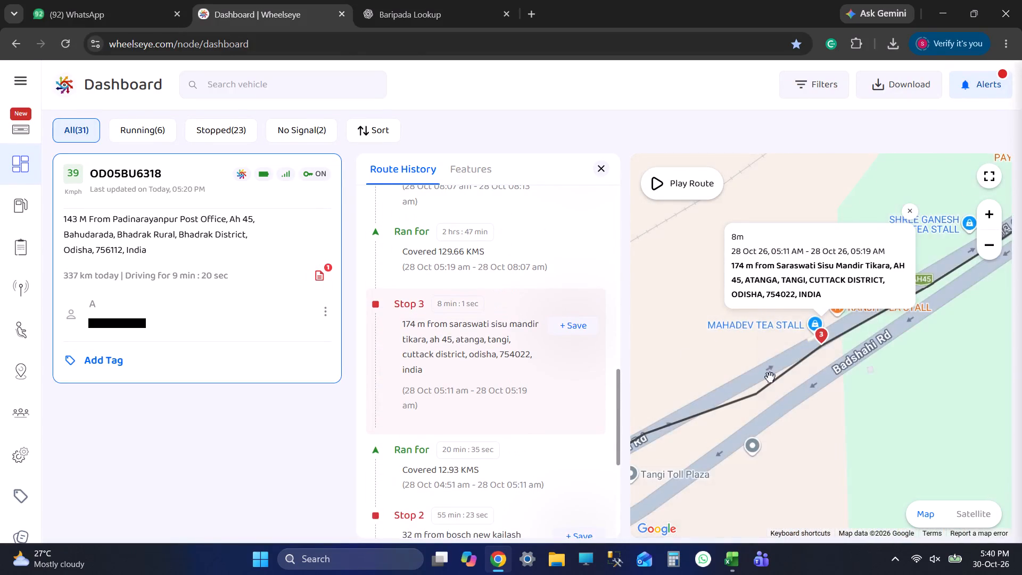
{"action": "scroll", "coordinate": [784, 402], "scroll_direction": "down", "scroll_amount": 12}
{"action": "scroll", "coordinate": [591, 436], "scroll_direction": "up", "scroll_amount": 2}
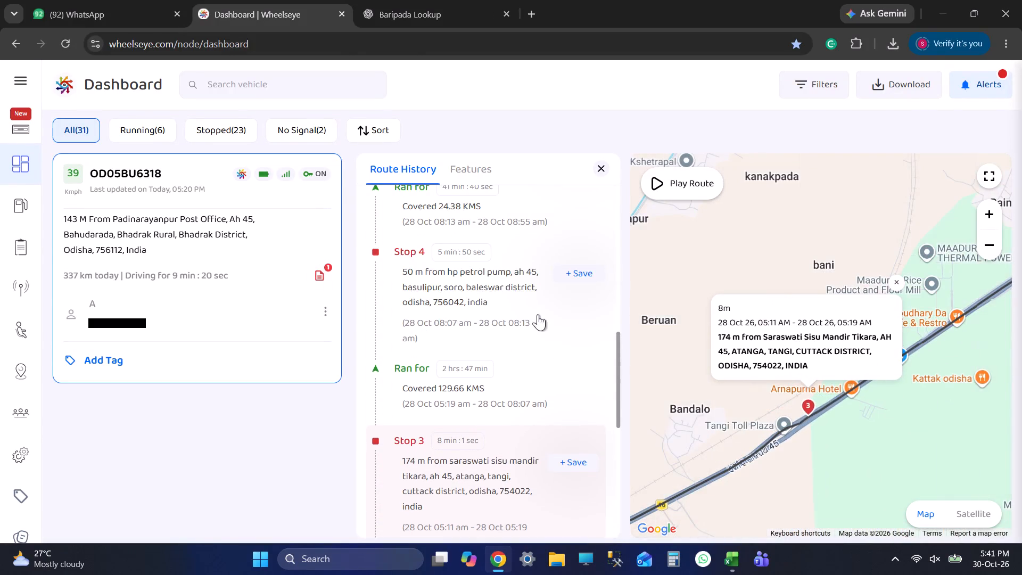
{"action": "left_click", "coordinate": [538, 314]}
{"action": "scroll", "coordinate": [538, 354], "scroll_direction": "up", "scroll_amount": 3}
{"action": "left_click", "coordinate": [507, 385]}
{"action": "scroll", "coordinate": [529, 396], "scroll_direction": "up", "scroll_amount": 4}
{"action": "left_click", "coordinate": [529, 396]}
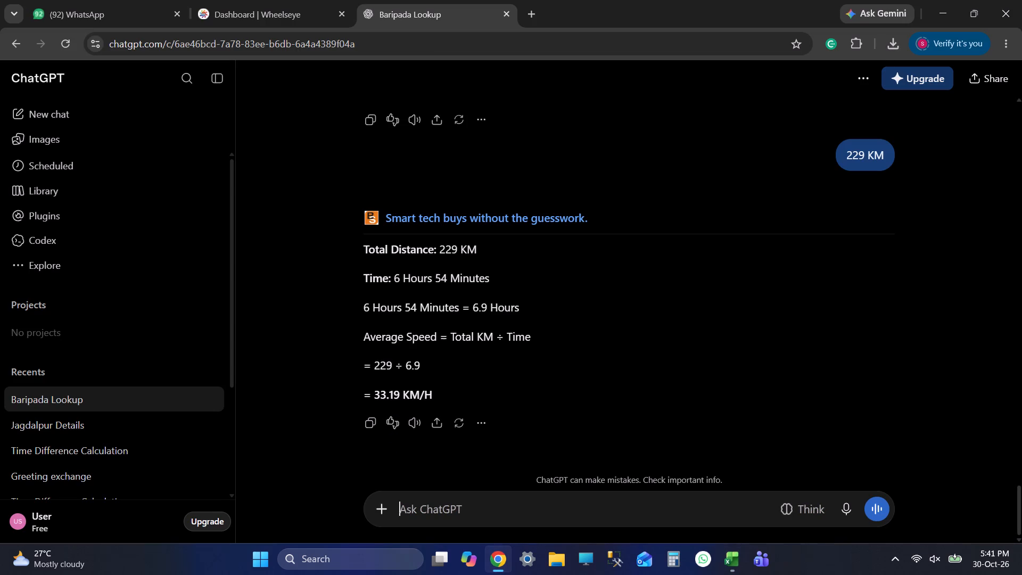
{"action": "left_click", "coordinate": [374, 394]}
{"action": "left_click_drag", "start_coordinate": [376, 399], "coordinate": [450, 397]}
{"action": "key", "text": "ctrl+c"}
{"action": "key", "text": "alt+Tab"}
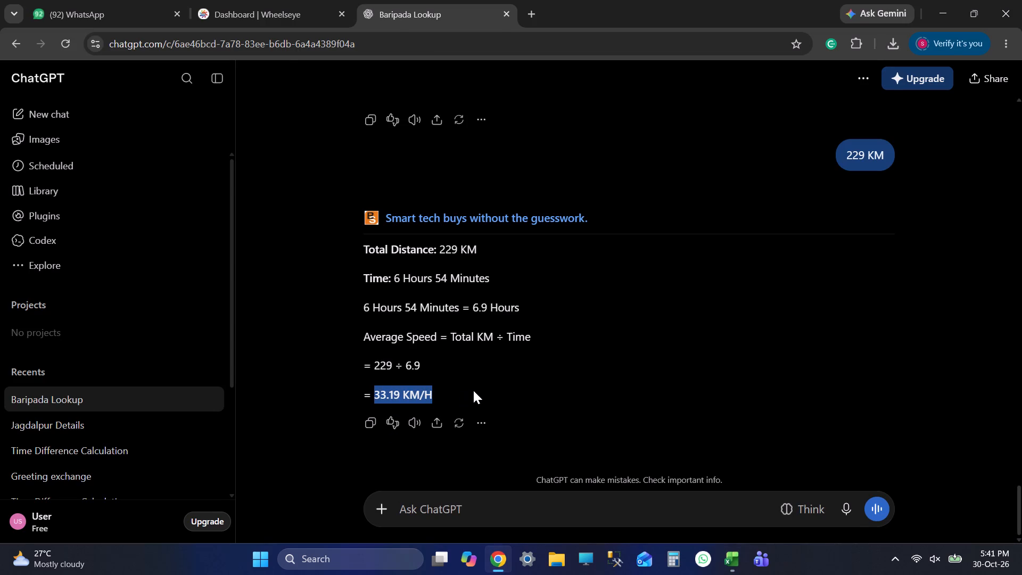
{"action": "key", "text": "ctrl+v"}
{"action": "left_click", "coordinate": [705, 367]}
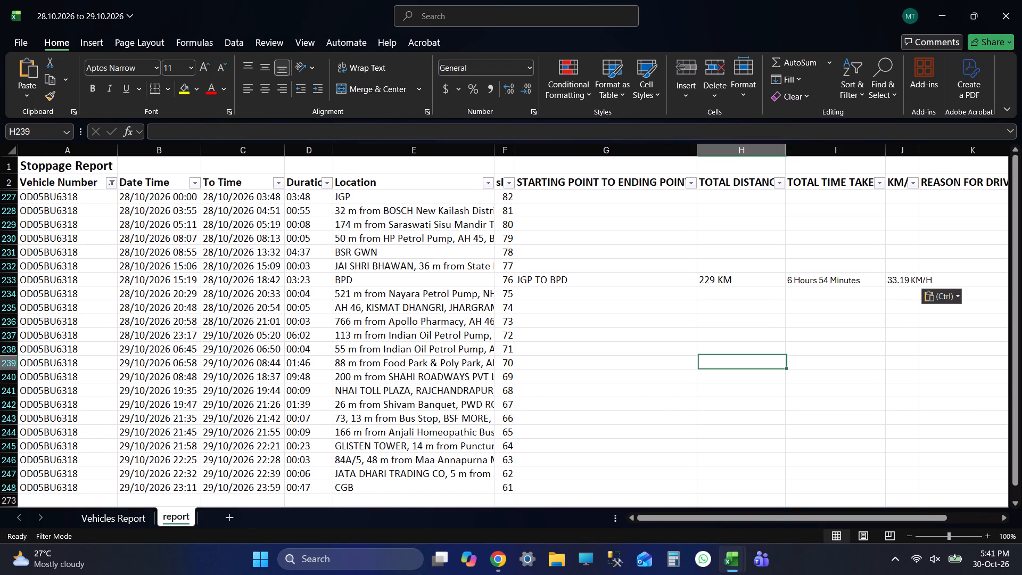
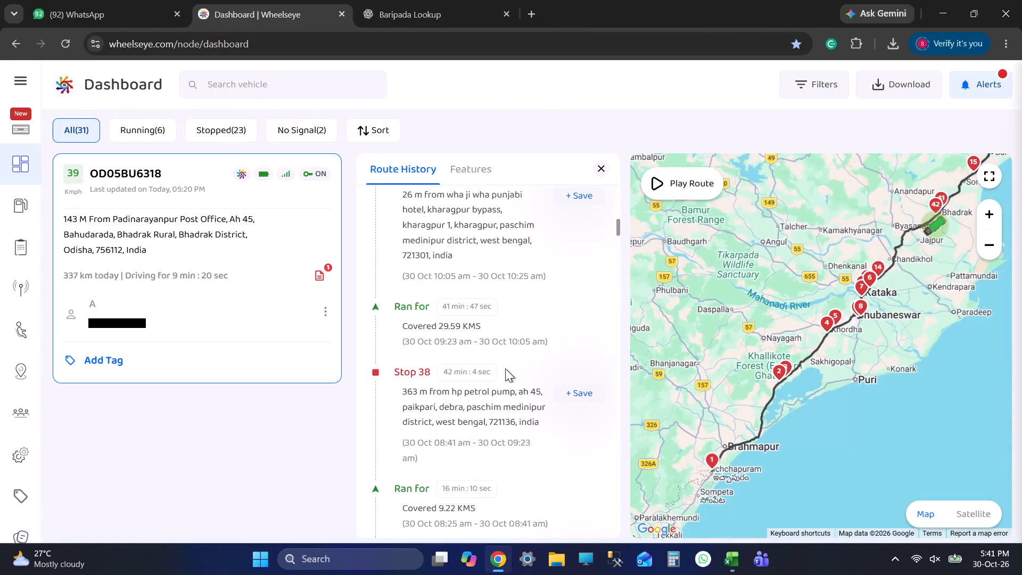
{"action": "scroll", "coordinate": [505, 368], "scroll_direction": "down", "scroll_amount": 16}
{"action": "scroll", "coordinate": [505, 368], "scroll_direction": "up", "scroll_amount": 3}
{"action": "scroll", "coordinate": [505, 368], "scroll_direction": "down", "scroll_amount": 4}
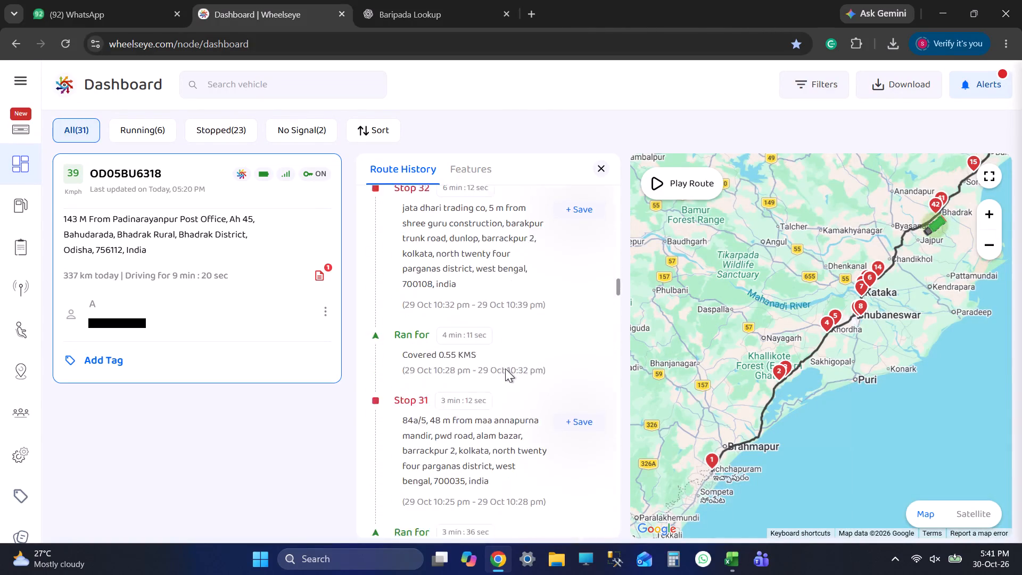
{"action": "scroll", "coordinate": [505, 368], "scroll_direction": "down", "scroll_amount": 15}
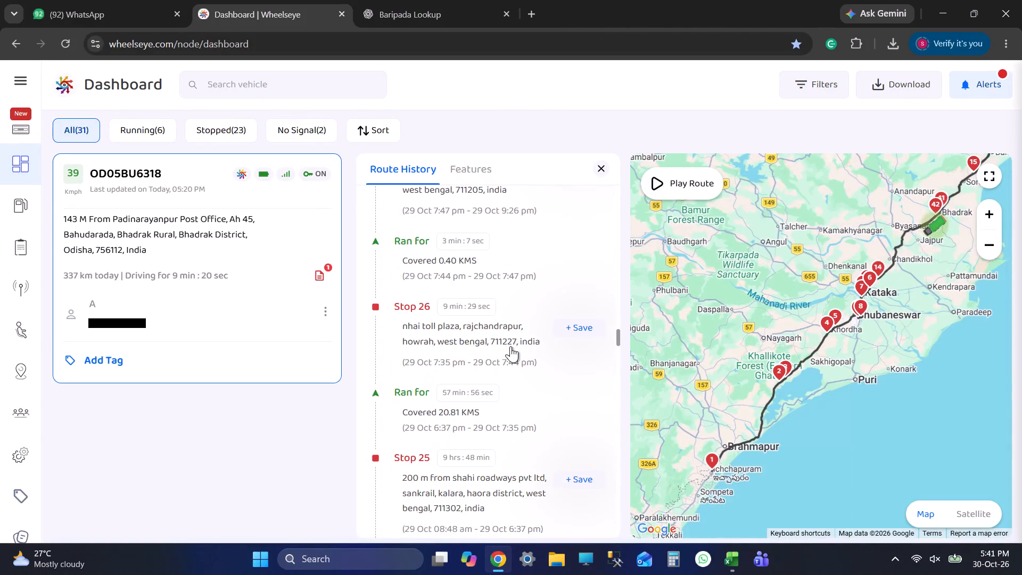
{"action": "left_click", "coordinate": [510, 346]}
{"action": "scroll", "coordinate": [426, 409], "scroll_direction": "down", "scroll_amount": 1}
{"action": "scroll", "coordinate": [426, 415], "scroll_direction": "up", "scroll_amount": 1}
{"action": "scroll", "coordinate": [426, 415], "scroll_direction": "down", "scroll_amount": 4}
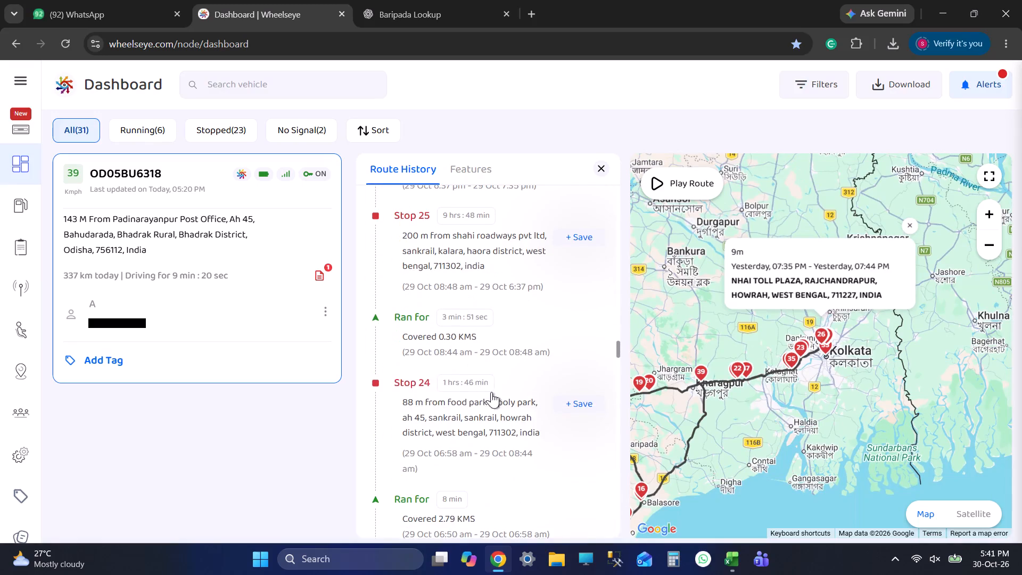
{"action": "left_click", "coordinate": [497, 399]}
{"action": "scroll", "coordinate": [827, 365], "scroll_direction": "up", "scroll_amount": 10}
{"action": "scroll", "coordinate": [817, 312], "scroll_direction": "down", "scroll_amount": 1}
{"action": "scroll", "coordinate": [817, 312], "scroll_direction": "up", "scroll_amount": 5}
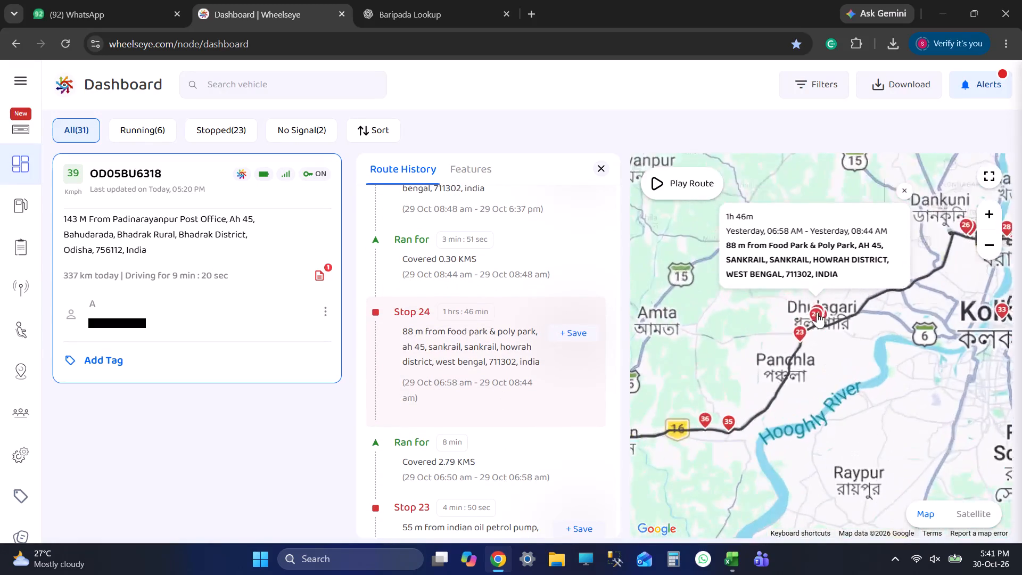
{"action": "scroll", "coordinate": [420, 424], "scroll_direction": "down", "scroll_amount": 3}
{"action": "left_click", "coordinate": [502, 351]}
{"action": "scroll", "coordinate": [499, 360], "scroll_direction": "down", "scroll_amount": 3}
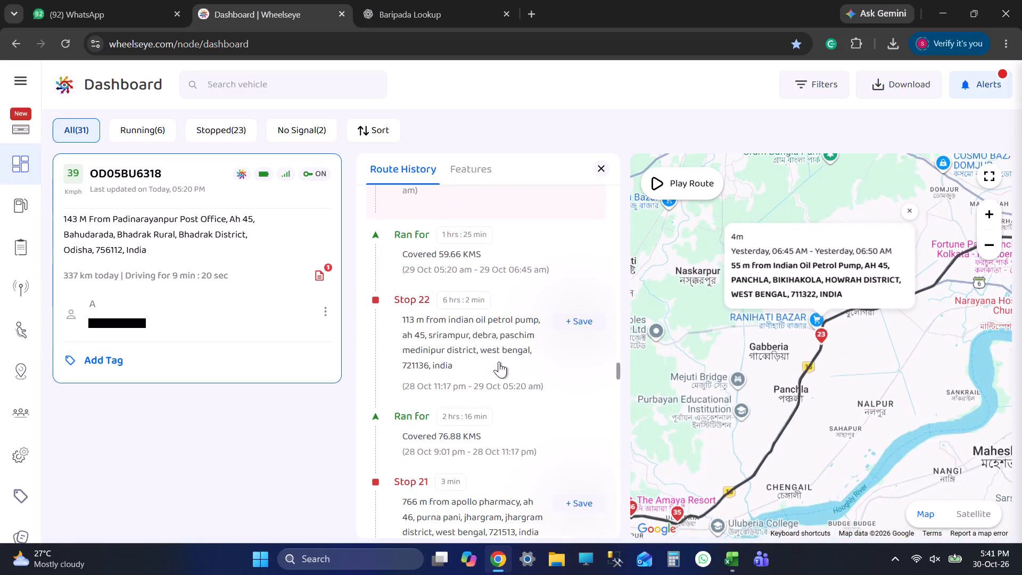
{"action": "left_click", "coordinate": [500, 508]}
{"action": "scroll", "coordinate": [510, 474], "scroll_direction": "up", "scroll_amount": 2}
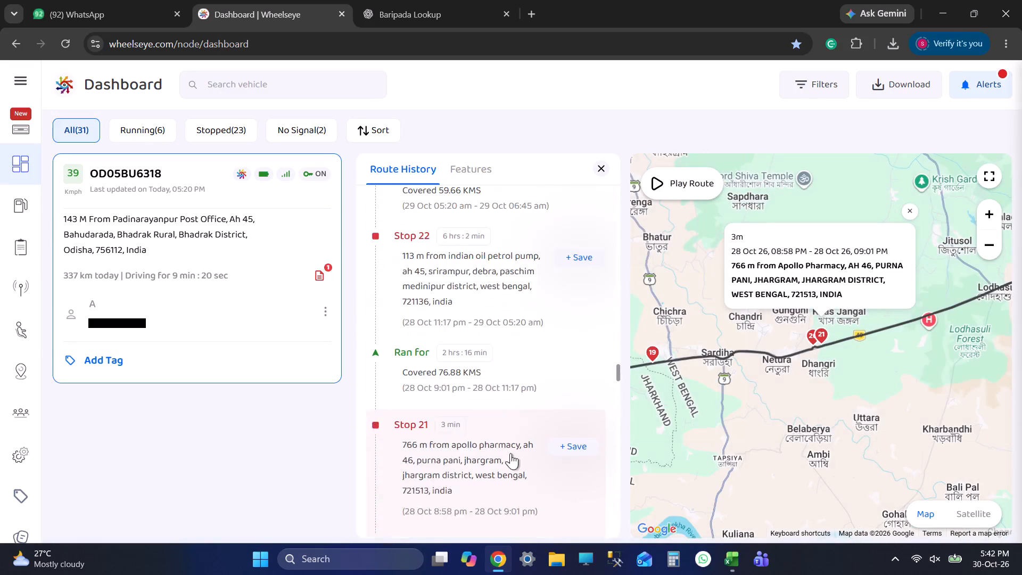
{"action": "scroll", "coordinate": [510, 453], "scroll_direction": "up", "scroll_amount": 2}
{"action": "left_click", "coordinate": [510, 434]}
{"action": "scroll", "coordinate": [510, 434], "scroll_direction": "up", "scroll_amount": 2}
{"action": "scroll", "coordinate": [521, 429], "scroll_direction": "down", "scroll_amount": 1}
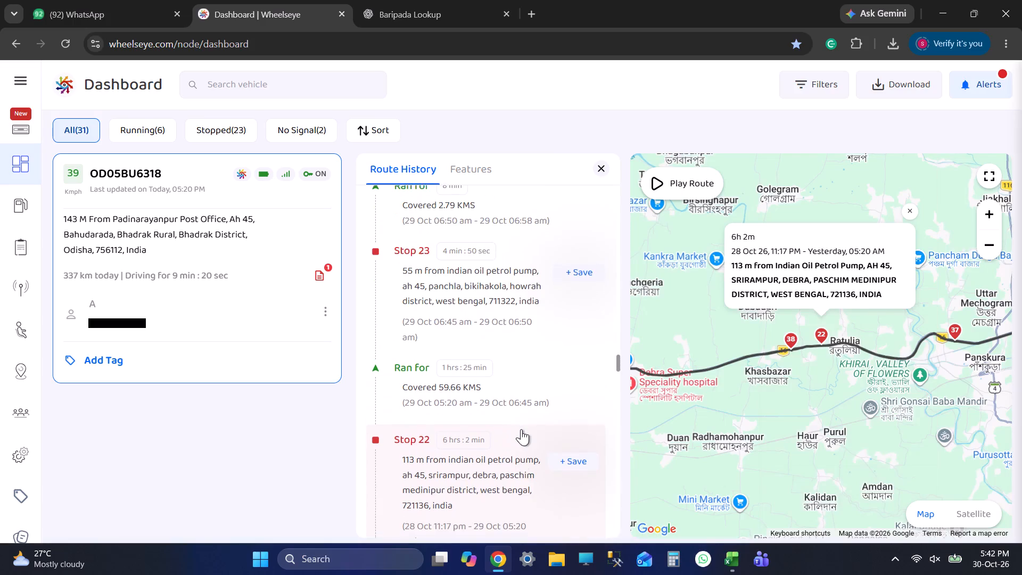
{"action": "scroll", "coordinate": [521, 429], "scroll_direction": "down", "scroll_amount": 1}
{"action": "scroll", "coordinate": [563, 409], "scroll_direction": "up", "scroll_amount": 2}
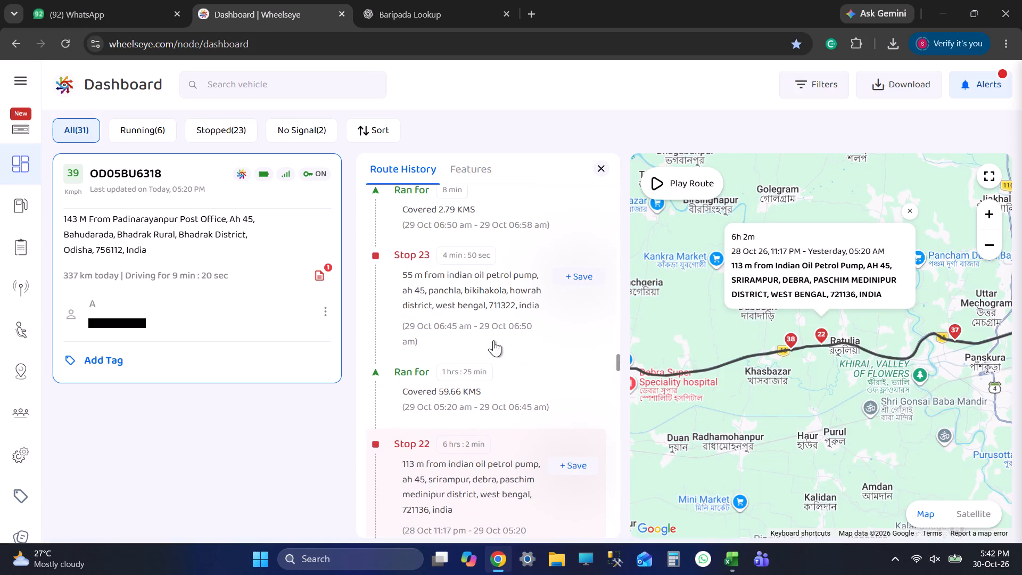
{"action": "left_click", "coordinate": [510, 313]}
{"action": "scroll", "coordinate": [512, 330], "scroll_direction": "up", "scroll_amount": 2}
{"action": "left_click", "coordinate": [493, 335]}
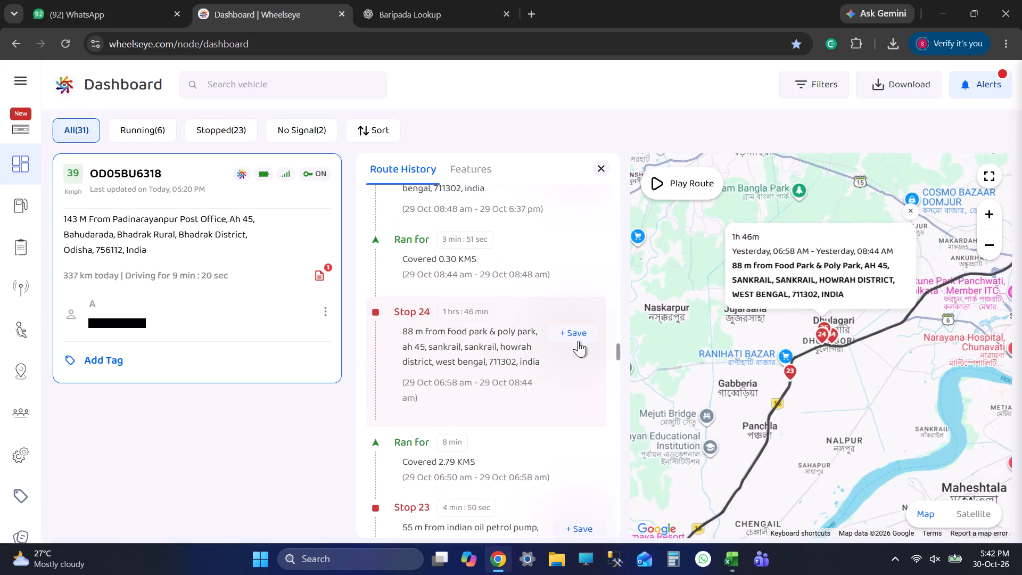
{"action": "scroll", "coordinate": [813, 347], "scroll_direction": "up", "scroll_amount": 17}
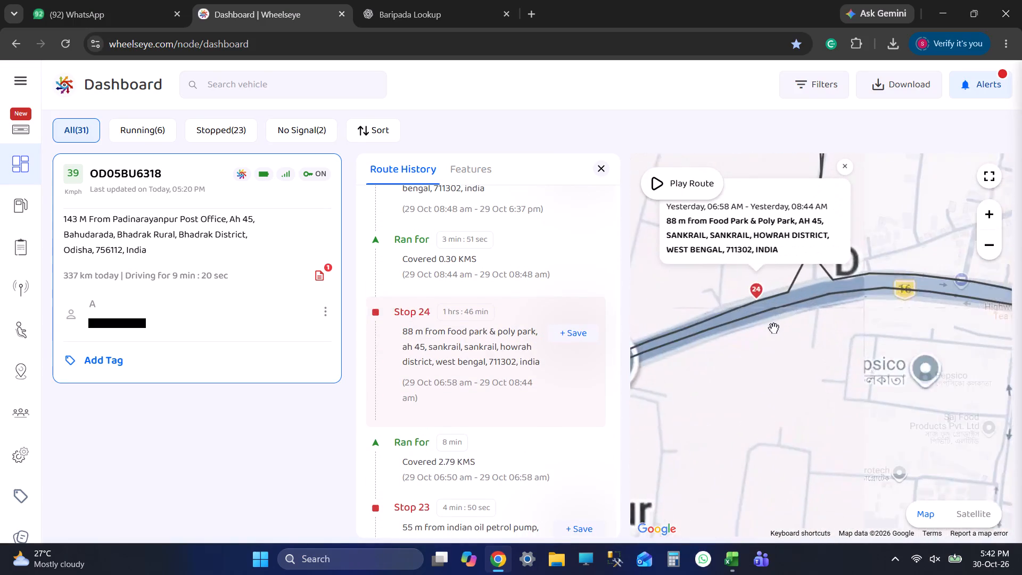
{"action": "scroll", "coordinate": [673, 343], "scroll_direction": "up", "scroll_amount": 3}
{"action": "scroll", "coordinate": [529, 350], "scroll_direction": "up", "scroll_amount": 4}
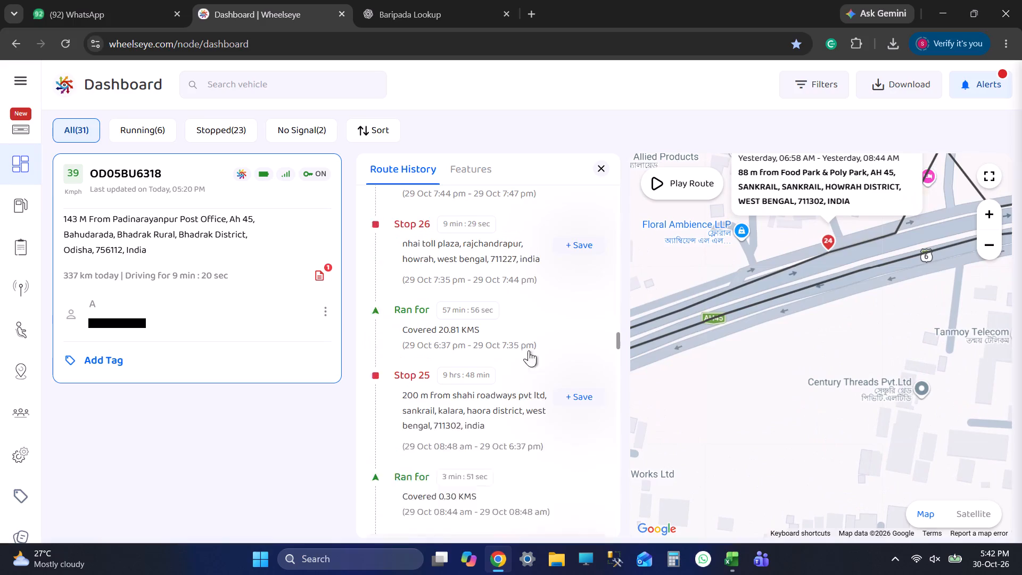
{"action": "scroll", "coordinate": [513, 422], "scroll_direction": "down", "scroll_amount": 2}
{"action": "left_click", "coordinate": [505, 300]}
{"action": "scroll", "coordinate": [505, 309], "scroll_direction": "down", "scroll_amount": 1}
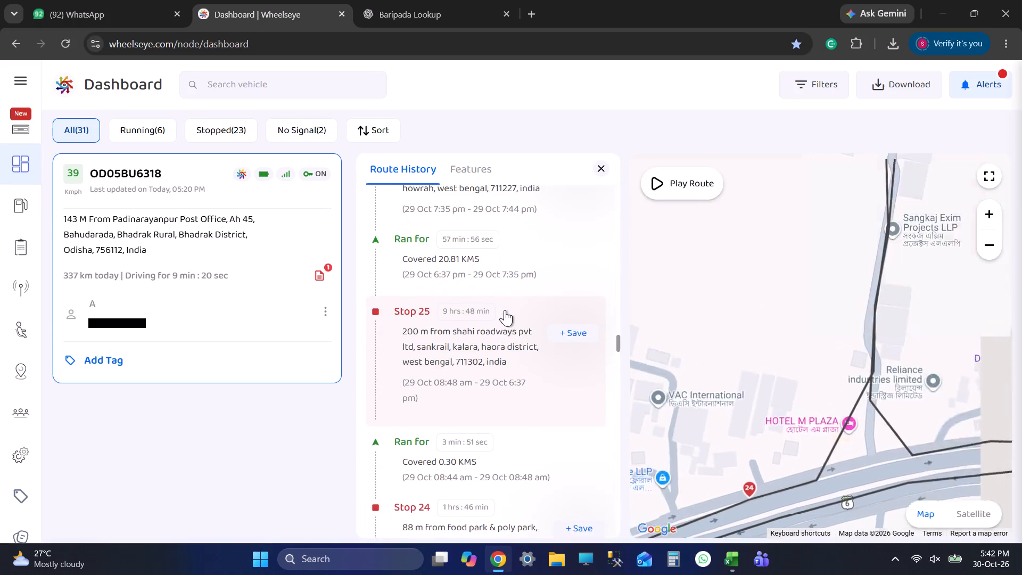
{"action": "scroll", "coordinate": [505, 310], "scroll_direction": "down", "scroll_amount": 1}
{"action": "left_click", "coordinate": [505, 371]}
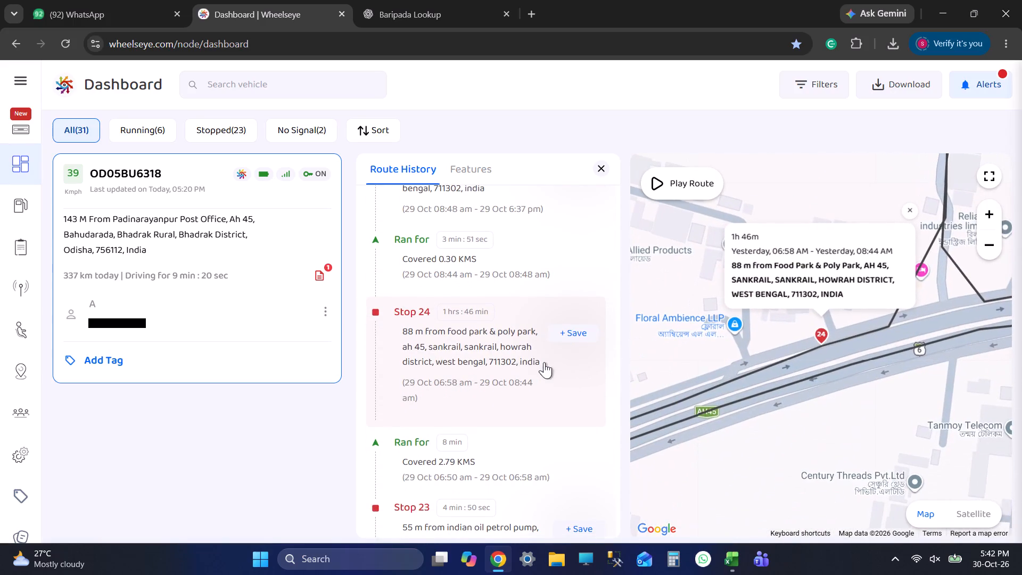
{"action": "key", "text": "alt+Tab"}
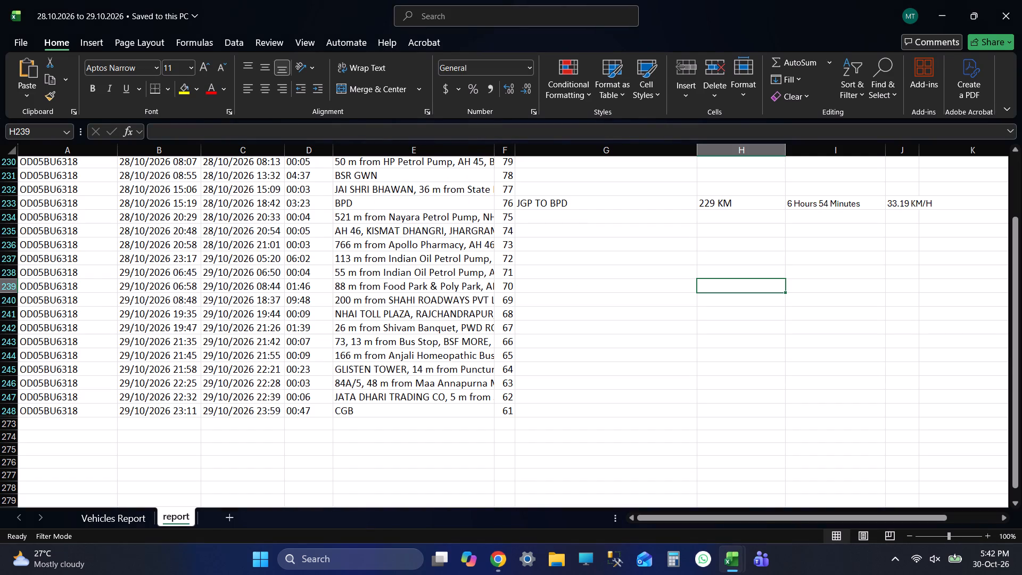
{"action": "left_click", "coordinate": [312, 287]}
{"action": "key", "text": "alt+Tab"}
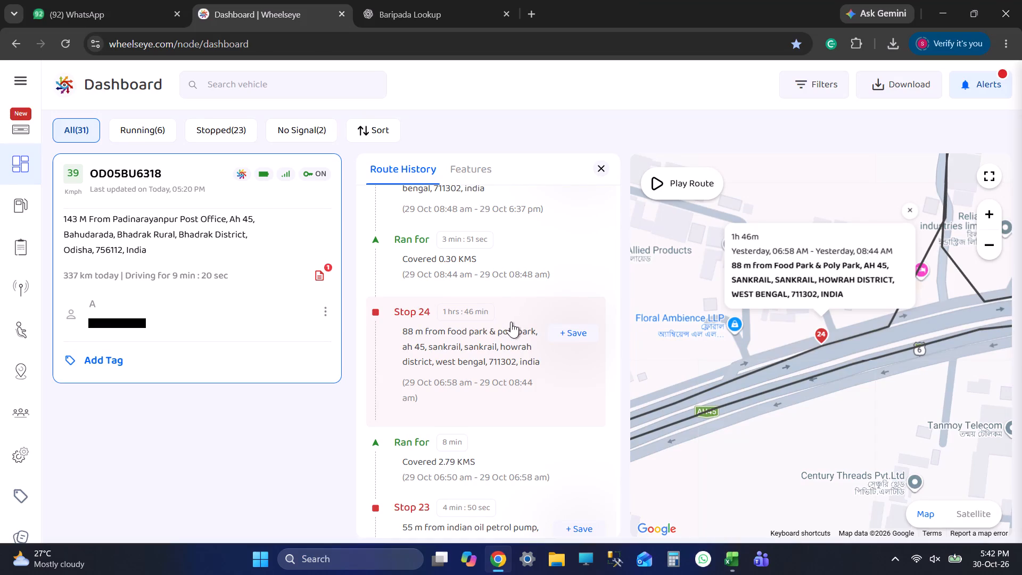
{"action": "key", "text": "alt+Tab"}
{"action": "key", "text": "Tab"}
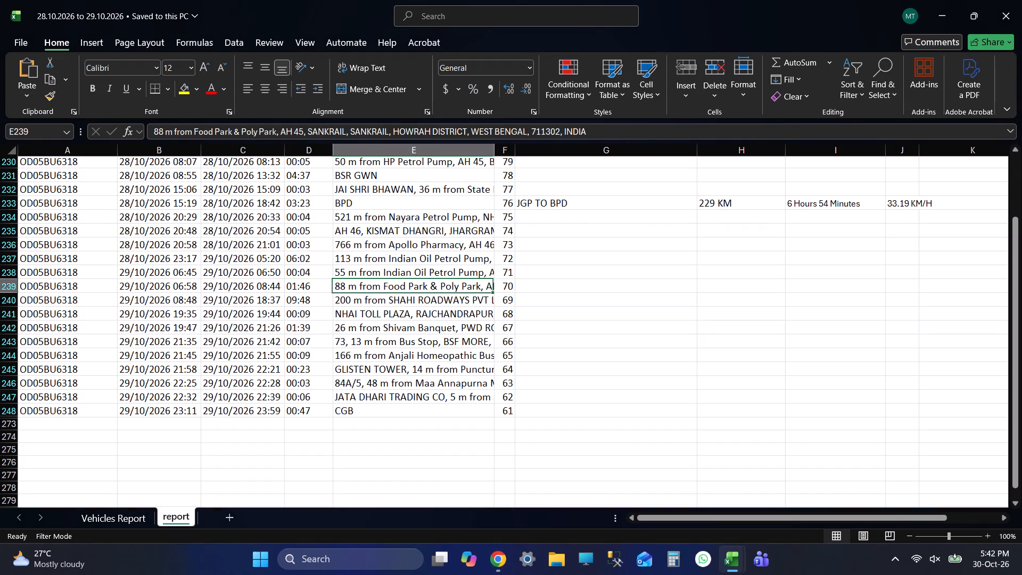
{"action": "type", "text": "DHULAGORI PARTY"}
{"action": "key", "text": "Tab"}
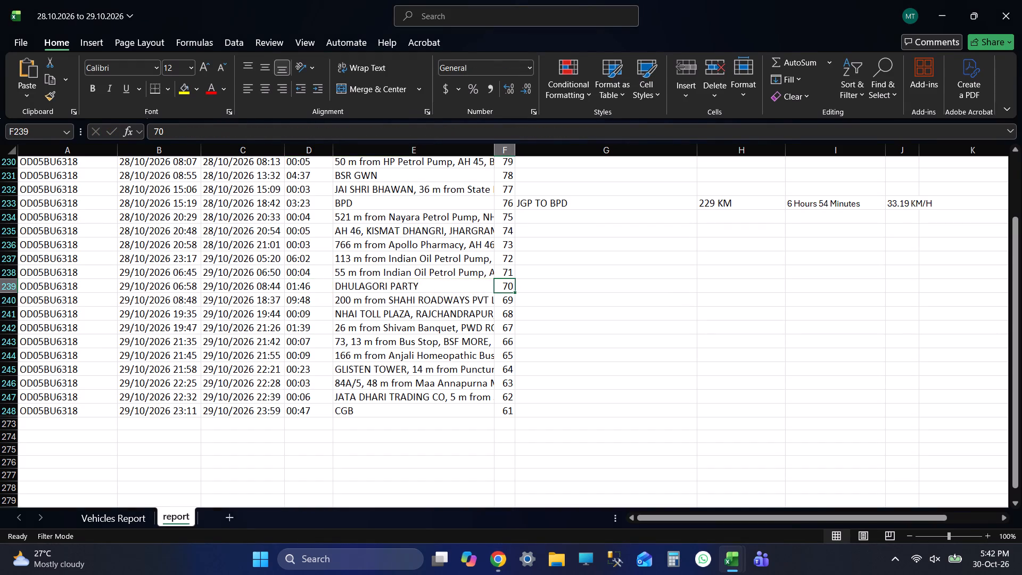
{"action": "key", "text": "ctrl+s"}
{"action": "key", "text": "Tab"}
Compare Stop 24 and Stop 25 around Dhulagori on Wheelseye's map.
{"action": "key", "text": "alt+Tab"}
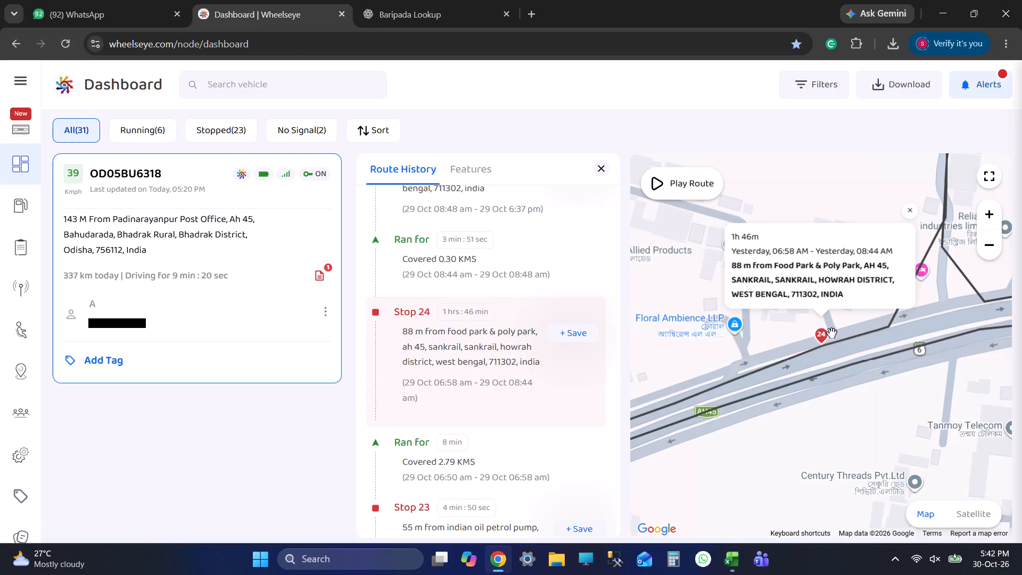
{"action": "scroll", "coordinate": [842, 338], "scroll_direction": "down", "scroll_amount": 6}
{"action": "scroll", "coordinate": [575, 392], "scroll_direction": "down", "scroll_amount": 1}
{"action": "scroll", "coordinate": [767, 383], "scroll_direction": "down", "scroll_amount": 2}
{"action": "scroll", "coordinate": [767, 385], "scroll_direction": "up", "scroll_amount": 1}
{"action": "scroll", "coordinate": [767, 385], "scroll_direction": "down", "scroll_amount": 1}
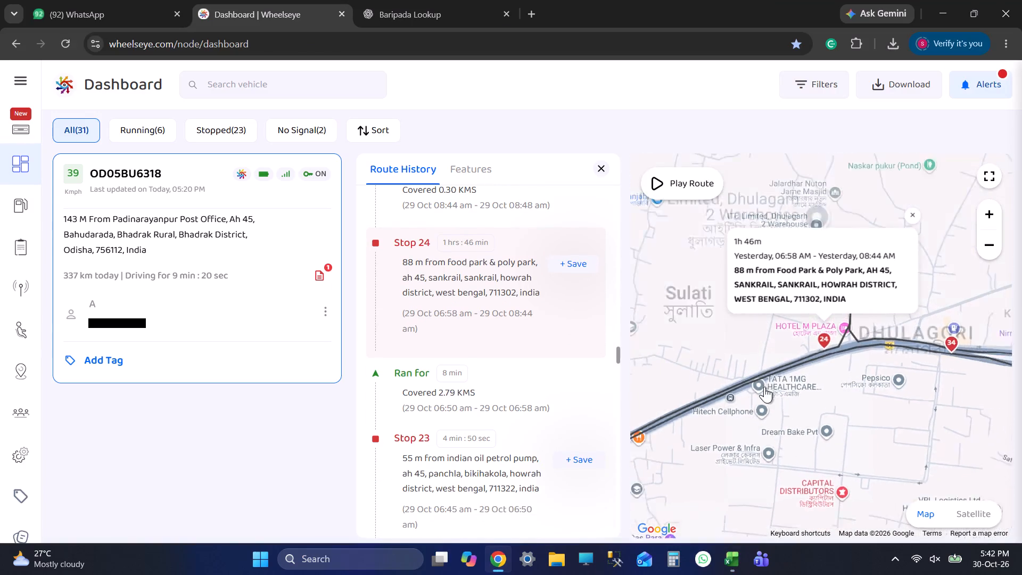
{"action": "scroll", "coordinate": [515, 341], "scroll_direction": "up", "scroll_amount": 3}
{"action": "left_click", "coordinate": [510, 314]}
{"action": "scroll", "coordinate": [510, 334], "scroll_direction": "down", "scroll_amount": 2}
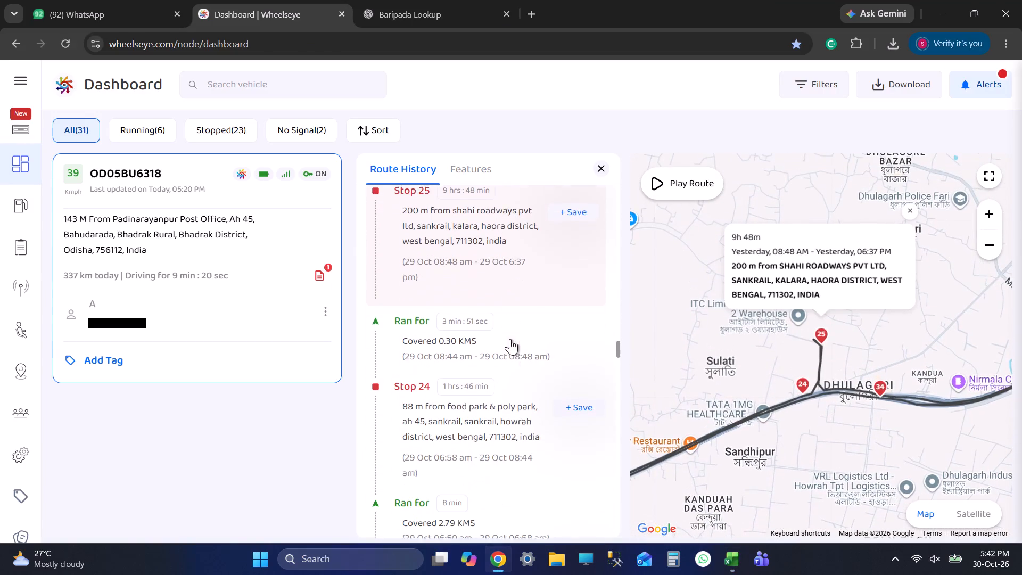
{"action": "left_click", "coordinate": [510, 344]}
{"action": "left_click", "coordinate": [523, 389]}
Enter the trip BPD TO DHULAGORI PARTY GWN in Excel's DHULAGORI PARTY row and save the workbook.
{"action": "key", "text": "alt+Tab"}
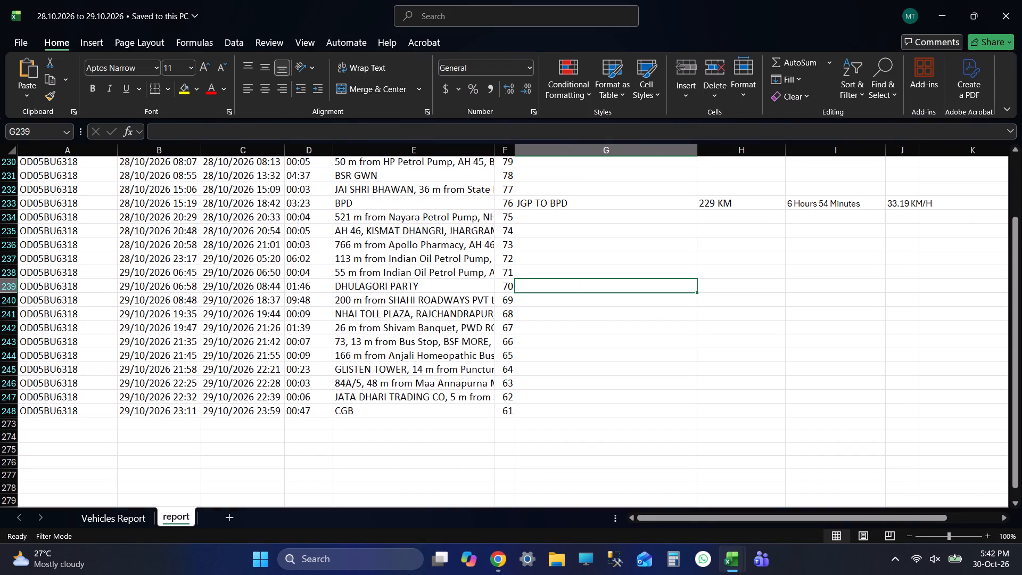
{"action": "key", "text": "ctrl+s"}
{"action": "type", "text": "BPD TO"}
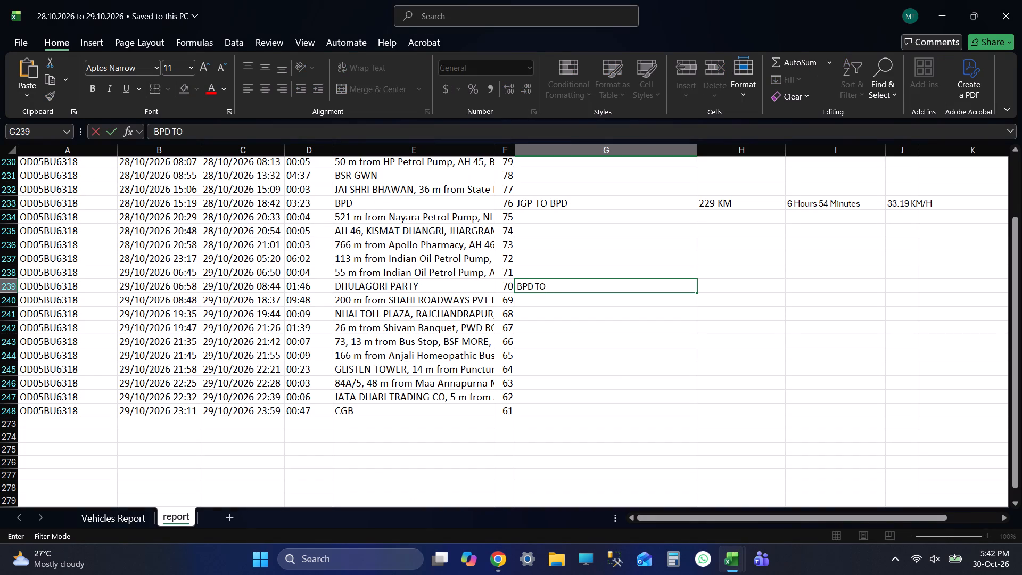
{"action": "key", "text": "space"}
{"action": "key", "text": "alt+Tab"}
{"action": "key", "text": "alt+Tab"}
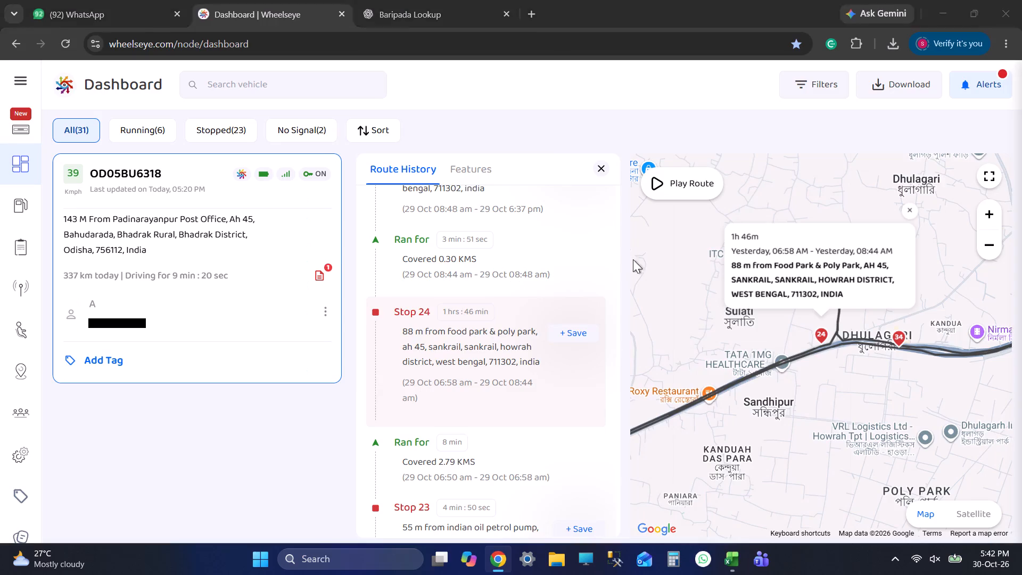
{"action": "type", "text": "DHULAGORI PARTY GWN"}
{"action": "key", "text": "Tab"}
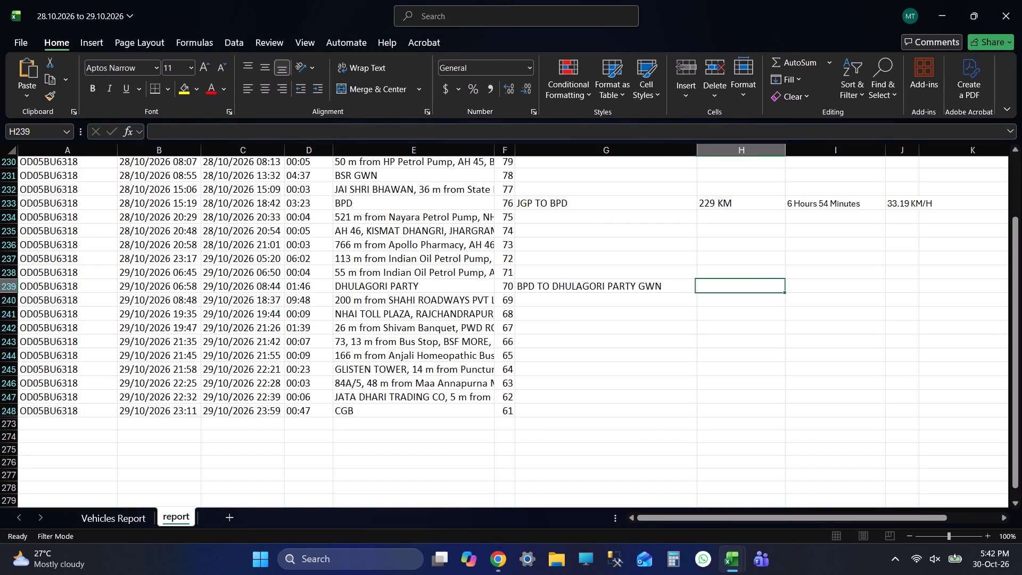
{"action": "key", "text": "ctrl+s"}
{"action": "key", "text": "alt+Tab"}
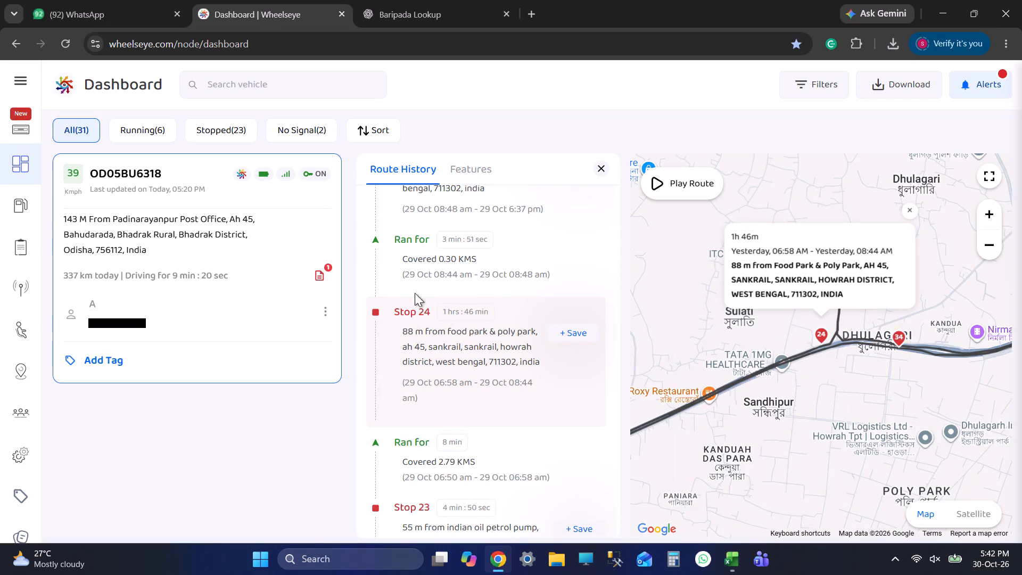
{"action": "scroll", "coordinate": [573, 300], "scroll_direction": "up", "scroll_amount": 6}
{"action": "scroll", "coordinate": [574, 331], "scroll_direction": "down", "scroll_amount": 1}
{"action": "scroll", "coordinate": [574, 332], "scroll_direction": "up", "scroll_amount": 3}
{"action": "left_click_drag", "start_coordinate": [620, 326], "coordinate": [599, 286]}
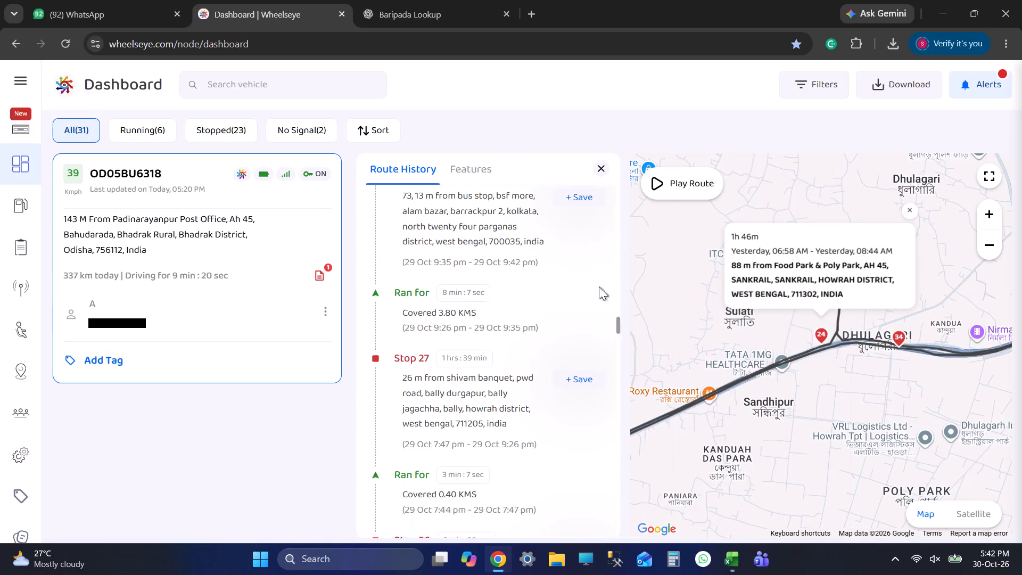
{"action": "left_click_drag", "start_coordinate": [599, 286], "coordinate": [570, 142]}
{"action": "left_click", "coordinate": [424, 198]}
{"action": "left_click", "coordinate": [416, 352]}
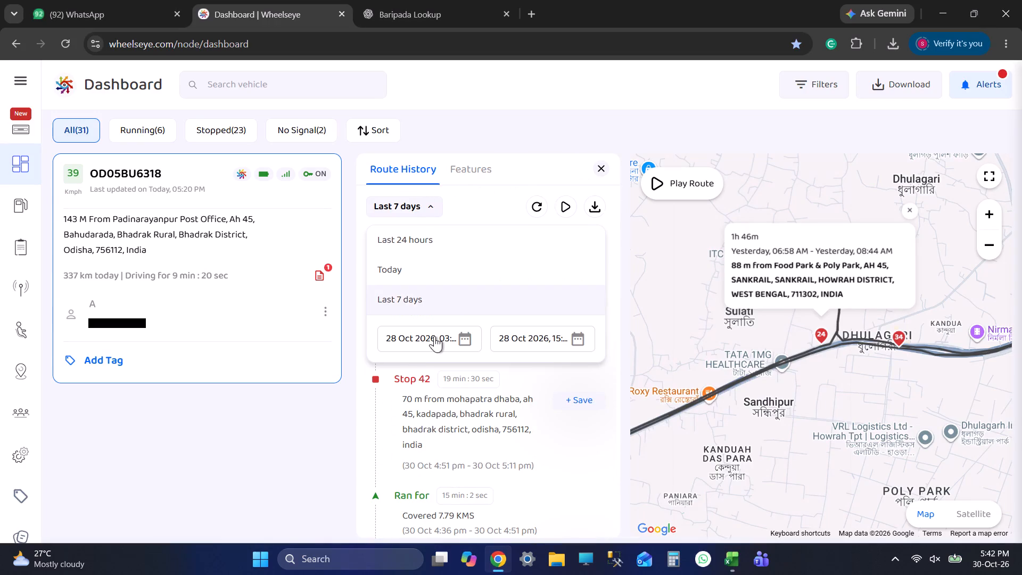
{"action": "left_click", "coordinate": [434, 334]}
{"action": "key", "text": "alt+Tab"}
{"action": "left_click", "coordinate": [549, 202]}
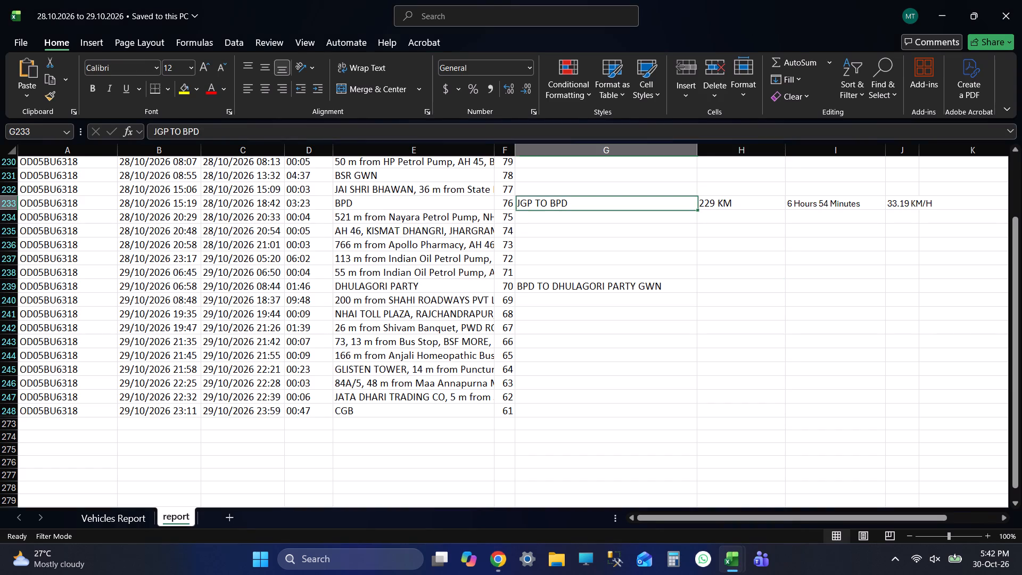
{"action": "key", "text": "shift+Tab"}
{"action": "key", "text": "shift+Tab"}
{"action": "key", "text": "shift+Tab"}
{"action": "key", "text": "shift+Tab"}
{"action": "key", "text": "alt+Tab"}
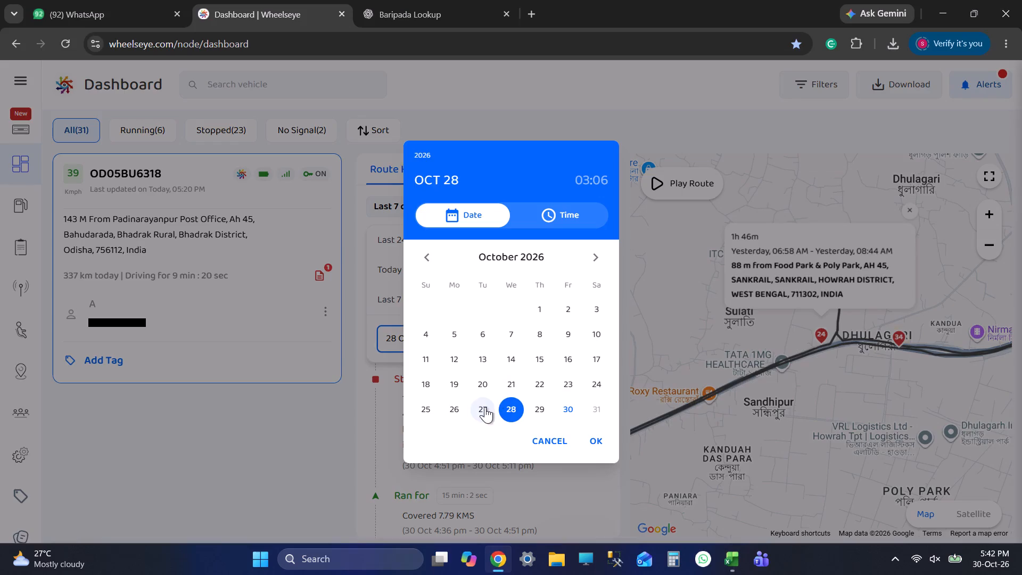
{"action": "key", "text": "alt+Tab"}
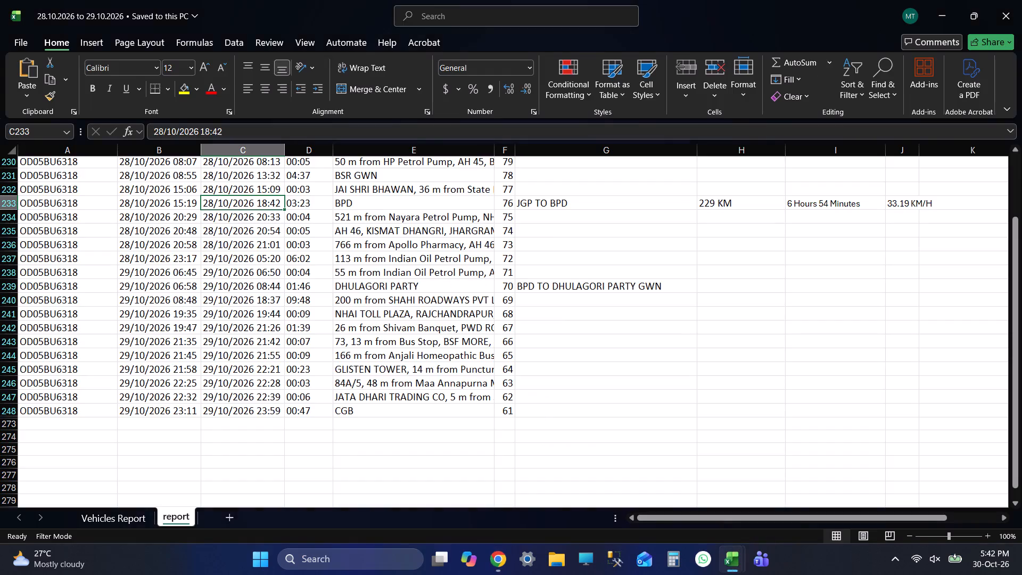
{"action": "key", "text": "alt+Tab"}
{"action": "key", "text": "alt+Tab"}
{"action": "key", "text": "alt+Tab"}
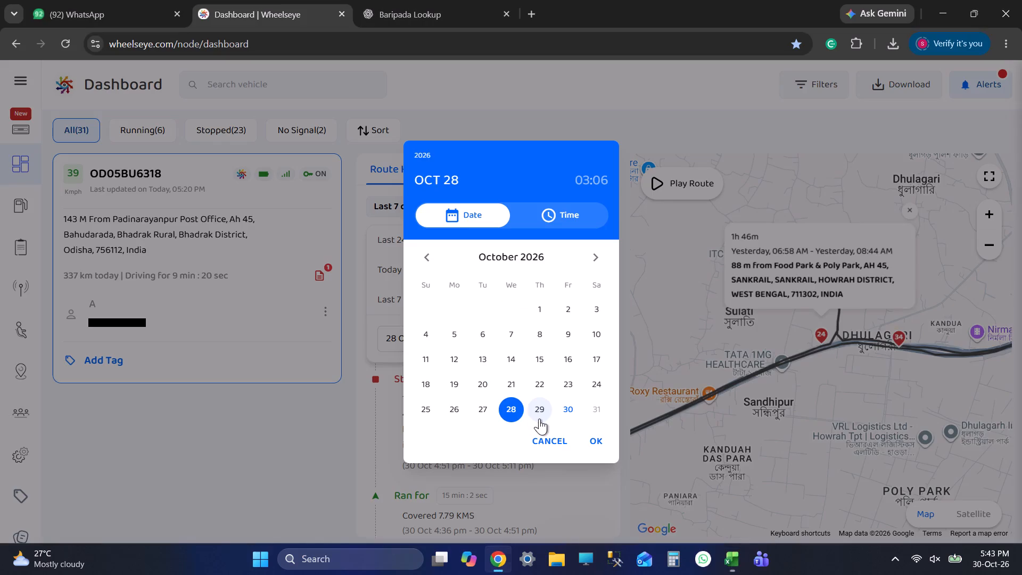
{"action": "left_click", "coordinate": [514, 409]}
{"action": "key", "text": "alt+Tab"}
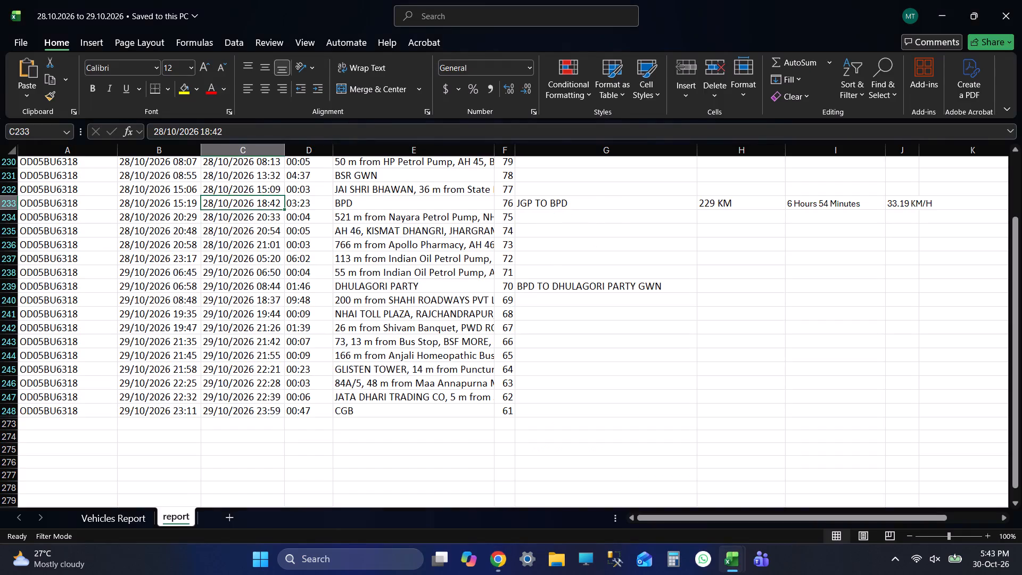
{"action": "key", "text": "alt+Tab"}
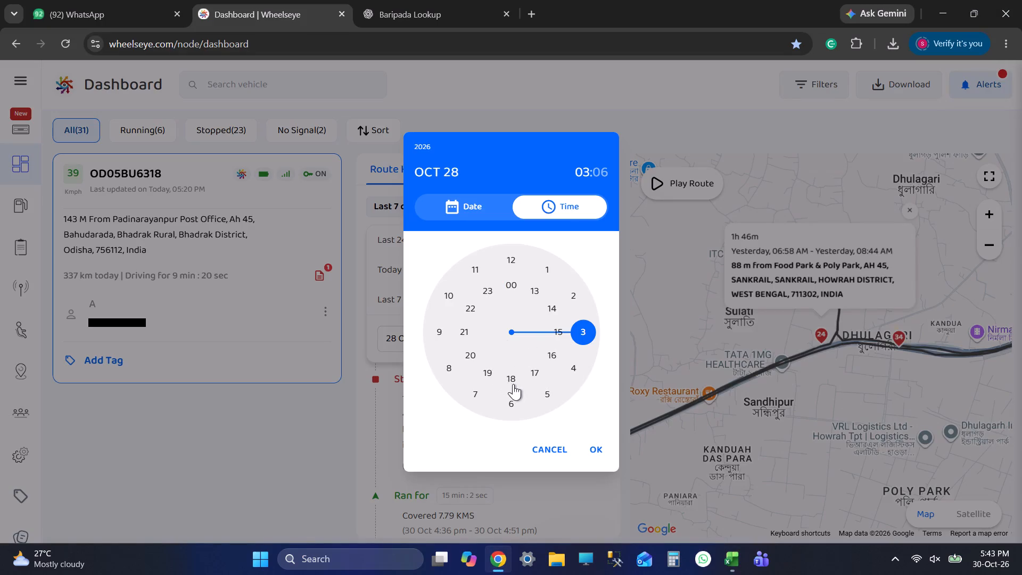
{"action": "left_click", "coordinate": [513, 384]}
{"action": "key", "text": "alt+Tab"}
{"action": "key", "text": "alt+Tab"}
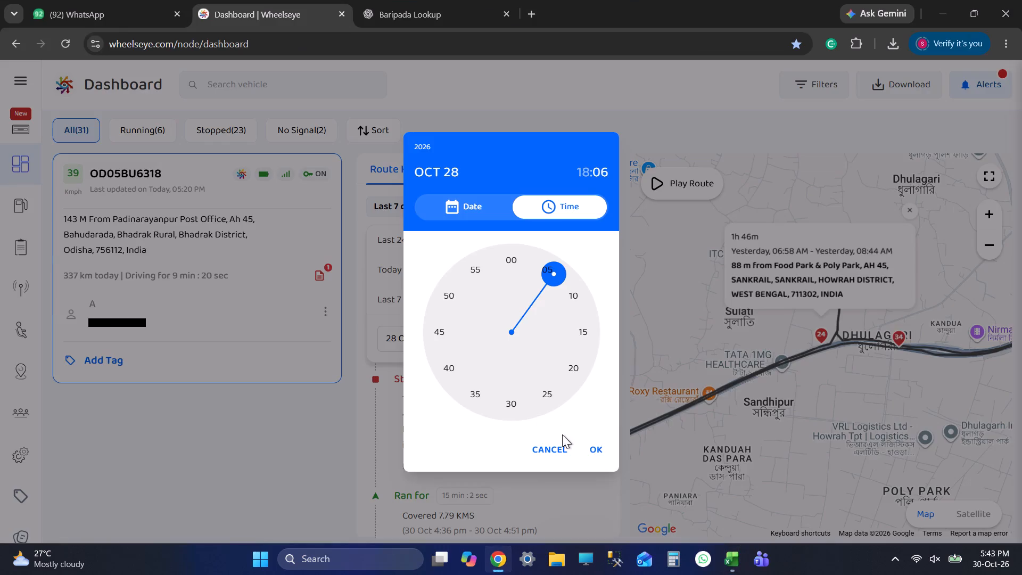
{"action": "left_click", "coordinate": [588, 448]}
Set the route history's end to 29 Oct 2026, 07:17, referring to the DHULAGORI PARTY arrival time in Excel.
{"action": "left_click", "coordinate": [535, 343]}
{"action": "key", "text": "alt+Tab"}
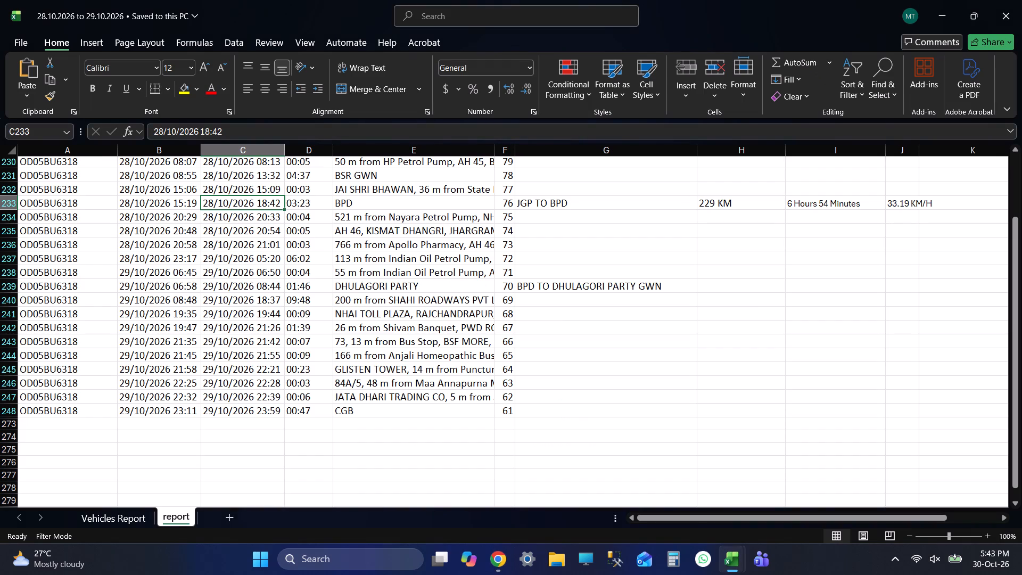
{"action": "left_click", "coordinate": [424, 280]}
{"action": "key", "text": "shift+Tab"}
{"action": "key", "text": "shift+Tab"}
{"action": "key", "text": "shift+Tab"}
{"action": "key", "text": "alt+Tab"}
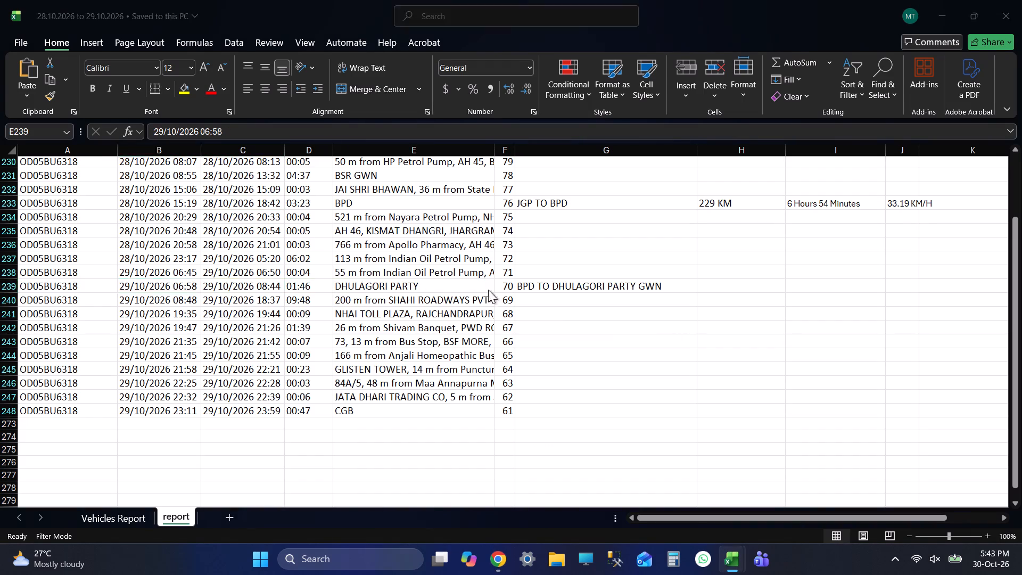
{"action": "left_click", "coordinate": [532, 411]}
{"action": "key", "text": "alt+Tab"}
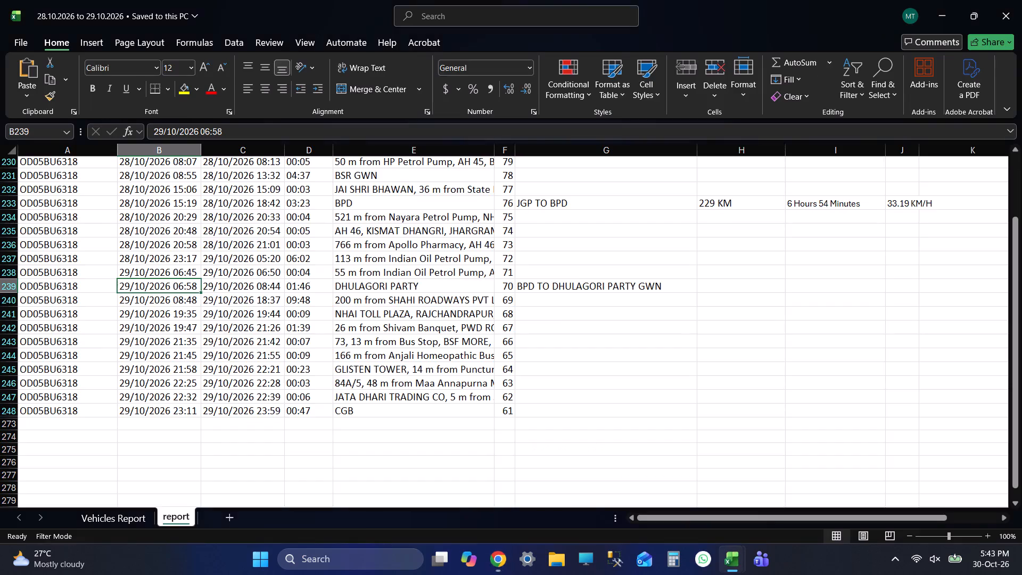
{"action": "key", "text": "alt+Tab"}
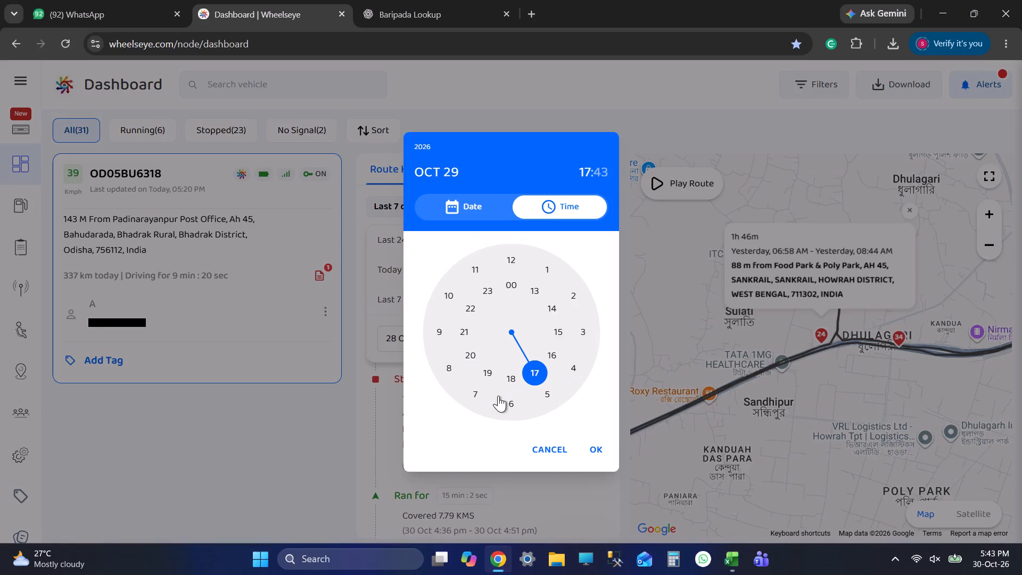
{"action": "key", "text": "alt+Tab"}
{"action": "key", "text": "alt+Tab"}
{"action": "left_click", "coordinate": [477, 390]}
{"action": "left_click", "coordinate": [583, 347]}
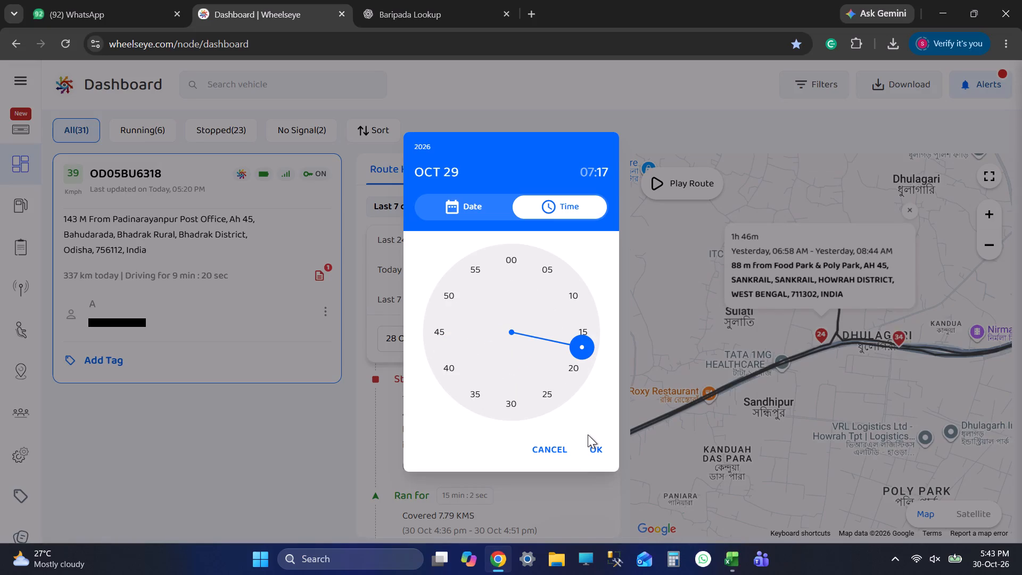
{"action": "left_click", "coordinate": [592, 463]}
{"action": "left_click", "coordinate": [596, 450]}
Examine the filtered route's Stop 1 at BPD and Stop 7 near Food Park & Poly Park on the map.
{"action": "scroll", "coordinate": [505, 388], "scroll_direction": "down", "scroll_amount": 1}
{"action": "scroll", "coordinate": [505, 388], "scroll_direction": "up", "scroll_amount": 1}
{"action": "scroll", "coordinate": [505, 388], "scroll_direction": "down", "scroll_amount": 7}
{"action": "scroll", "coordinate": [496, 402], "scroll_direction": "up", "scroll_amount": 1}
{"action": "scroll", "coordinate": [497, 437], "scroll_direction": "down", "scroll_amount": 4}
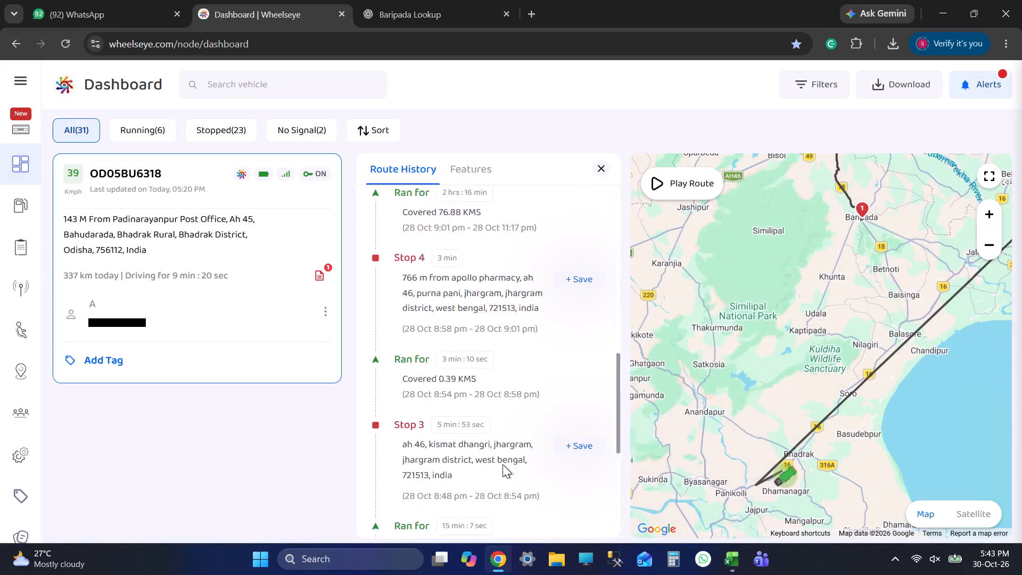
{"action": "scroll", "coordinate": [502, 464], "scroll_direction": "down", "scroll_amount": 13}
{"action": "left_click", "coordinate": [510, 491]}
{"action": "scroll", "coordinate": [509, 447], "scroll_direction": "up", "scroll_amount": 12}
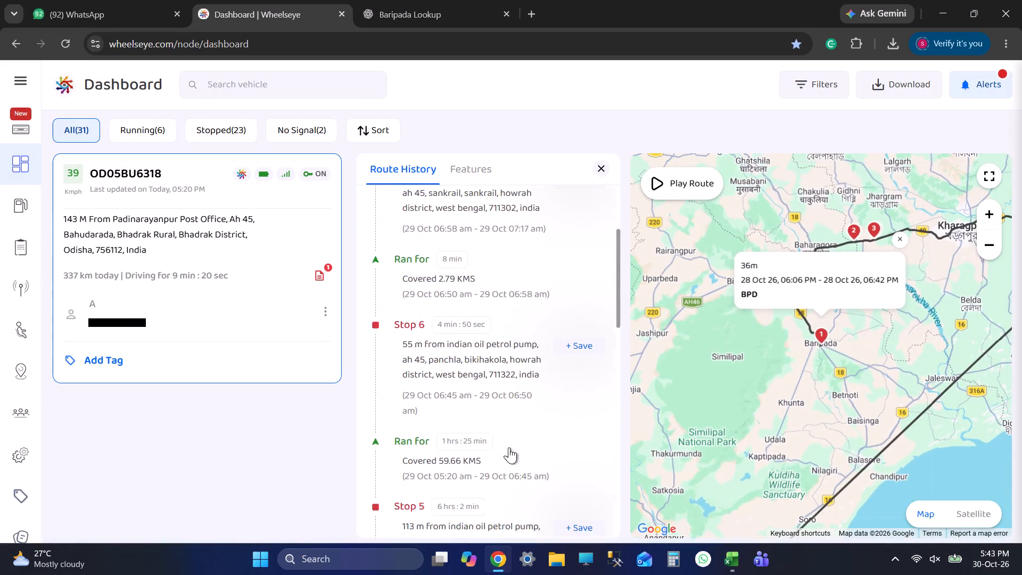
{"action": "scroll", "coordinate": [509, 447], "scroll_direction": "up", "scroll_amount": 9}
{"action": "scroll", "coordinate": [517, 442], "scroll_direction": "down", "scroll_amount": 1}
{"action": "scroll", "coordinate": [517, 442], "scroll_direction": "up", "scroll_amount": 1}
{"action": "scroll", "coordinate": [517, 442], "scroll_direction": "down", "scroll_amount": 1}
{"action": "scroll", "coordinate": [517, 442], "scroll_direction": "up", "scroll_amount": 1}
{"action": "left_click", "coordinate": [514, 317]}
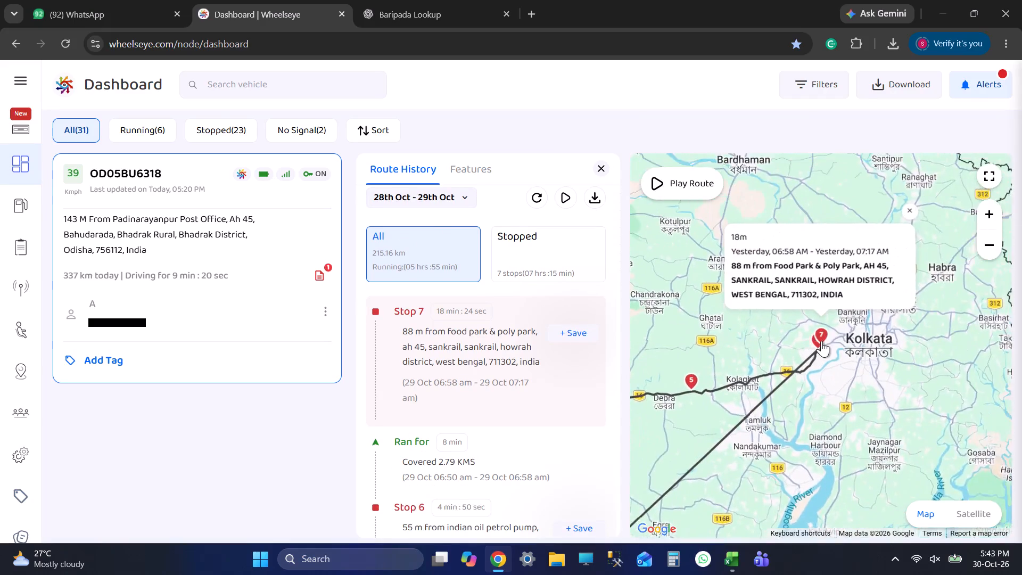
{"action": "scroll", "coordinate": [821, 341], "scroll_direction": "up", "scroll_amount": 20}
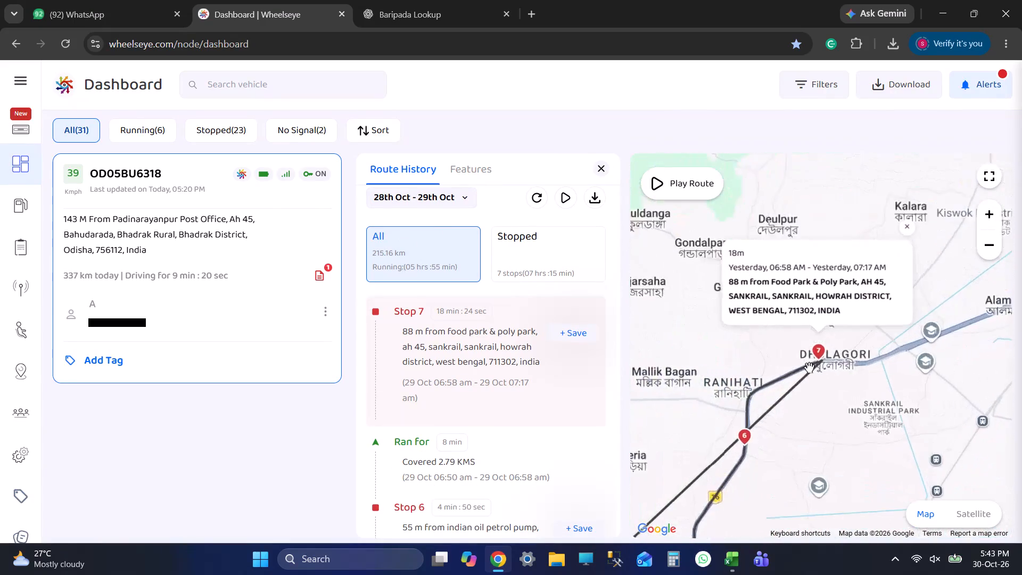
{"action": "scroll", "coordinate": [809, 367], "scroll_direction": "up", "scroll_amount": 7}
{"action": "scroll", "coordinate": [824, 363], "scroll_direction": "down", "scroll_amount": 10}
{"action": "scroll", "coordinate": [815, 383], "scroll_direction": "up", "scroll_amount": 1}
{"action": "scroll", "coordinate": [814, 384], "scroll_direction": "down", "scroll_amount": 2}
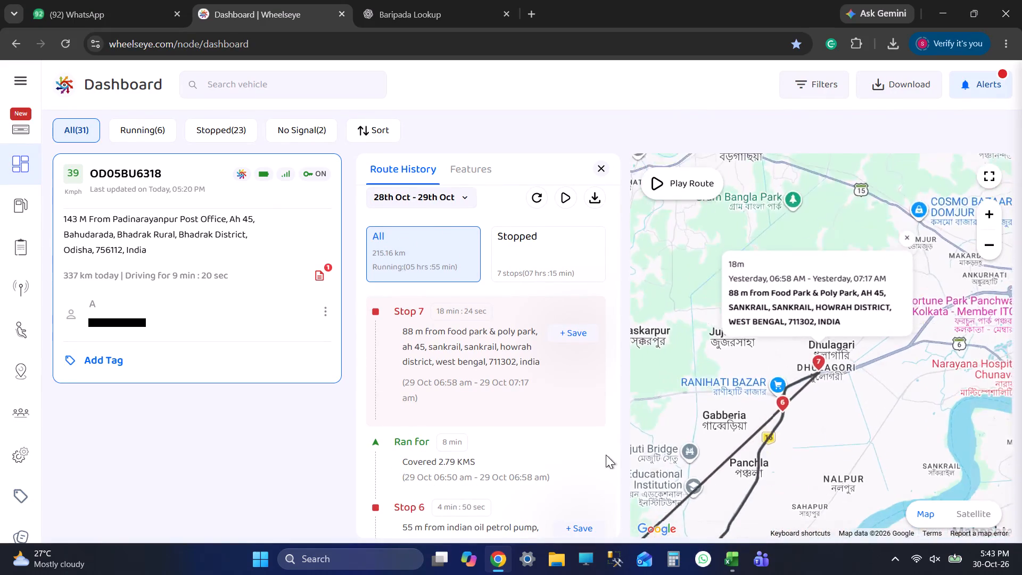
Examine the intermediate stops of the filtered route, including Stop 5 near the Indian Oil petrol pump in Debra, on the map.
{"action": "scroll", "coordinate": [568, 454], "scroll_direction": "down", "scroll_amount": 3}
{"action": "left_click", "coordinate": [546, 390]}
{"action": "scroll", "coordinate": [546, 390], "scroll_direction": "down", "scroll_amount": 3}
{"action": "left_click", "coordinate": [513, 369]}
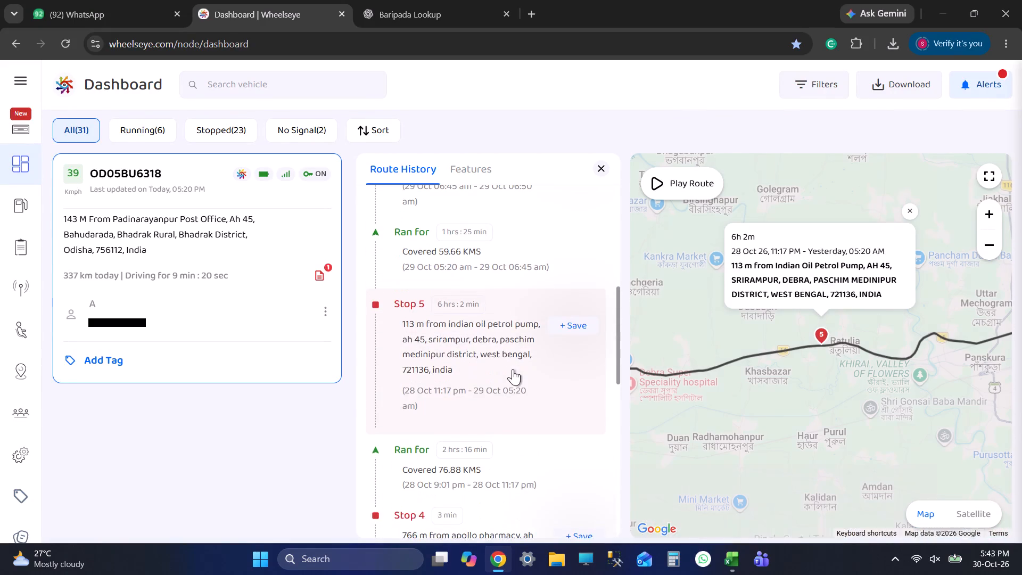
{"action": "scroll", "coordinate": [512, 389], "scroll_direction": "down", "scroll_amount": 16}
{"action": "scroll", "coordinate": [514, 401], "scroll_direction": "up", "scroll_amount": 4}
{"action": "scroll", "coordinate": [514, 401], "scroll_direction": "down", "scroll_amount": 1}
{"action": "scroll", "coordinate": [514, 401], "scroll_direction": "up", "scroll_amount": 1}
{"action": "scroll", "coordinate": [514, 401], "scroll_direction": "down", "scroll_amount": 1}
{"action": "scroll", "coordinate": [514, 401], "scroll_direction": "up", "scroll_amount": 4}
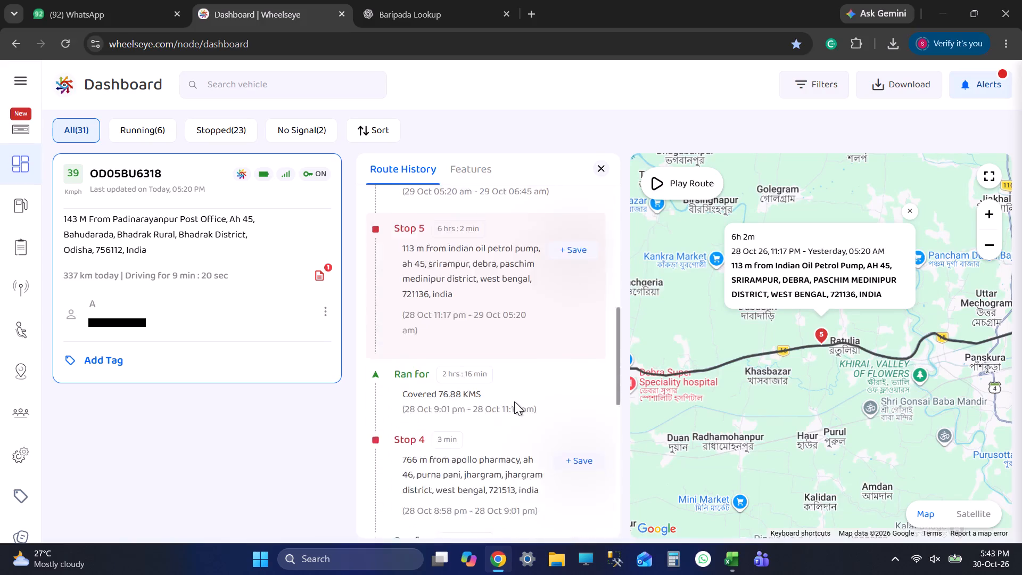
{"action": "scroll", "coordinate": [514, 401], "scroll_direction": "up", "scroll_amount": 16}
In Excel, enter 216 KM as the distance of the BPD TO DHULAGORI PARTY GWN trip and save the workbook.
{"action": "key", "text": "alt+Tab"}
{"action": "key", "text": "Tab"}
{"action": "key", "text": "Tab"}
{"action": "key", "text": "Tab"}
{"action": "key", "text": "Tab"}
{"action": "key", "text": "Tab"}
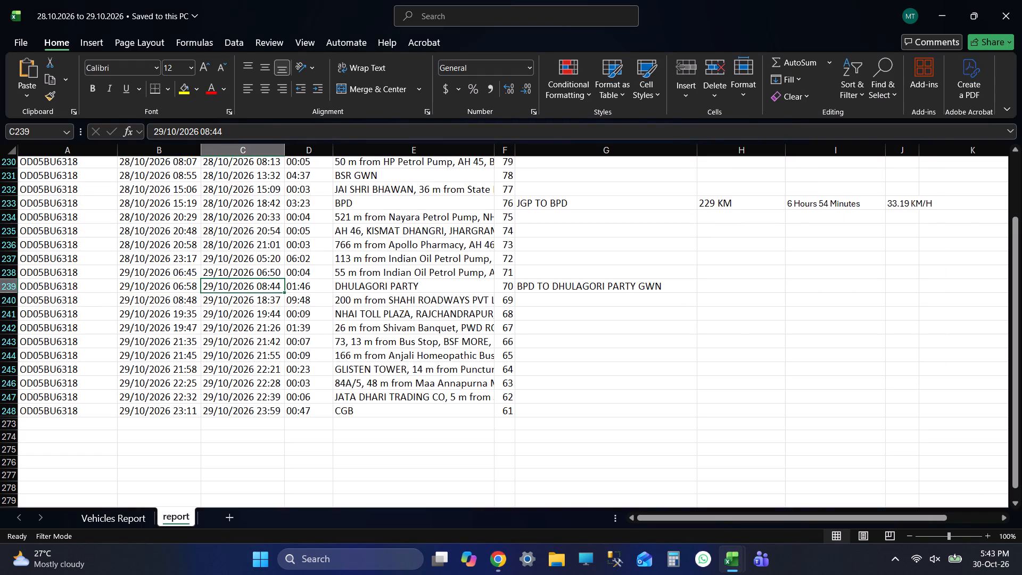
{"action": "key", "text": "Tab"}
{"action": "key", "text": "alt+Tab"}
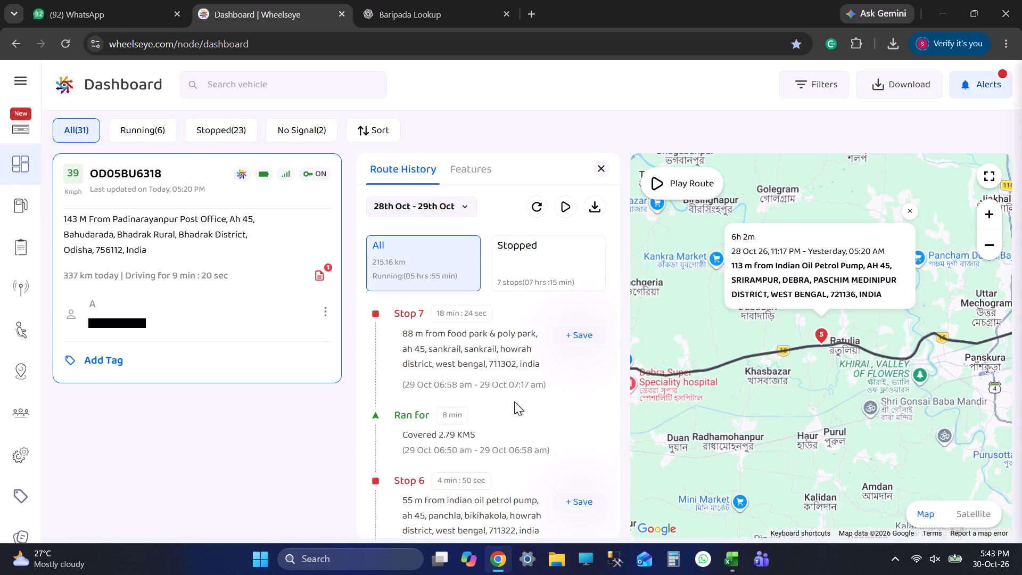
{"action": "key", "text": "alt+Tab"}
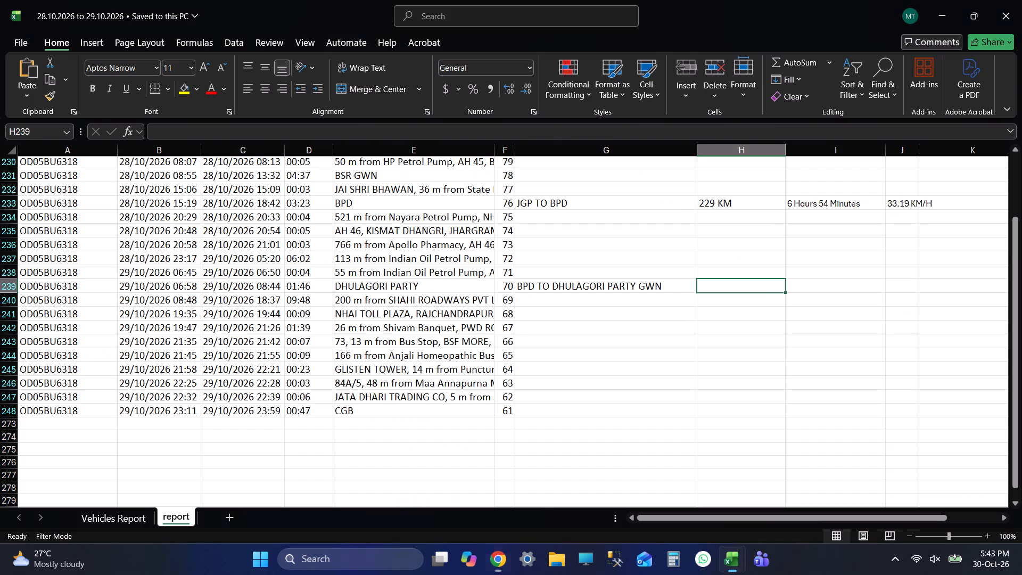
{"action": "type", "text": "216"}
{"action": "key", "text": "space"}
{"action": "type", "text": "KM"}
{"action": "key", "text": "Tab"}
{"action": "key", "text": "ctrl+s"}
{"action": "key", "text": "ctrl+s"}
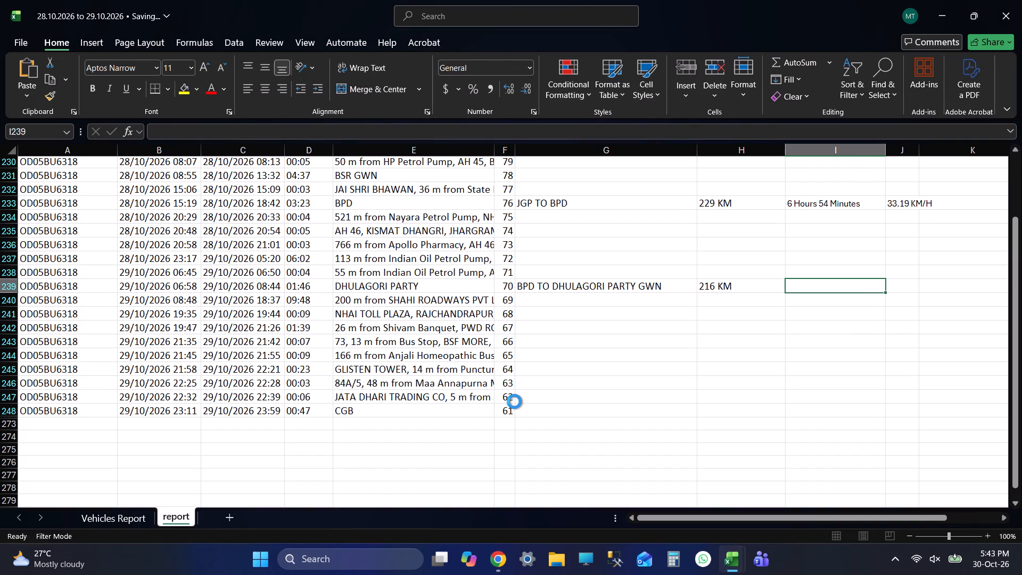
{"action": "key", "text": "ctrl+s"}
{"action": "key", "text": "ctrl+s"}
{"action": "key", "text": "ctrl+s"}
{"action": "key", "text": "alt+Tab"}
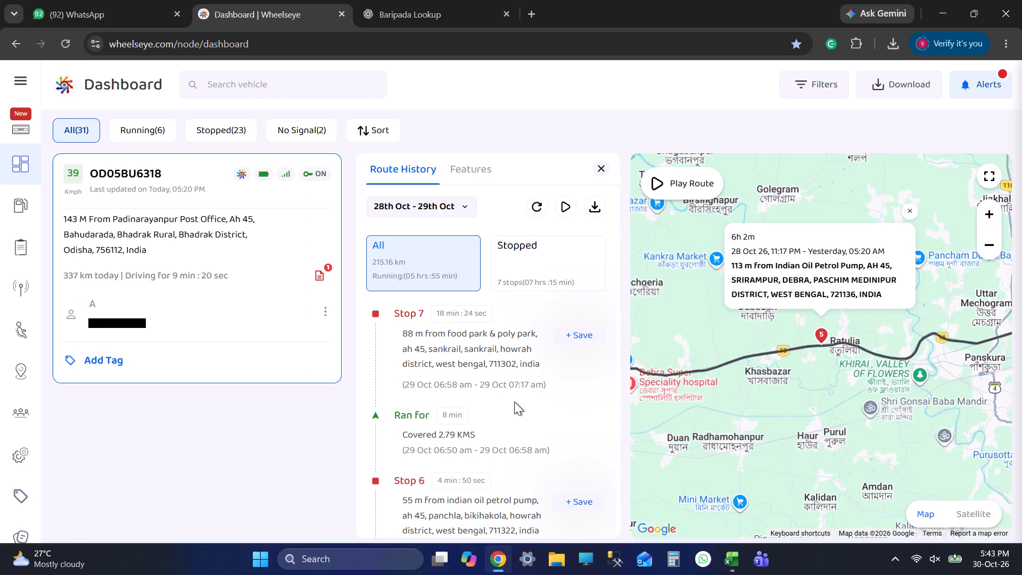
{"action": "key", "text": "alt+Tab"}
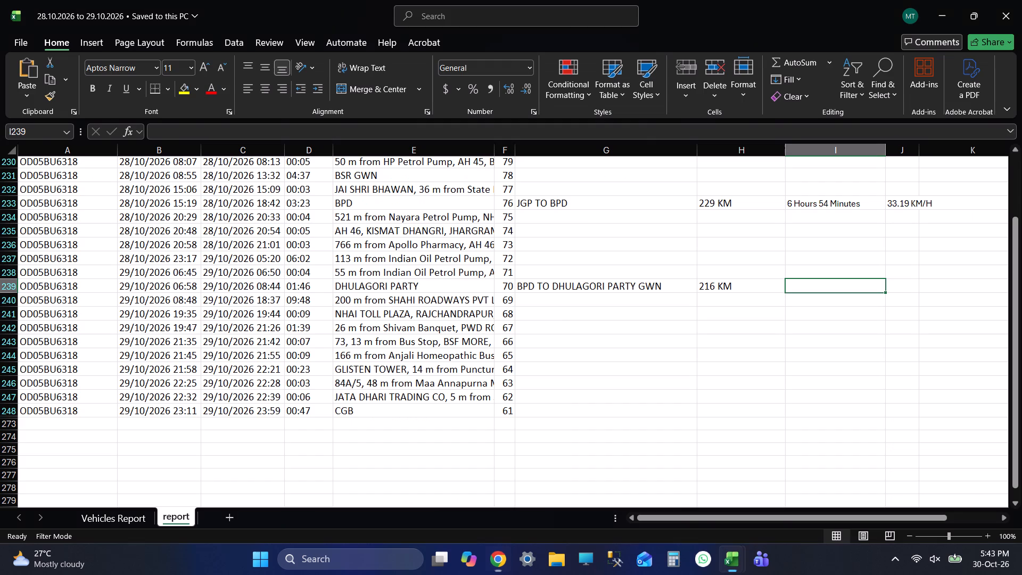
{"action": "key", "text": "ctrl+s"}
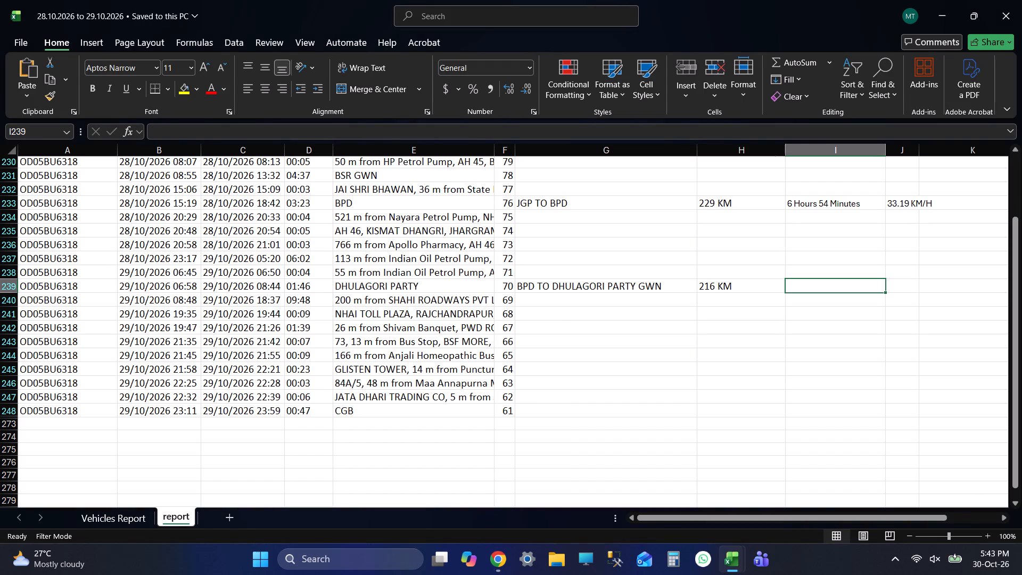
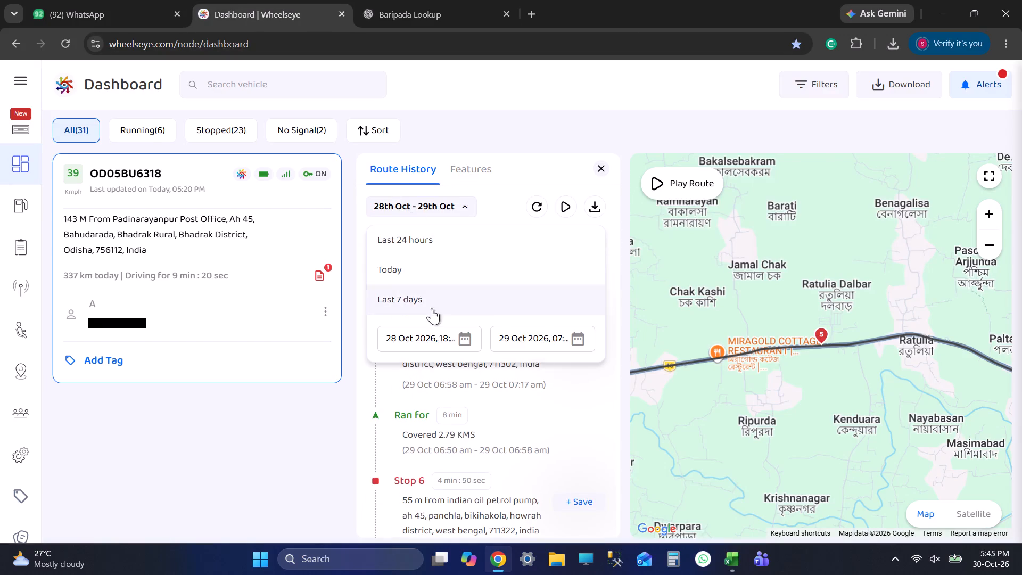
{"action": "left_click", "coordinate": [433, 306]}
{"action": "scroll", "coordinate": [514, 361], "scroll_direction": "down", "scroll_amount": 7}
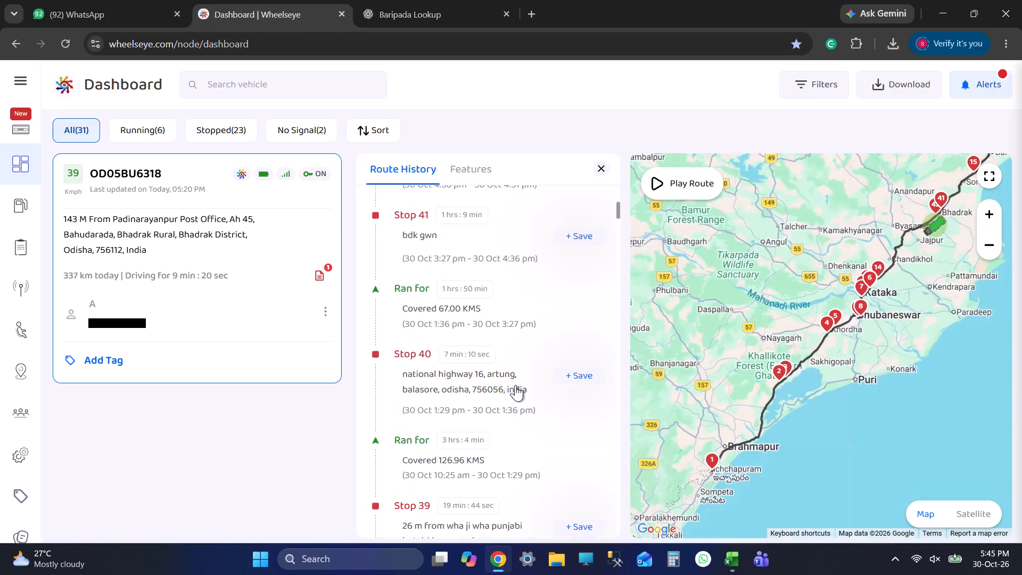
{"action": "scroll", "coordinate": [515, 385], "scroll_direction": "down", "scroll_amount": 15}
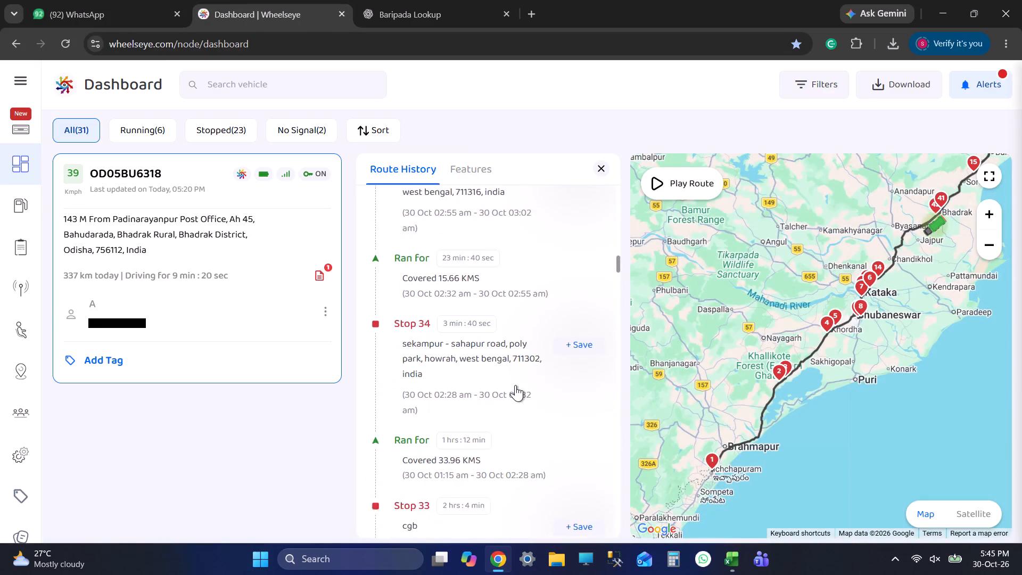
{"action": "scroll", "coordinate": [515, 385], "scroll_direction": "down", "scroll_amount": 2}
{"action": "left_click", "coordinate": [506, 344]}
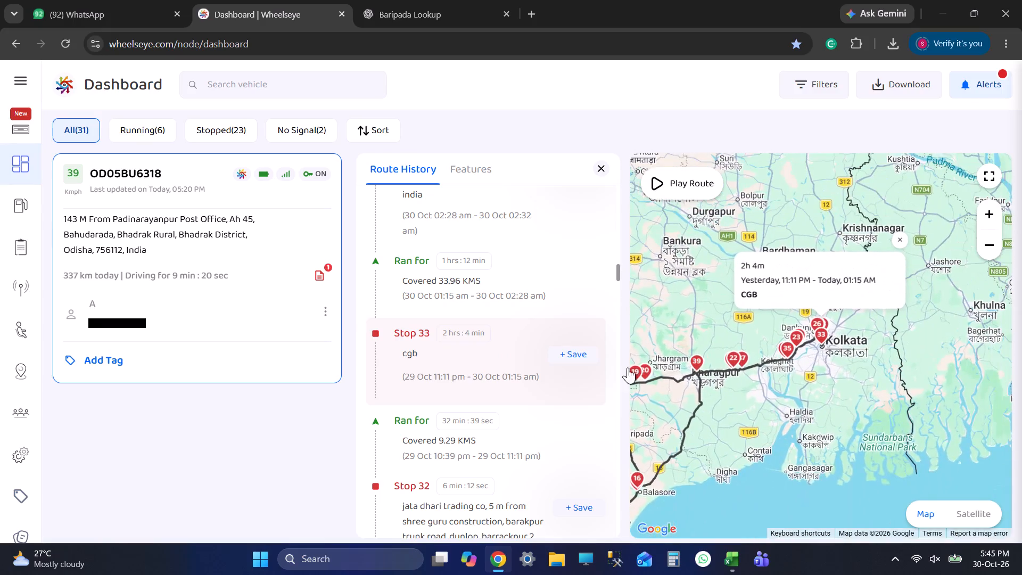
{"action": "scroll", "coordinate": [557, 452], "scroll_direction": "down", "scroll_amount": 3}
{"action": "scroll", "coordinate": [496, 437], "scroll_direction": "down", "scroll_amount": 4}
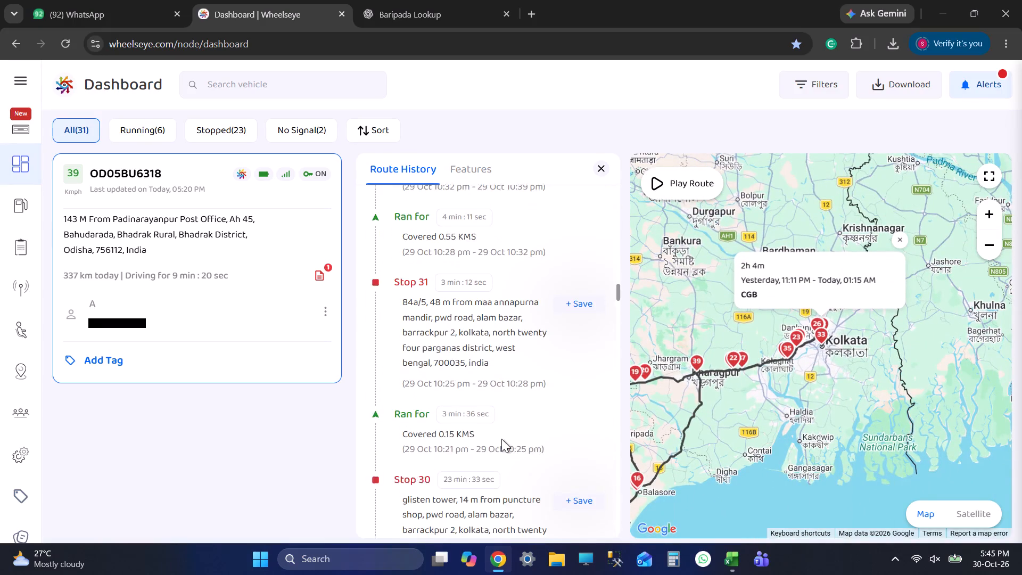
{"action": "scroll", "coordinate": [501, 439], "scroll_direction": "down", "scroll_amount": 2}
{"action": "left_click", "coordinate": [501, 340]}
{"action": "scroll", "coordinate": [501, 350], "scroll_direction": "down", "scroll_amount": 4}
{"action": "left_click", "coordinate": [501, 319]}
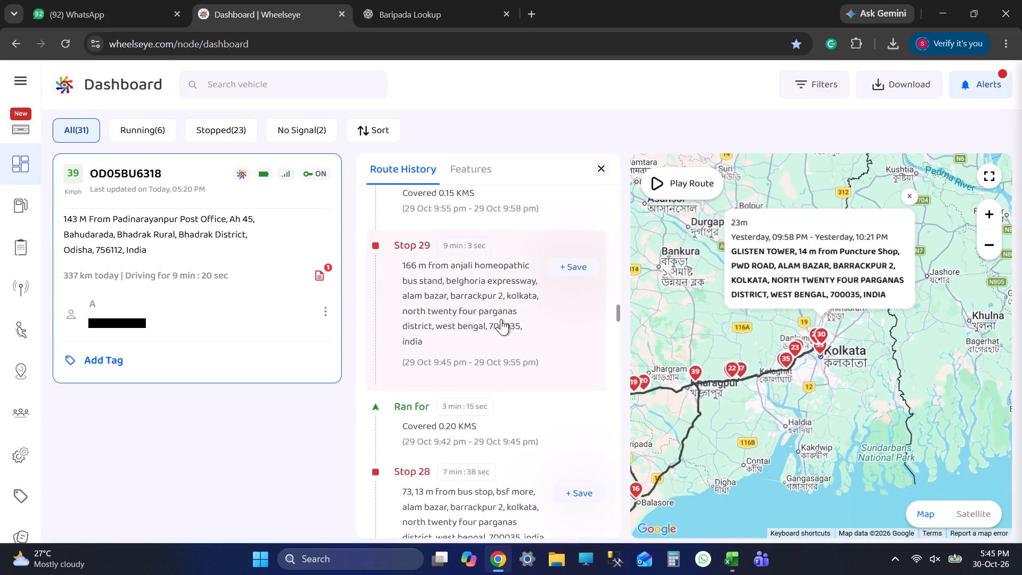
{"action": "scroll", "coordinate": [800, 315], "scroll_direction": "up", "scroll_amount": 9}
{"action": "scroll", "coordinate": [435, 401], "scroll_direction": "down", "scroll_amount": 4}
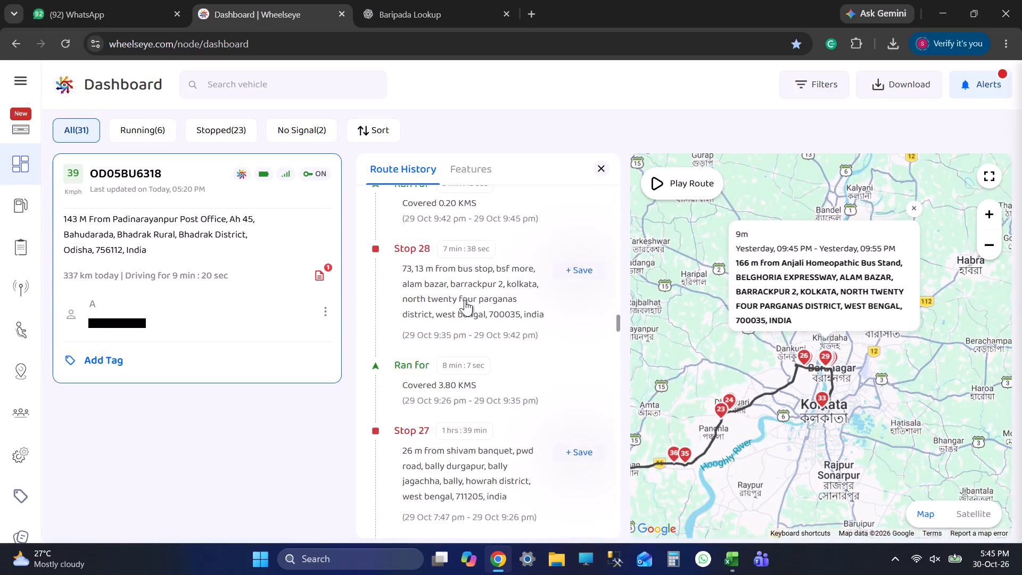
{"action": "left_click", "coordinate": [465, 299]}
{"action": "scroll", "coordinate": [515, 322], "scroll_direction": "down", "scroll_amount": 3}
{"action": "left_click", "coordinate": [474, 334]}
{"action": "scroll", "coordinate": [494, 358], "scroll_direction": "down", "scroll_amount": 1}
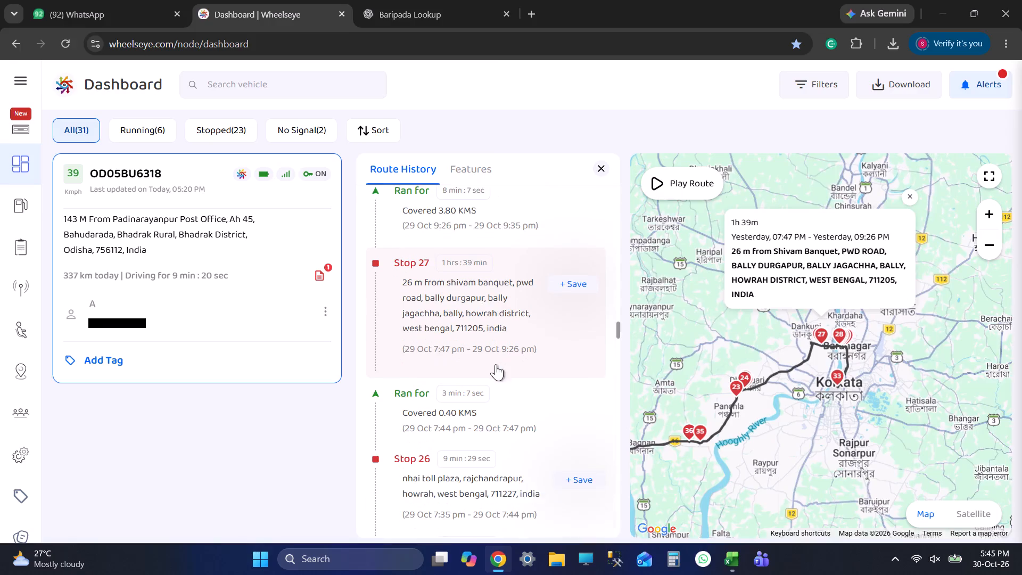
{"action": "scroll", "coordinate": [814, 327], "scroll_direction": "up", "scroll_amount": 8}
{"action": "scroll", "coordinate": [495, 355], "scroll_direction": "up", "scroll_amount": 4}
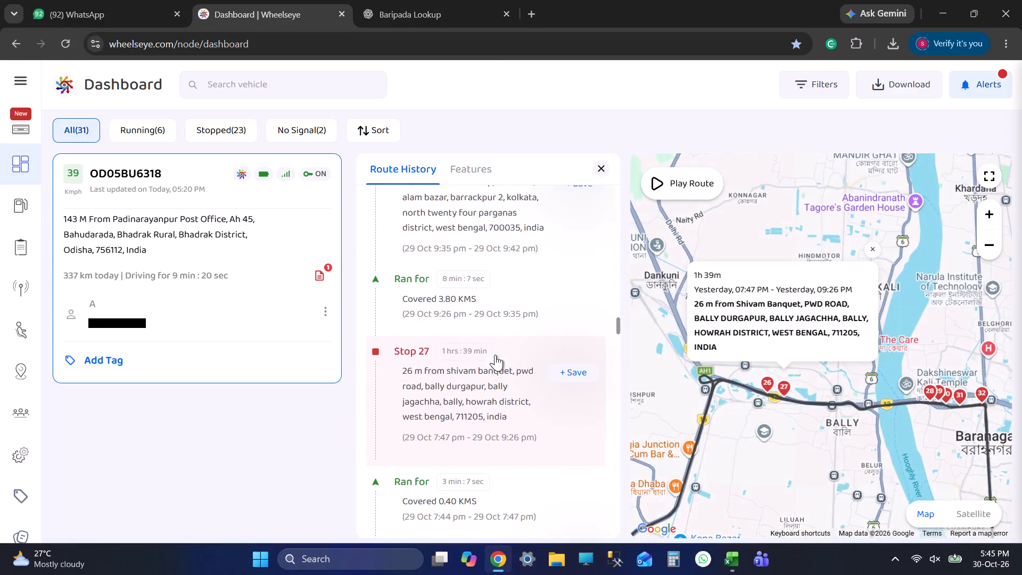
{"action": "left_click", "coordinate": [532, 410]}
{"action": "scroll", "coordinate": [532, 410], "scroll_direction": "up", "scroll_amount": 1}
{"action": "scroll", "coordinate": [532, 410], "scroll_direction": "down", "scroll_amount": 1}
{"action": "scroll", "coordinate": [532, 410], "scroll_direction": "up", "scroll_amount": 1}
{"action": "scroll", "coordinate": [541, 307], "scroll_direction": "up", "scroll_amount": 6}
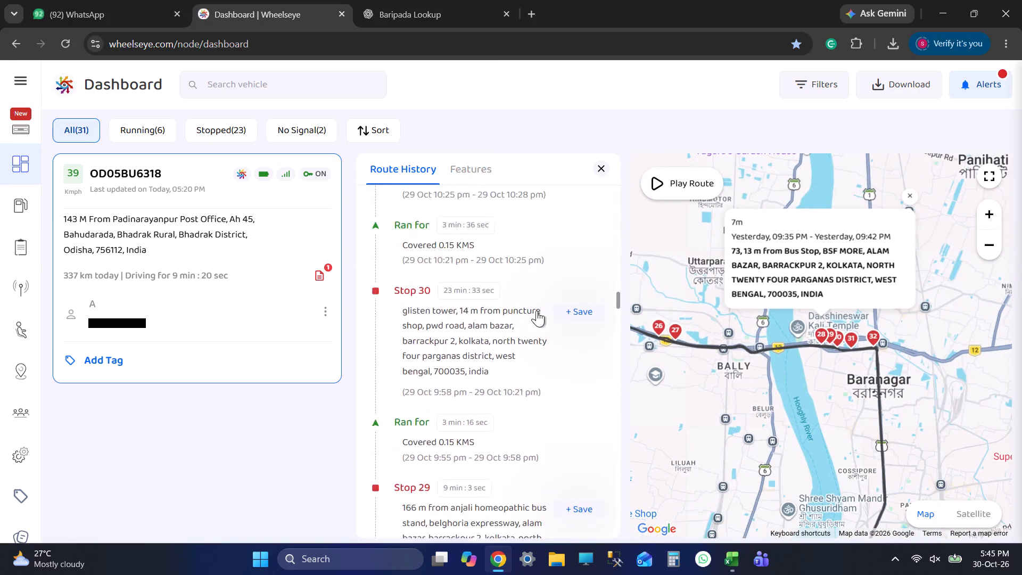
{"action": "scroll", "coordinate": [537, 310], "scroll_direction": "up", "scroll_amount": 4}
{"action": "key", "text": "alt+Tab"}
{"action": "key", "text": "alt+Tab"}
{"action": "scroll", "coordinate": [524, 319], "scroll_direction": "up", "scroll_amount": 4}
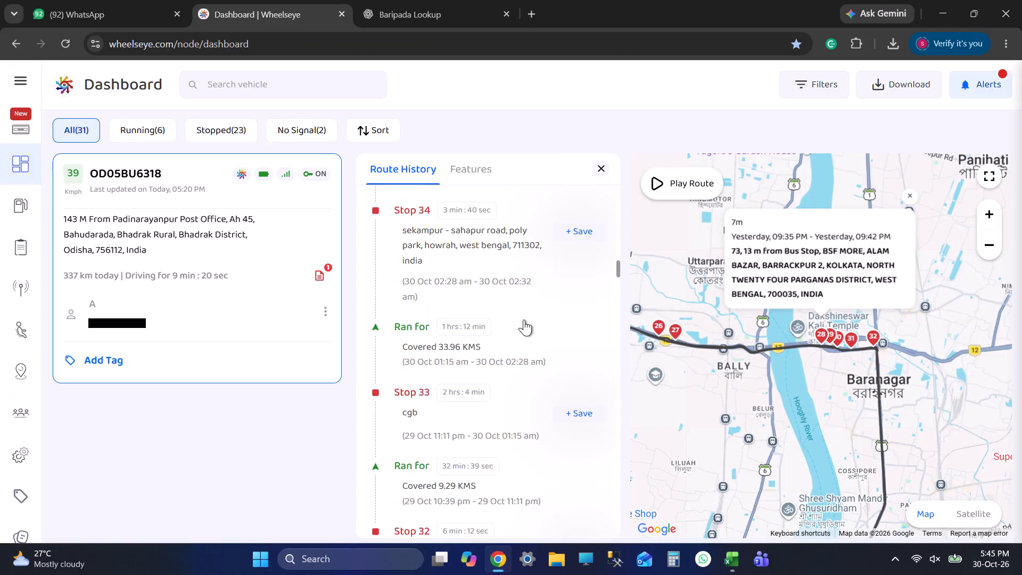
{"action": "left_click", "coordinate": [494, 400]}
{"action": "key", "text": "alt+Tab"}
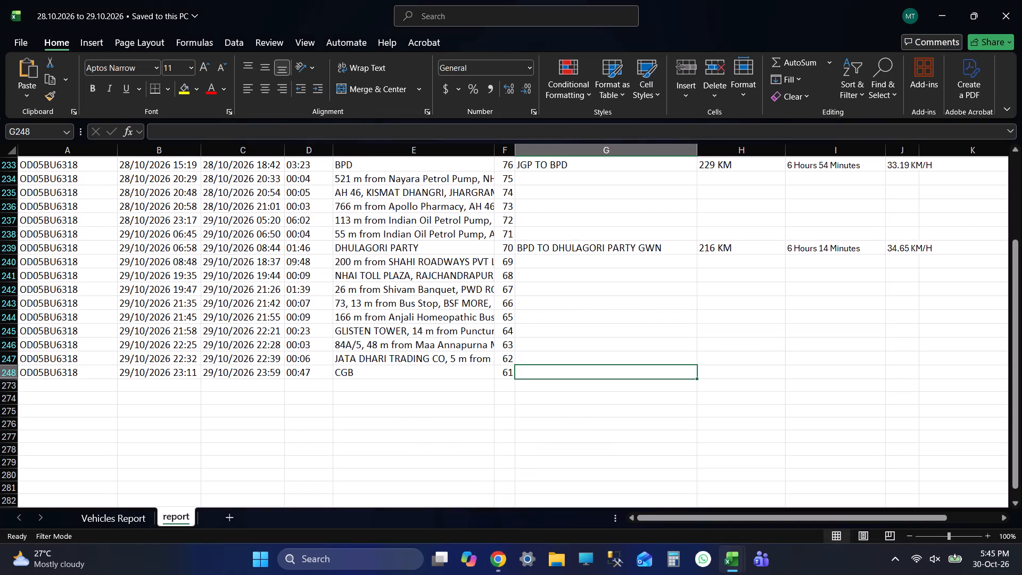
{"action": "key", "text": "ctrl+s"}
{"action": "key", "text": "ctrl+s"}
{"action": "key", "text": "shift+Tab"}
{"action": "key", "text": "shift+Tab"}
{"action": "key", "text": "shift+Tab"}
{"action": "key", "text": "shift+Tab"}
{"action": "key", "text": "shift+Tab"}
{"action": "key", "text": "shift+Tab"}
{"action": "key", "text": "shift+Tab"}
{"action": "key", "text": "shift+Tab"}
{"action": "key", "text": "shift+Tab"}
{"action": "key", "text": "shift+Tab"}
{"action": "key", "text": "shift+Tab"}
{"action": "key", "text": "shift+Tab"}
{"action": "key", "text": "shift+Tab"}
{"action": "key", "text": "shift+Tab"}
{"action": "key", "text": "shift+Tab"}
{"action": "key", "text": "shift+Tab"}
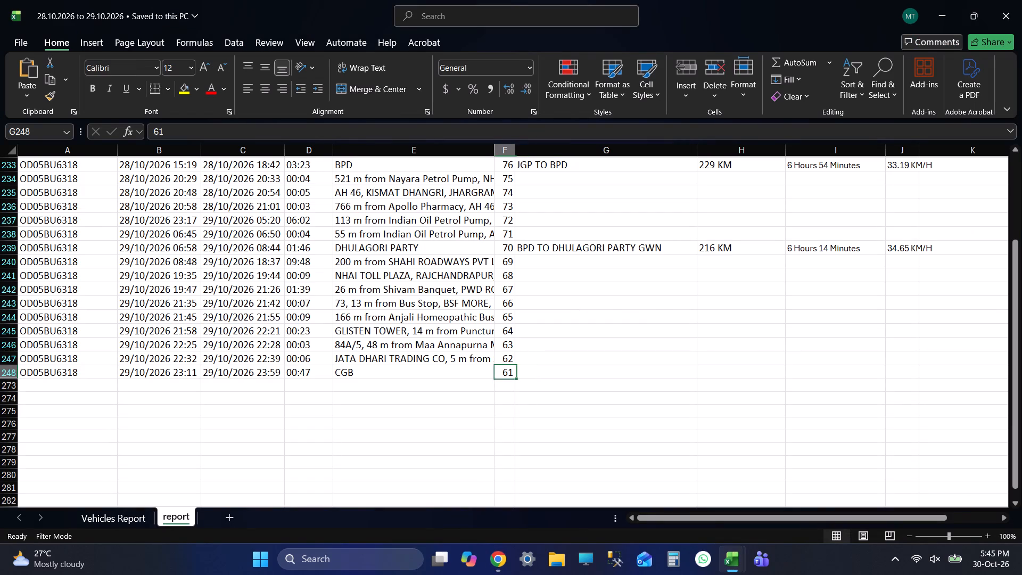
{"action": "scroll", "coordinate": [220, 274], "scroll_direction": "up", "scroll_amount": 8}
{"action": "left_click", "coordinate": [114, 186]}
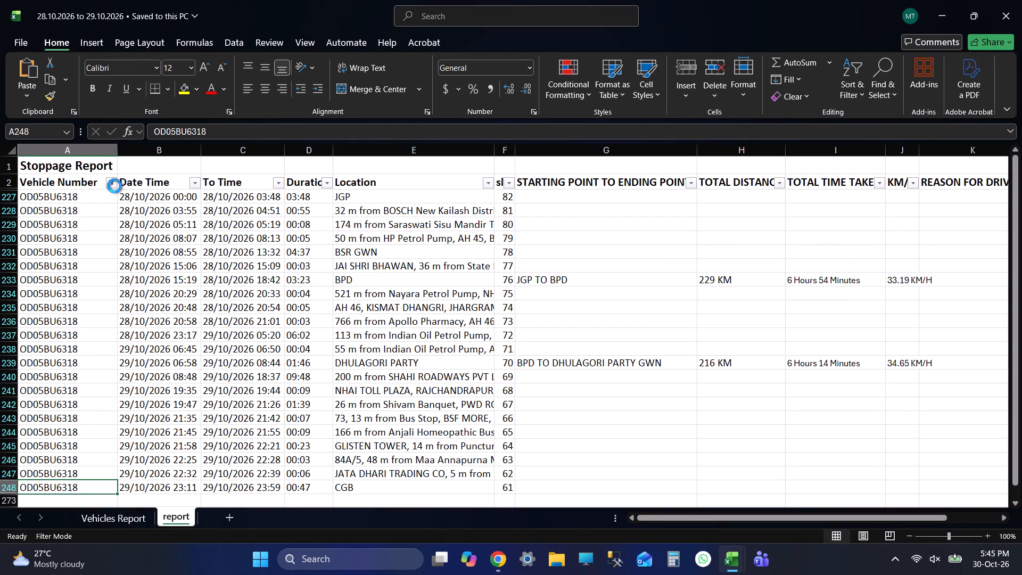
{"action": "left_click", "coordinate": [69, 379]}
{"action": "left_click", "coordinate": [57, 391]}
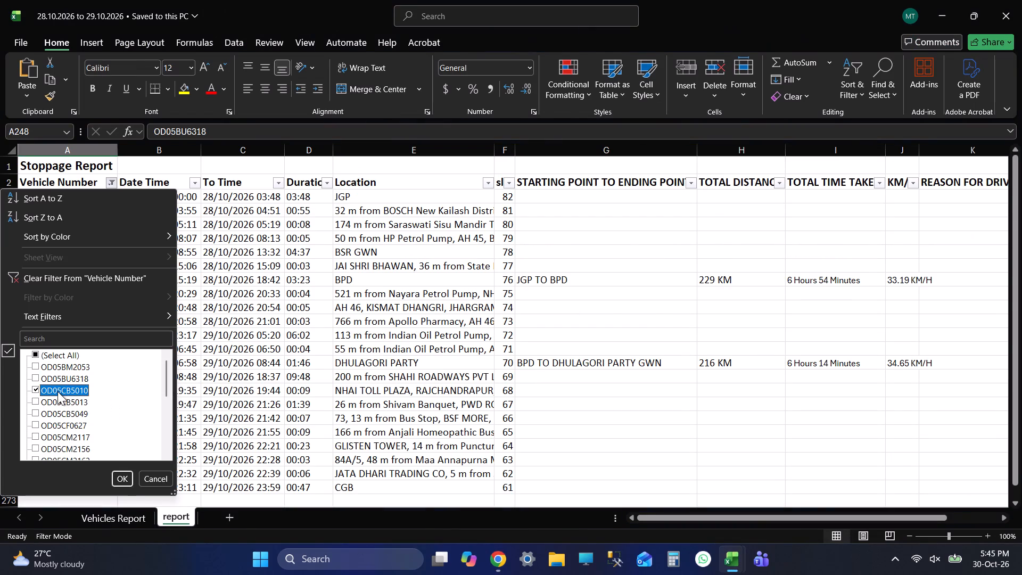
{"action": "left_click", "coordinate": [128, 473]}
{"action": "left_click", "coordinate": [408, 283]}
{"action": "key", "text": "ctrl+s"}
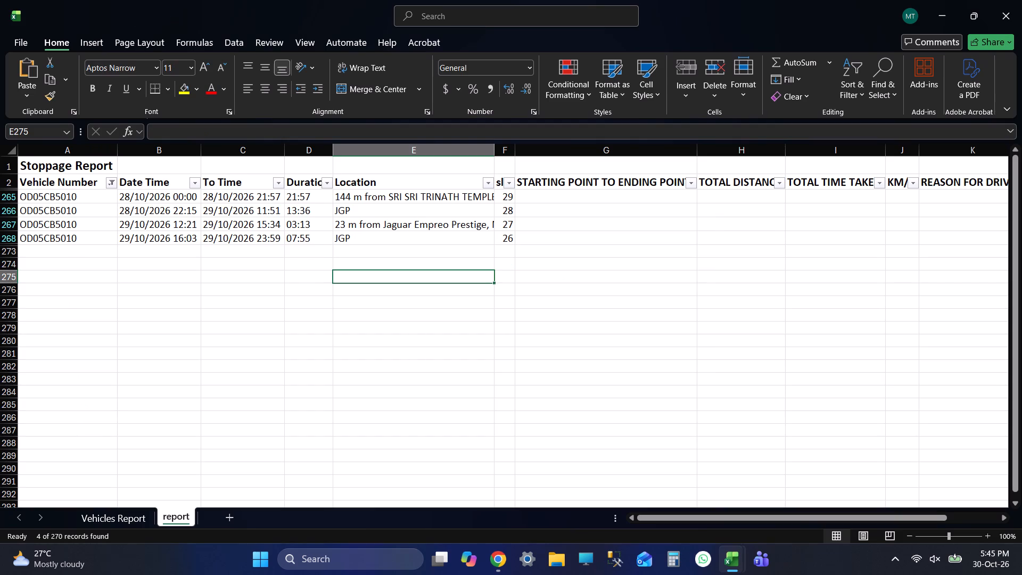
{"action": "left_click", "coordinate": [324, 196]}
{"action": "key", "text": "shift+Tab"}
{"action": "key", "text": "shift+Tab"}
{"action": "key", "text": "shift+Tab"}
{"action": "key", "text": "shift+Tab"}
{"action": "key", "text": "shift+Tab"}
{"action": "key", "text": "shift+Tab"}
{"action": "key", "text": "shift+Tab"}
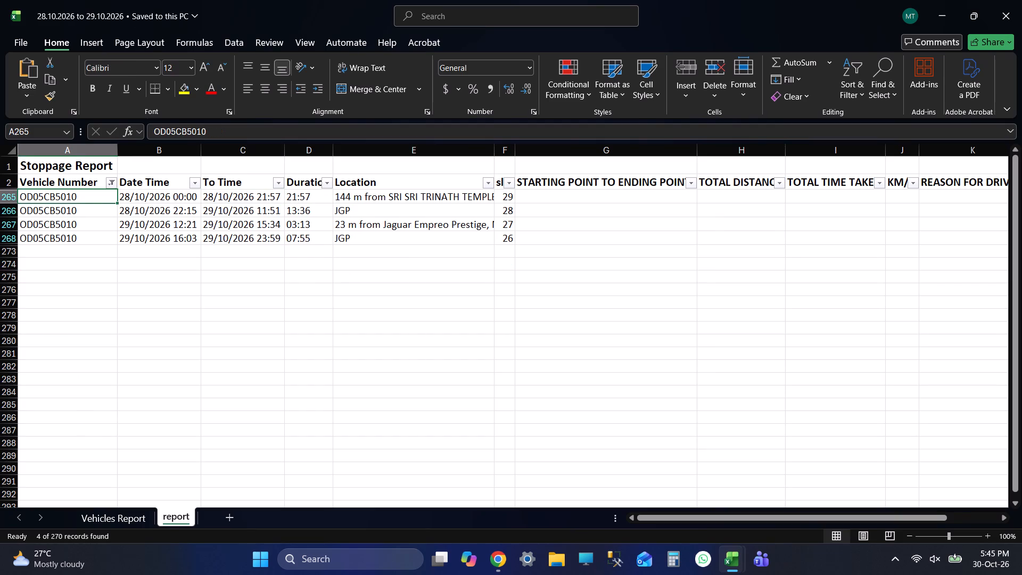
{"action": "key", "text": "ctrl+c"}
Switch to the 26.10.2026 to 27.10.2026 workbook and select the Vehicle Number column of its report sheet.
{"action": "key", "text": "alt+Tab"}
{"action": "key", "text": "alt+Tab"}
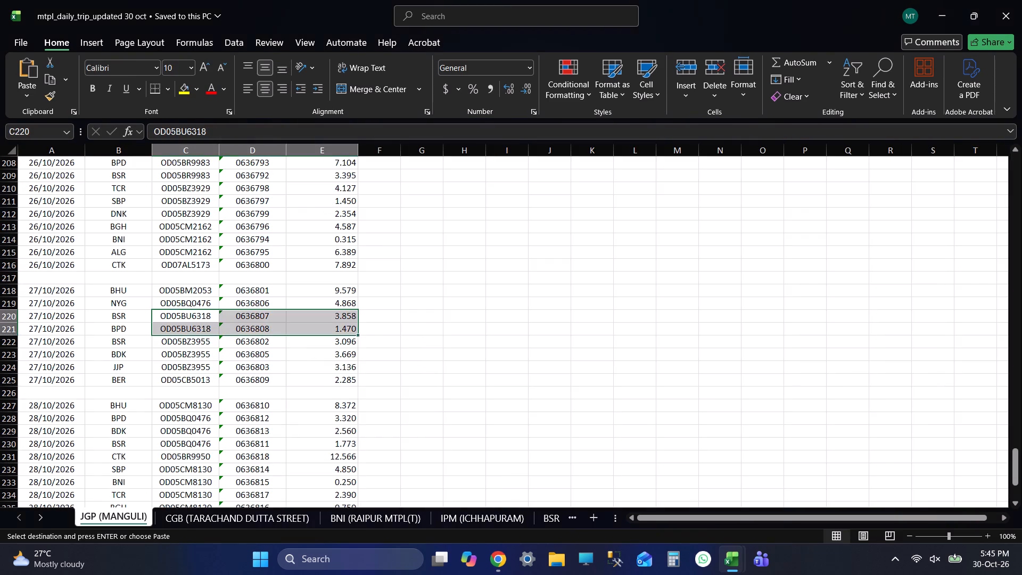
{"action": "key", "text": "alt+Tab"}
{"action": "key", "text": "alt+Tab"}
{"action": "key", "text": "alt+Tab"}
{"action": "key", "text": "alt+Tab"}
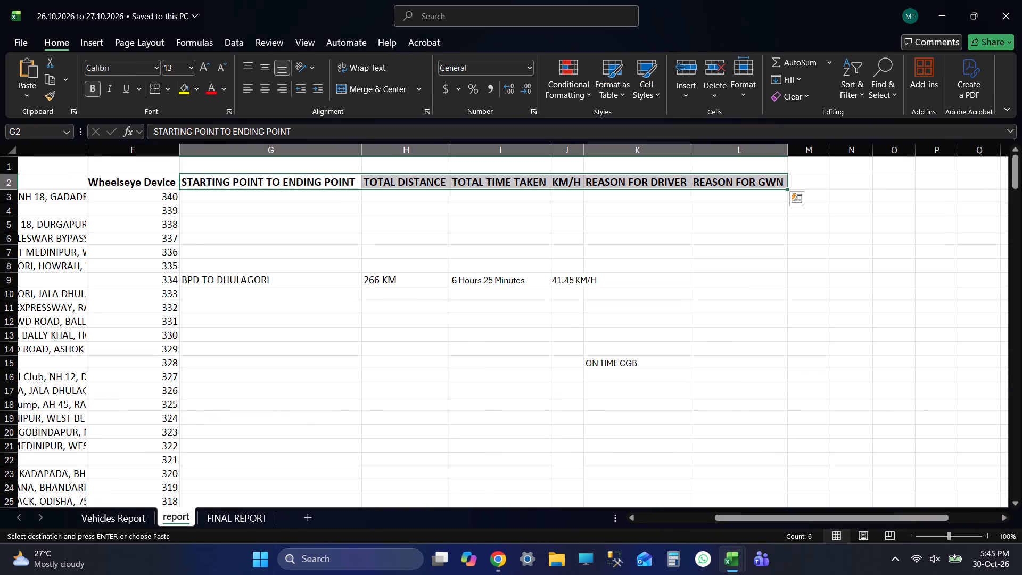
{"action": "left_click", "coordinate": [129, 181]}
{"action": "key", "text": "shift+Tab"}
{"action": "key", "text": "shift+Tab"}
{"action": "key", "text": "shift+Tab"}
{"action": "key", "text": "shift+Tab"}
{"action": "key", "text": "shift+Tab"}
{"action": "key", "text": "shift+Tab"}
{"action": "key", "text": "shift+Tab"}
{"action": "key", "text": "shift+Tab"}
{"action": "key", "text": "shift+Tab"}
{"action": "key", "text": "shift+Tab"}
{"action": "key", "text": "shift+Tab"}
{"action": "key", "text": "shift+Tab"}
{"action": "key", "text": "shift+Tab"}
{"action": "key", "text": "shift+Tab"}
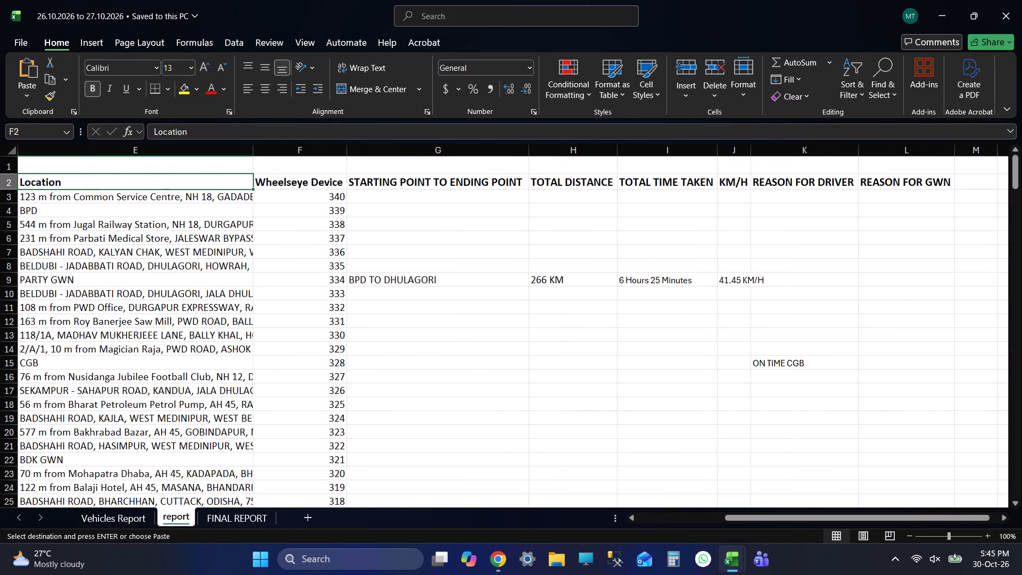
{"action": "left_click", "coordinate": [85, 154]}
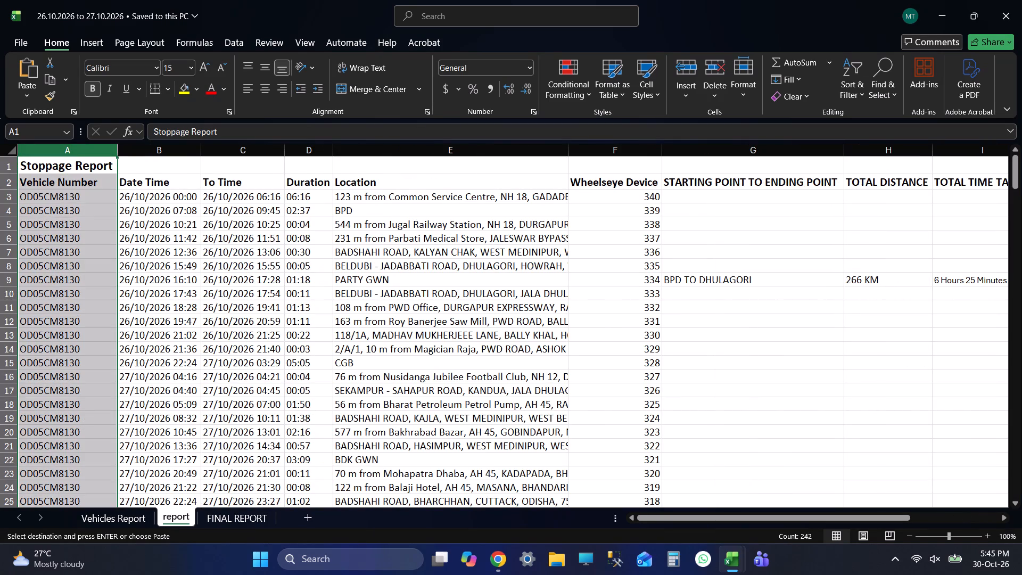
{"action": "key", "text": "ctrl+f"}
{"action": "key", "text": "ctrl+v"}
{"action": "key", "text": "Return"}
{"action": "key", "text": "Return"}
{"action": "key", "text": "Return"}
{"action": "key", "text": "Return"}
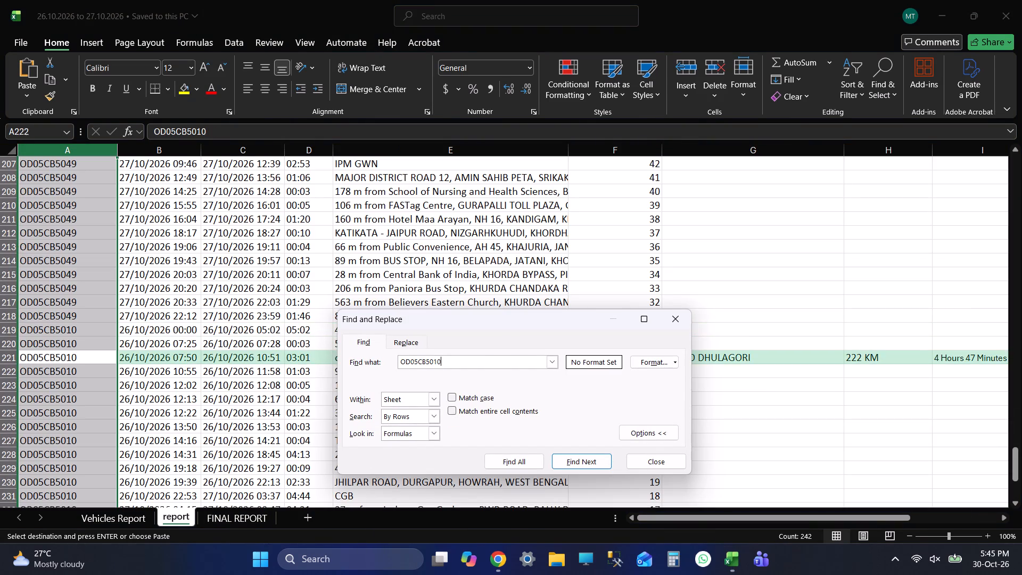
{"action": "key", "text": "Return"}
{"action": "key", "text": "Return"}
{"action": "key", "text": "Return"}
{"action": "key", "text": "Return"}
{"action": "key", "text": "Return"}
{"action": "key", "text": "Return"}
{"action": "key", "text": "Return"}
{"action": "key", "text": "Return"}
{"action": "key", "text": "Return"}
{"action": "key", "text": "Return"}
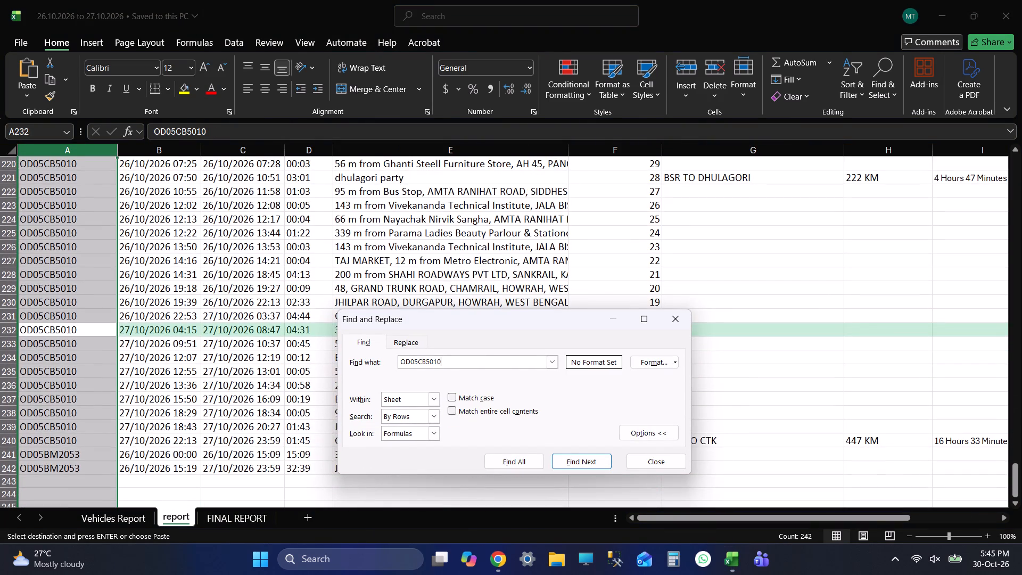
{"action": "key", "text": "Return"}
{"action": "key", "text": "Return"}
{"action": "key", "text": "Return"}
{"action": "key", "text": "Return"}
{"action": "key", "text": "Return"}
{"action": "key", "text": "Return"}
{"action": "key", "text": "Return"}
{"action": "key", "text": "Return"}
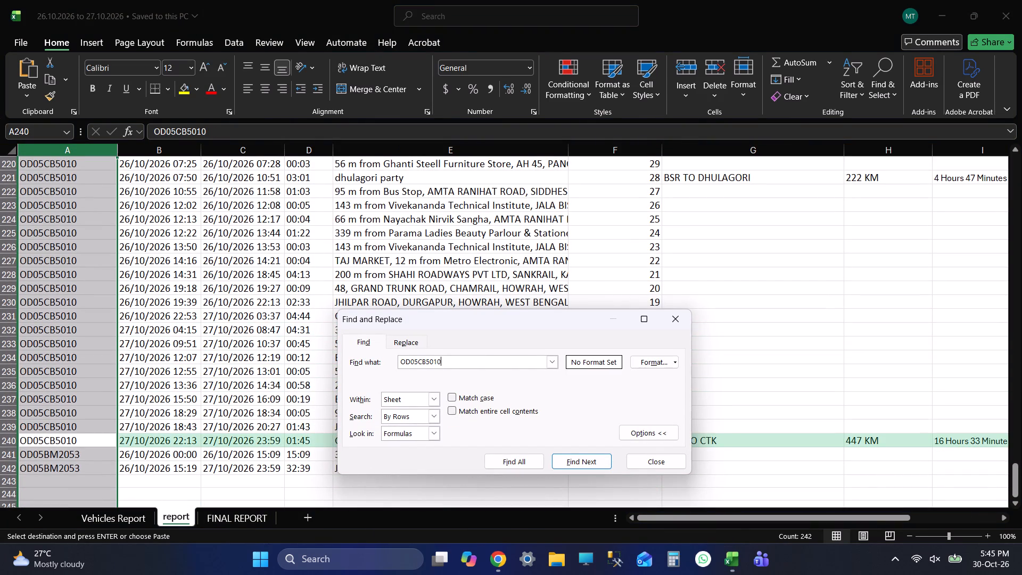
{"action": "left_click", "coordinate": [679, 460]}
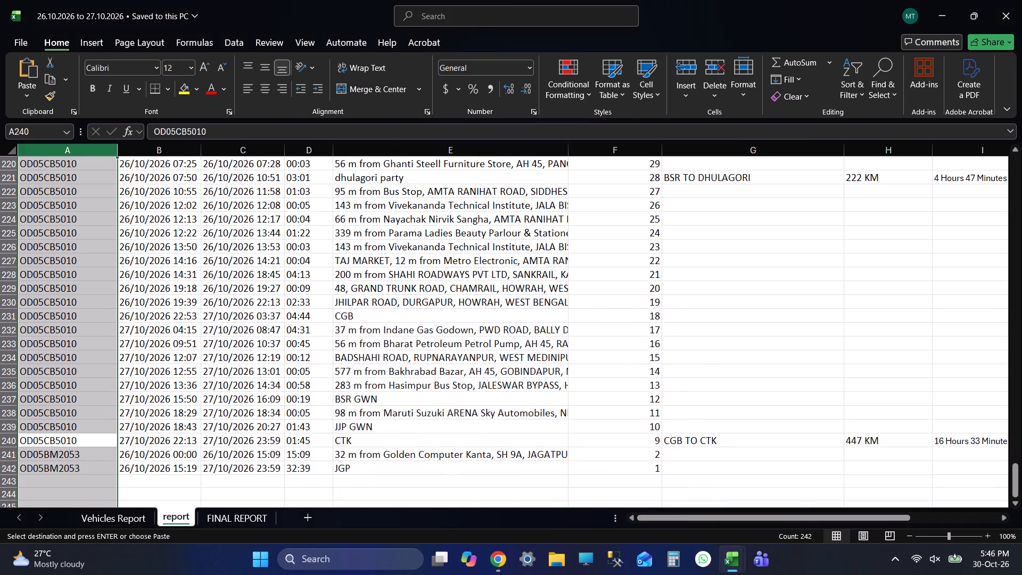
{"action": "left_click", "coordinate": [11, 437]}
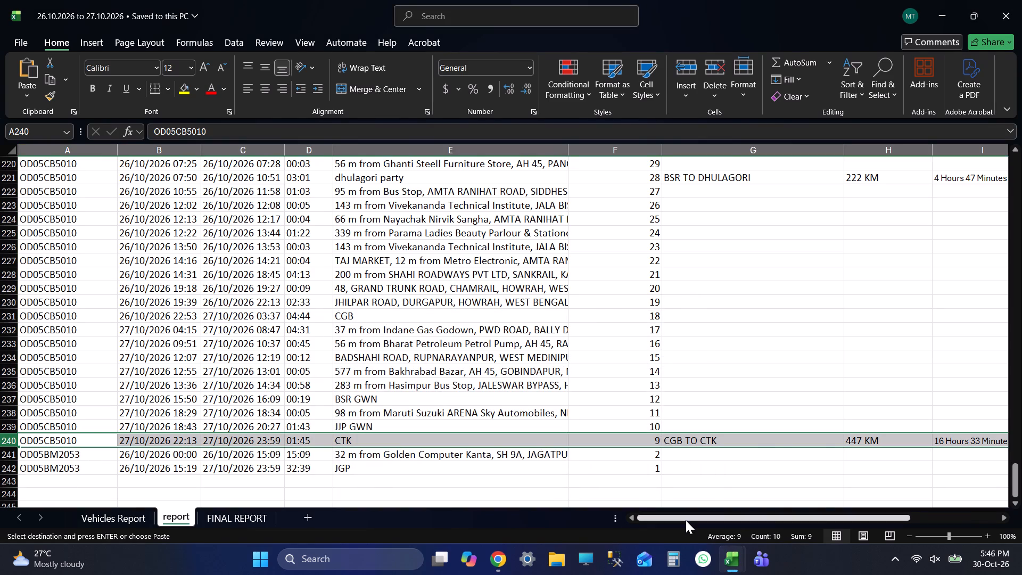
{"action": "left_click_drag", "start_coordinate": [686, 520], "coordinate": [824, 503]}
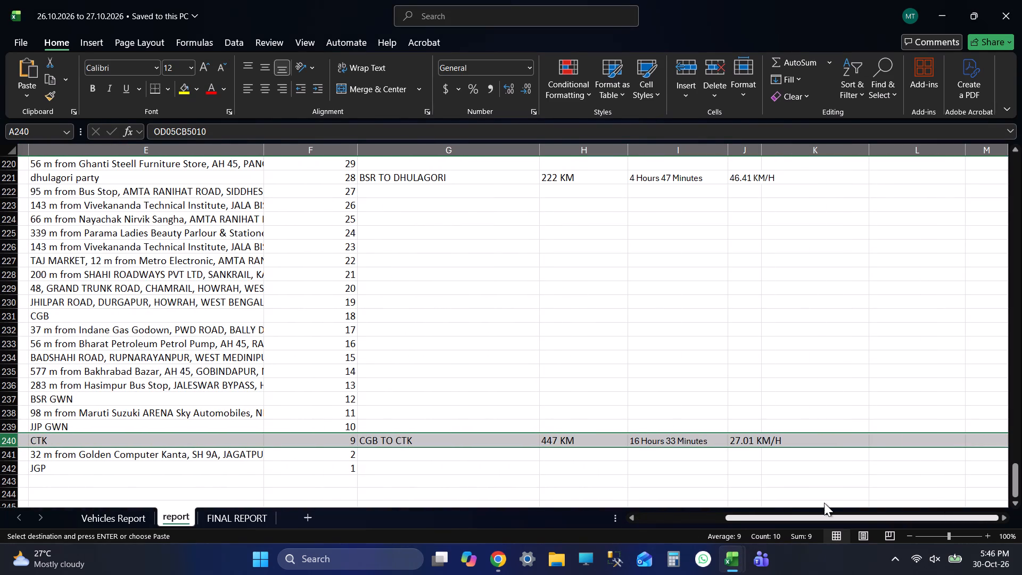
{"action": "left_click_drag", "start_coordinate": [824, 503], "coordinate": [547, 510]}
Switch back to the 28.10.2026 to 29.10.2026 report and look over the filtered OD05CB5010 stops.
{"action": "key", "text": "alt+Tab"}
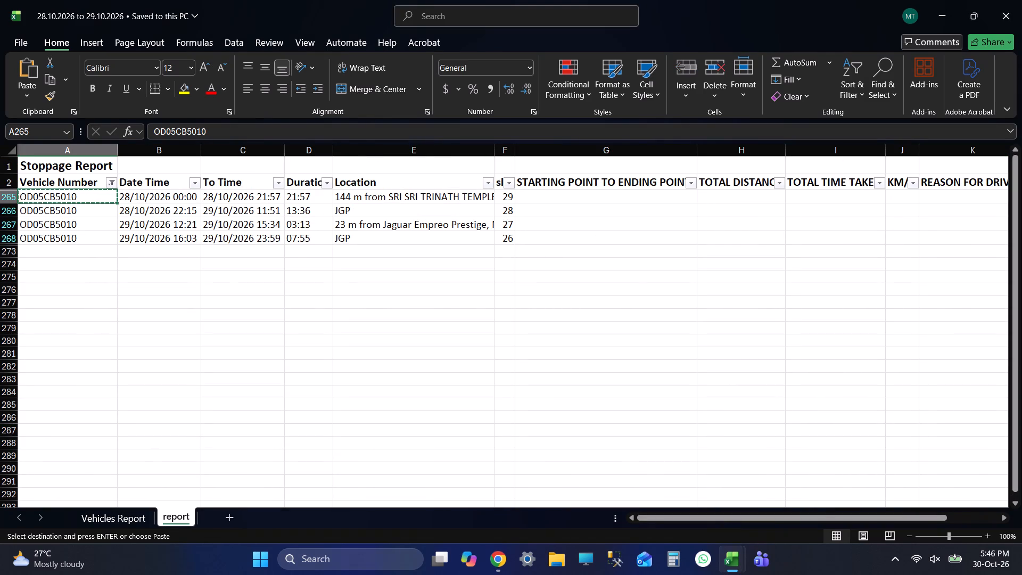
{"action": "left_click", "coordinate": [375, 205]}
{"action": "key", "text": "shift+Tab"}
{"action": "key", "text": "shift+Tab"}
{"action": "key", "text": "shift+Tab"}
{"action": "key", "text": "shift+Tab"}
{"action": "key", "text": "shift+Tab"}
{"action": "key", "text": "shift+Tab"}
{"action": "key", "text": "shift+Tab"}
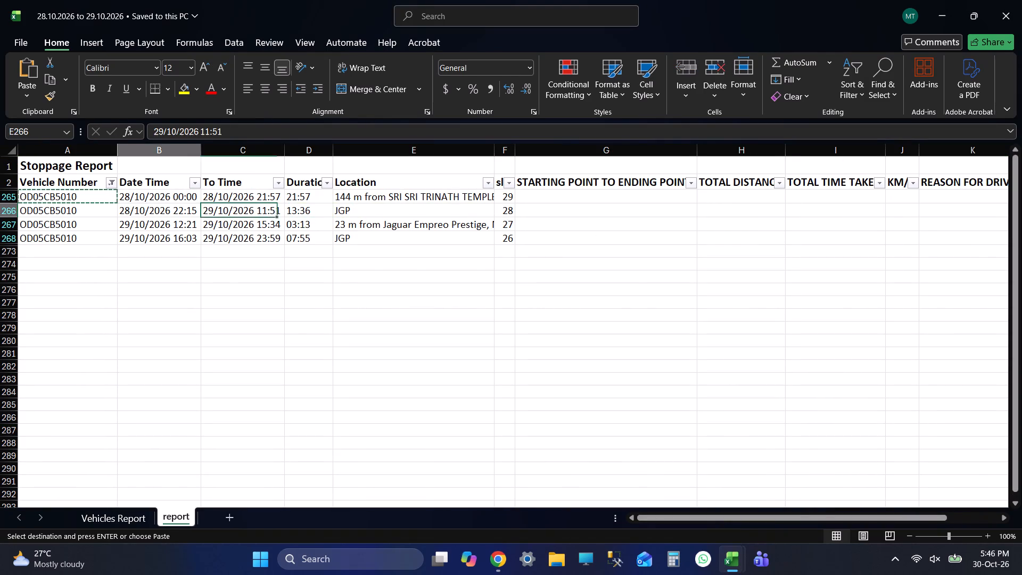
{"action": "key", "text": "alt+Tab"}
{"action": "key", "text": "alt+Tab"}
{"action": "key", "text": "alt+Tab"}
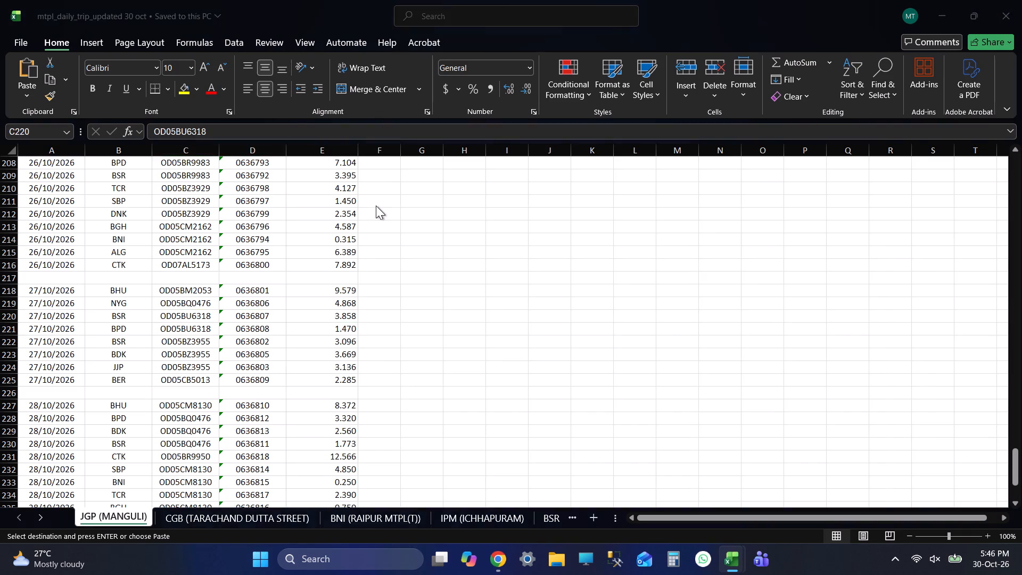
{"action": "key", "text": "alt+Tab"}
{"action": "key", "text": "alt+Tab"}
{"action": "key", "text": "alt+Tab"}
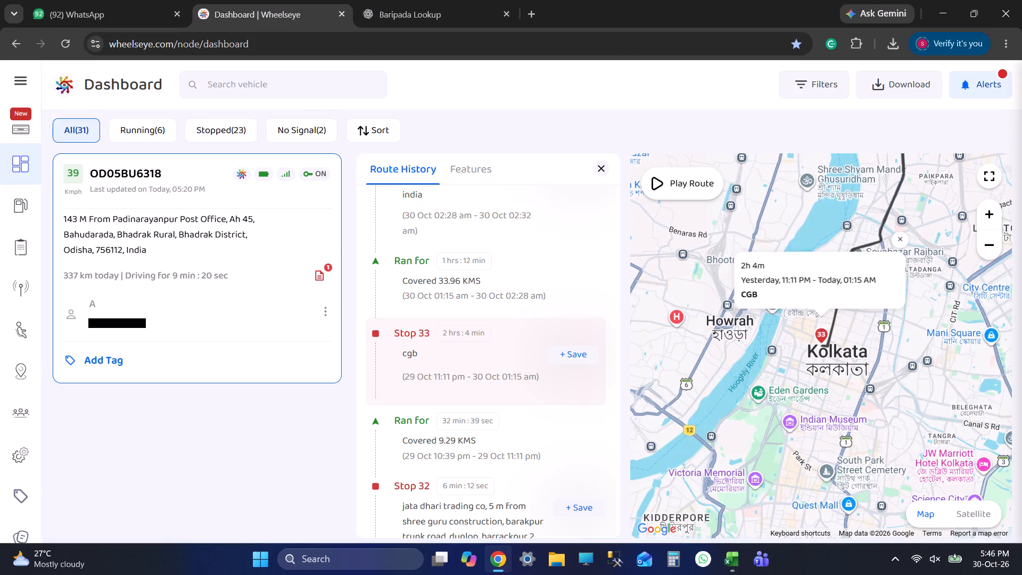
{"action": "left_click", "coordinate": [250, 84]}
{"action": "key", "text": "ctrl+v"}
{"action": "key", "text": "Return"}
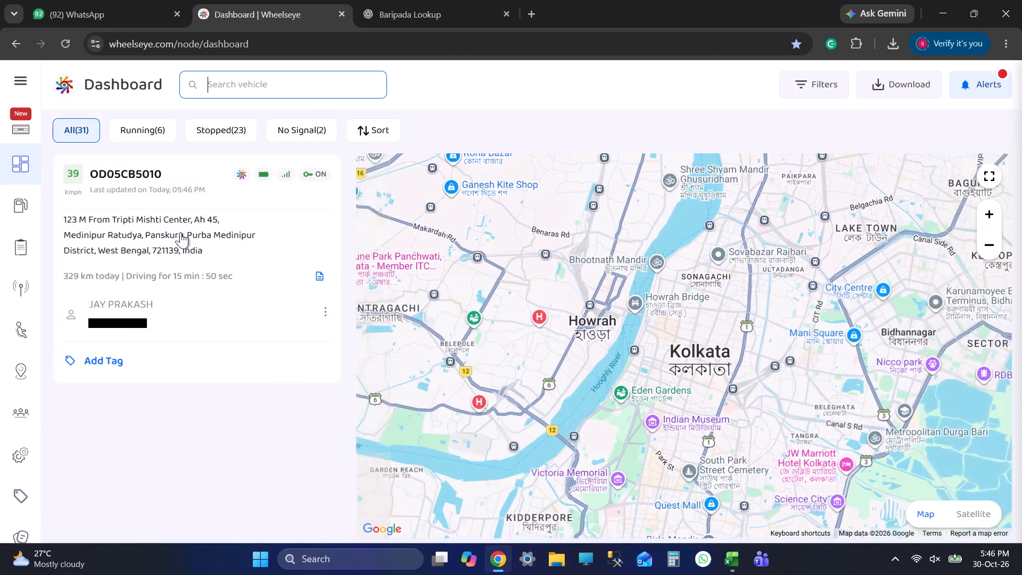
{"action": "left_click", "coordinate": [143, 380]}
{"action": "left_click", "coordinate": [382, 202]}
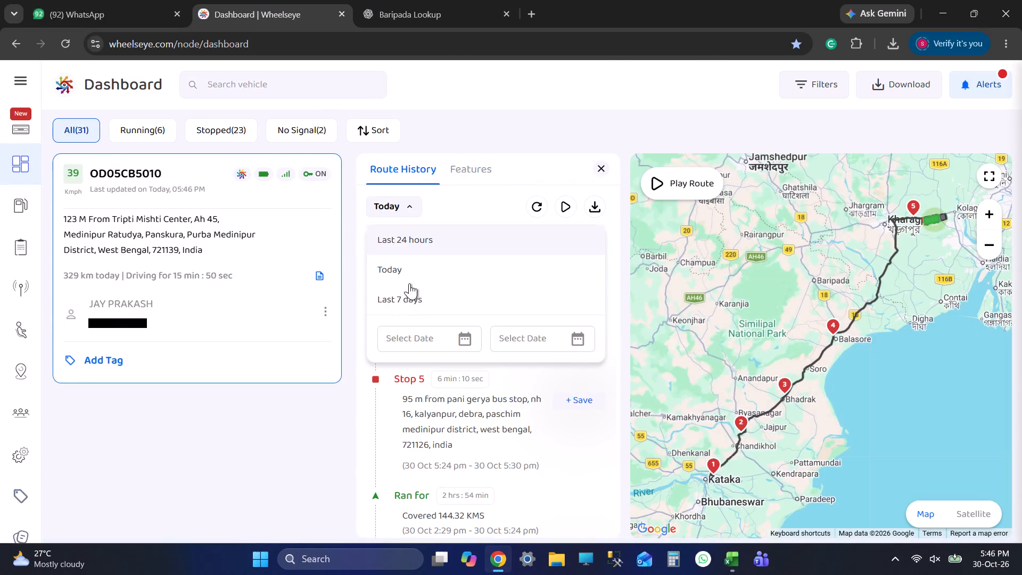
{"action": "left_click", "coordinate": [406, 288]}
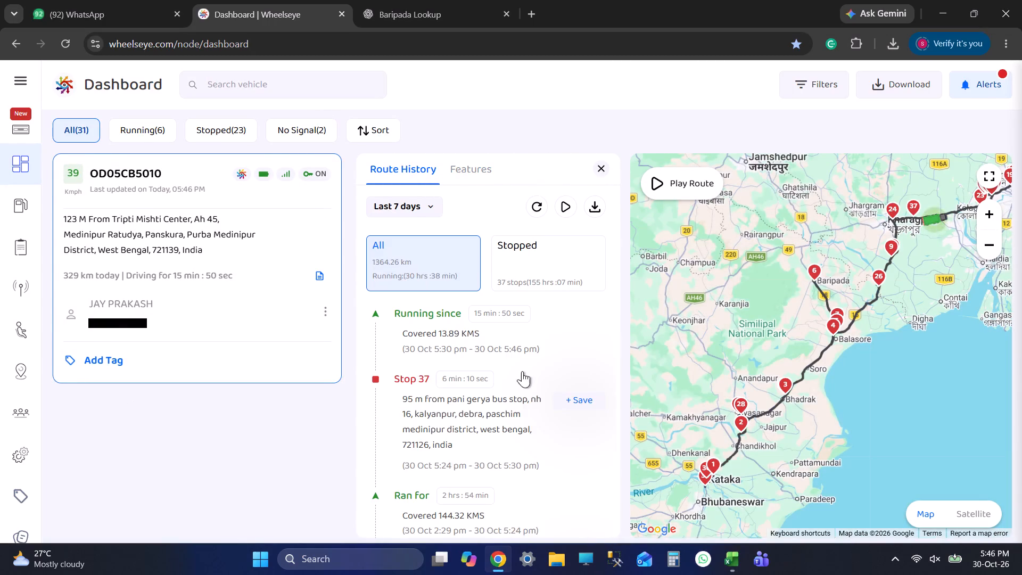
{"action": "scroll", "coordinate": [522, 371], "scroll_direction": "down", "scroll_amount": 2}
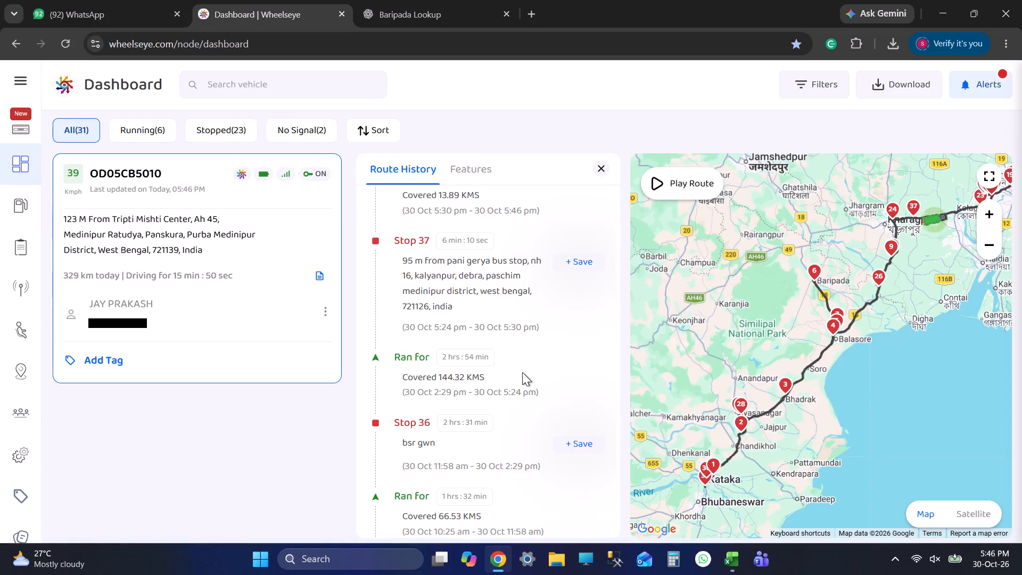
{"action": "scroll", "coordinate": [537, 388], "scroll_direction": "down", "scroll_amount": 17}
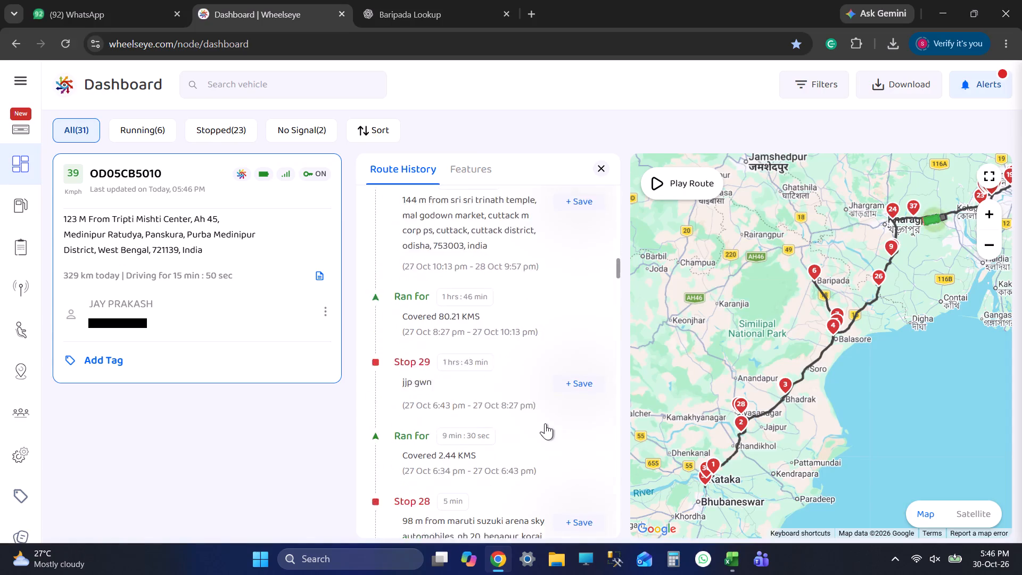
{"action": "scroll", "coordinate": [545, 423], "scroll_direction": "down", "scroll_amount": 5}
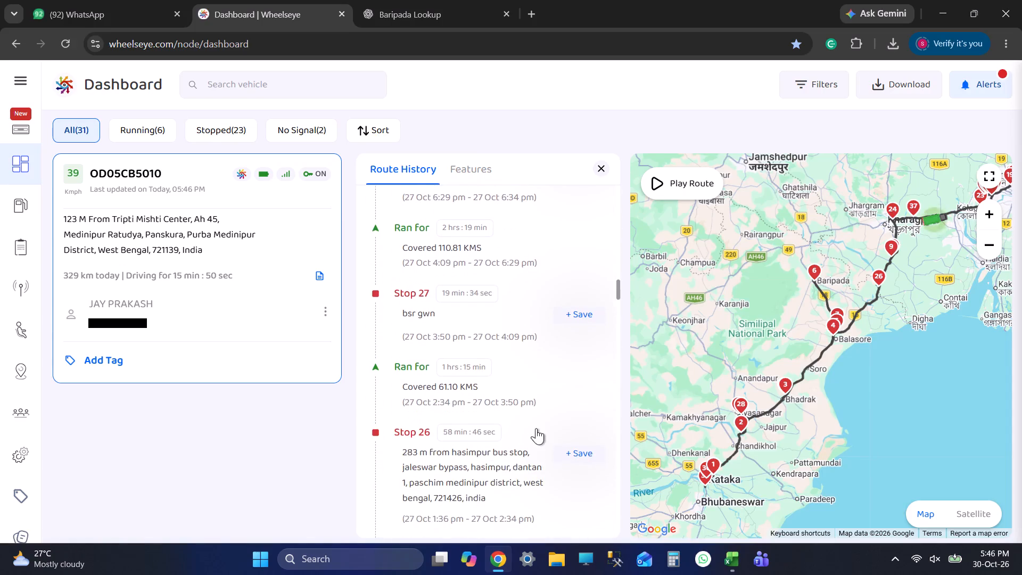
{"action": "scroll", "coordinate": [536, 428], "scroll_direction": "down", "scroll_amount": 10}
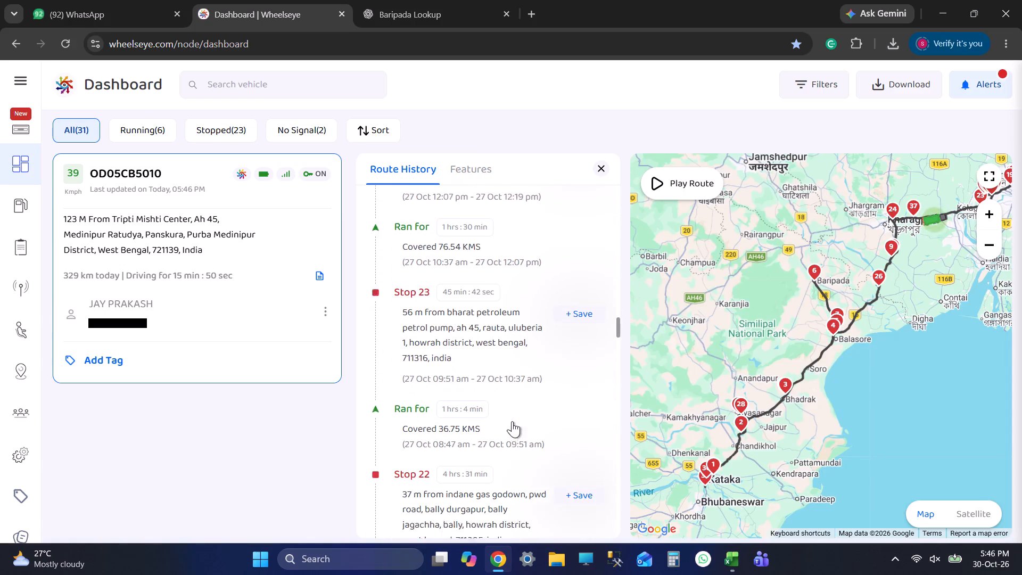
{"action": "left_click", "coordinate": [512, 323]}
{"action": "scroll", "coordinate": [510, 356], "scroll_direction": "down", "scroll_amount": 7}
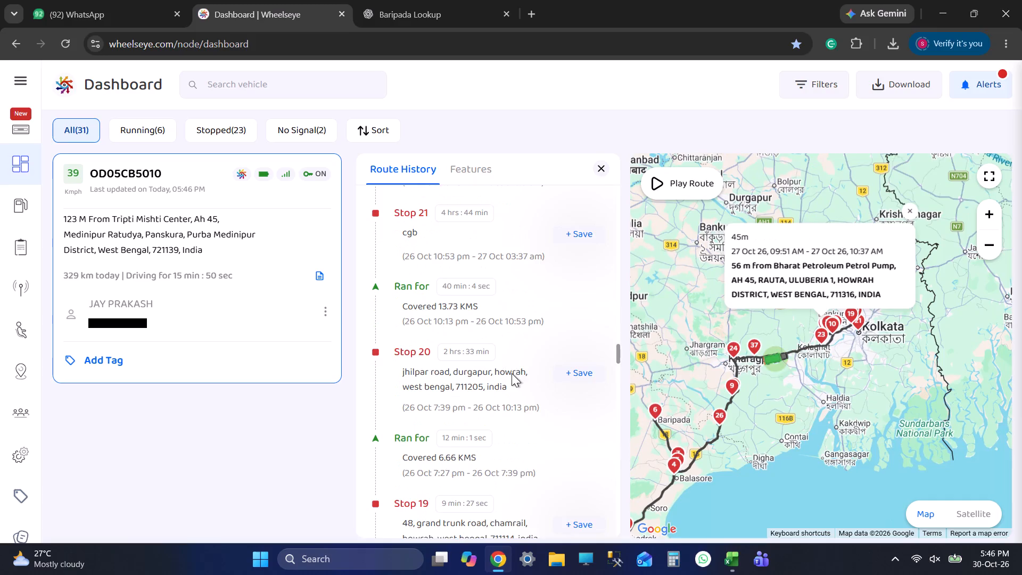
Work forward through the 27 October afternoon and evening stops, checking BSR GWN and JJP GWN on the map.
{"action": "scroll", "coordinate": [479, 271], "scroll_direction": "up", "scroll_amount": 1}
{"action": "scroll", "coordinate": [498, 312], "scroll_direction": "up", "scroll_amount": 12}
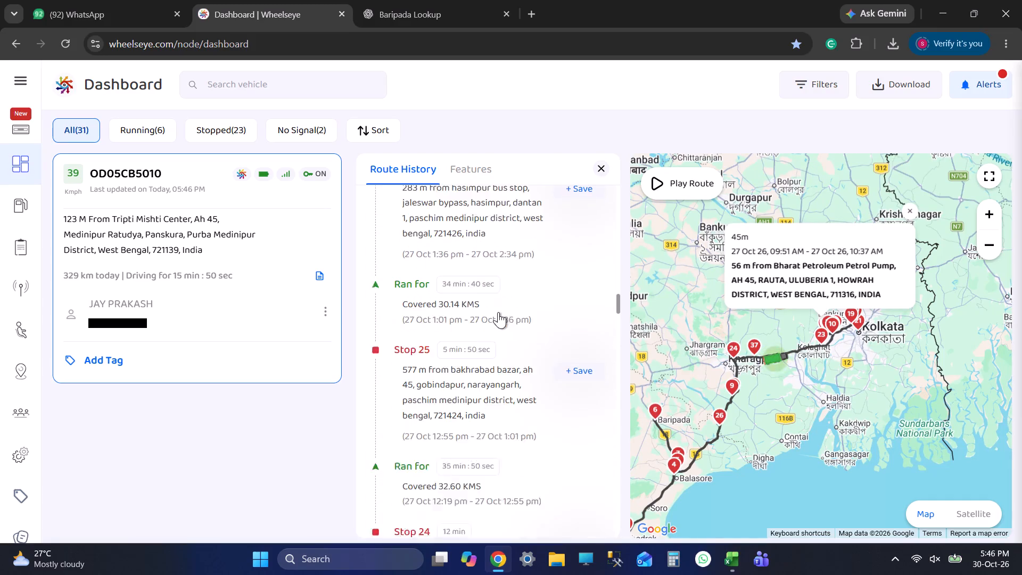
{"action": "scroll", "coordinate": [498, 312], "scroll_direction": "up", "scroll_amount": 3}
{"action": "left_click", "coordinate": [471, 274]}
{"action": "scroll", "coordinate": [471, 274], "scroll_direction": "up", "scroll_amount": 2}
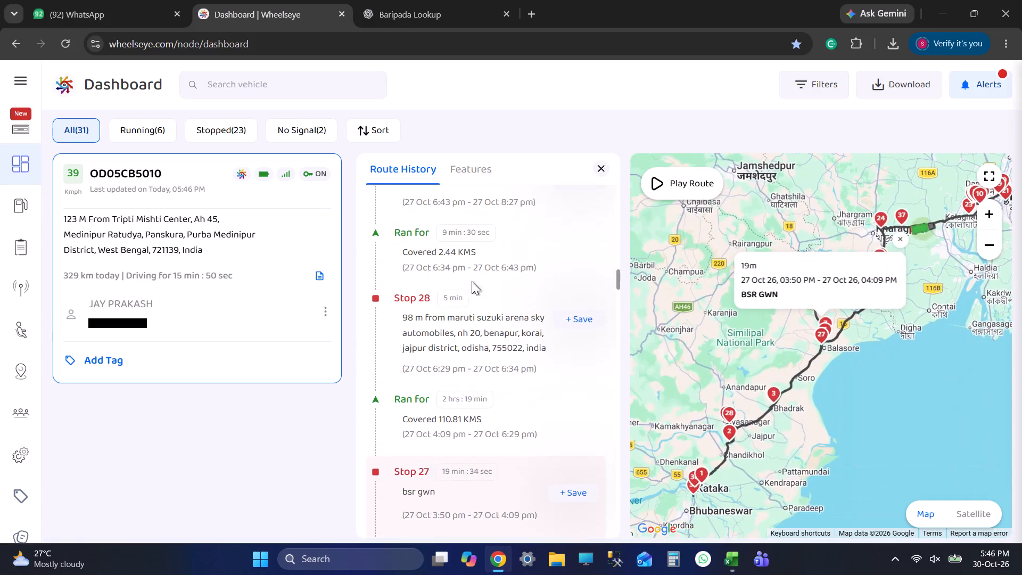
{"action": "left_click", "coordinate": [490, 346]}
{"action": "scroll", "coordinate": [510, 351], "scroll_direction": "up", "scroll_amount": 3}
{"action": "left_click", "coordinate": [492, 370]}
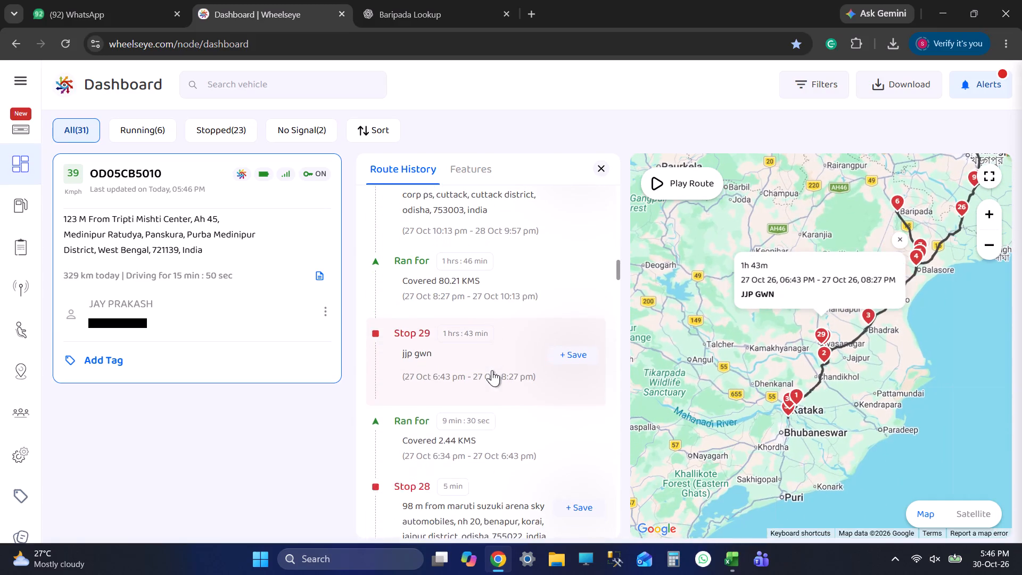
Examine on the map the Mal Godown Market stop in Cuttack that starts 27 Oct at 10:13 pm.
{"action": "scroll", "coordinate": [492, 370], "scroll_direction": "up", "scroll_amount": 2}
{"action": "left_click", "coordinate": [497, 348]}
{"action": "scroll", "coordinate": [909, 376], "scroll_direction": "up", "scroll_amount": 3}
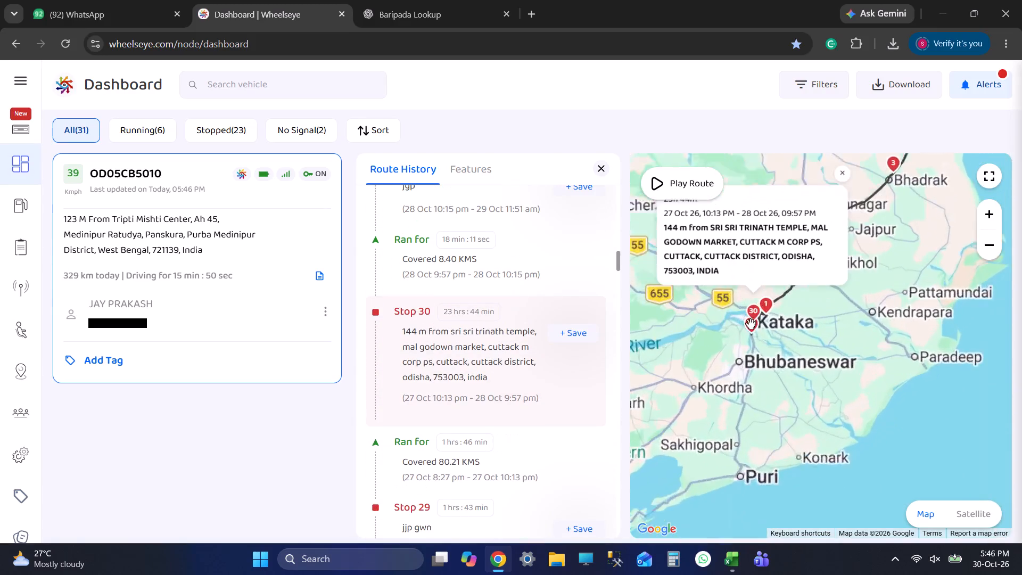
{"action": "scroll", "coordinate": [705, 306], "scroll_direction": "up", "scroll_amount": 11}
{"action": "left_click", "coordinate": [449, 351]}
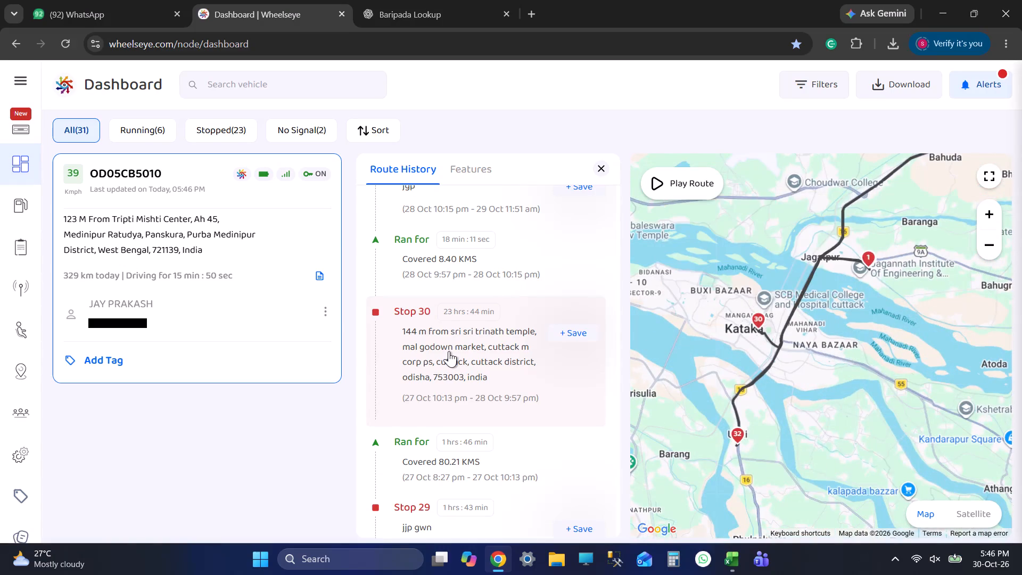
{"action": "left_click", "coordinate": [449, 351]}
{"action": "scroll", "coordinate": [802, 345], "scroll_direction": "up", "scroll_amount": 4}
{"action": "scroll", "coordinate": [857, 326], "scroll_direction": "down", "scroll_amount": 1}
{"action": "scroll", "coordinate": [843, 335], "scroll_direction": "up", "scroll_amount": 8}
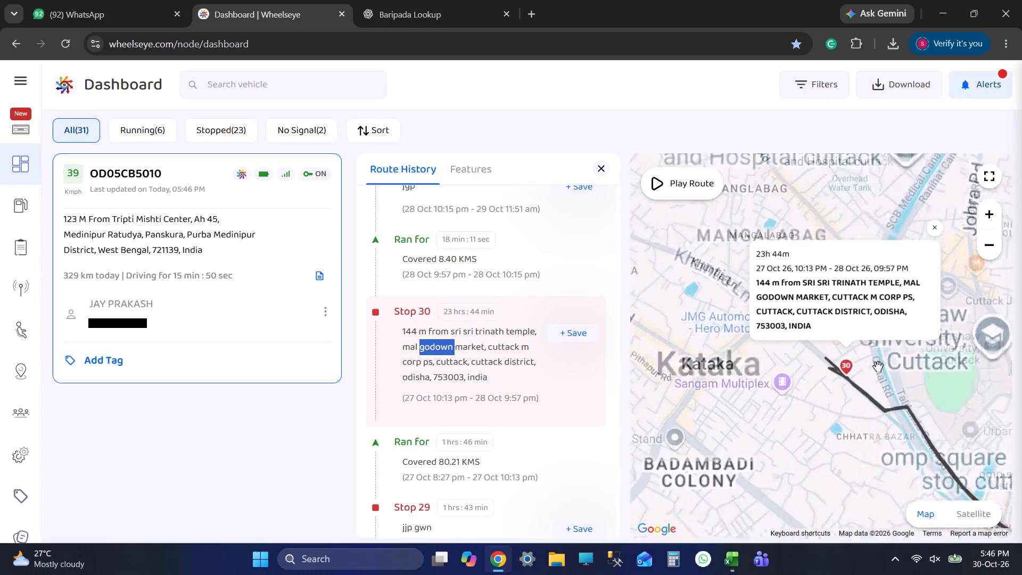
Check the JGP stop starting 28 Oct at 10:15 pm on the map and the stops that follow it.
{"action": "scroll", "coordinate": [878, 366], "scroll_direction": "up", "scroll_amount": 4}
{"action": "scroll", "coordinate": [442, 354], "scroll_direction": "up", "scroll_amount": 3}
{"action": "left_click", "coordinate": [442, 354]}
{"action": "left_click", "coordinate": [450, 393]}
{"action": "scroll", "coordinate": [489, 398], "scroll_direction": "up", "scroll_amount": 2}
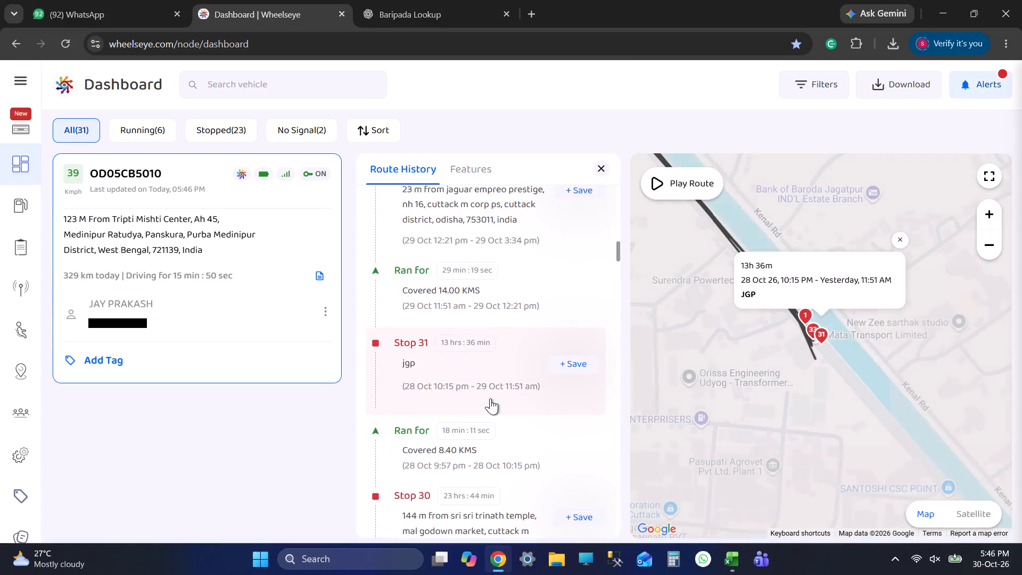
{"action": "scroll", "coordinate": [490, 398], "scroll_direction": "up", "scroll_amount": 1}
{"action": "key", "text": "alt+Tab"}
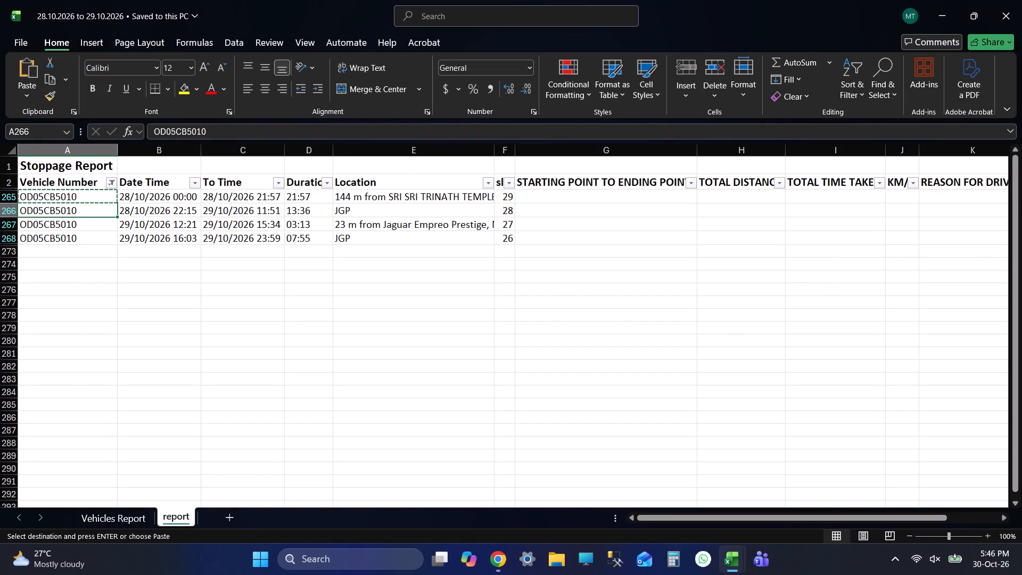
{"action": "left_click", "coordinate": [110, 180]}
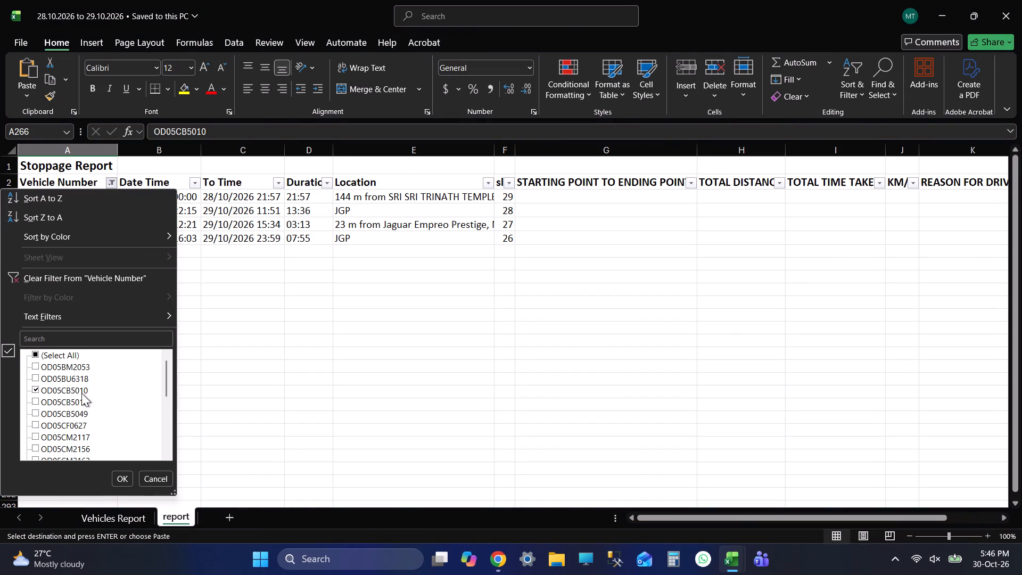
{"action": "left_click", "coordinate": [81, 393]}
{"action": "left_click", "coordinate": [78, 401]}
{"action": "left_click", "coordinate": [125, 481]}
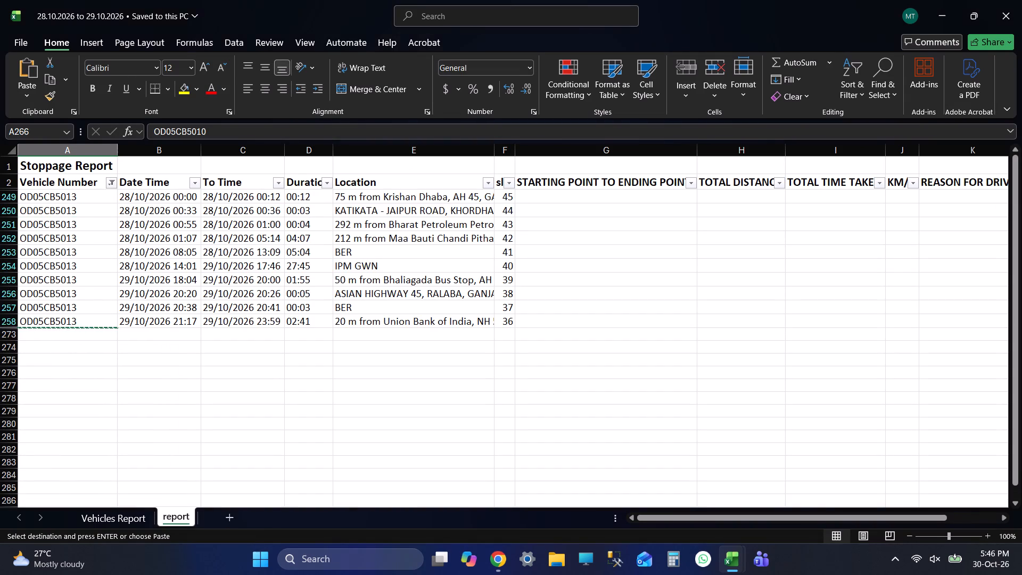
{"action": "left_click", "coordinate": [432, 340]}
{"action": "key", "text": "ctrl+s"}
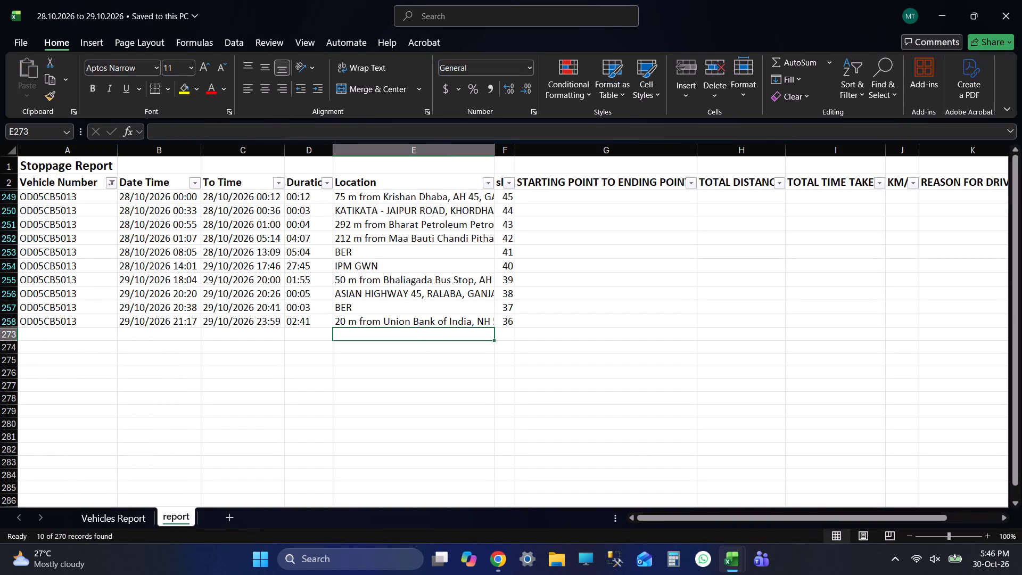
{"action": "left_click", "coordinate": [406, 198]}
{"action": "key", "text": "shift+Tab"}
{"action": "key", "text": "shift+Tab"}
{"action": "key", "text": "shift+Tab"}
{"action": "key", "text": "shift+Tab"}
{"action": "key", "text": "shift+Tab"}
{"action": "key", "text": "shift+Tab"}
{"action": "key", "text": "shift+Tab"}
{"action": "key", "text": "shift+Tab"}
{"action": "key", "text": "shift+Tab"}
{"action": "key", "text": "shift+Tab"}
{"action": "key", "text": "shift+Tab"}
{"action": "key", "text": "shift+Tab"}
{"action": "key", "text": "shift+Tab"}
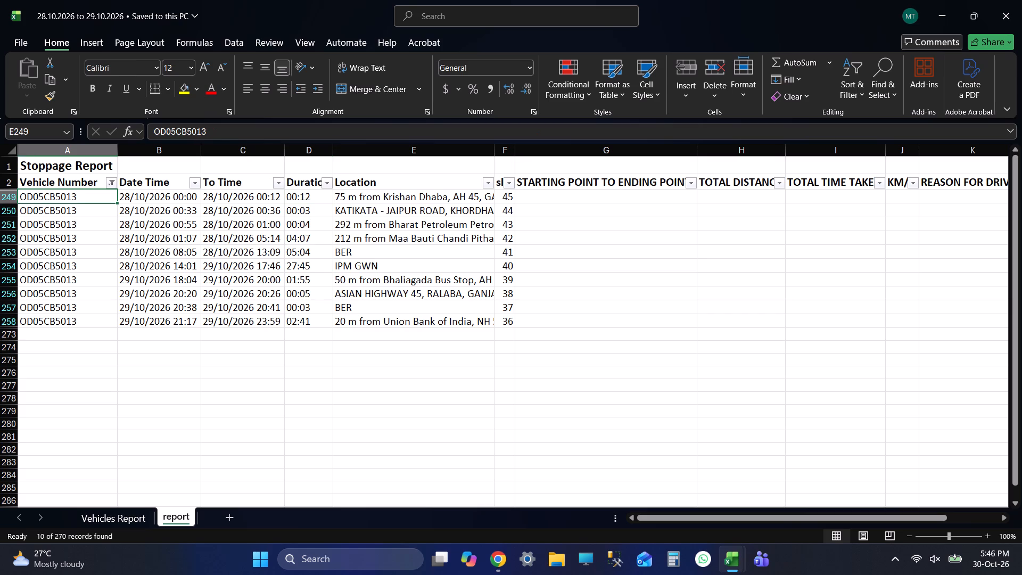
{"action": "key", "text": "ctrl+c"}
{"action": "key", "text": "alt+Tab"}
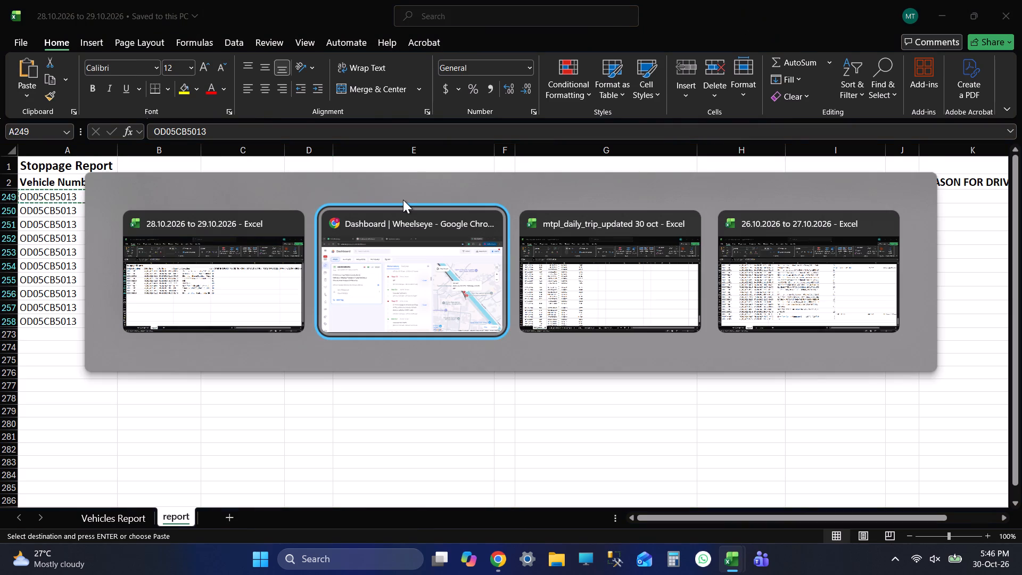
{"action": "key", "text": "alt+Tab"}
{"action": "key", "text": "alt+Tab"}
{"action": "left_click", "coordinate": [72, 145]}
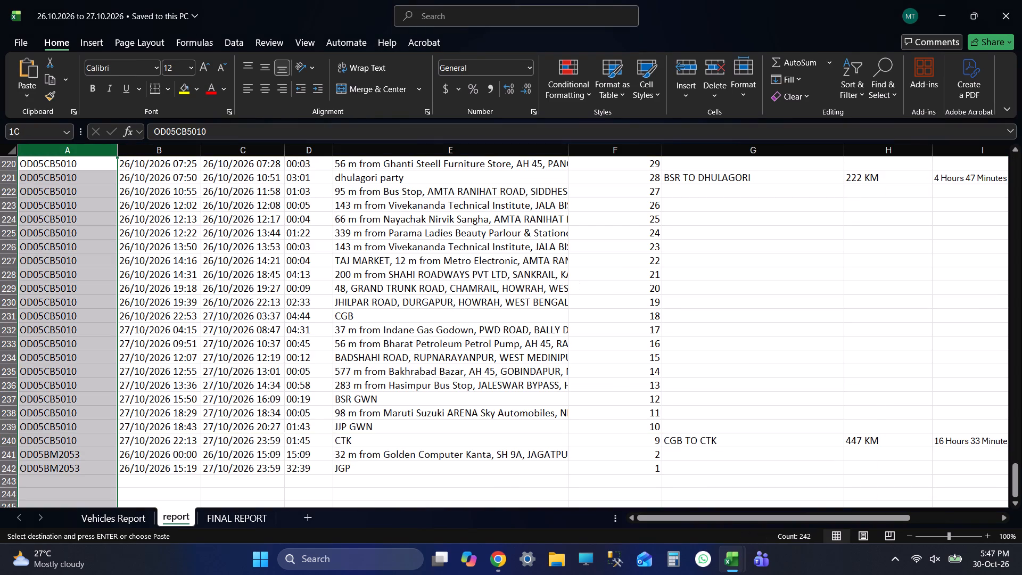
{"action": "key", "text": "ctrl+f"}
{"action": "key", "text": "ctrl+v"}
{"action": "key", "text": "Return"}
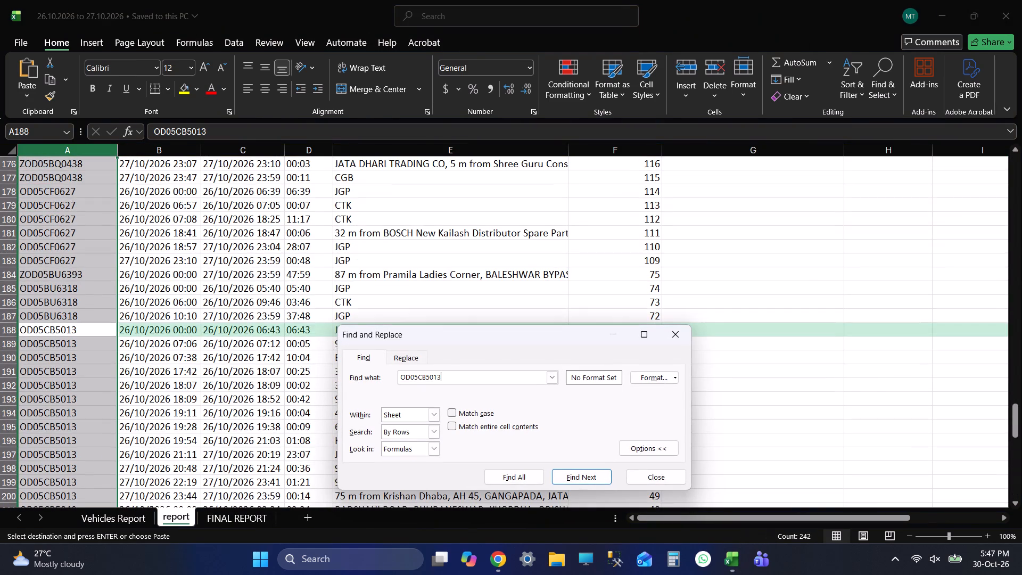
{"action": "key", "text": "Return"}
{"action": "key", "text": "Return"}
{"action": "key", "text": "Return"}
{"action": "key", "text": "Return"}
{"action": "key", "text": "Return"}
{"action": "key", "text": "Return"}
{"action": "key", "text": "Return"}
{"action": "key", "text": "Return"}
{"action": "key", "text": "Return"}
{"action": "key", "text": "Return"}
{"action": "key", "text": "Return"}
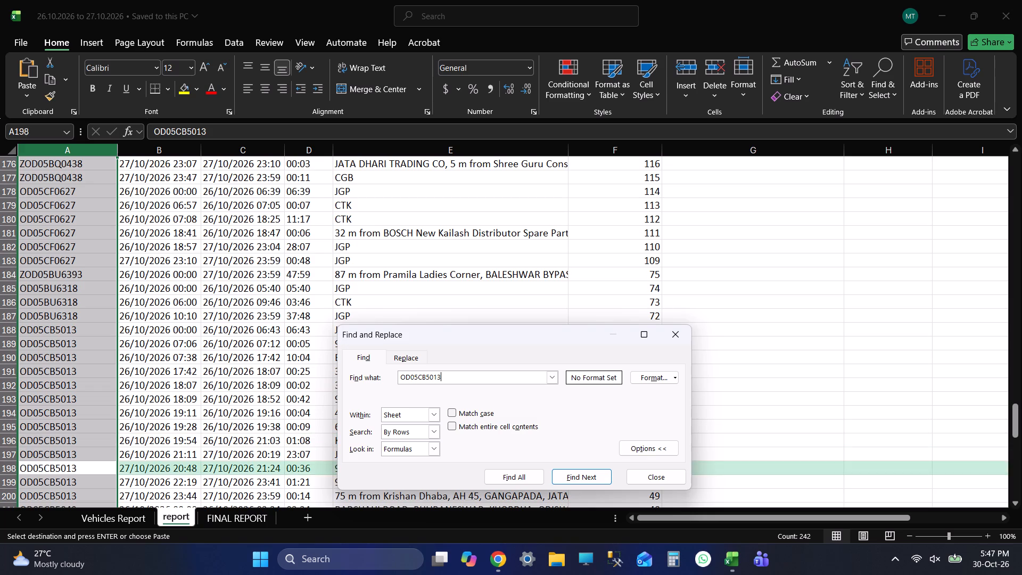
{"action": "key", "text": "Return"}
{"action": "key", "text": "Return"}
{"action": "key", "text": "Return"}
{"action": "key", "text": "Return"}
{"action": "key", "text": "Return"}
{"action": "key", "text": "Return"}
{"action": "key", "text": "Return"}
{"action": "key", "text": "Return"}
{"action": "key", "text": "Return"}
{"action": "key", "text": "Return"}
{"action": "key", "text": "Return"}
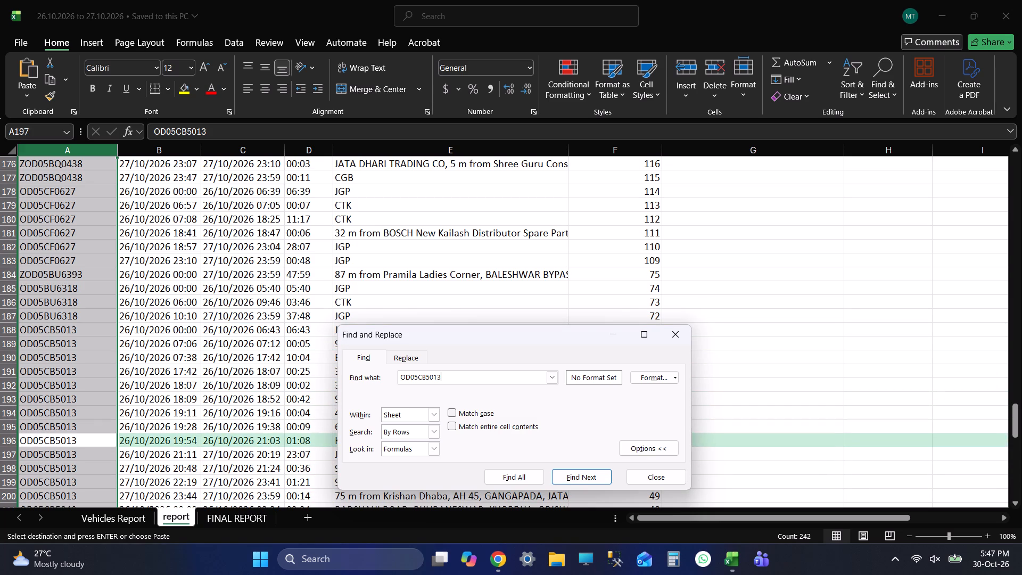
{"action": "key", "text": "Return"}
{"action": "key", "text": "Return"}
{"action": "key", "text": "Return"}
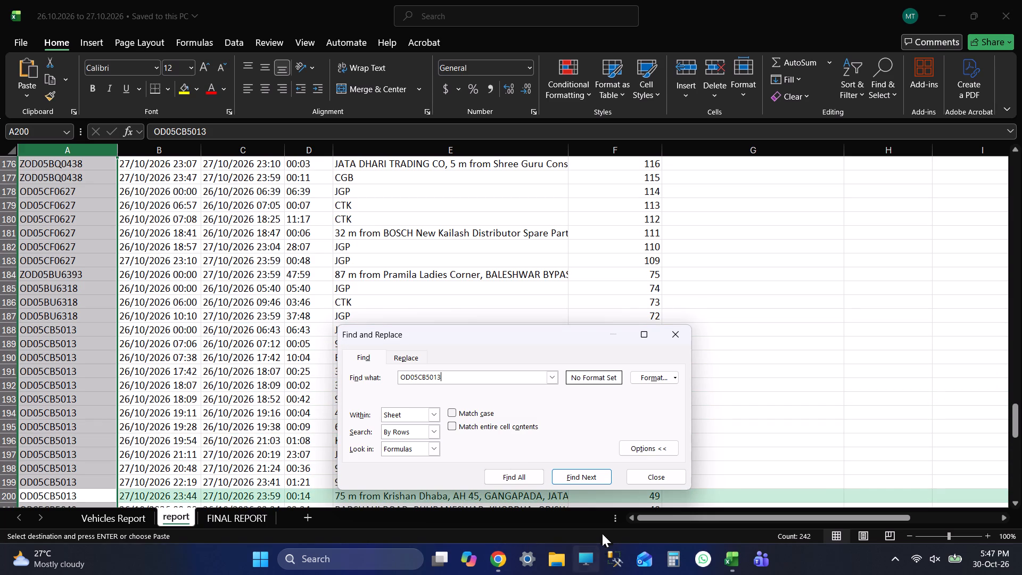
{"action": "double_click", "coordinate": [625, 478]}
{"action": "scroll", "coordinate": [220, 407], "scroll_direction": "down", "scroll_amount": 3}
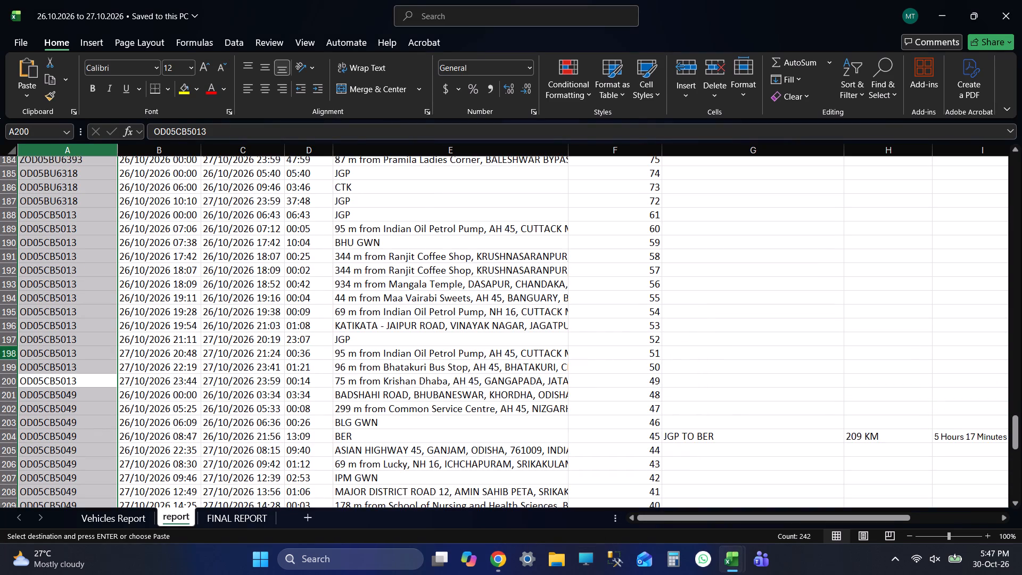
{"action": "left_click", "coordinate": [16, 379]}
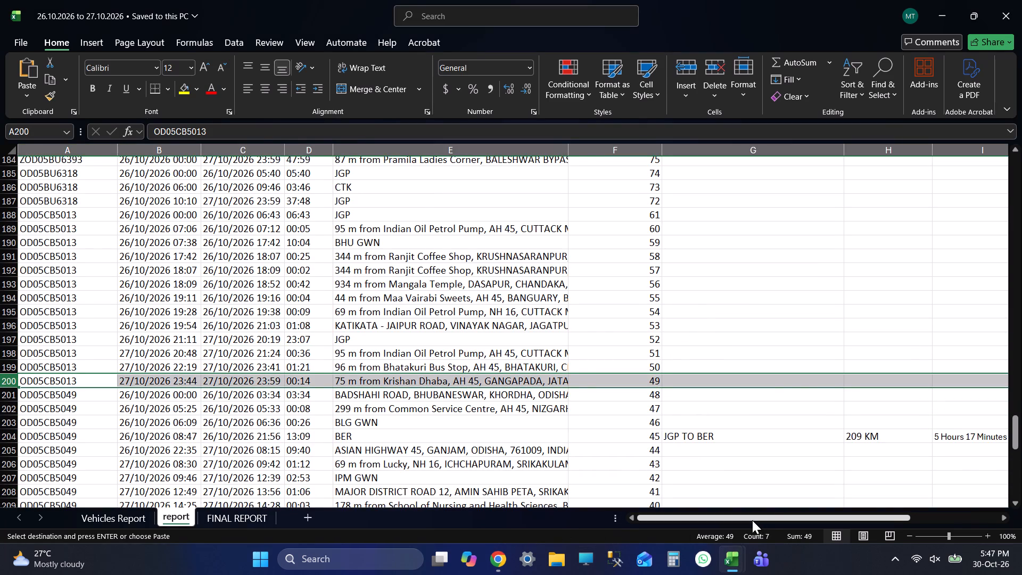
{"action": "left_click_drag", "start_coordinate": [752, 520], "coordinate": [483, 491]}
In the 28.10.2026 to 29.10.2026 report, enter JGP TO BER as the starting-to-ending point for the BER stop starting 28/10/2026 08:05, and save.
{"action": "key", "text": "alt+Tab"}
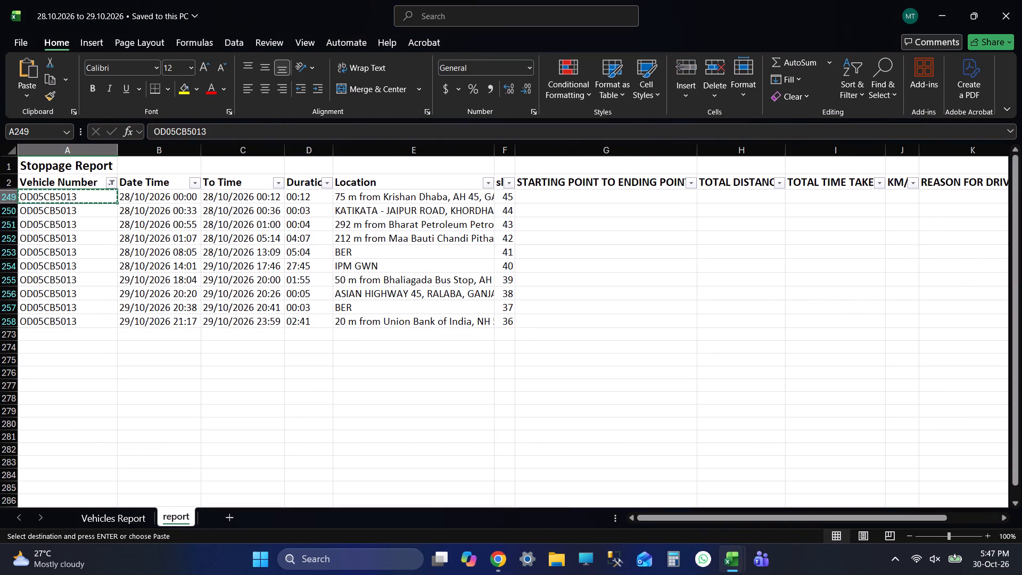
{"action": "left_click", "coordinate": [363, 249]}
{"action": "key", "text": "Tab"}
{"action": "key", "text": "Tab"}
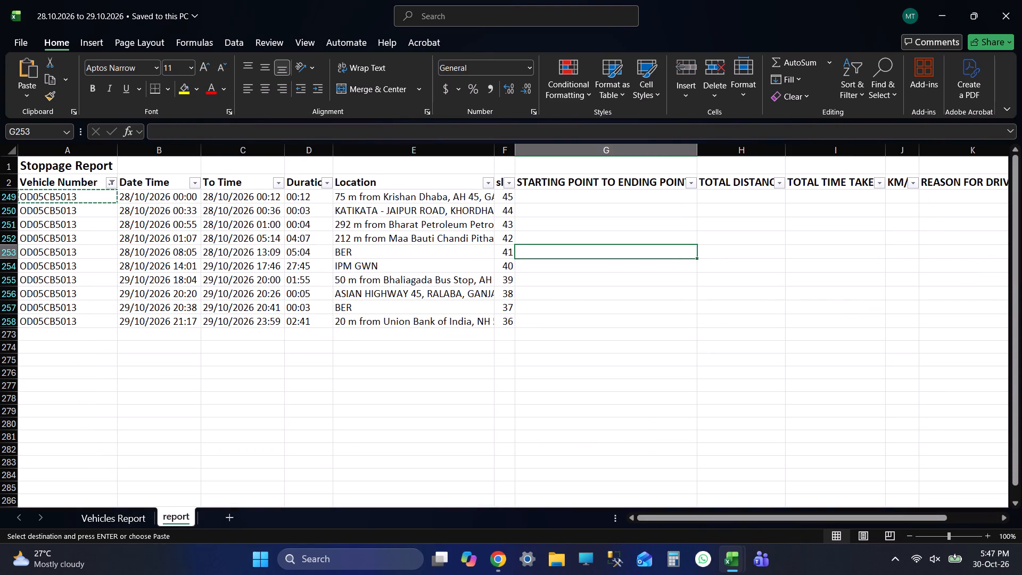
{"action": "type", "text": "JGP TO BER"}
{"action": "key", "text": "Tab"}
{"action": "key", "text": "ctrl+s"}
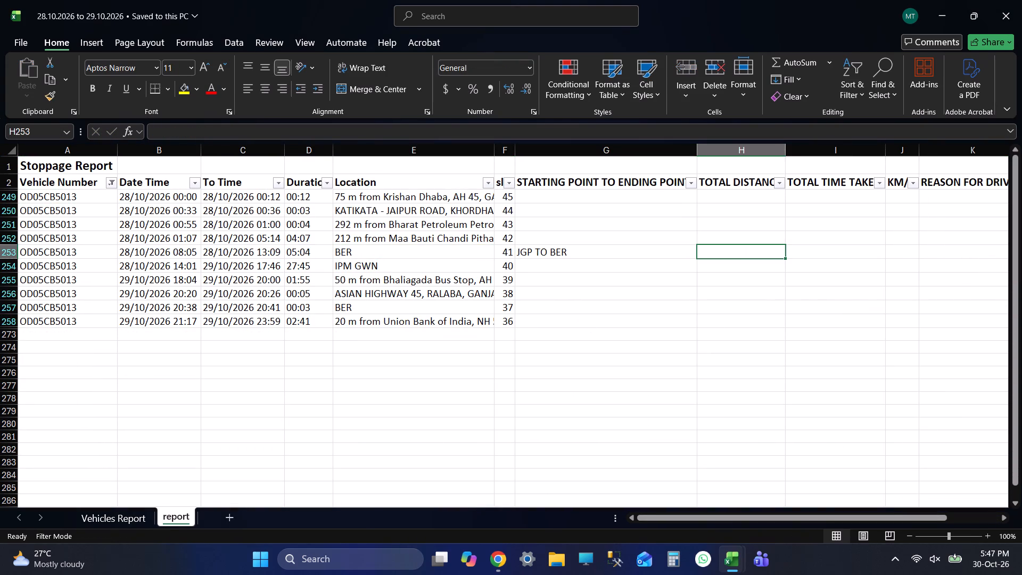
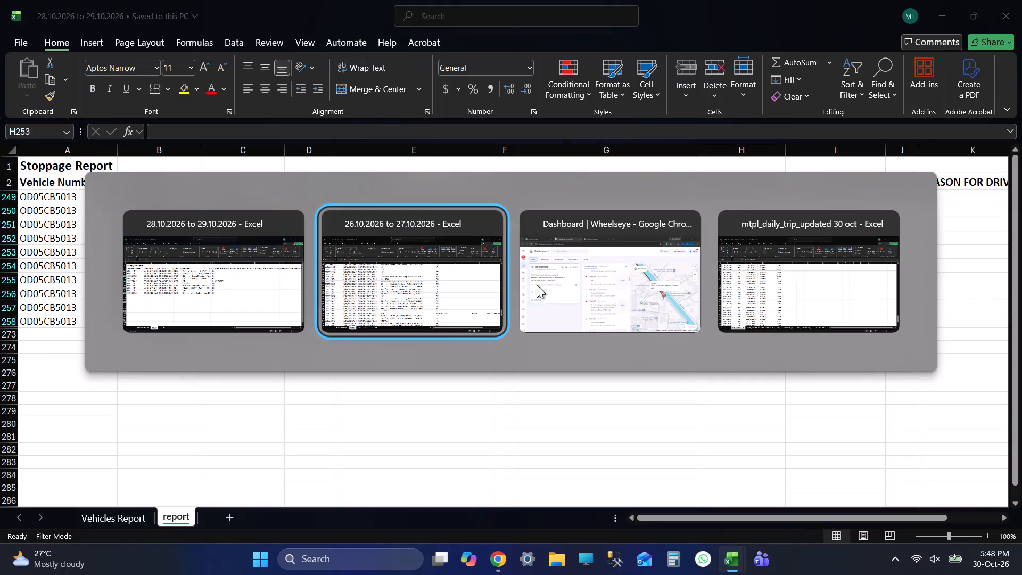
In the Wheelseye dashboard in Chrome, search for vehicle 2156 and open its route history.
{"action": "key", "text": "alt+Tab"}
{"action": "left_click", "coordinate": [251, 71]}
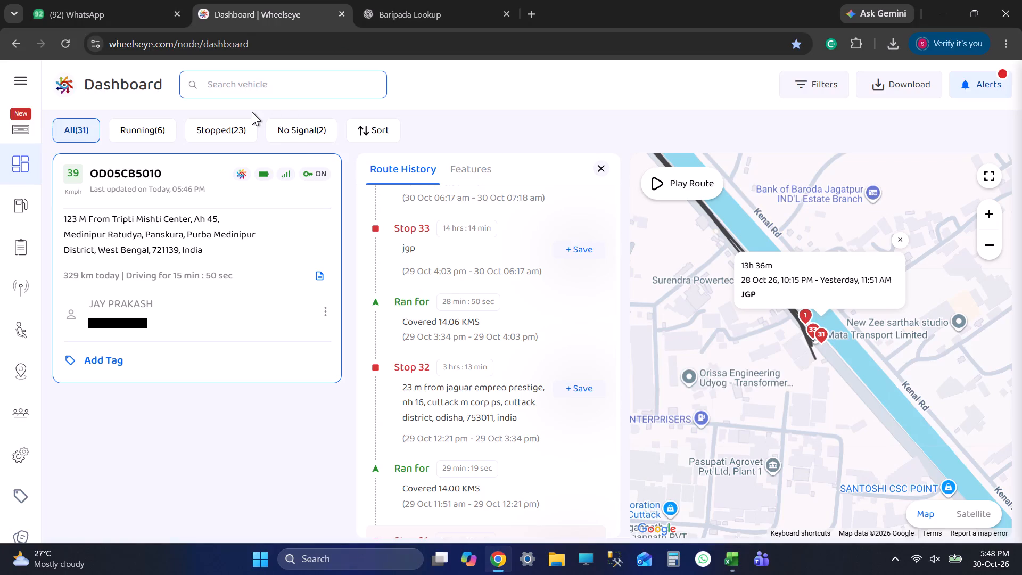
{"action": "type", "text": "2156"}
{"action": "key", "text": "Return"}
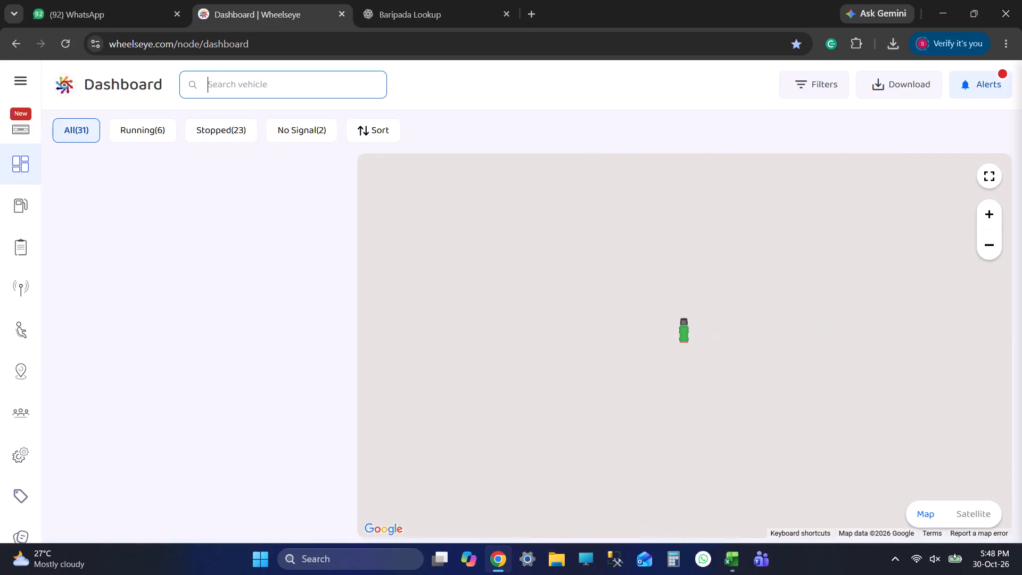
{"action": "left_click", "coordinate": [174, 267]}
{"action": "scroll", "coordinate": [727, 311], "scroll_direction": "up", "scroll_amount": 2}
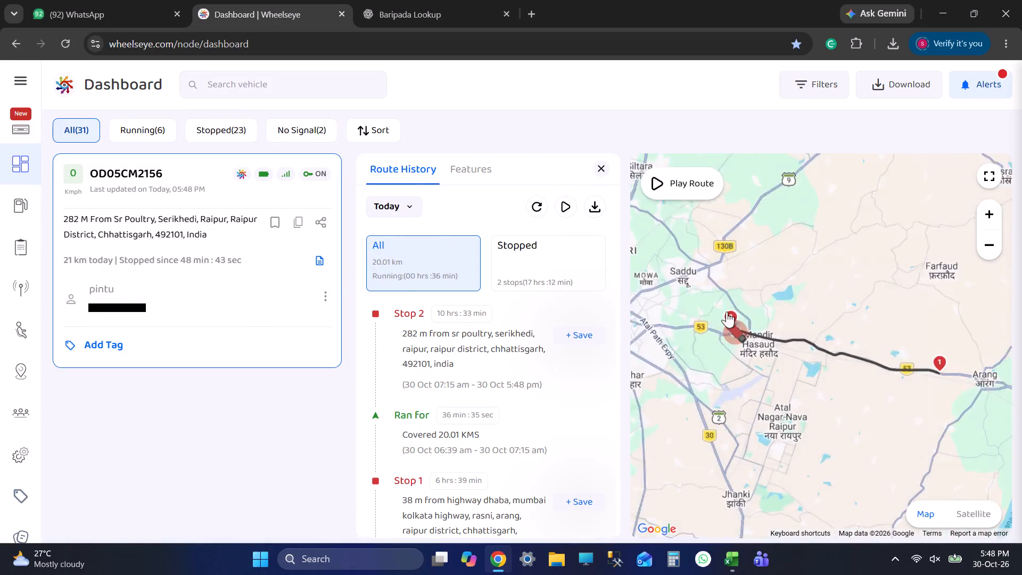
{"action": "scroll", "coordinate": [727, 311], "scroll_direction": "up", "scroll_amount": 8}
{"action": "scroll", "coordinate": [728, 303], "scroll_direction": "down", "scroll_amount": 1}
{"action": "scroll", "coordinate": [728, 303], "scroll_direction": "up", "scroll_amount": 8}
{"action": "left_click", "coordinate": [518, 352]}
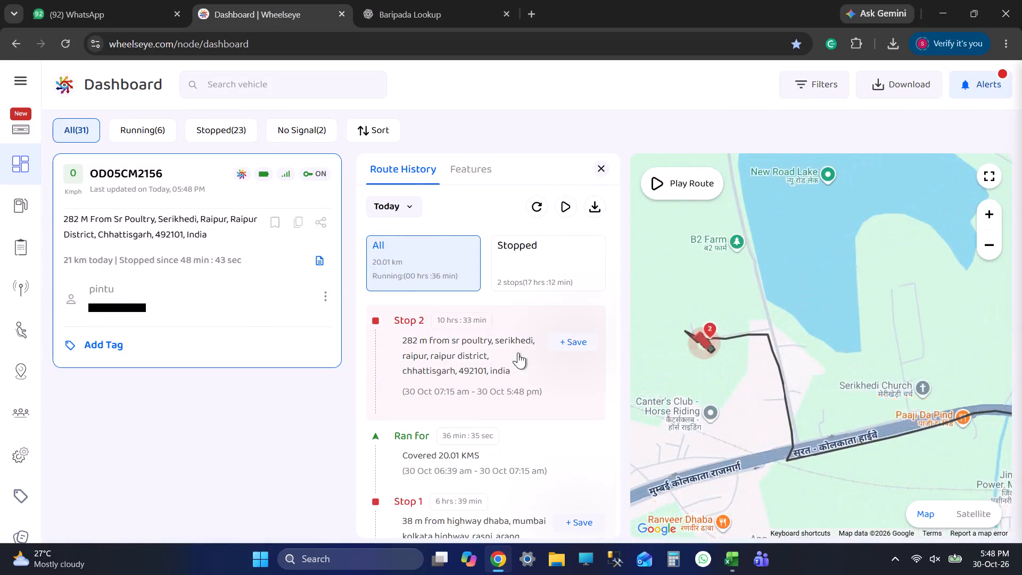
{"action": "scroll", "coordinate": [520, 418], "scroll_direction": "down", "scroll_amount": 2}
{"action": "left_click", "coordinate": [520, 450]}
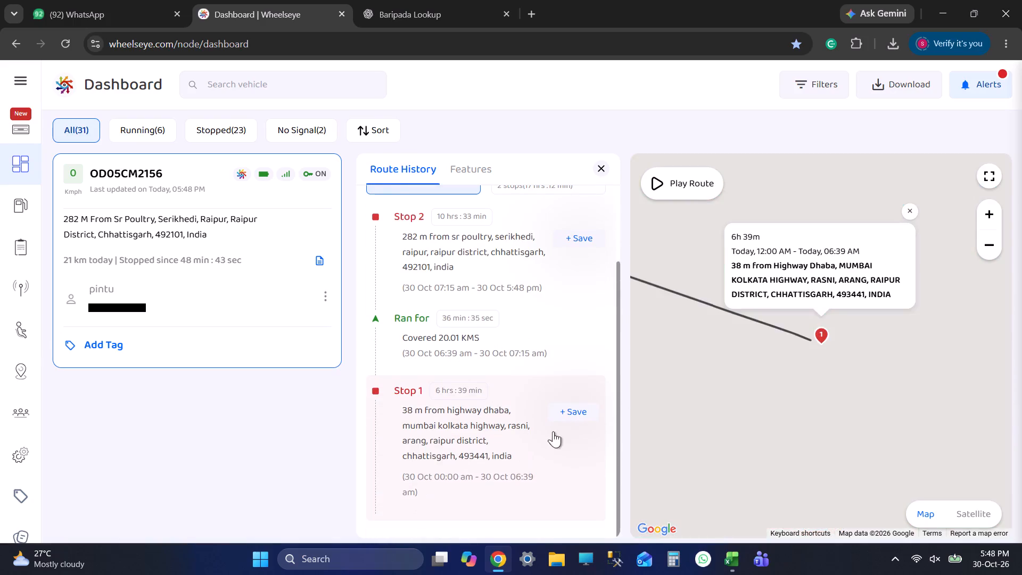
{"action": "scroll", "coordinate": [793, 350], "scroll_direction": "up", "scroll_amount": 3}
{"action": "scroll", "coordinate": [817, 357], "scroll_direction": "down", "scroll_amount": 6}
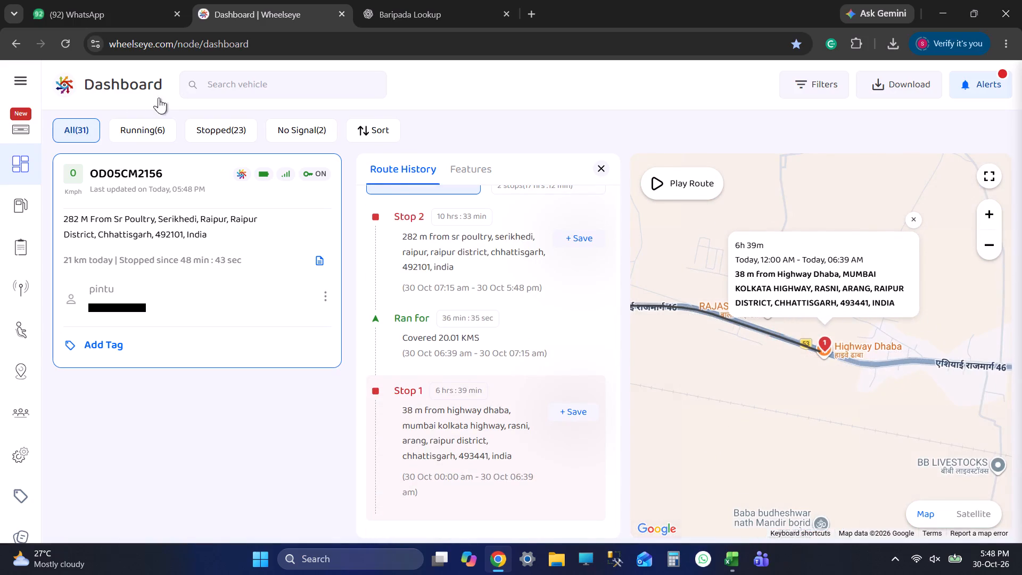
Reload the dashboard, load the fleet map and identify the vehicle marker near Serikhedi, Raipur.
{"action": "left_click", "coordinate": [56, 41]}
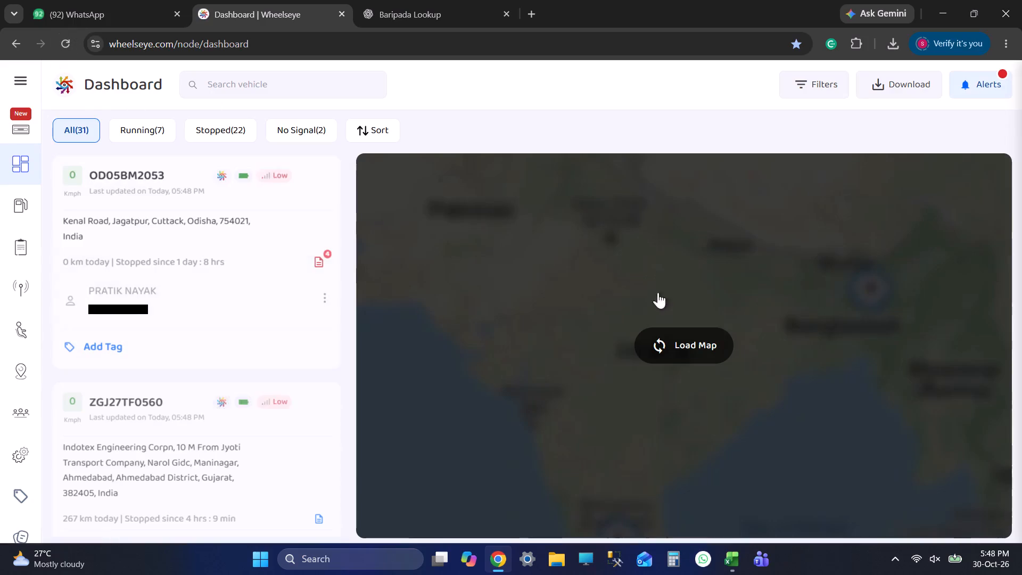
{"action": "left_click", "coordinate": [700, 322]}
{"action": "scroll", "coordinate": [730, 399], "scroll_direction": "up", "scroll_amount": 6}
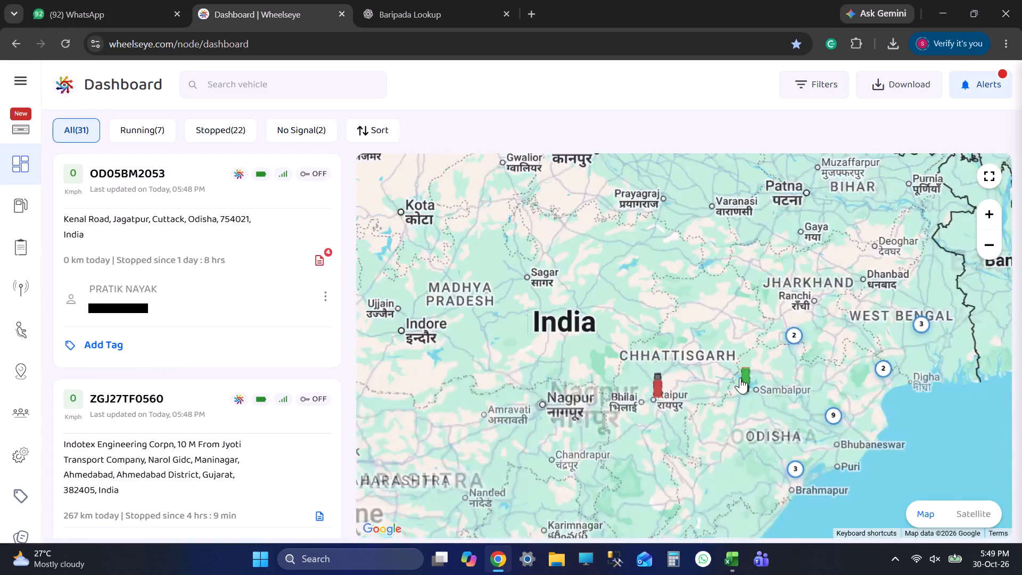
{"action": "scroll", "coordinate": [740, 377], "scroll_direction": "up", "scroll_amount": 7}
{"action": "left_click_drag", "start_coordinate": [656, 400], "coordinate": [825, 318]}
{"action": "scroll", "coordinate": [475, 415], "scroll_direction": "up", "scroll_amount": 4}
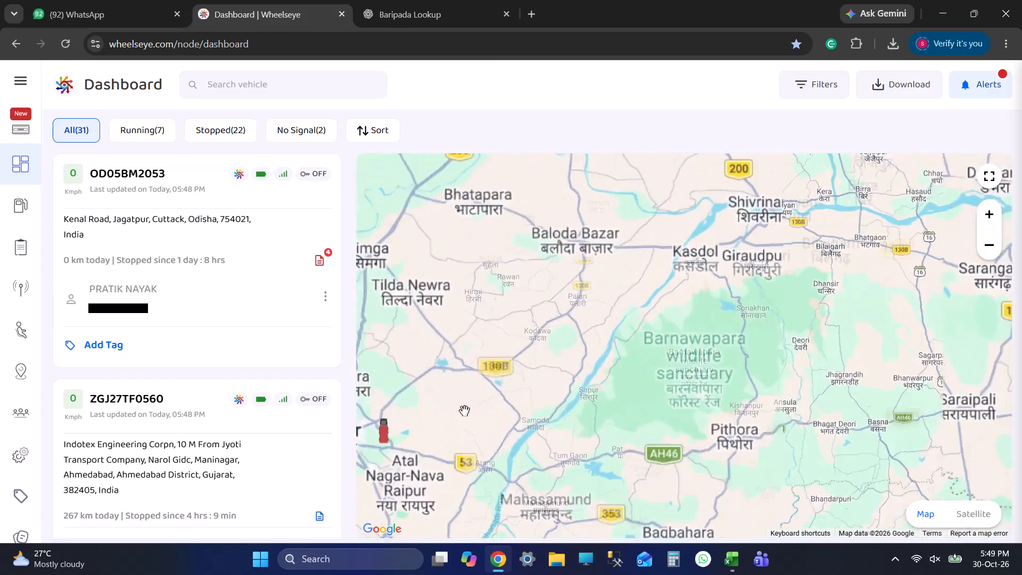
{"action": "left_click_drag", "start_coordinate": [464, 412], "coordinate": [648, 391]}
{"action": "scroll", "coordinate": [600, 433], "scroll_direction": "up", "scroll_amount": 16}
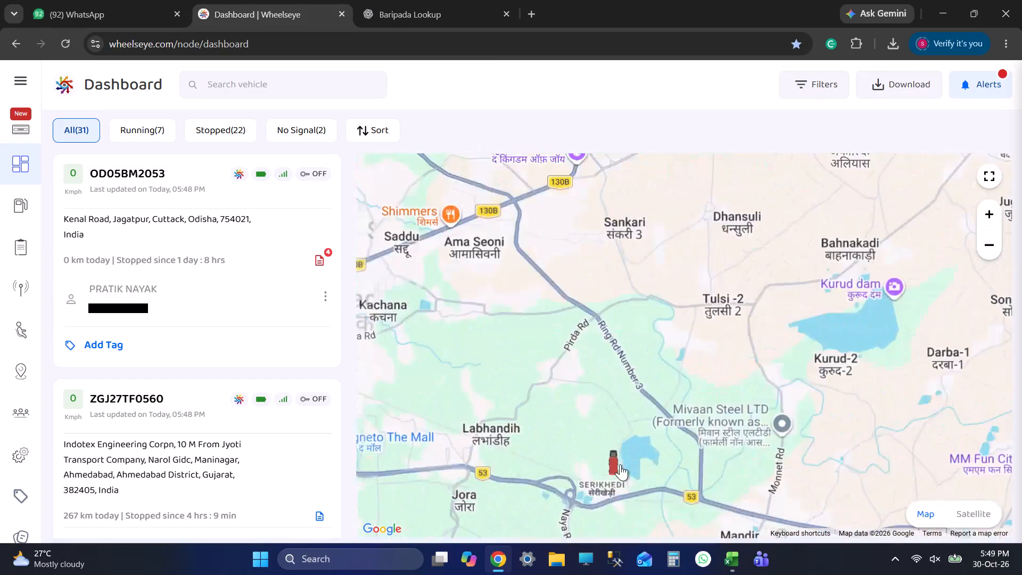
{"action": "left_click", "coordinate": [624, 461]}
Search for vehicle 2156 again and open its route history.
{"action": "left_click", "coordinate": [307, 96]}
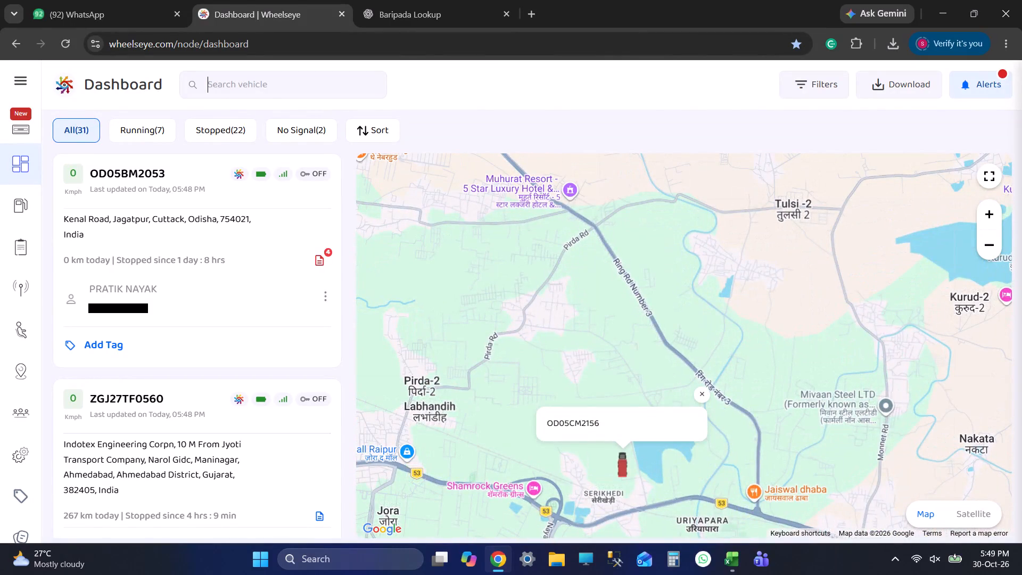
{"action": "type", "text": "2156"}
{"action": "key", "text": "Return"}
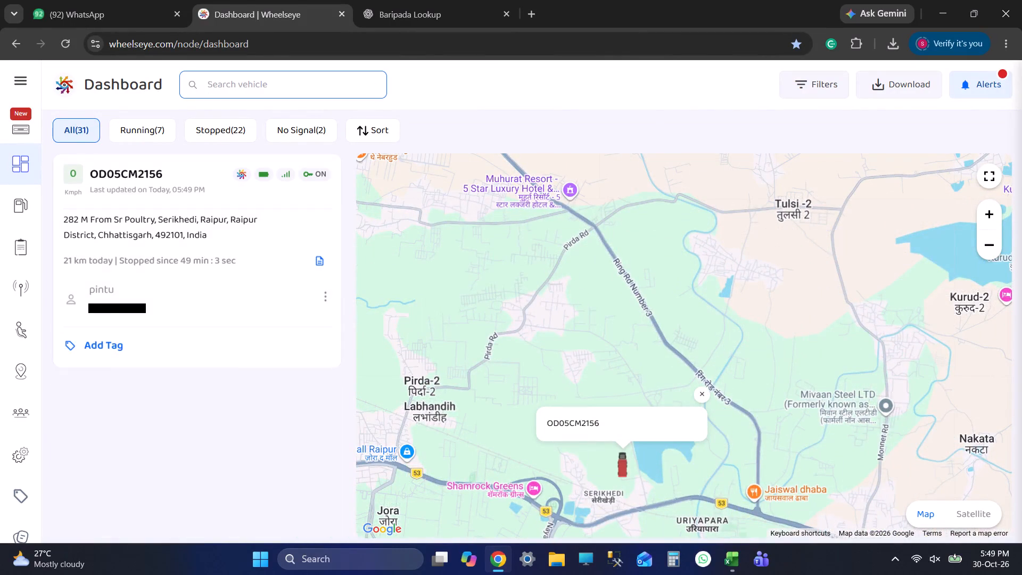
{"action": "left_click", "coordinate": [218, 278]}
{"action": "scroll", "coordinate": [724, 384], "scroll_direction": "up", "scroll_amount": 4}
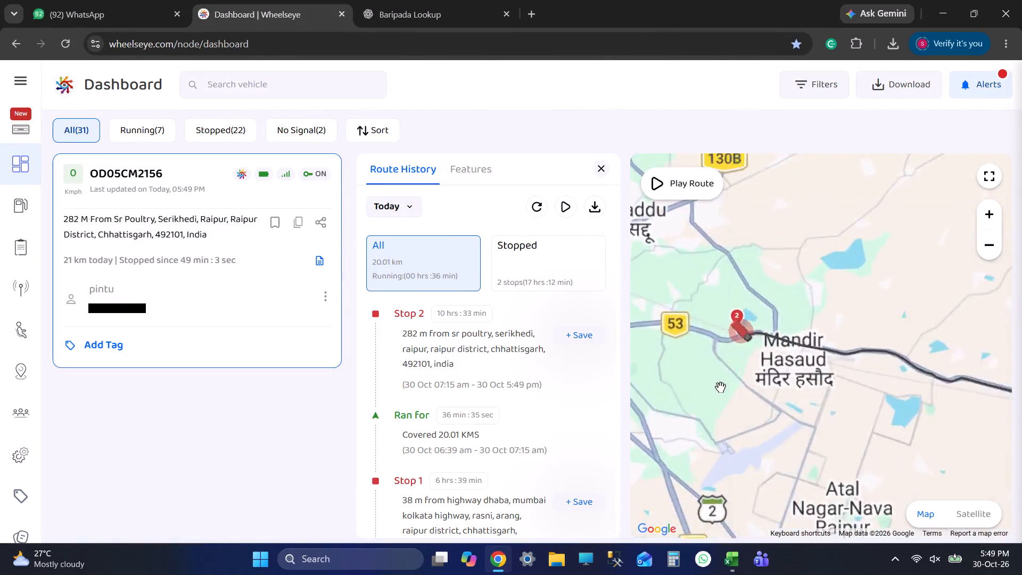
{"action": "scroll", "coordinate": [720, 387], "scroll_direction": "up", "scroll_amount": 5}
{"action": "scroll", "coordinate": [735, 311], "scroll_direction": "down", "scroll_amount": 1}
{"action": "scroll", "coordinate": [736, 310], "scroll_direction": "up", "scroll_amount": 2}
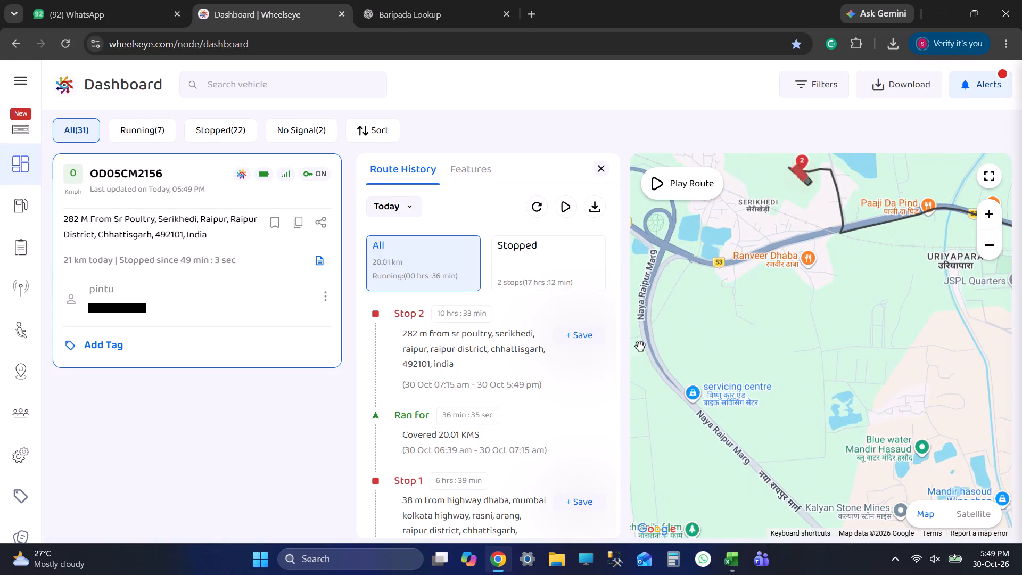
{"action": "left_click", "coordinate": [498, 367]}
{"action": "scroll", "coordinate": [811, 377], "scroll_direction": "up", "scroll_amount": 7}
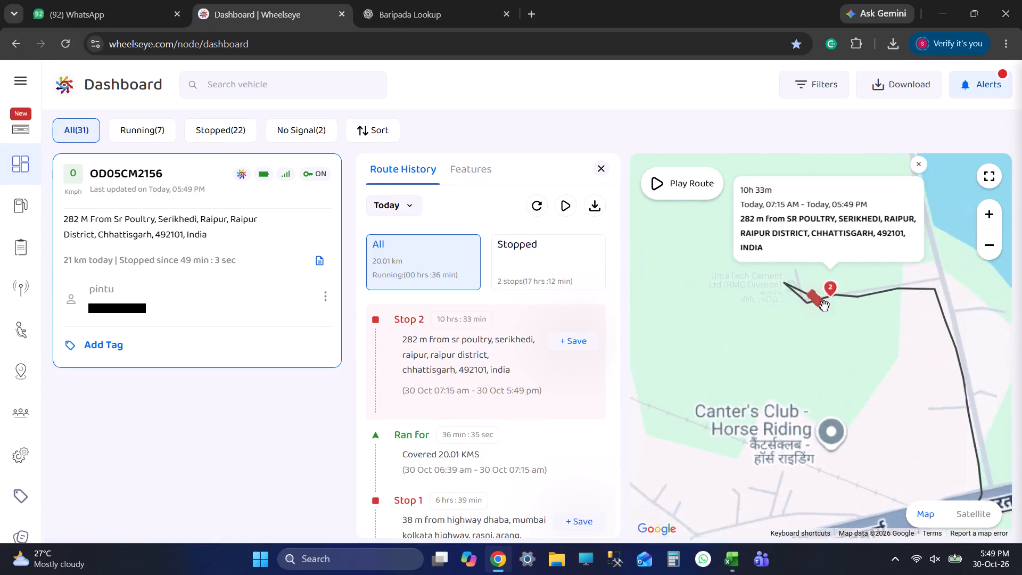
{"action": "left_click_drag", "start_coordinate": [819, 295], "coordinate": [804, 352]}
{"action": "scroll", "coordinate": [804, 352], "scroll_direction": "up", "scroll_amount": 7}
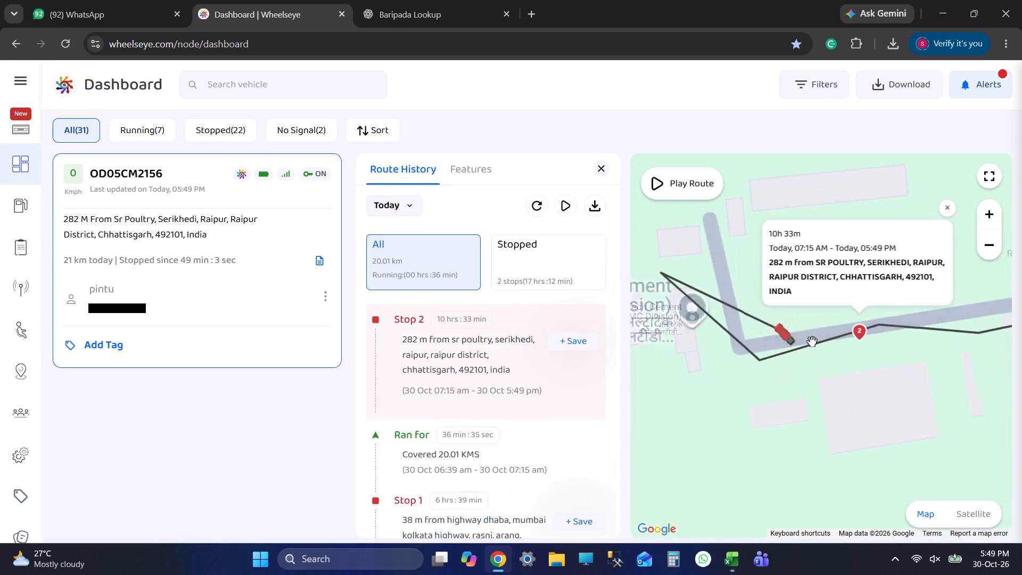
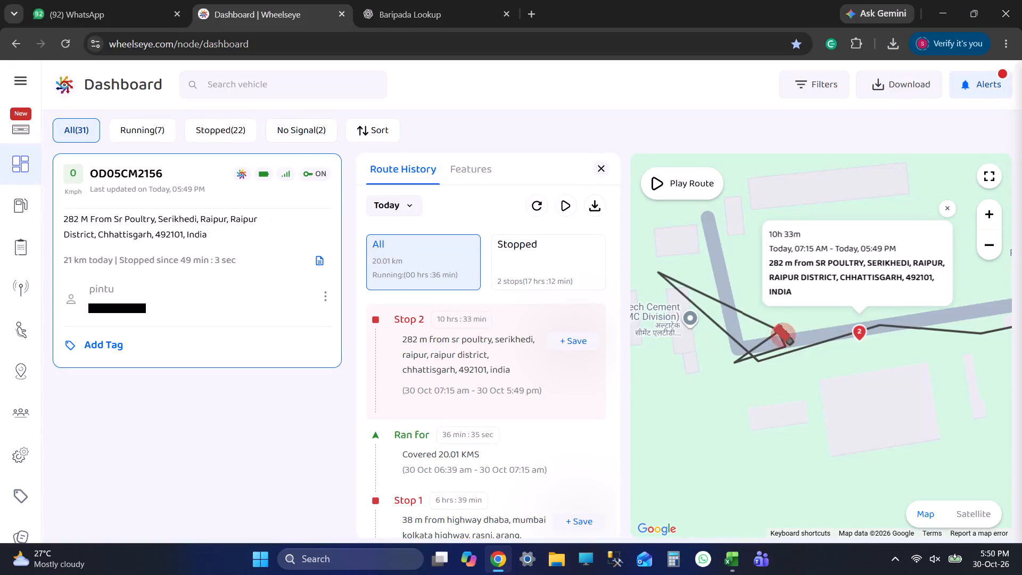
Start a new vehicle search on the dashboard.
{"action": "left_click", "coordinate": [274, 93]}
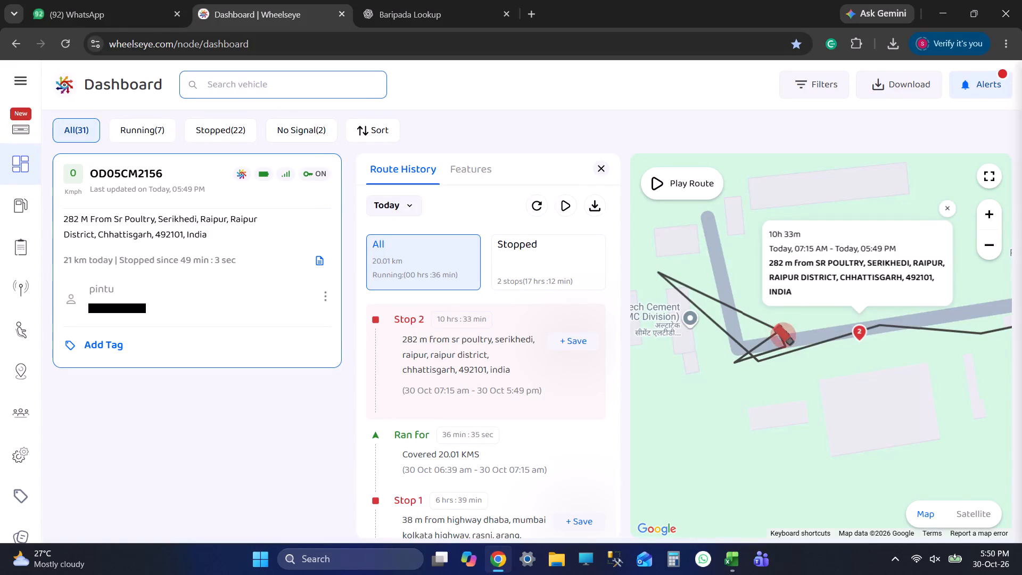
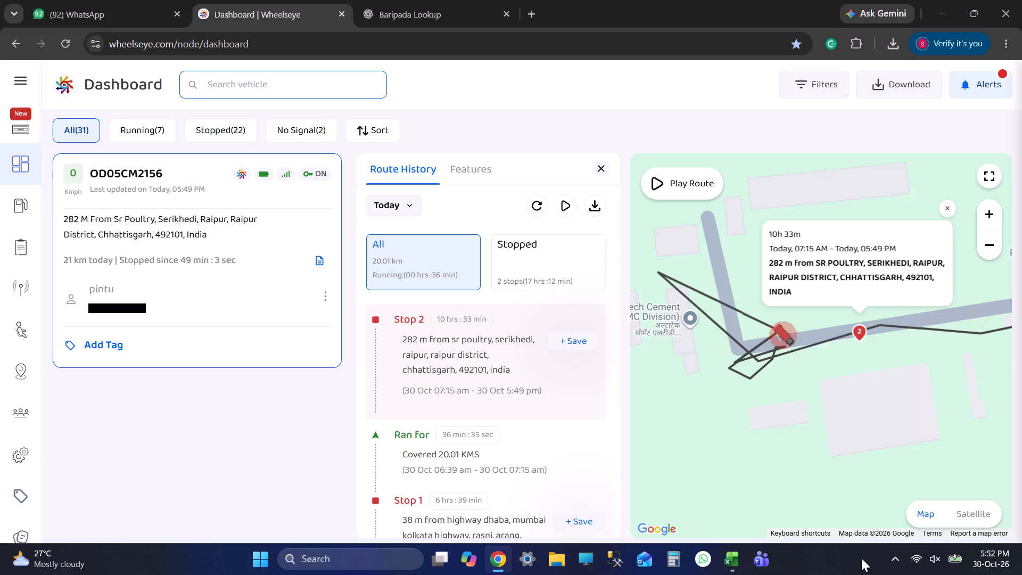
{"action": "scroll", "coordinate": [768, 417], "scroll_direction": "up", "scroll_amount": 1}
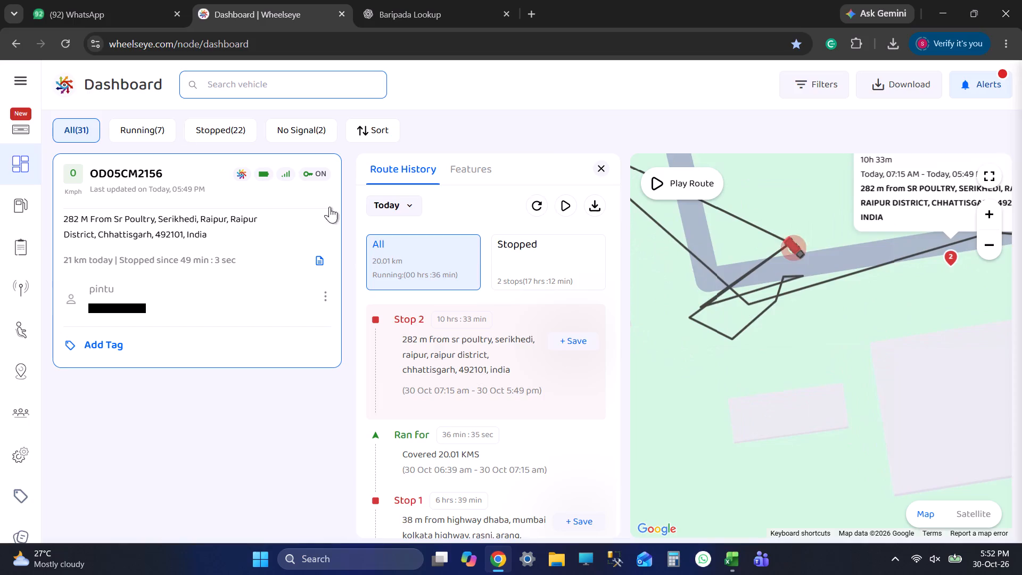
{"action": "left_click", "coordinate": [67, 40]}
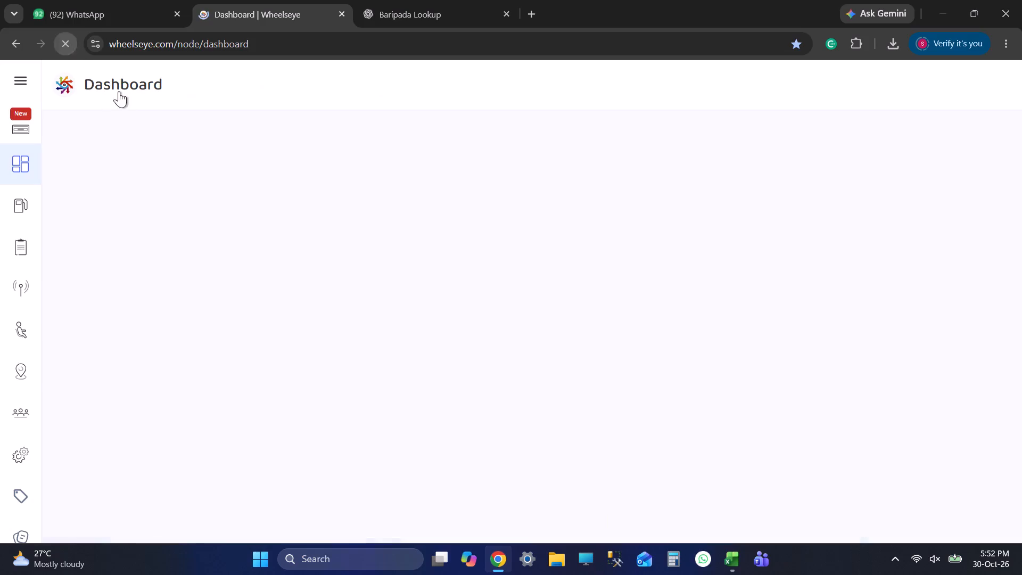
{"action": "left_click", "coordinate": [259, 94]}
{"action": "type", "text": "2156"}
{"action": "key", "text": "Return"}
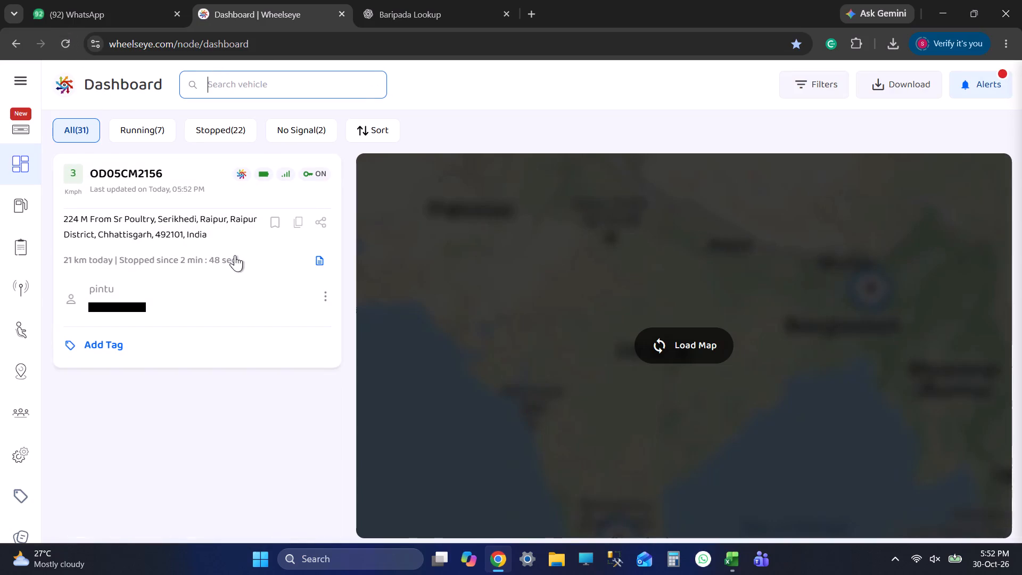
{"action": "left_click", "coordinate": [233, 256]}
{"action": "left_click", "coordinate": [829, 336]}
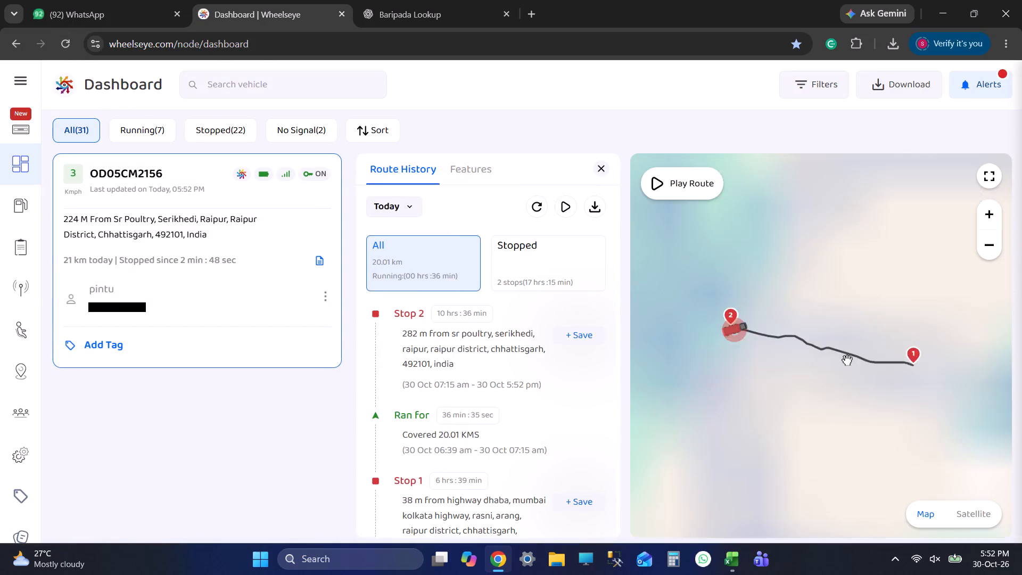
{"action": "scroll", "coordinate": [707, 330], "scroll_direction": "up", "scroll_amount": 6}
{"action": "scroll", "coordinate": [808, 335], "scroll_direction": "up", "scroll_amount": 3}
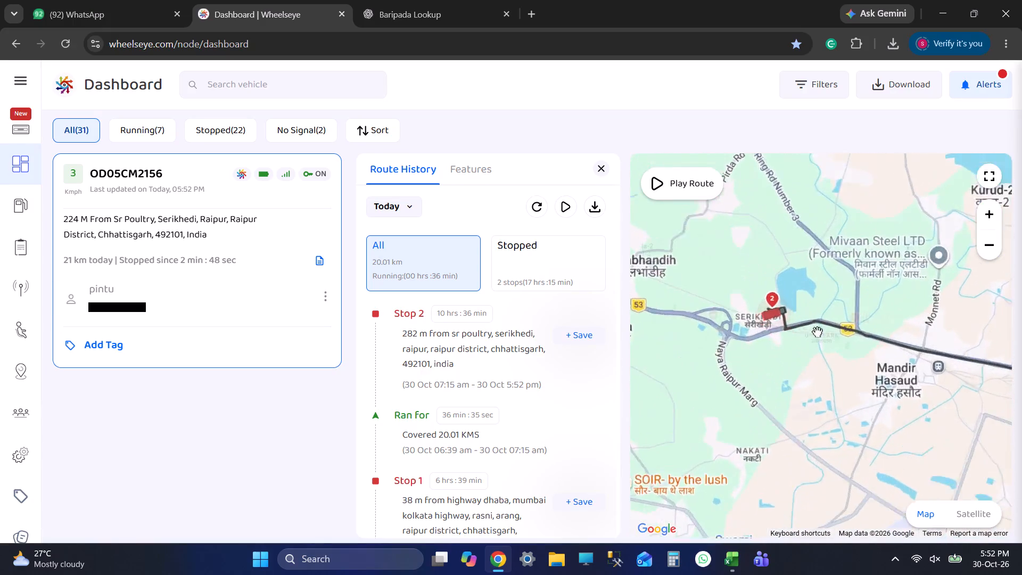
{"action": "scroll", "coordinate": [810, 323], "scroll_direction": "up", "scroll_amount": 3}
{"action": "left_click_drag", "start_coordinate": [709, 284], "coordinate": [800, 336]}
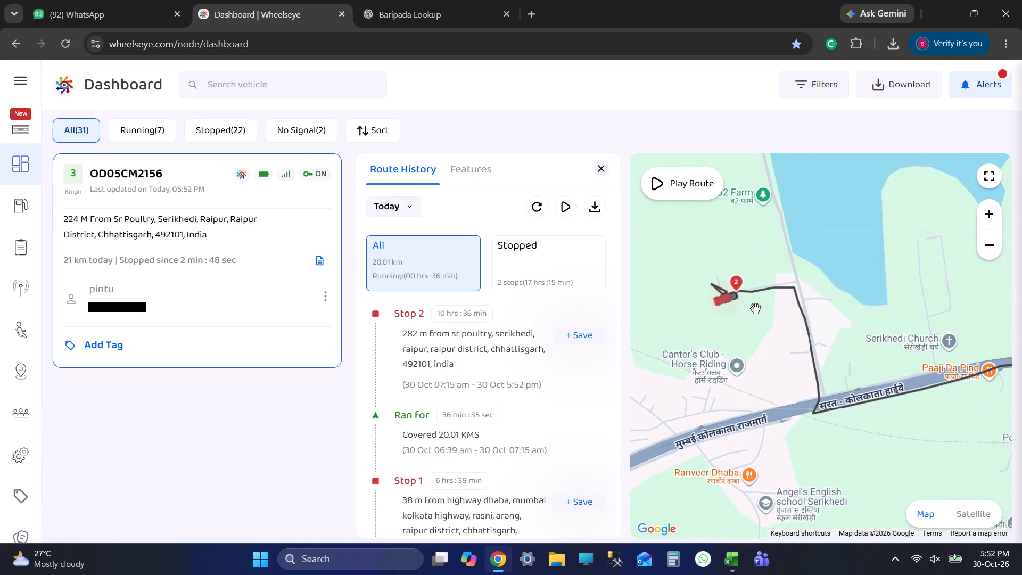
{"action": "scroll", "coordinate": [741, 299], "scroll_direction": "up", "scroll_amount": 2}
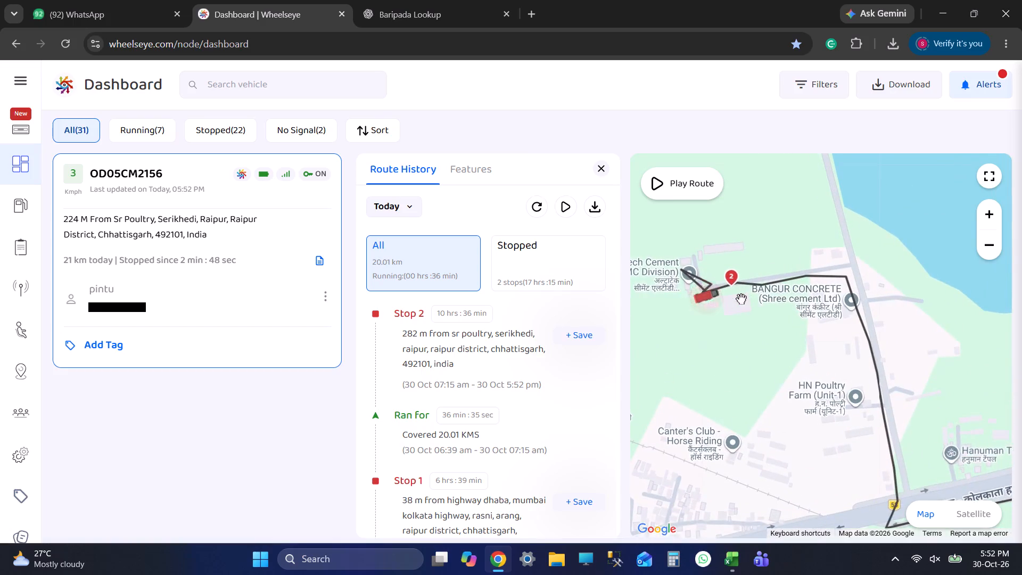
{"action": "scroll", "coordinate": [741, 299], "scroll_direction": "down", "scroll_amount": 2}
{"action": "left_click_drag", "start_coordinate": [741, 305], "coordinate": [763, 317]}
{"action": "scroll", "coordinate": [765, 318], "scroll_direction": "down", "scroll_amount": 2}
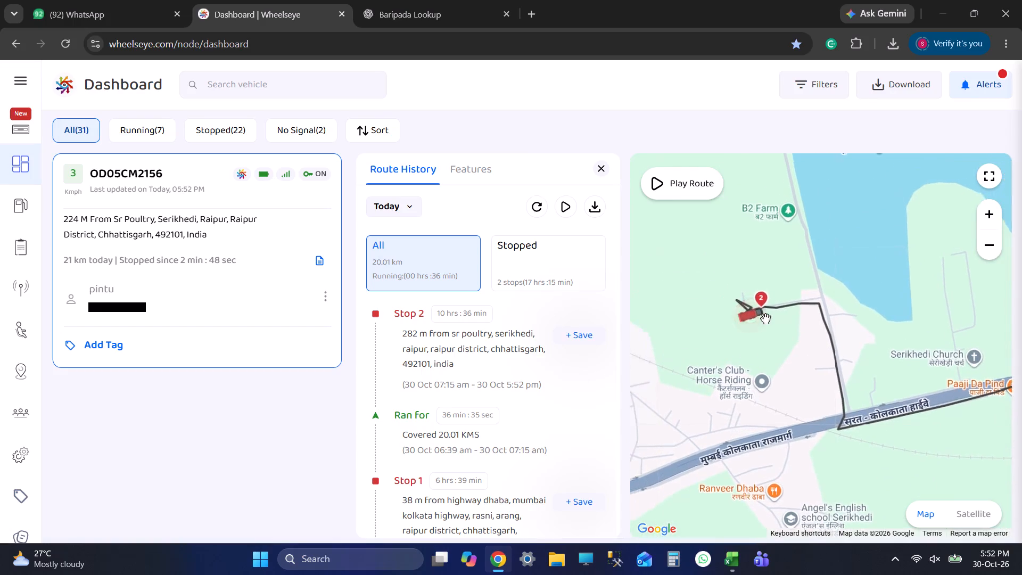
{"action": "scroll", "coordinate": [765, 318], "scroll_direction": "down", "scroll_amount": 5}
{"action": "left_click_drag", "start_coordinate": [728, 362], "coordinate": [777, 371]}
{"action": "scroll", "coordinate": [785, 372], "scroll_direction": "down", "scroll_amount": 3}
{"action": "left_click_drag", "start_coordinate": [793, 369], "coordinate": [805, 372]}
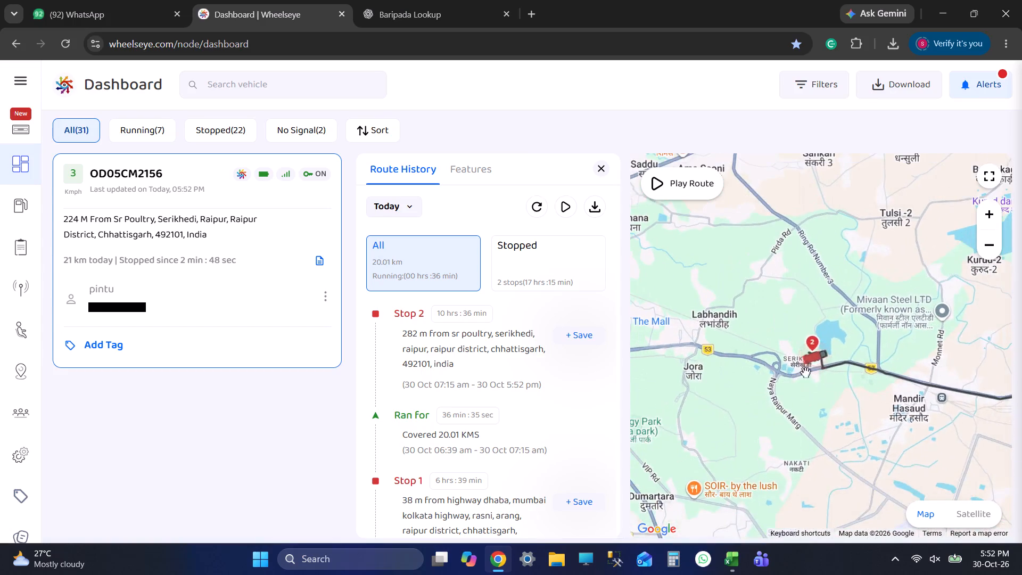
{"action": "left_click_drag", "start_coordinate": [805, 372], "coordinate": [835, 389]}
{"action": "scroll", "coordinate": [842, 389], "scroll_direction": "down", "scroll_amount": 4}
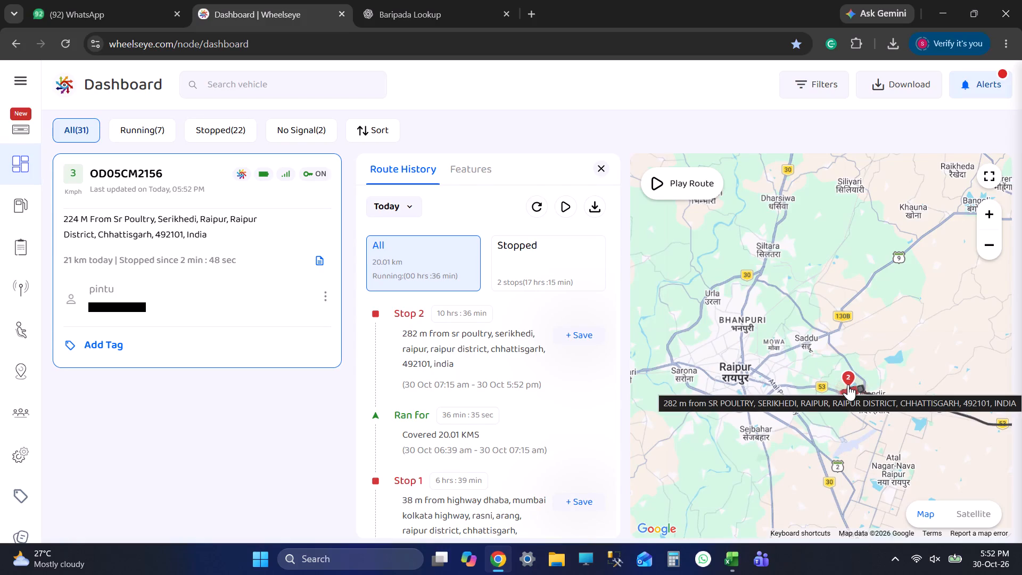
{"action": "scroll", "coordinate": [848, 384], "scroll_direction": "up", "scroll_amount": 2}
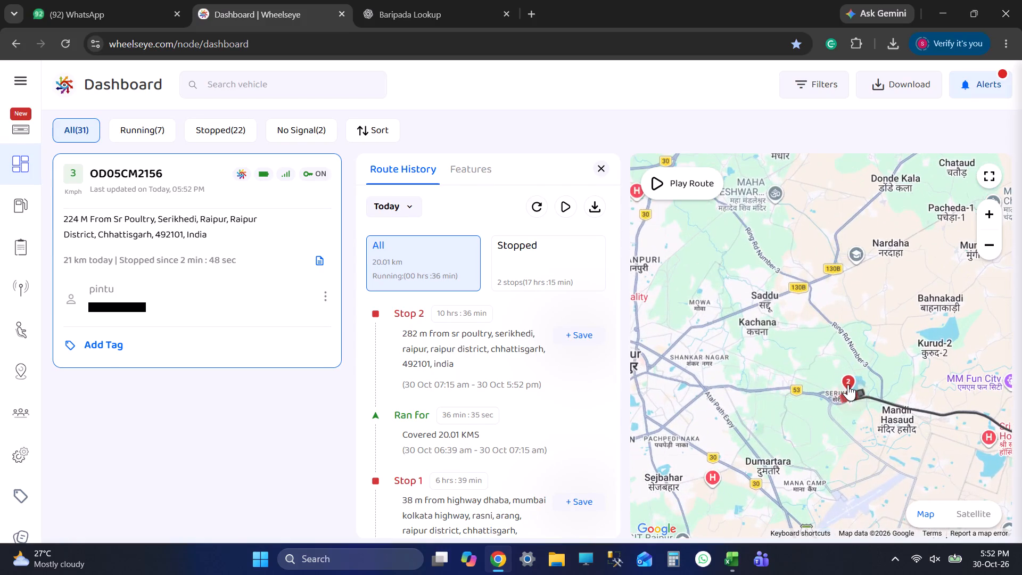
{"action": "scroll", "coordinate": [848, 384], "scroll_direction": "up", "scroll_amount": 3}
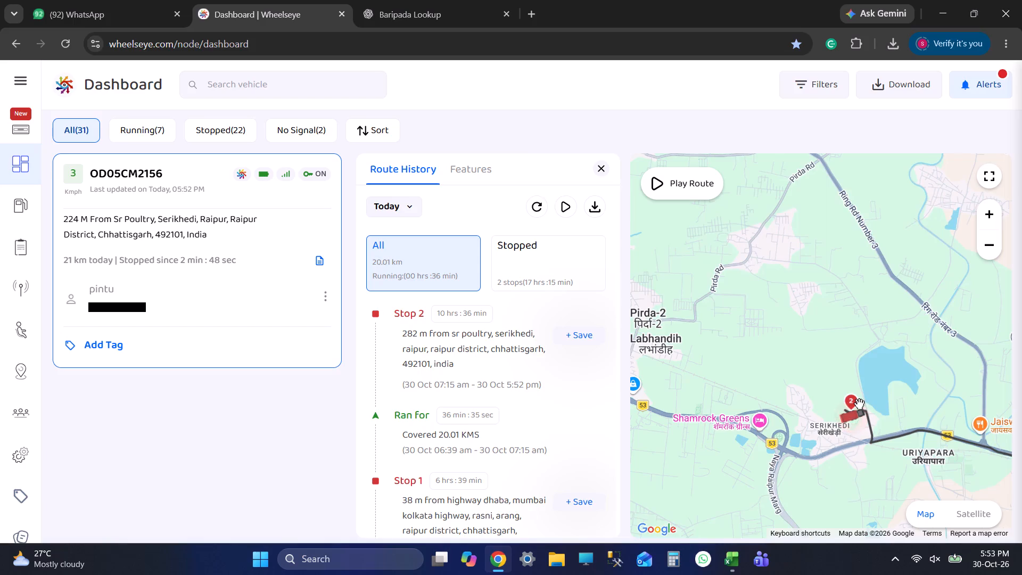
{"action": "scroll", "coordinate": [861, 404], "scroll_direction": "up", "scroll_amount": 1}
{"action": "scroll", "coordinate": [861, 404], "scroll_direction": "down", "scroll_amount": 12}
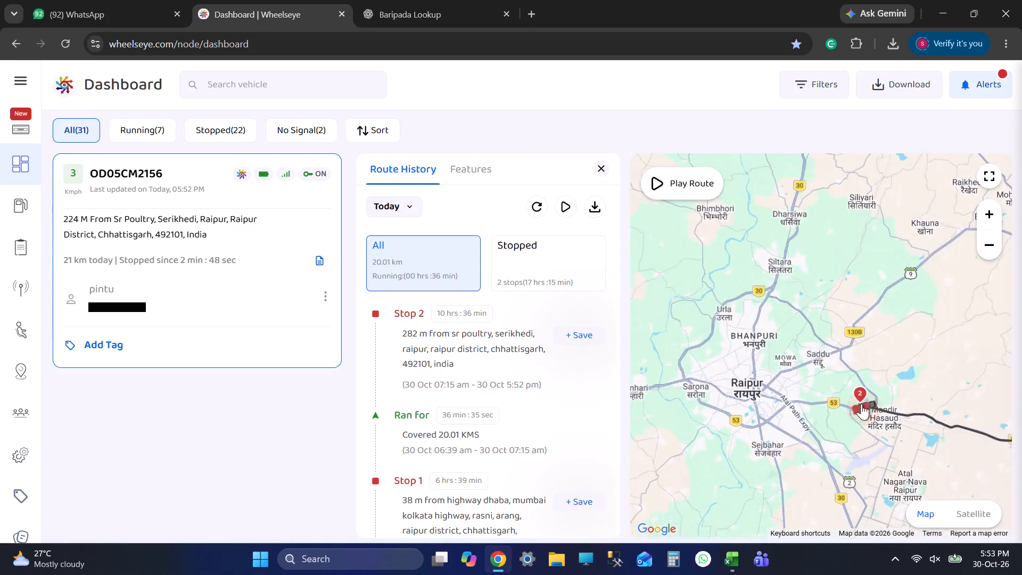
{"action": "left_click_drag", "start_coordinate": [804, 330], "coordinate": [900, 332]}
{"action": "scroll", "coordinate": [852, 373], "scroll_direction": "up", "scroll_amount": 3}
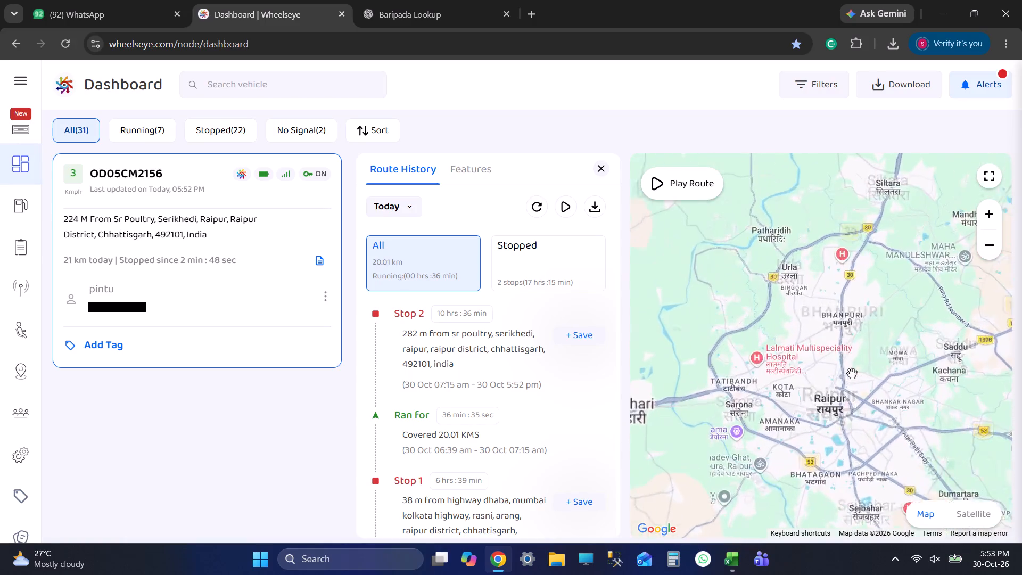
{"action": "scroll", "coordinate": [852, 373], "scroll_direction": "up", "scroll_amount": 3}
{"action": "left_click_drag", "start_coordinate": [852, 373], "coordinate": [855, 325]}
{"action": "scroll", "coordinate": [855, 325], "scroll_direction": "down", "scroll_amount": 2}
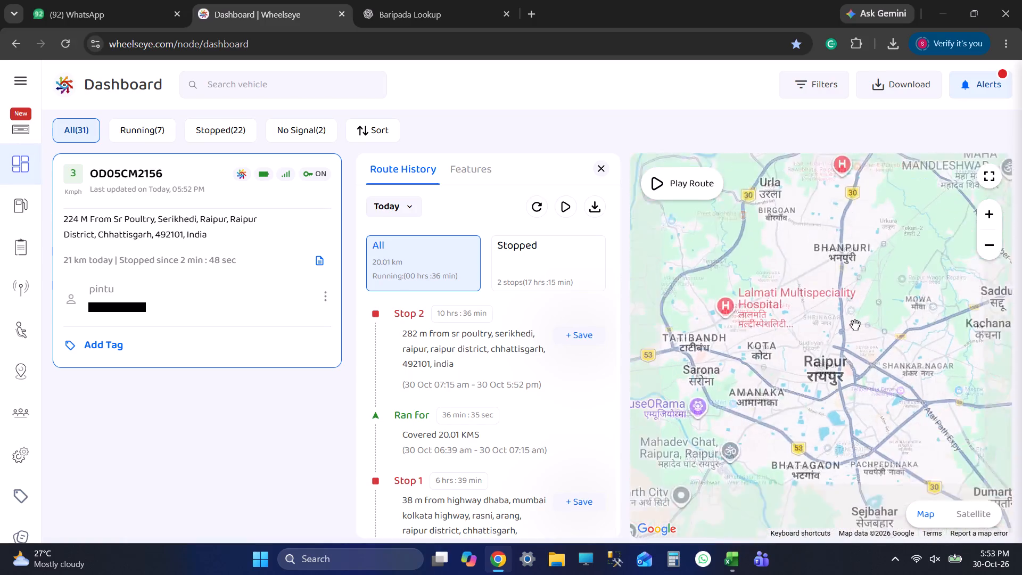
{"action": "scroll", "coordinate": [855, 325], "scroll_direction": "down", "scroll_amount": 1}
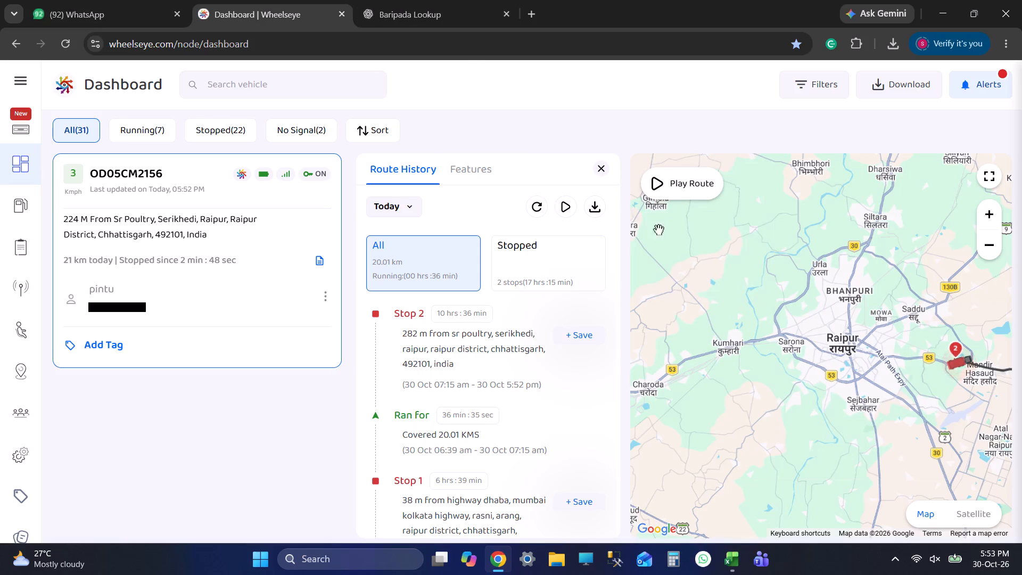
Switch to the 28.10.2026 to 29.10.2026 workbook in Excel and save it.
{"action": "key", "text": "alt+Tab"}
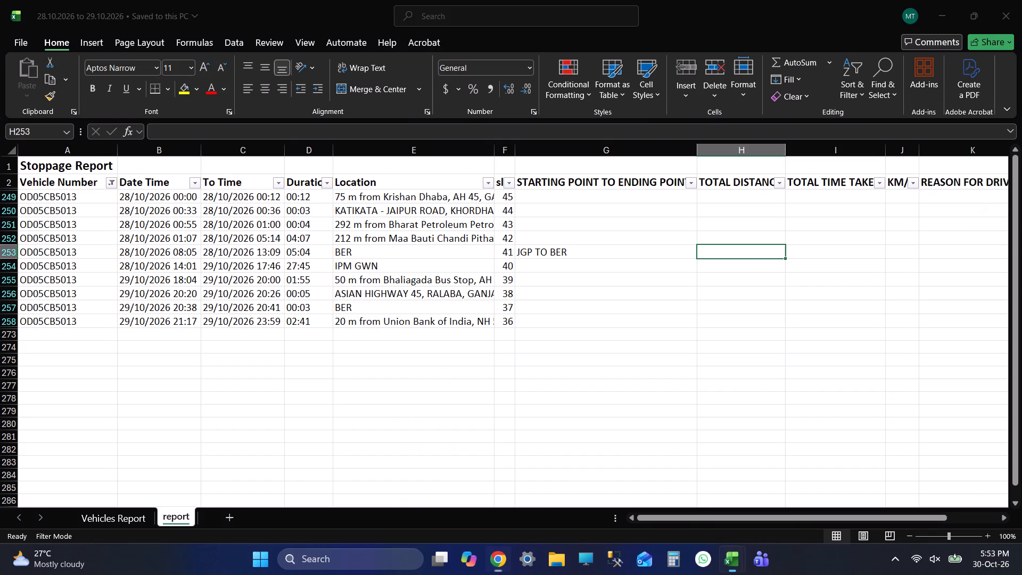
{"action": "key", "text": "ctrl+s"}
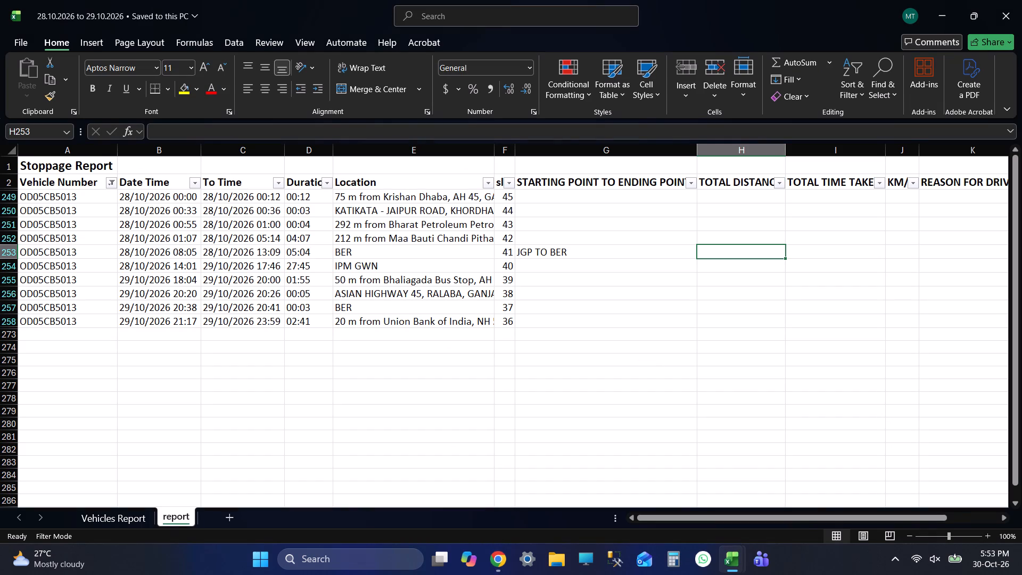
{"action": "key", "text": "alt+Tab"}
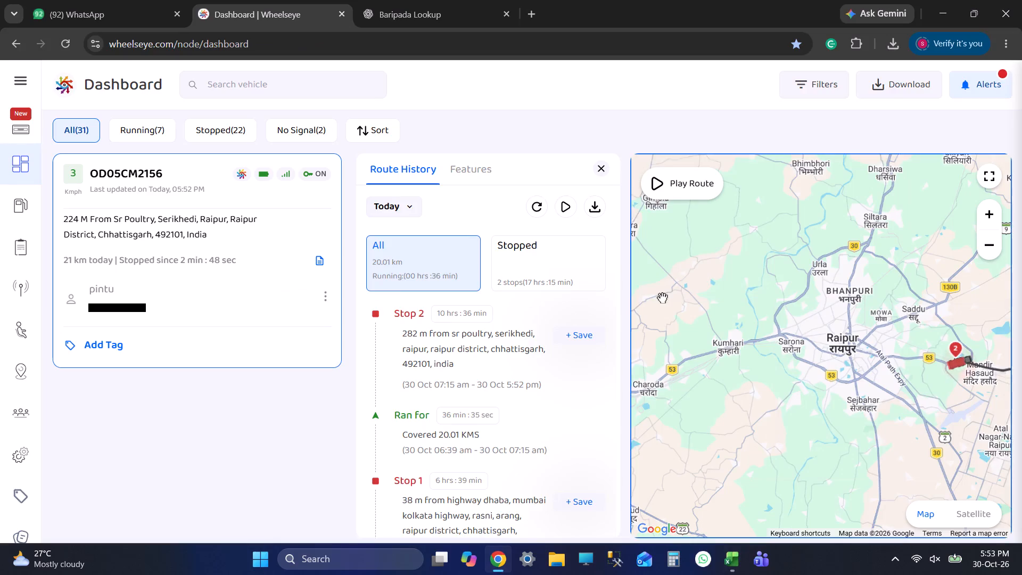
{"action": "key", "text": "alt+Tab"}
{"action": "key", "text": "alt+Tab"}
{"action": "left_click", "coordinate": [234, 93]}
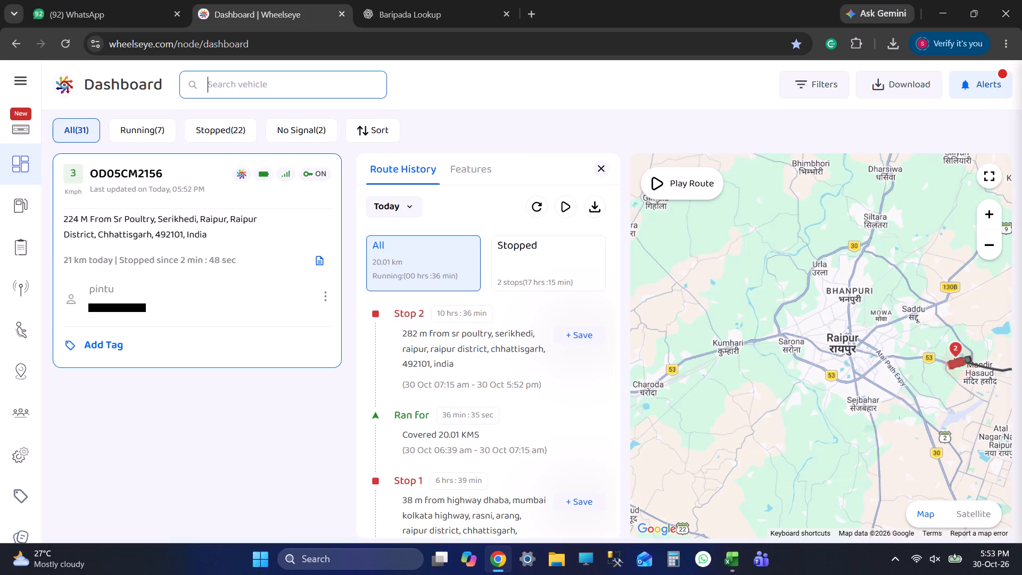
{"action": "type", "text": "5013"}
{"action": "key", "text": "Return"}
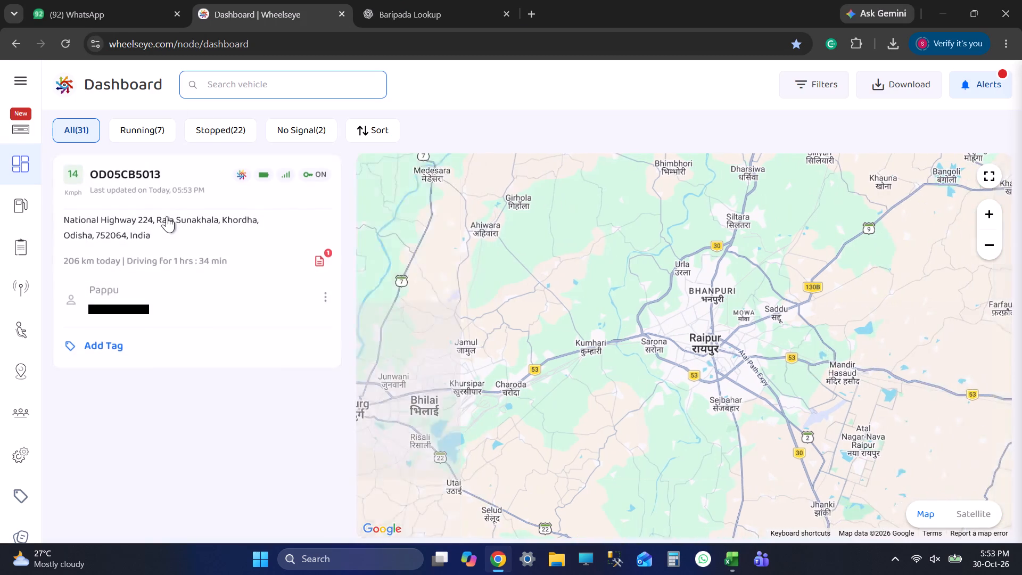
{"action": "left_click", "coordinate": [95, 265]}
{"action": "left_click", "coordinate": [414, 215]}
{"action": "left_click", "coordinate": [418, 332]}
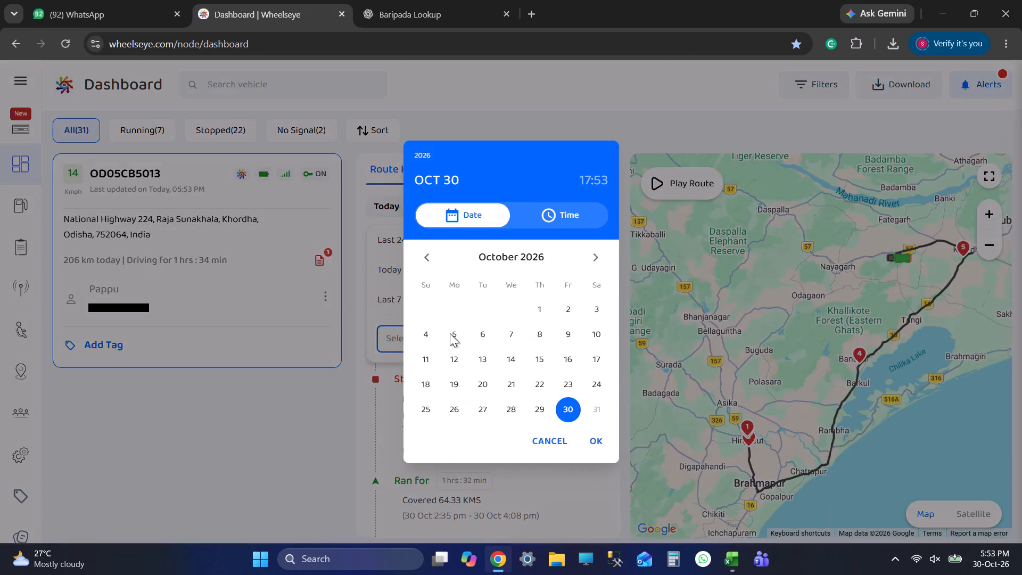
{"action": "key", "text": "alt+Tab"}
{"action": "key", "text": "alt+Tab"}
{"action": "scroll", "coordinate": [450, 346], "scroll_direction": "down", "scroll_amount": 1}
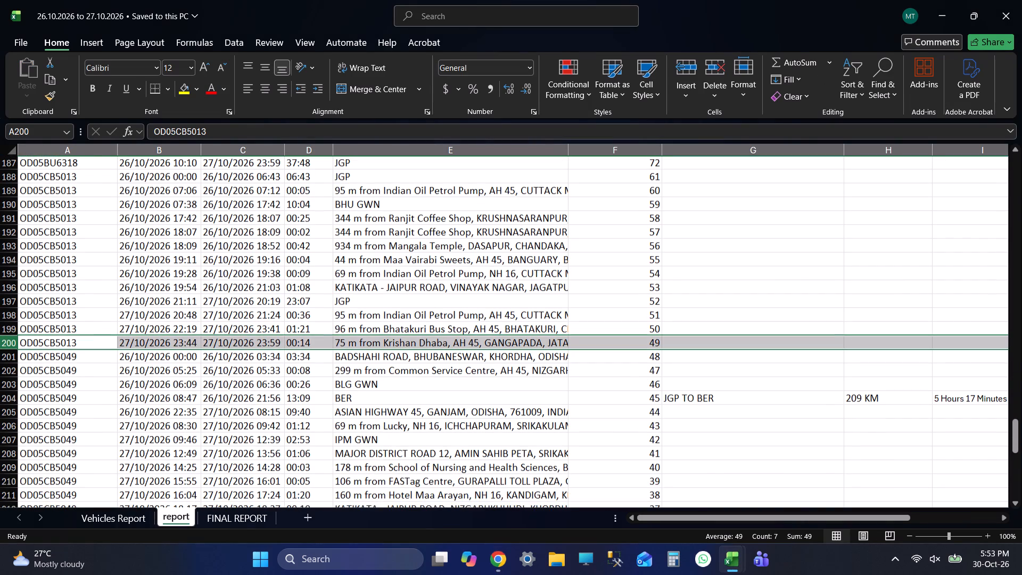
{"action": "key", "text": "alt+Tab"}
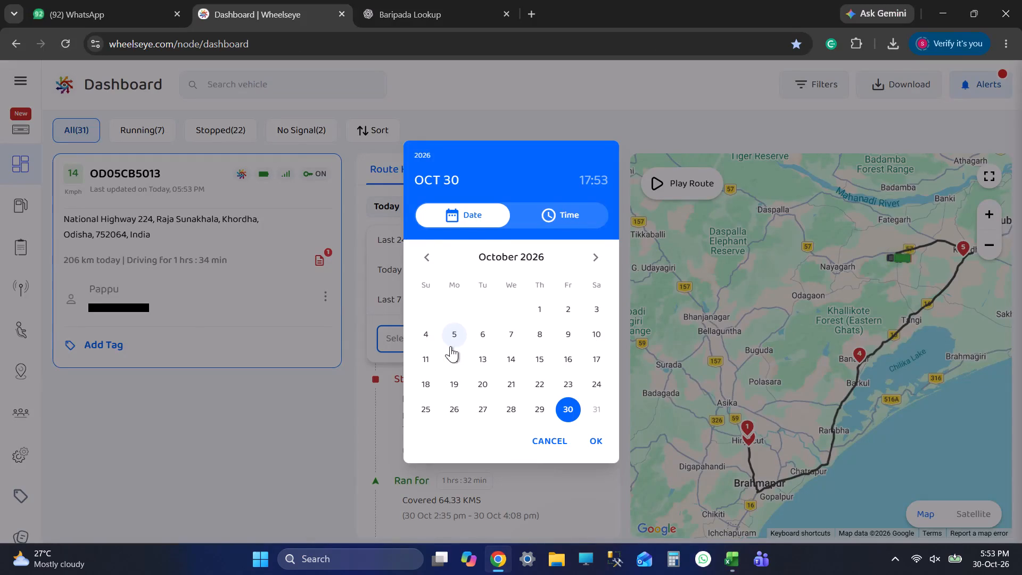
{"action": "key", "text": "alt+Tab"}
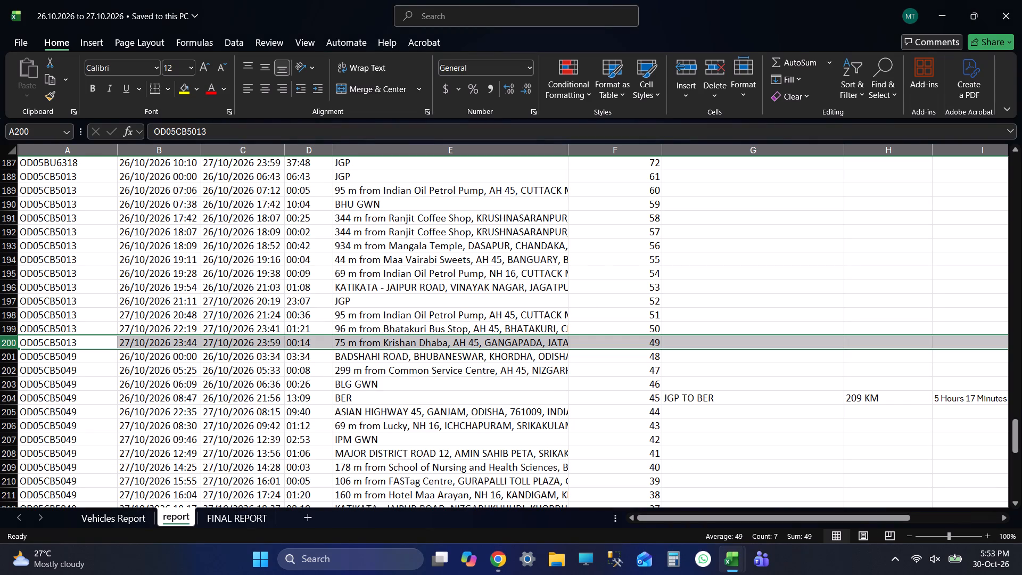
{"action": "left_click", "coordinate": [345, 300]}
{"action": "key", "text": "shift+Tab"}
{"action": "key", "text": "shift+Tab"}
{"action": "key", "text": "alt+Tab"}
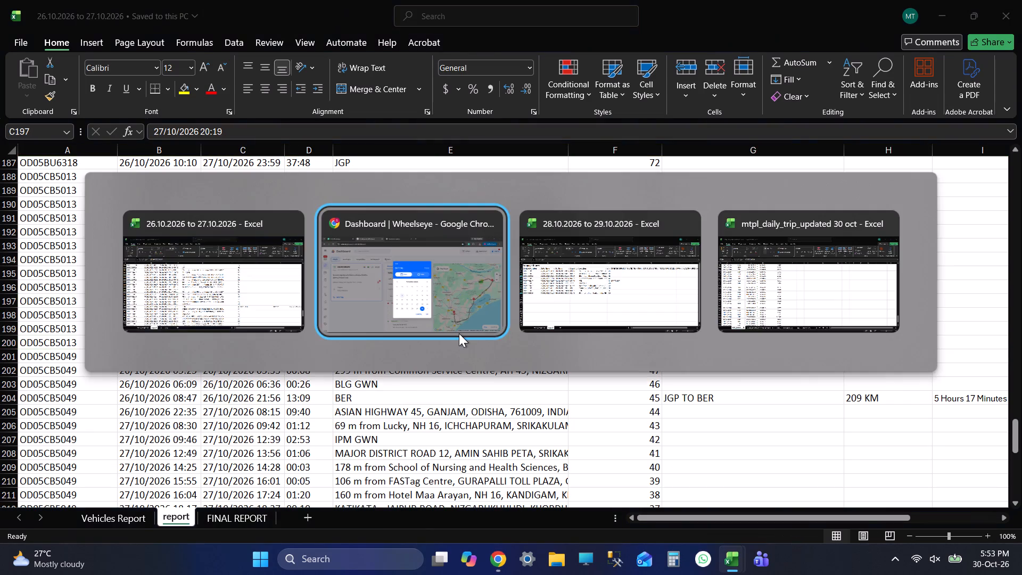
{"action": "left_click", "coordinate": [487, 410]}
{"action": "key", "text": "alt+Tab"}
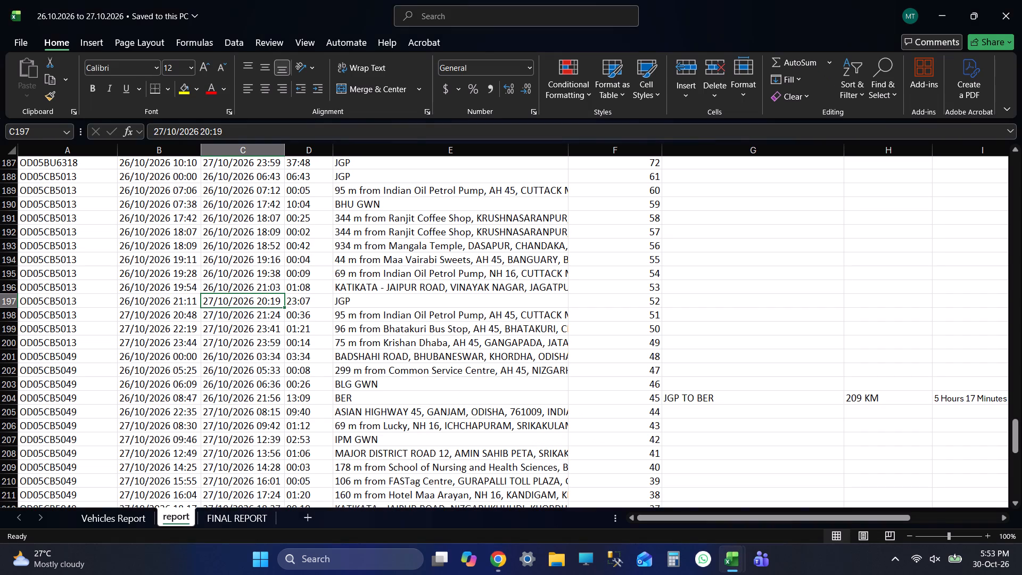
{"action": "key", "text": "alt+Tab"}
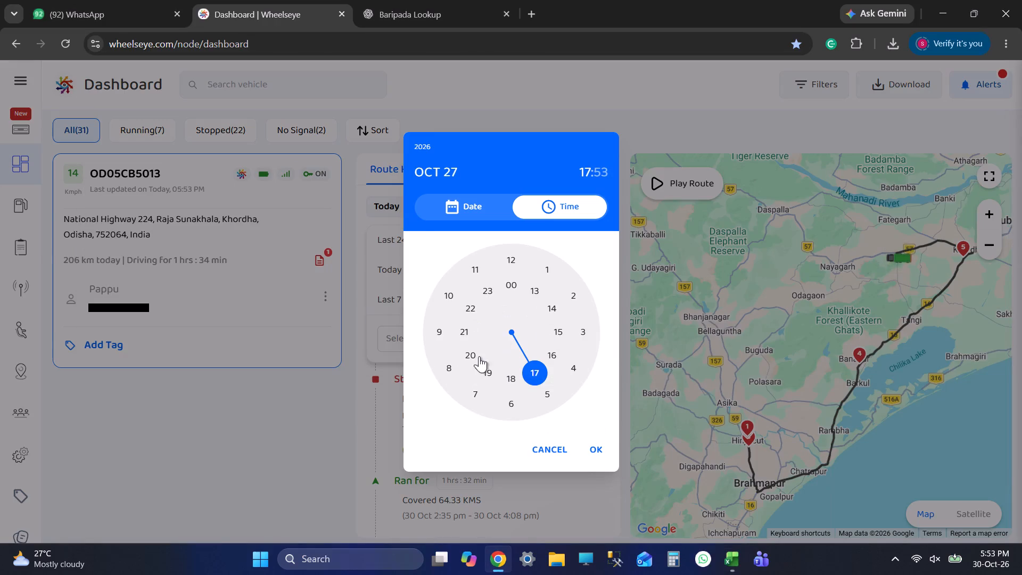
{"action": "left_click", "coordinate": [463, 358]}
{"action": "key", "text": "alt+Tab"}
{"action": "key", "text": "alt+Tab"}
{"action": "left_click", "coordinate": [535, 265]}
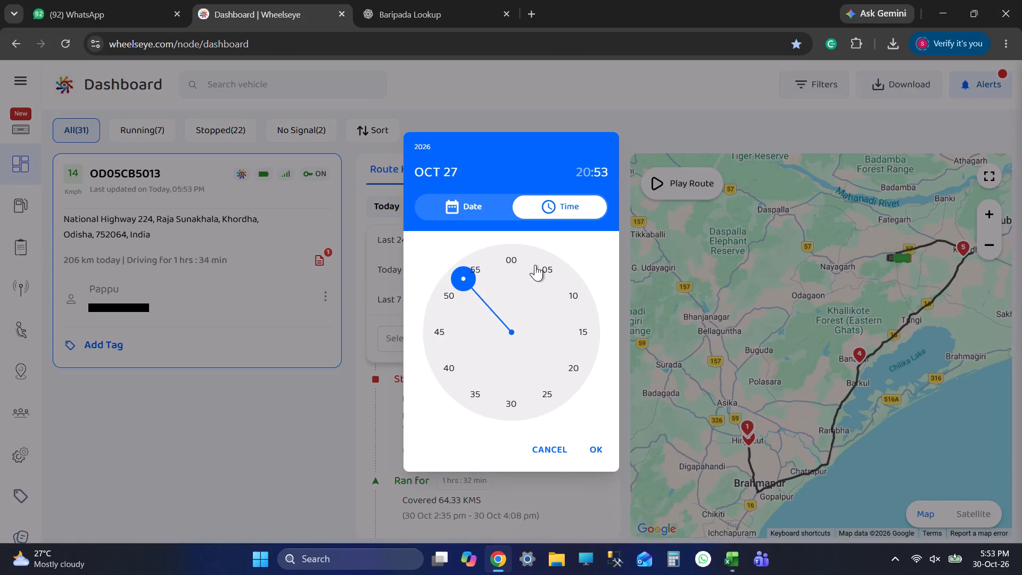
{"action": "left_click", "coordinate": [600, 448]}
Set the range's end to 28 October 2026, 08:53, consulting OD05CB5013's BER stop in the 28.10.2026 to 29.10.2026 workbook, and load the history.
{"action": "left_click", "coordinate": [502, 333]}
{"action": "key", "text": "alt+Tab"}
{"action": "key", "text": "alt+Tab"}
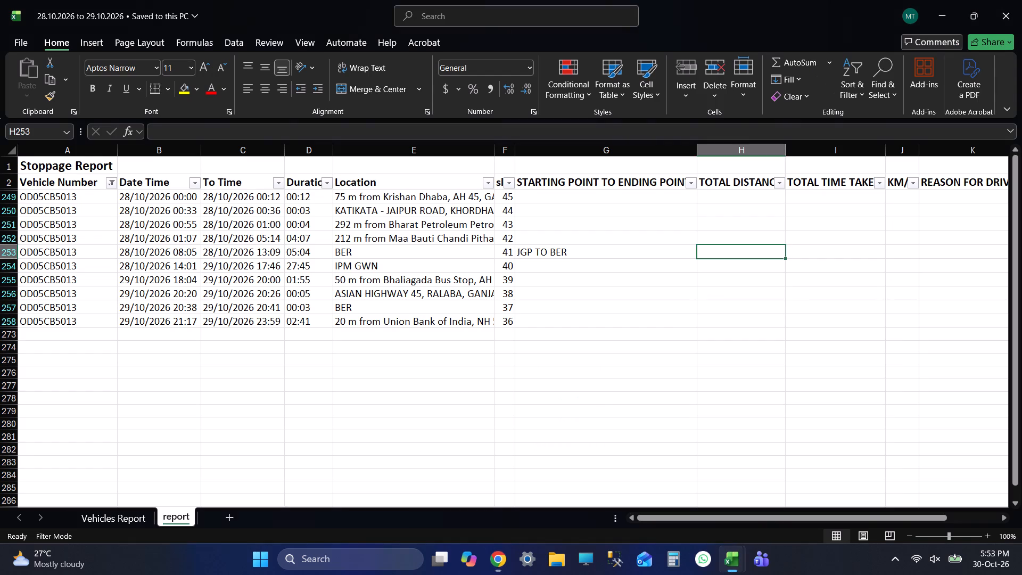
{"action": "key", "text": "shift+Tab"}
{"action": "key", "text": "shift+Tab"}
{"action": "key", "text": "shift+Tab"}
{"action": "key", "text": "shift+Tab"}
{"action": "key", "text": "shift+Tab"}
{"action": "key", "text": "shift+Tab"}
{"action": "key", "text": "shift+Tab"}
{"action": "key", "text": "shift+Tab"}
{"action": "key", "text": "shift+Tab"}
{"action": "key", "text": "shift+Tab"}
{"action": "key", "text": "shift+Tab"}
{"action": "key", "text": "Tab"}
{"action": "key", "text": "alt+Tab"}
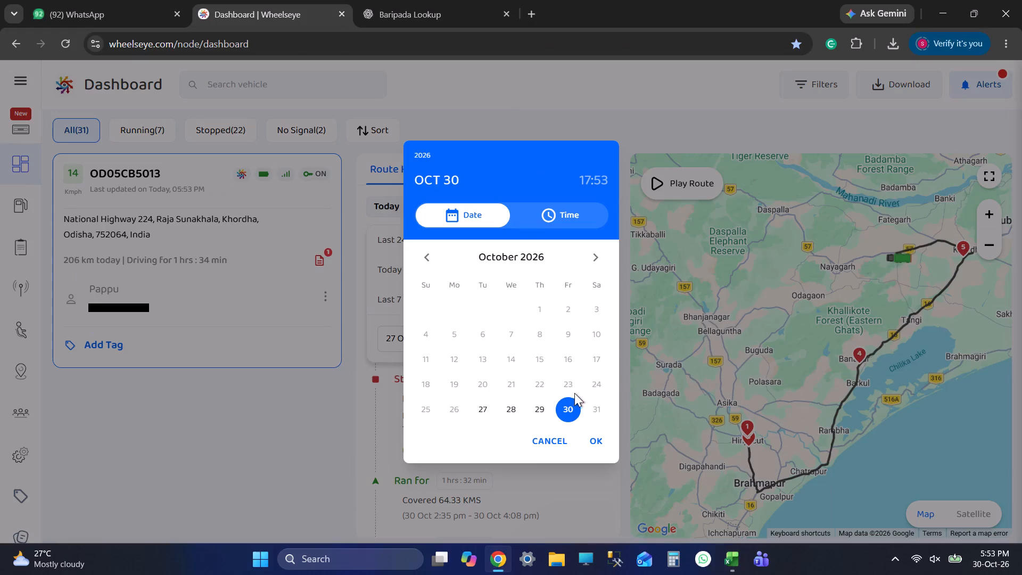
{"action": "left_click", "coordinate": [497, 415]}
{"action": "left_click", "coordinate": [511, 406]}
{"action": "key", "text": "alt+Tab"}
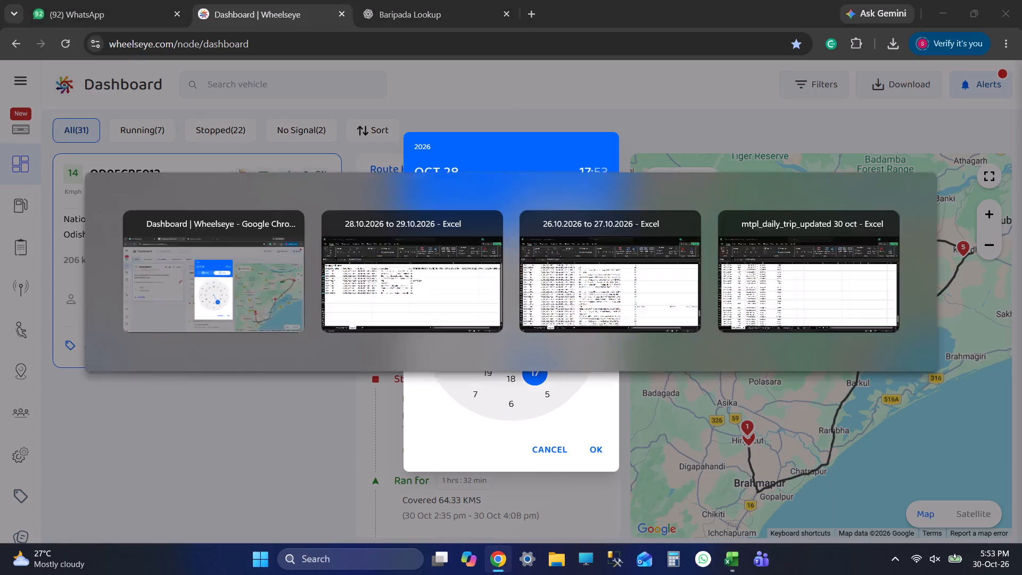
{"action": "key", "text": "alt+Tab"}
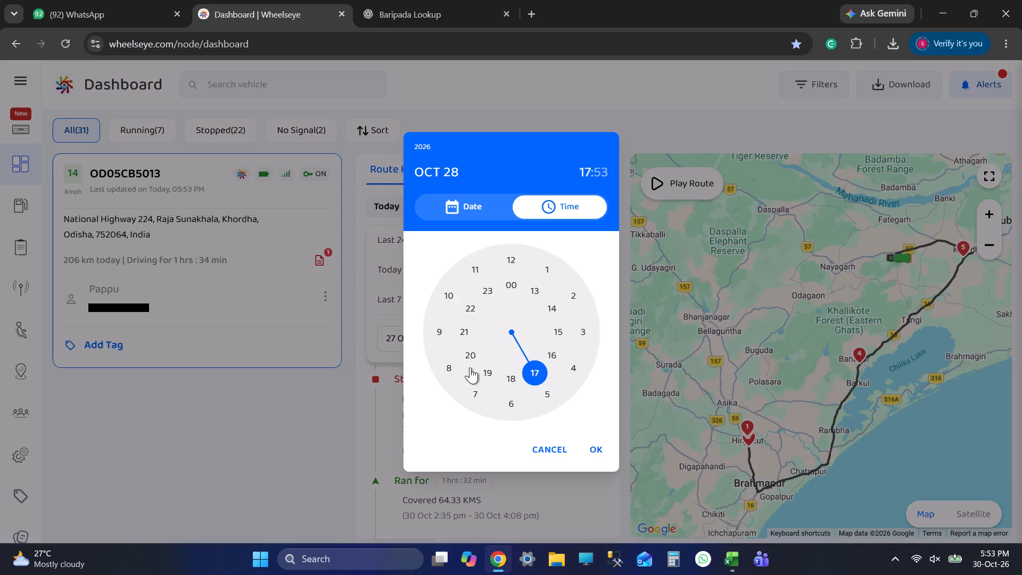
{"action": "left_click", "coordinate": [439, 368]}
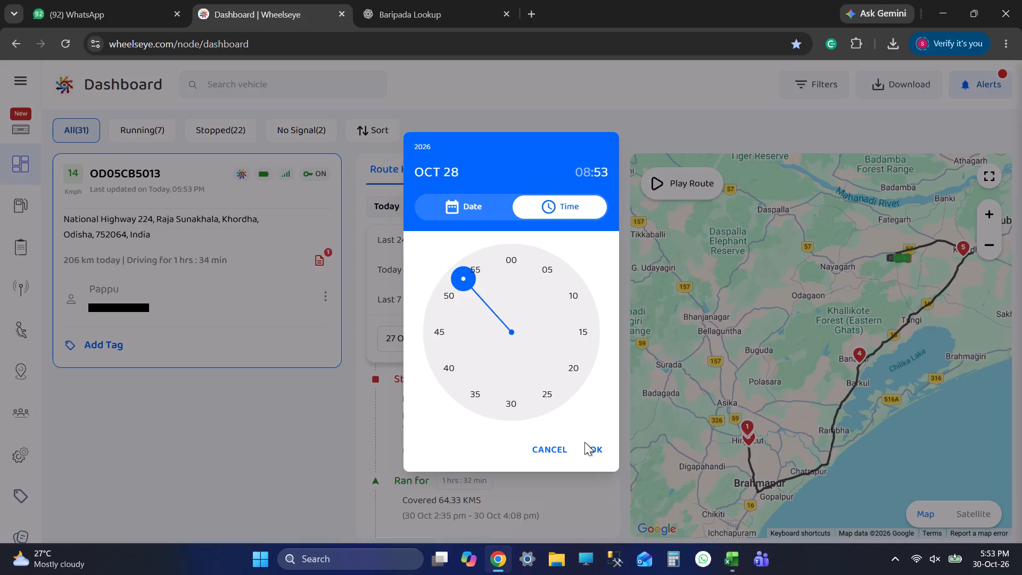
{"action": "left_click", "coordinate": [586, 445]}
{"action": "left_click", "coordinate": [495, 344]}
{"action": "scroll", "coordinate": [495, 361], "scroll_direction": "down", "scroll_amount": 1}
{"action": "scroll", "coordinate": [496, 374], "scroll_direction": "up", "scroll_amount": 1}
{"action": "scroll", "coordinate": [496, 375], "scroll_direction": "down", "scroll_amount": 5}
{"action": "scroll", "coordinate": [488, 424], "scroll_direction": "up", "scroll_amount": 1}
{"action": "scroll", "coordinate": [488, 424], "scroll_direction": "down", "scroll_amount": 1}
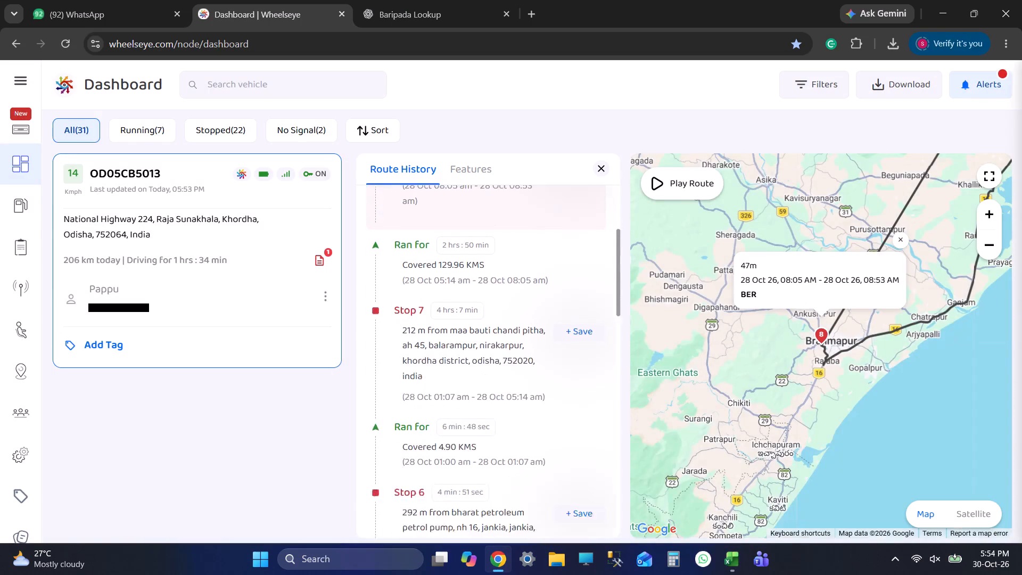
{"action": "scroll", "coordinate": [488, 425], "scroll_direction": "down", "scroll_amount": 2}
{"action": "scroll", "coordinate": [488, 425], "scroll_direction": "up", "scroll_amount": 1}
{"action": "scroll", "coordinate": [488, 425], "scroll_direction": "down", "scroll_amount": 15}
{"action": "scroll", "coordinate": [488, 458], "scroll_direction": "up", "scroll_amount": 1}
{"action": "scroll", "coordinate": [488, 459], "scroll_direction": "down", "scroll_amount": 1}
{"action": "left_click", "coordinate": [493, 376]}
{"action": "scroll", "coordinate": [493, 376], "scroll_direction": "up", "scroll_amount": 1}
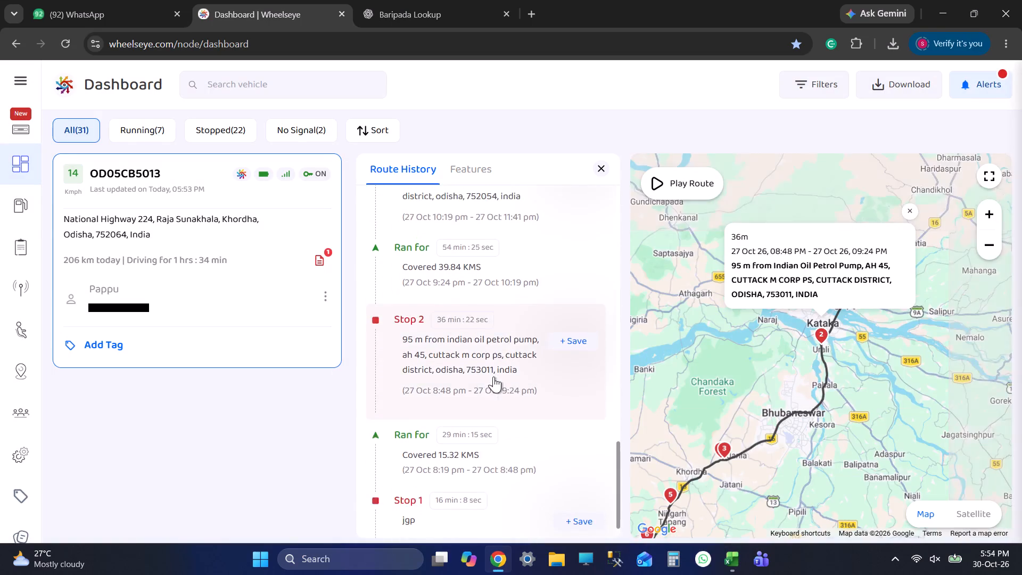
{"action": "scroll", "coordinate": [493, 376], "scroll_direction": "up", "scroll_amount": 1}
{"action": "left_click", "coordinate": [506, 309]}
{"action": "scroll", "coordinate": [516, 353], "scroll_direction": "up", "scroll_amount": 2}
{"action": "scroll", "coordinate": [544, 405], "scroll_direction": "down", "scroll_amount": 2}
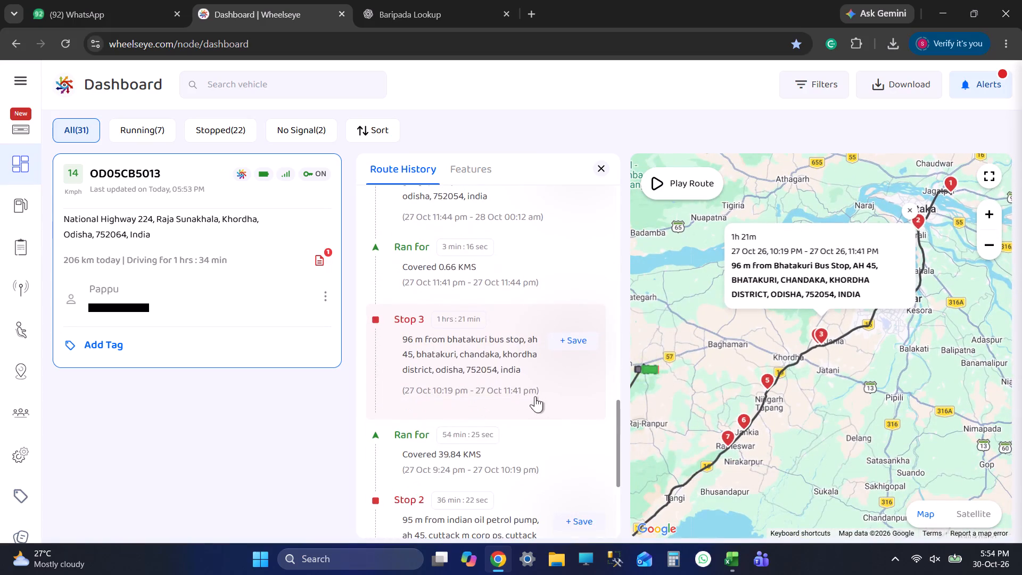
{"action": "scroll", "coordinate": [528, 398], "scroll_direction": "up", "scroll_amount": 2}
{"action": "left_click", "coordinate": [464, 317]}
{"action": "scroll", "coordinate": [485, 349], "scroll_direction": "up", "scroll_amount": 3}
{"action": "left_click", "coordinate": [485, 349]}
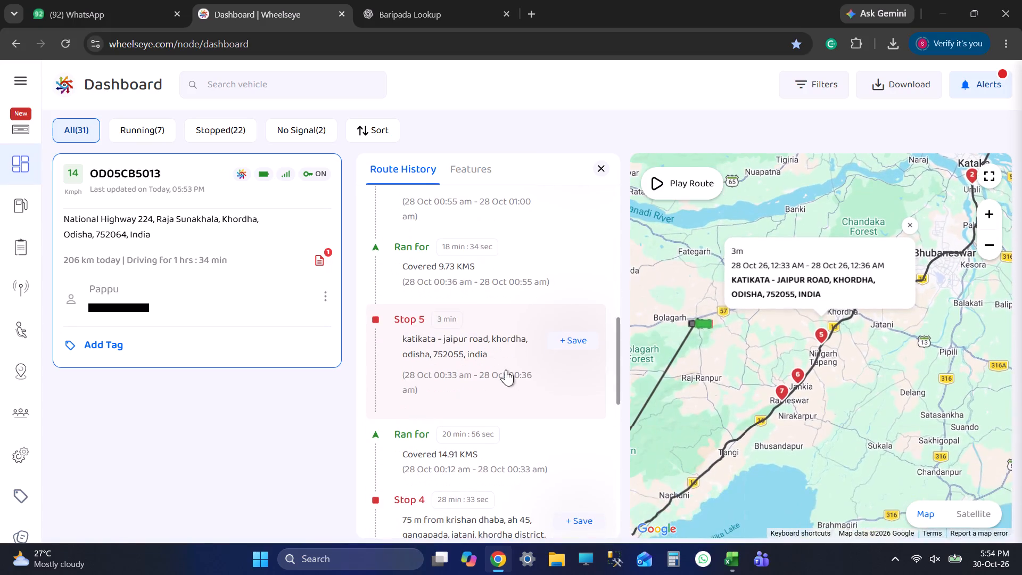
{"action": "scroll", "coordinate": [845, 369], "scroll_direction": "up", "scroll_amount": 3}
{"action": "scroll", "coordinate": [517, 346], "scroll_direction": "up", "scroll_amount": 2}
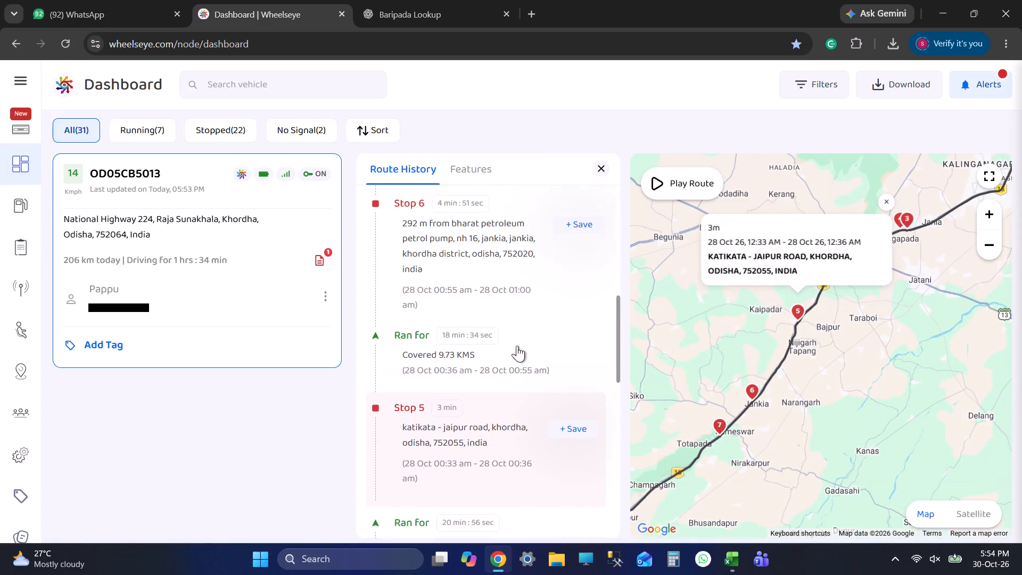
{"action": "left_click", "coordinate": [489, 301]}
{"action": "scroll", "coordinate": [496, 384], "scroll_direction": "up", "scroll_amount": 4}
{"action": "left_click", "coordinate": [479, 415]}
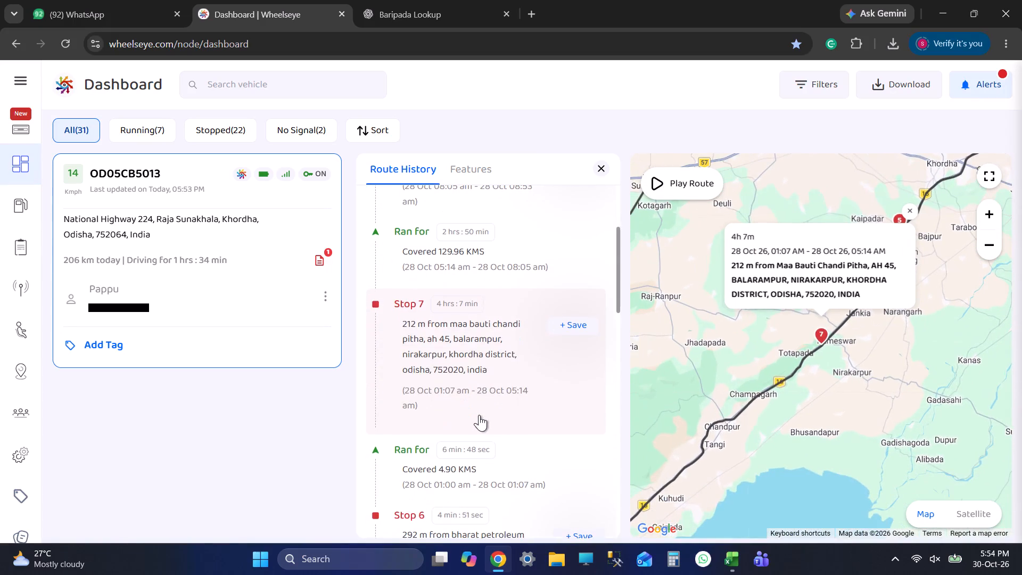
{"action": "scroll", "coordinate": [505, 397], "scroll_direction": "up", "scroll_amount": 2}
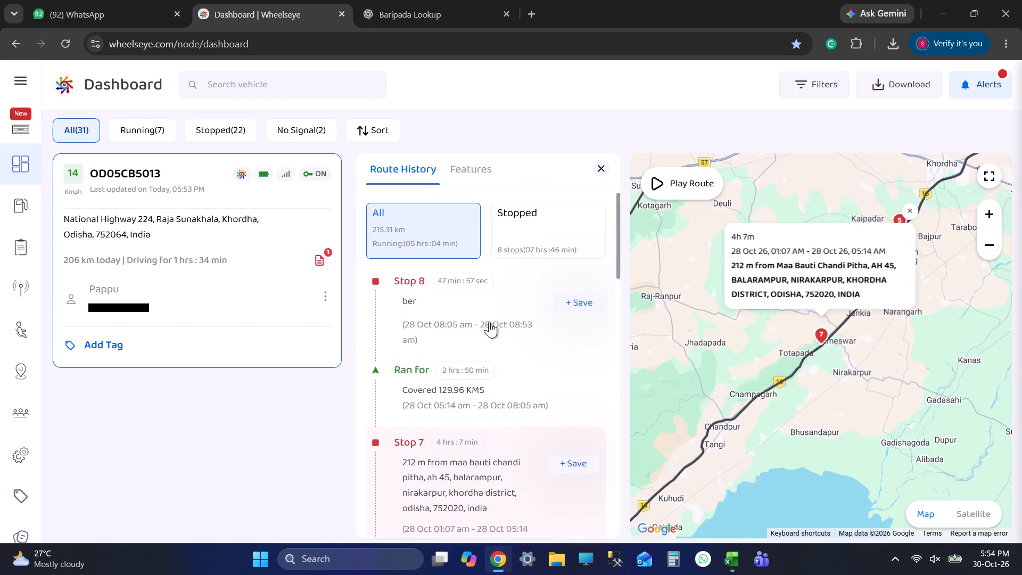
{"action": "left_click", "coordinate": [489, 318]}
{"action": "key", "text": "alt+Tab"}
{"action": "key", "text": "ctrl+s"}
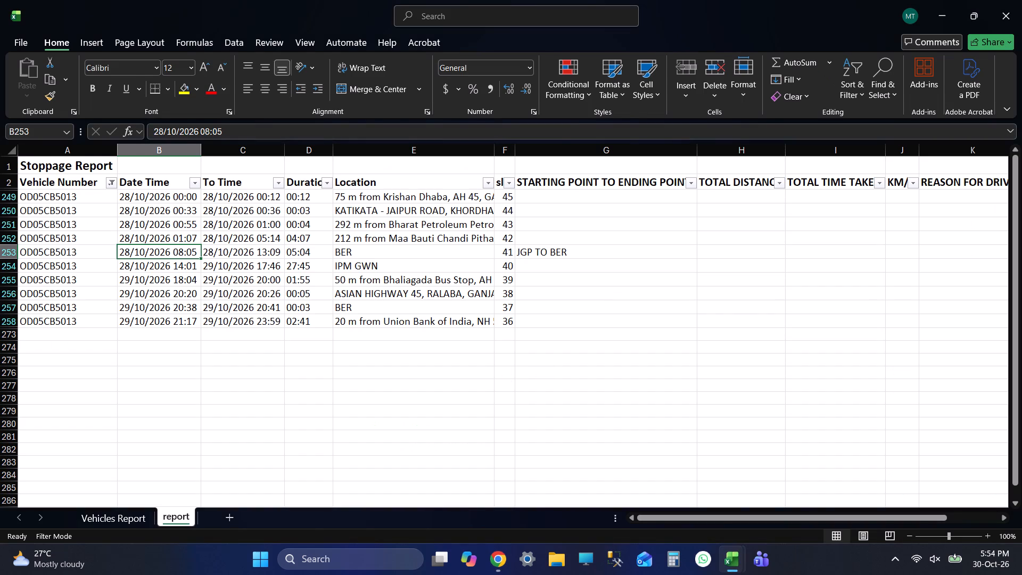
{"action": "left_click", "coordinate": [385, 314]}
{"action": "key", "text": "Tab"}
{"action": "key", "text": "Tab"}
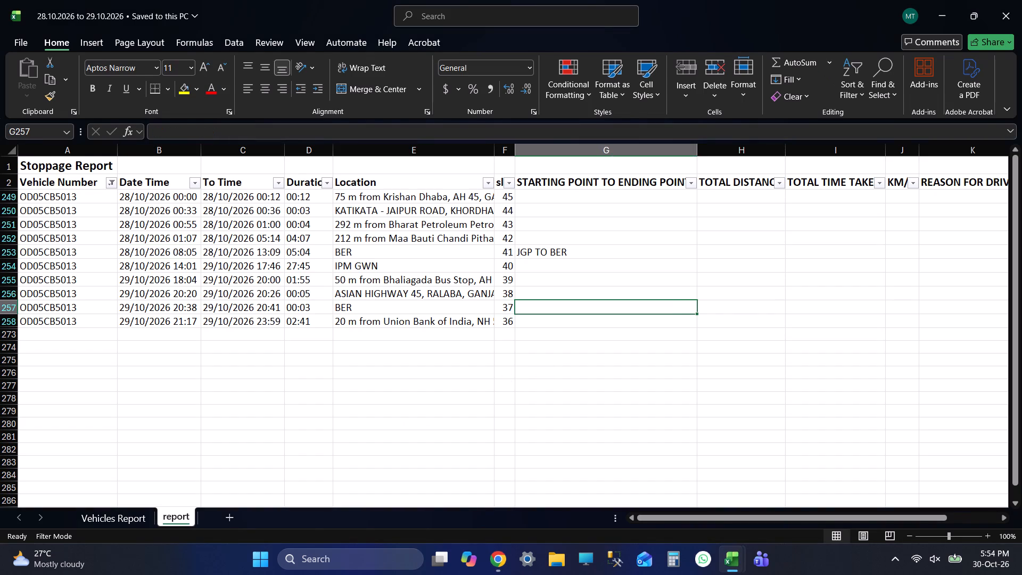
{"action": "left_click", "coordinate": [596, 254]}
{"action": "key", "text": "Tab"}
{"action": "key", "text": "alt+Tab"}
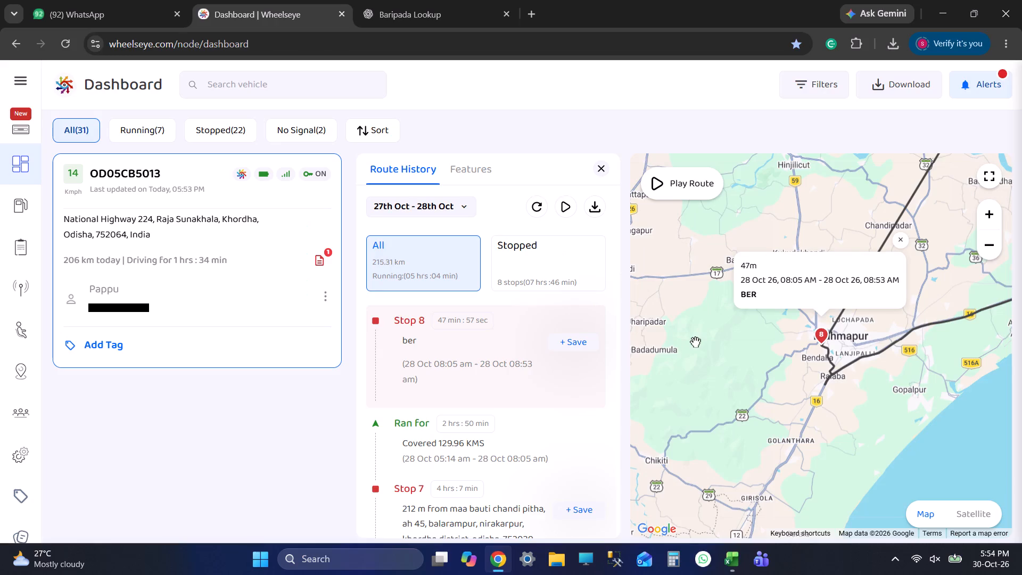
{"action": "key", "text": "alt+Tab"}
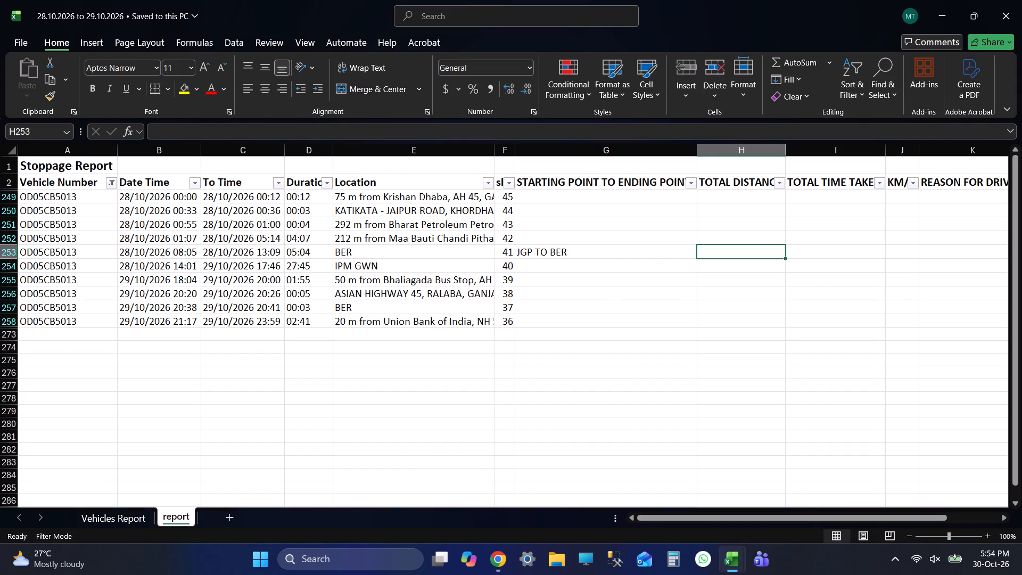
{"action": "type", "text": "216 KM"}
{"action": "key", "text": "Tab"}
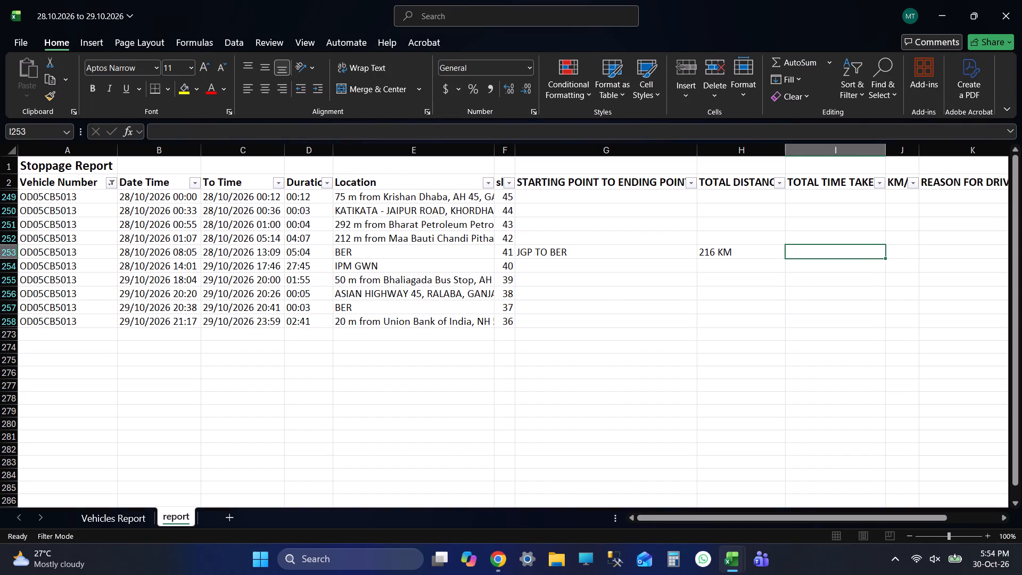
{"action": "key", "text": "ctrl+s"}
{"action": "key", "text": "ctrl+s"}
{"action": "key", "text": "ctrl+s"}
{"action": "key", "text": "ctrl+s"}
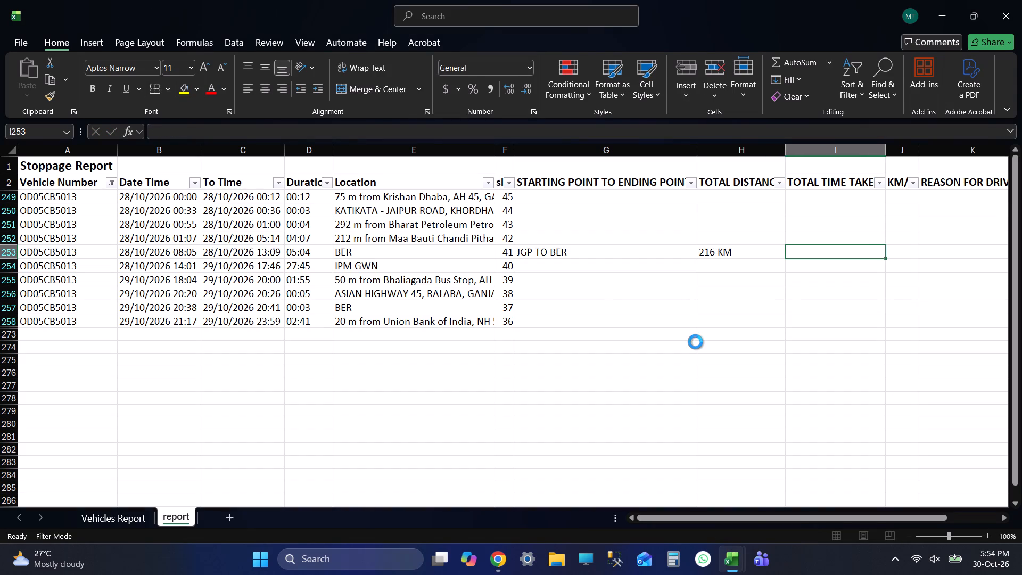
{"action": "key", "text": "ctrl+s"}
{"action": "key", "text": "ctrl+s"}
{"action": "key", "text": "ctrl+s"}
{"action": "key", "text": "ctrl+s"}
{"action": "key", "text": "ctrl+s"}
{"action": "key", "text": "ctrl+s"}
{"action": "key", "text": "ctrl+s"}
{"action": "key", "text": "ctrl+s"}
{"action": "key", "text": "ctrl+s"}
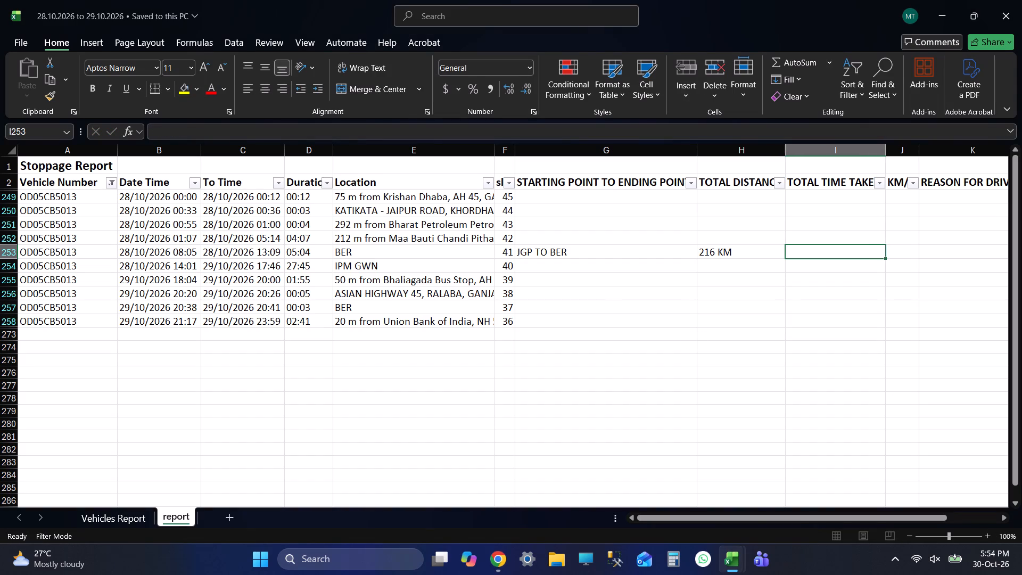
{"action": "key", "text": "ctrl+s"}
{"action": "key", "text": "ctrl+s"}
{"action": "key", "text": "ctrl+s"}
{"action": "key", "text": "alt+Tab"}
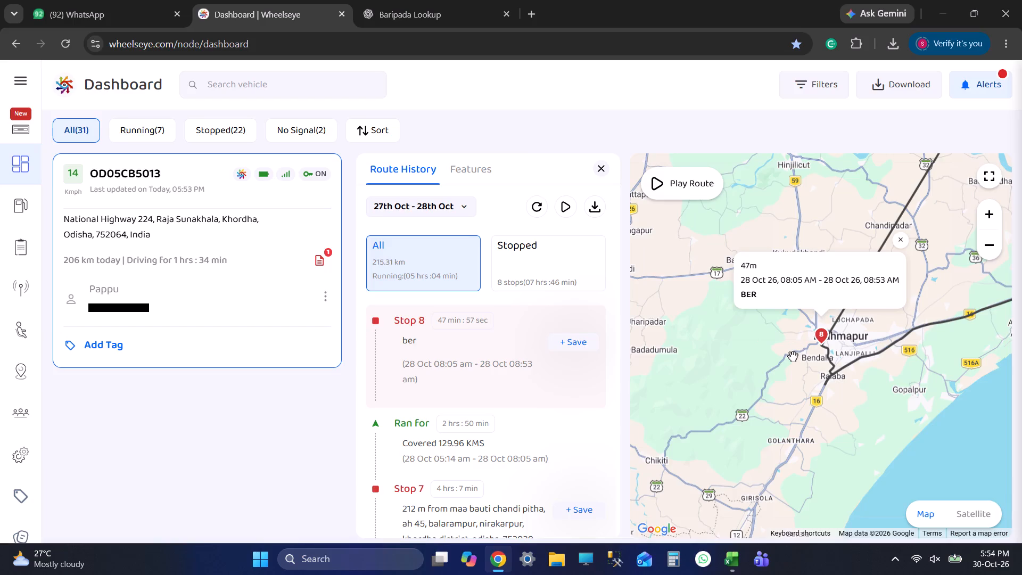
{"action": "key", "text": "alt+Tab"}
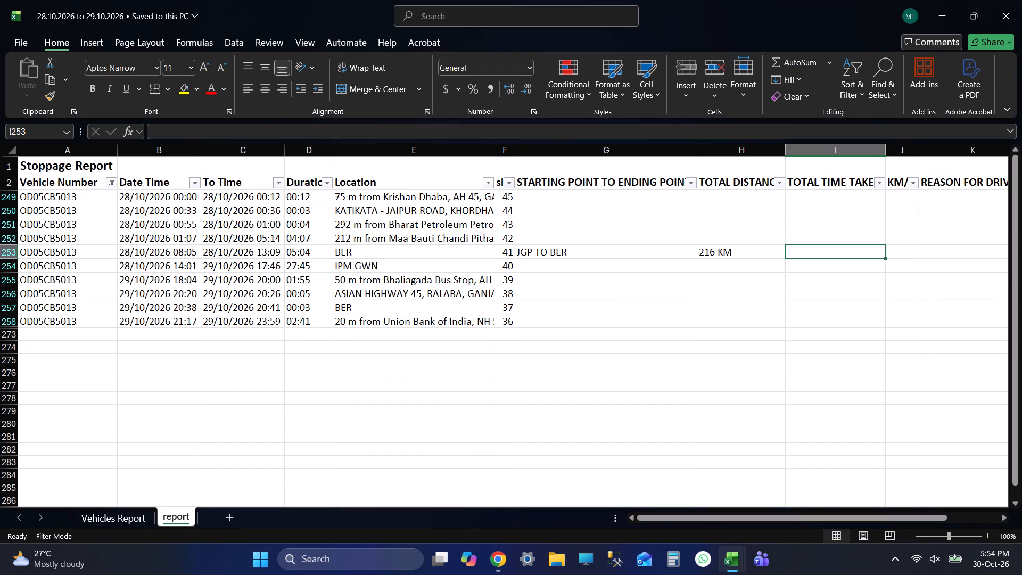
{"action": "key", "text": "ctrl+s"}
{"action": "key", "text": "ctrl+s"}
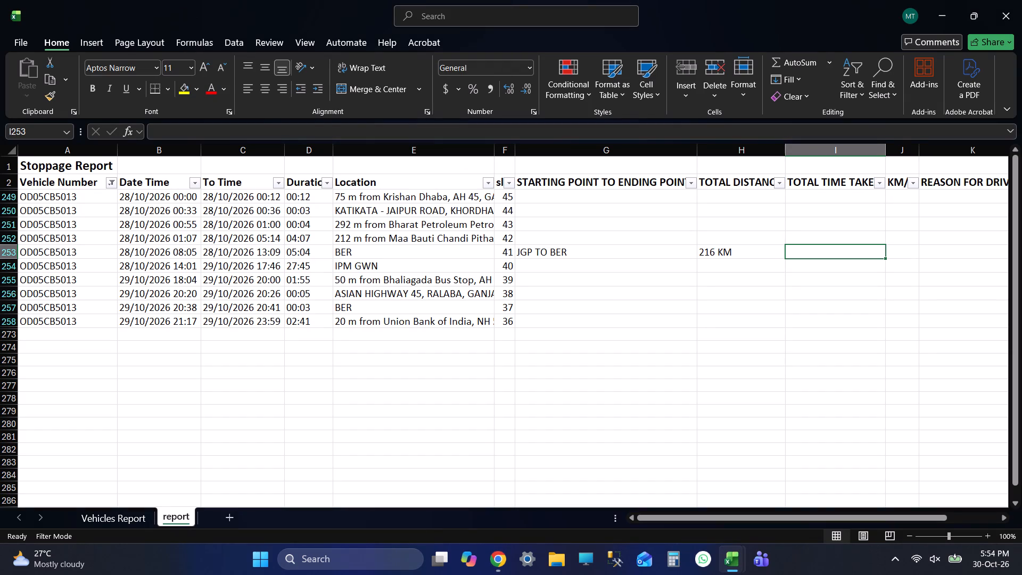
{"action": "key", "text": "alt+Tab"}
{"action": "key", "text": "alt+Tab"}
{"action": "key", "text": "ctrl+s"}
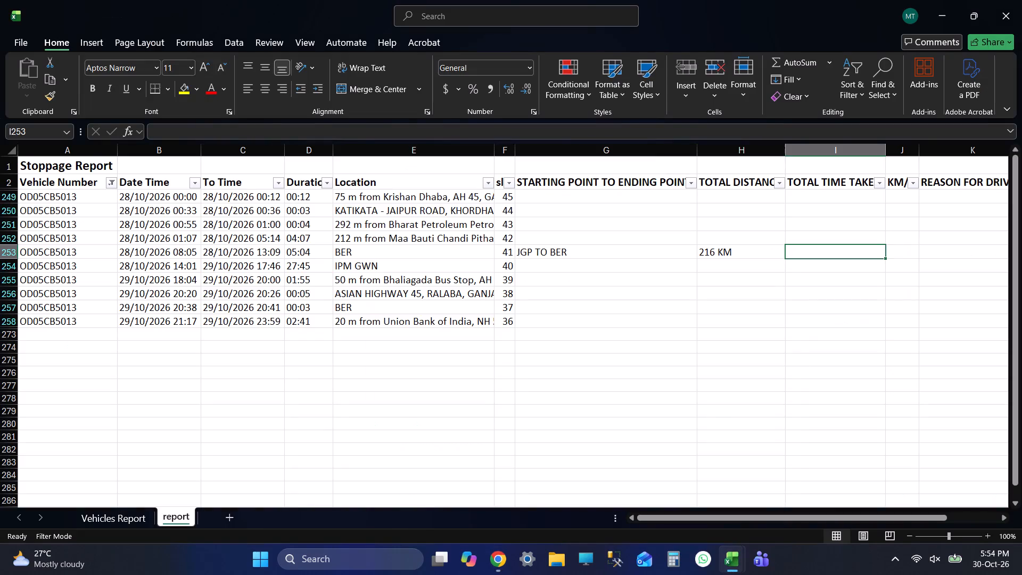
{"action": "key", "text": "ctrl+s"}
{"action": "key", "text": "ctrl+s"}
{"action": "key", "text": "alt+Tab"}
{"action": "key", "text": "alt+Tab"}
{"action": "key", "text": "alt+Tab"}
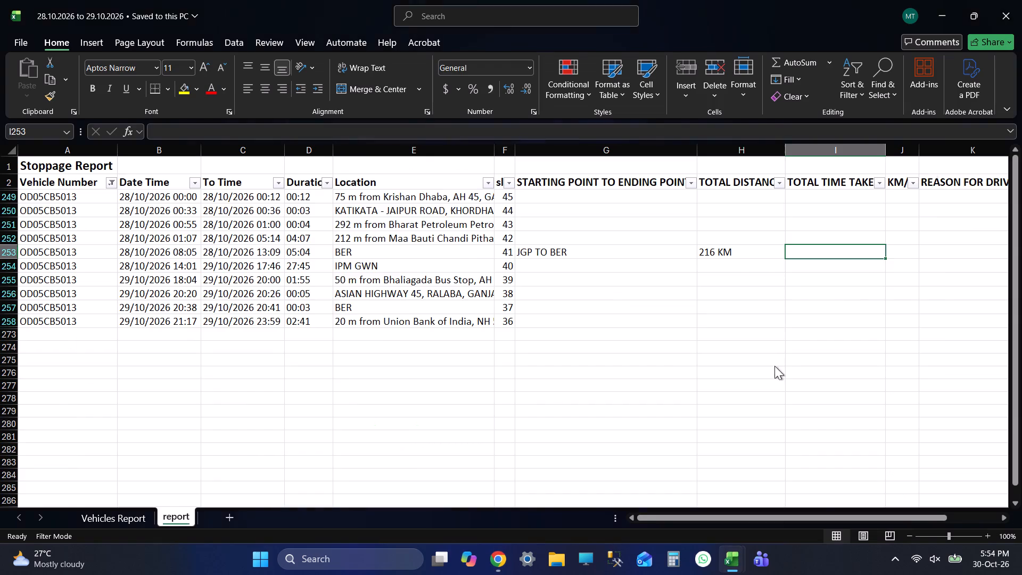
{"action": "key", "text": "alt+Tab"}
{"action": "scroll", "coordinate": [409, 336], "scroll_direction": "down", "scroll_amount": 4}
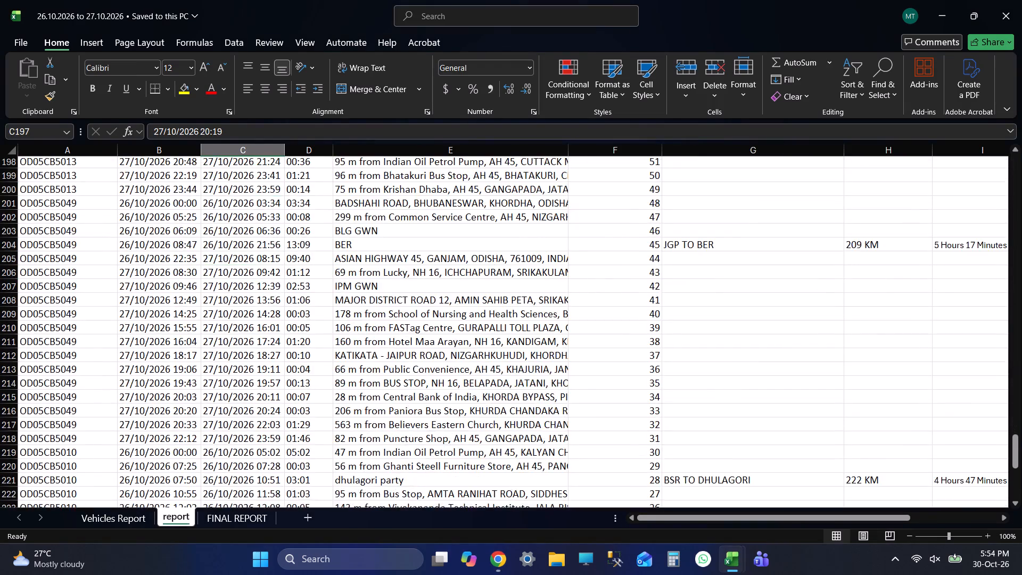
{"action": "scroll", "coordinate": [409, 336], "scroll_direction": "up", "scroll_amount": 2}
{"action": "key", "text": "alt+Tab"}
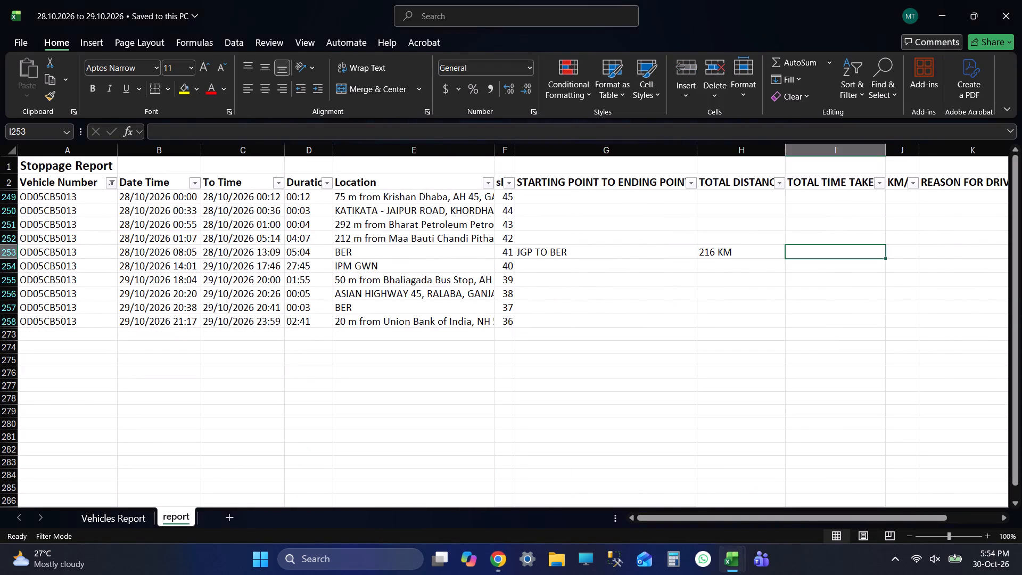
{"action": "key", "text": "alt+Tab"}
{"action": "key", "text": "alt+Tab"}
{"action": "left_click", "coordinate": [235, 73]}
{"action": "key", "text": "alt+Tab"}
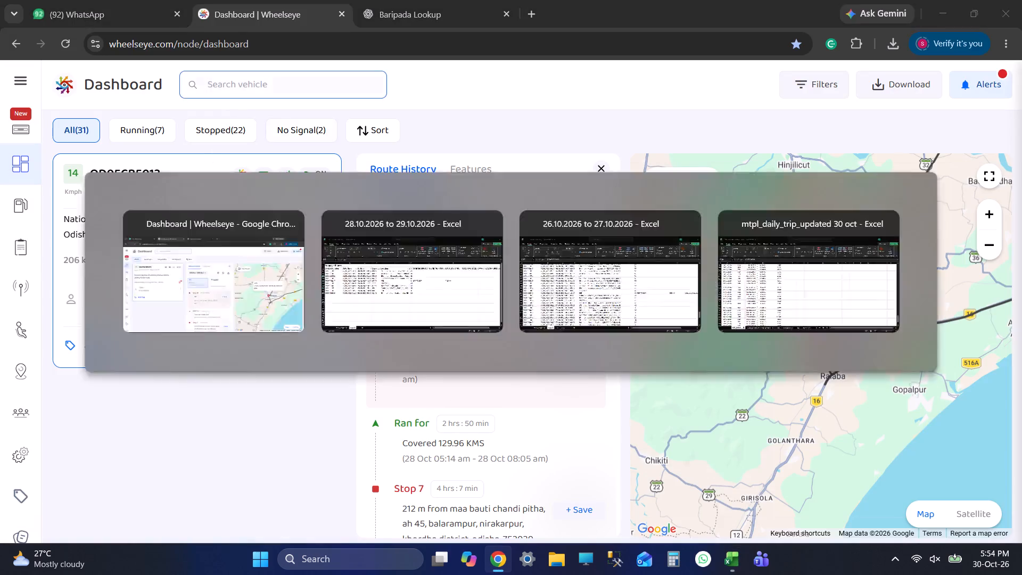
{"action": "key", "text": "alt+Tab"}
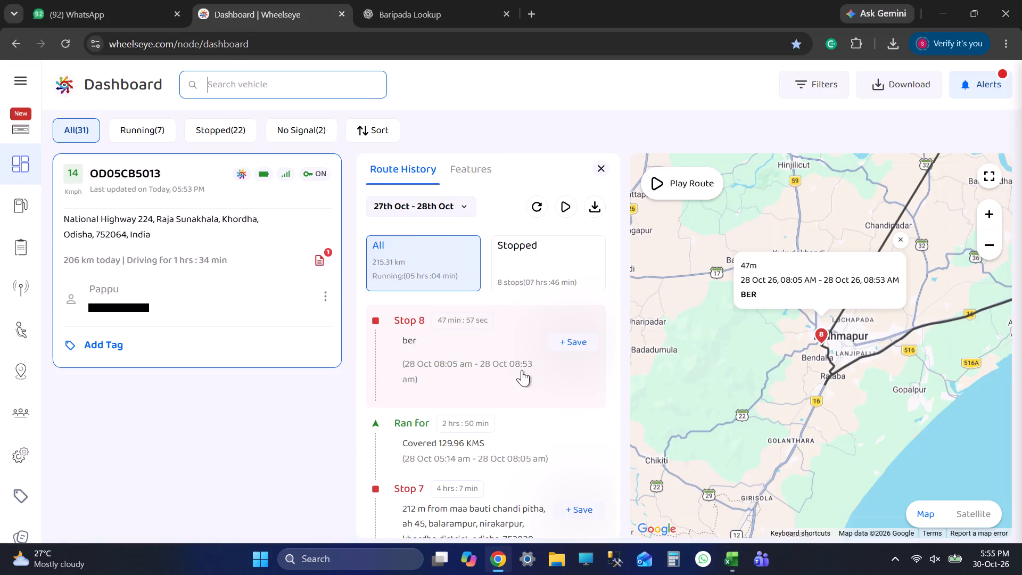
{"action": "scroll", "coordinate": [530, 383], "scroll_direction": "down", "scroll_amount": 10}
{"action": "scroll", "coordinate": [524, 397], "scroll_direction": "up", "scroll_amount": 1}
{"action": "scroll", "coordinate": [524, 398], "scroll_direction": "down", "scroll_amount": 5}
{"action": "scroll", "coordinate": [519, 412], "scroll_direction": "up", "scroll_amount": 1}
{"action": "scroll", "coordinate": [519, 412], "scroll_direction": "down", "scroll_amount": 3}
{"action": "scroll", "coordinate": [519, 413], "scroll_direction": "up", "scroll_amount": 1}
{"action": "scroll", "coordinate": [519, 414], "scroll_direction": "down", "scroll_amount": 8}
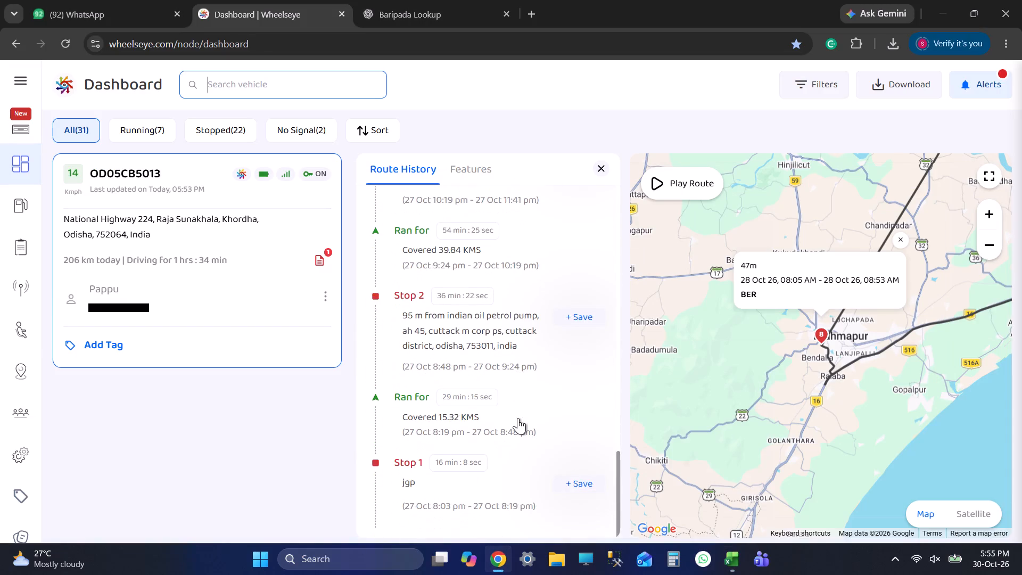
{"action": "scroll", "coordinate": [518, 418], "scroll_direction": "up", "scroll_amount": 11}
{"action": "scroll", "coordinate": [518, 418], "scroll_direction": "down", "scroll_amount": 1}
{"action": "scroll", "coordinate": [518, 418], "scroll_direction": "up", "scroll_amount": 1}
{"action": "scroll", "coordinate": [518, 418], "scroll_direction": "down", "scroll_amount": 1}
{"action": "scroll", "coordinate": [518, 418], "scroll_direction": "up", "scroll_amount": 12}
{"action": "scroll", "coordinate": [784, 357], "scroll_direction": "down", "scroll_amount": 1}
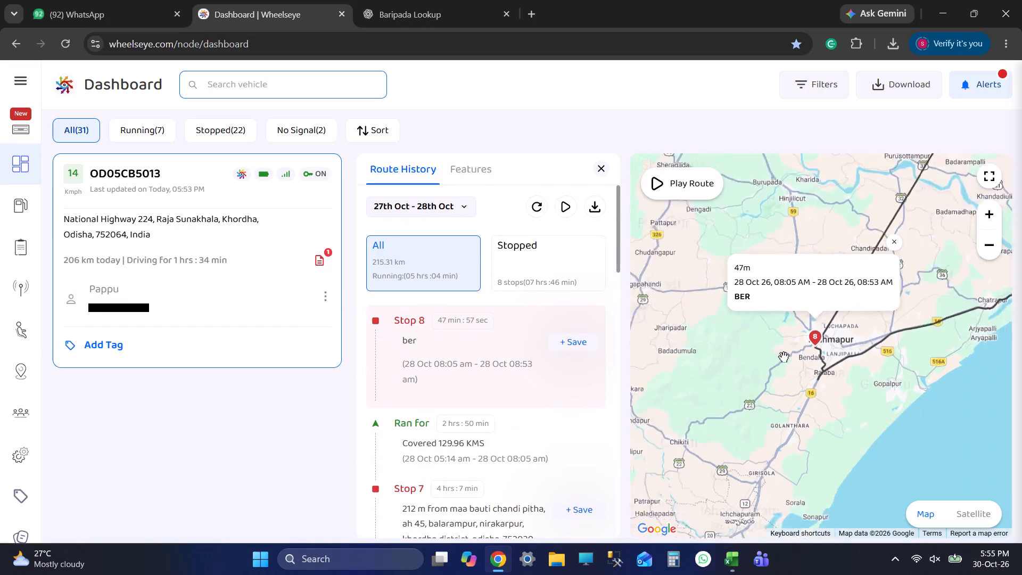
{"action": "key", "text": "alt+Tab"}
{"action": "key", "text": "alt+Tab"}
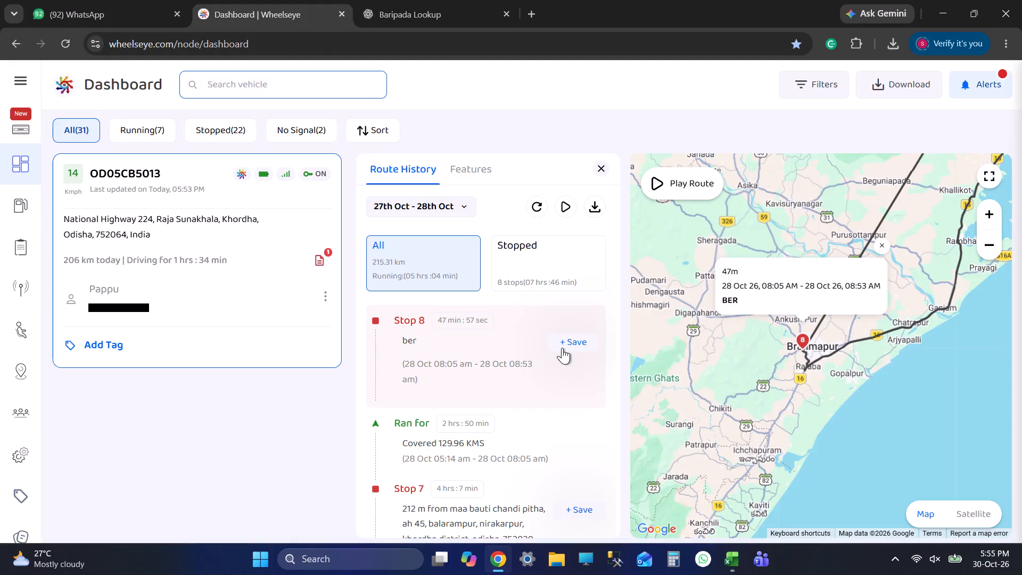
{"action": "key", "text": "alt+Tab"}
{"action": "key", "text": "alt+Tab"}
{"action": "key", "text": "alt+Tab"}
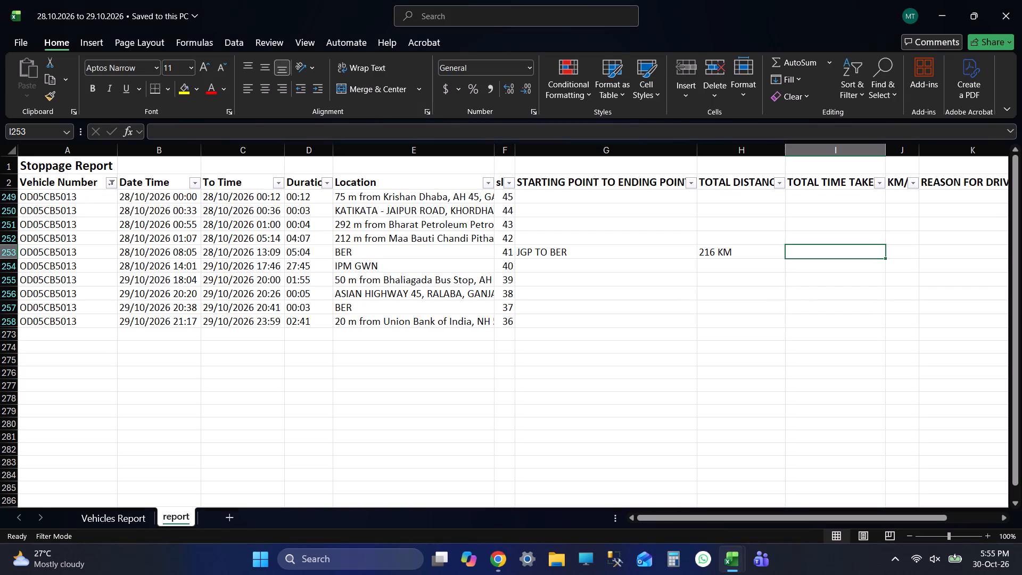
{"action": "key", "text": "alt+Tab"}
{"action": "key", "text": "alt+Tab"}
{"action": "key", "text": "alt+Tab"}
{"action": "key", "text": "alt+Tab"}
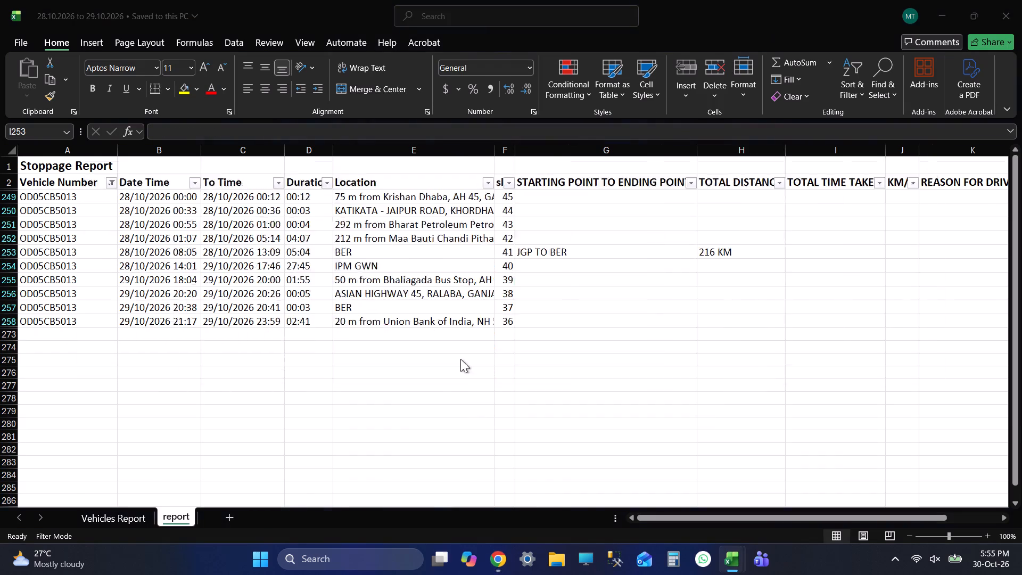
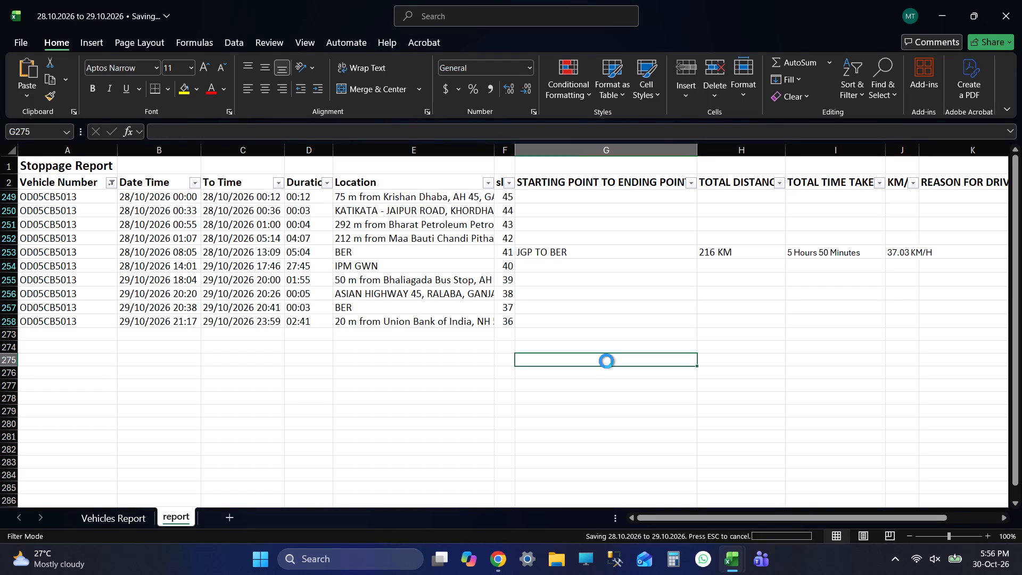
{"action": "left_click", "coordinate": [390, 268]}
{"action": "key", "text": "shift+Tab"}
{"action": "key", "text": "shift+Tab"}
{"action": "key", "text": "shift+Tab"}
{"action": "key", "text": "shift+Tab"}
{"action": "key", "text": "shift+Tab"}
{"action": "key", "text": "shift+Tab"}
{"action": "key", "text": "shift+Tab"}
{"action": "key", "text": "shift+Tab"}
{"action": "key", "text": "shift+Tab"}
{"action": "key", "text": "shift+Tab"}
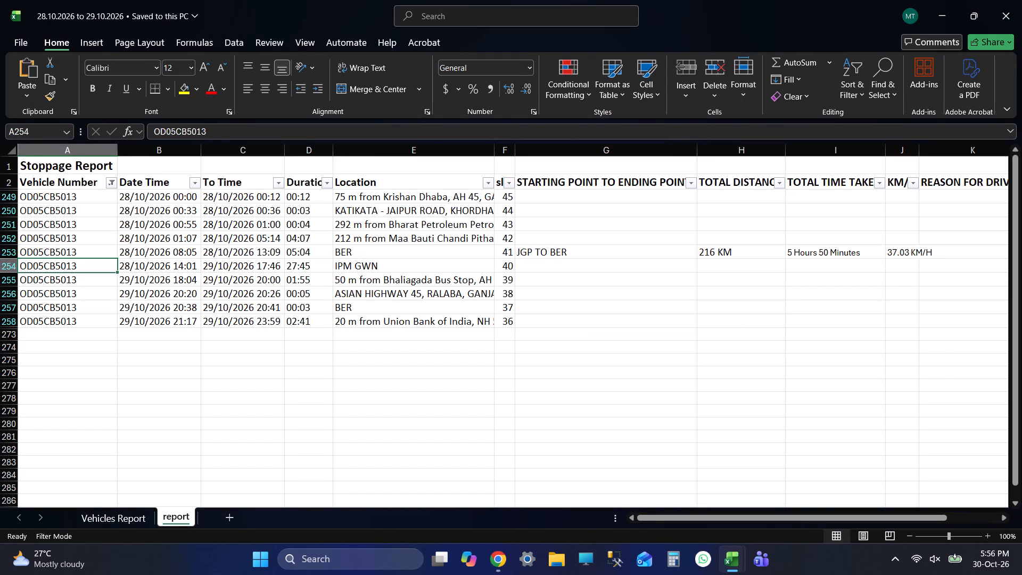
{"action": "left_click", "coordinate": [410, 326]}
{"action": "left_click", "coordinate": [368, 264]}
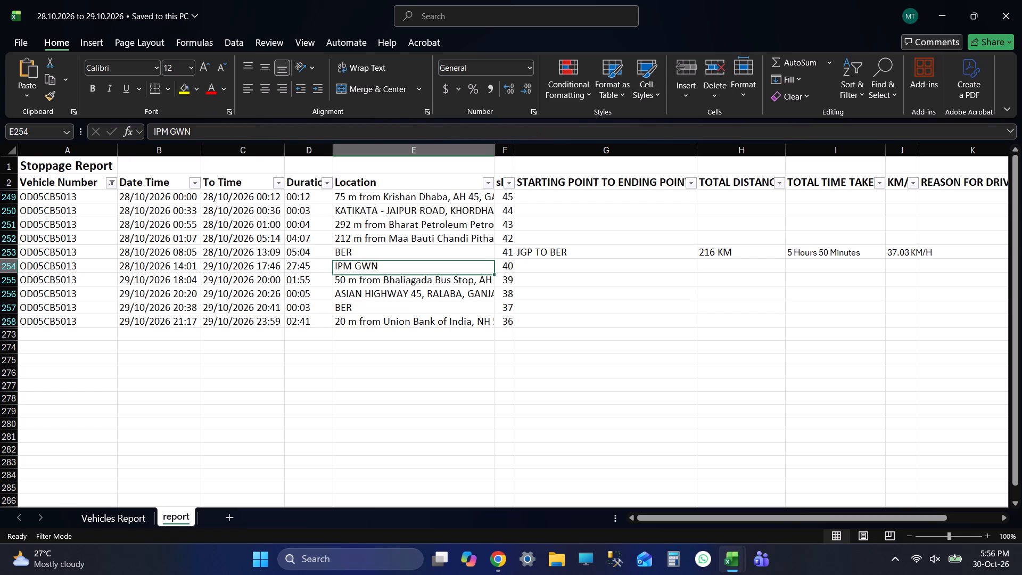
{"action": "key", "text": "shift+Tab"}
{"action": "key", "text": "shift+Tab"}
{"action": "key", "text": "shift+Tab"}
{"action": "key", "text": "shift+Tab"}
{"action": "key", "text": "shift+Tab"}
{"action": "key", "text": "shift+Tab"}
{"action": "key", "text": "shift+Tab"}
{"action": "key", "text": "shift+Tab"}
{"action": "key", "text": "shift+Tab"}
{"action": "key", "text": "shift+Tab"}
{"action": "key", "text": "shift+Tab"}
{"action": "key", "text": "shift+Tab"}
{"action": "key", "text": "shift+Tab"}
{"action": "key", "text": "shift+Tab"}
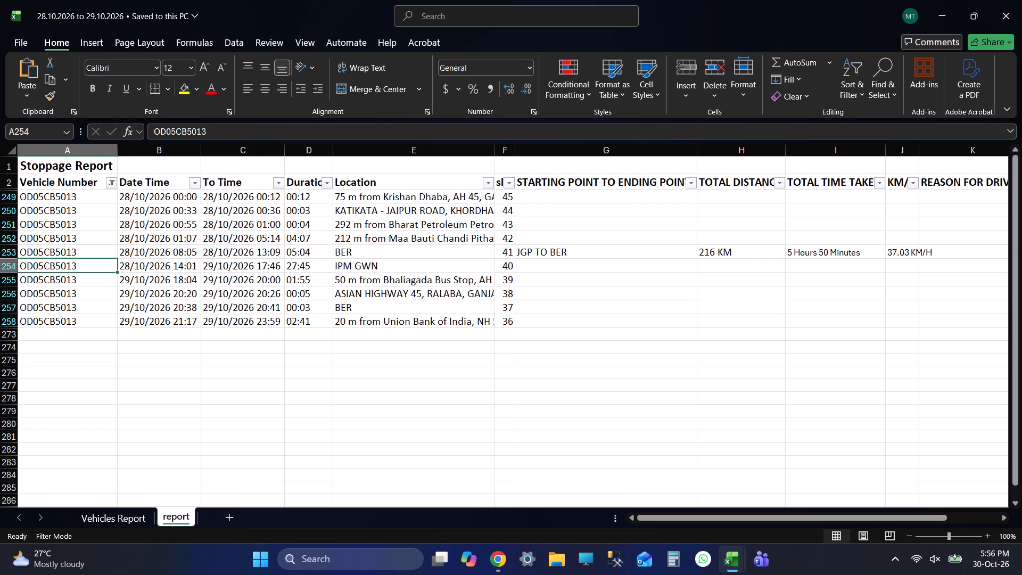
{"action": "left_click", "coordinate": [399, 312]}
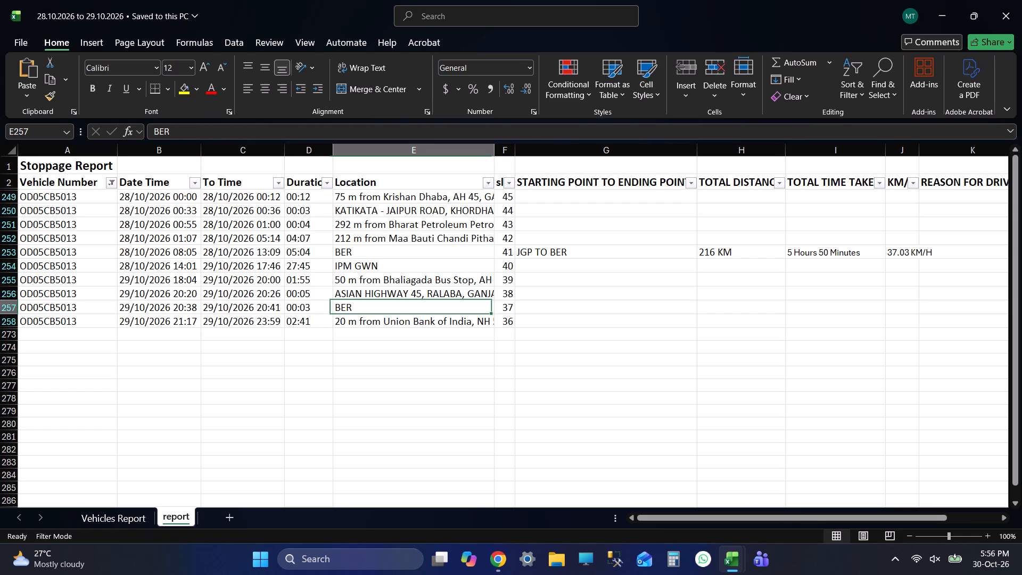
{"action": "key", "text": "shift+Tab"}
{"action": "key", "text": "shift+Tab"}
{"action": "key", "text": "shift+Tab"}
{"action": "key", "text": "shift+Tab"}
{"action": "key", "text": "shift+Tab"}
{"action": "key", "text": "shift+Tab"}
{"action": "key", "text": "shift+Tab"}
{"action": "key", "text": "shift+Tab"}
{"action": "key", "text": "shift+Tab"}
{"action": "key", "text": "shift+Tab"}
{"action": "key", "text": "shift+Tab"}
{"action": "key", "text": "shift+Tab"}
{"action": "key", "text": "shift+Tab"}
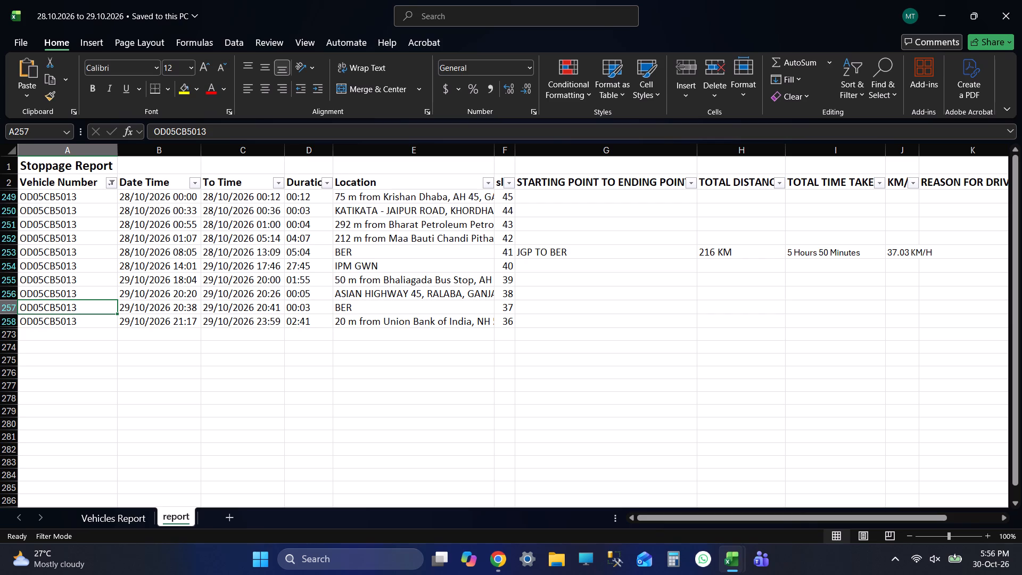
{"action": "left_click", "coordinate": [188, 326]}
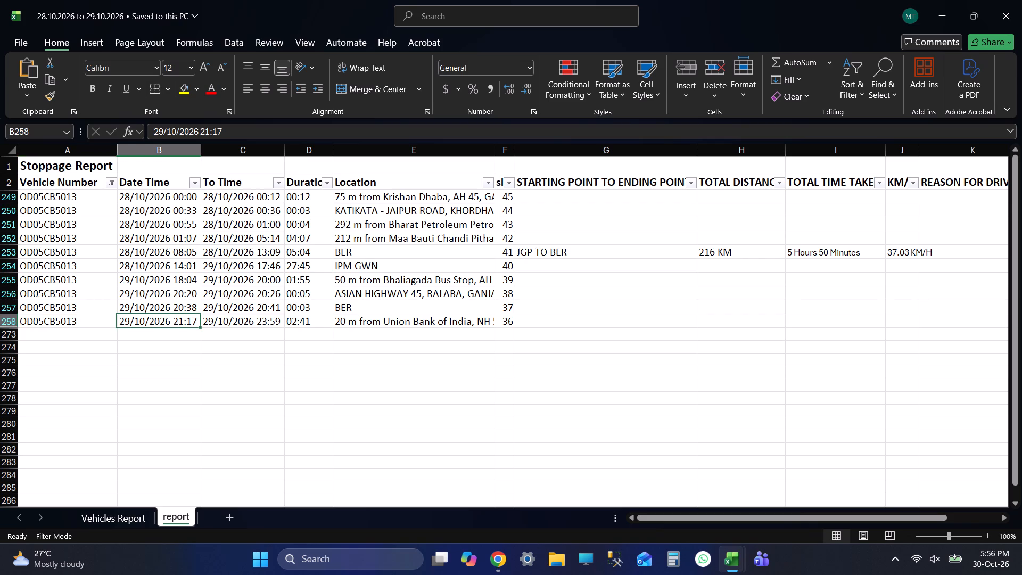
{"action": "key", "text": "ctrl+s"}
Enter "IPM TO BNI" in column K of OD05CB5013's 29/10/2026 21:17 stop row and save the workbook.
{"action": "left_click", "coordinate": [559, 319]}
{"action": "key", "text": "Tab"}
{"action": "key", "text": "Tab"}
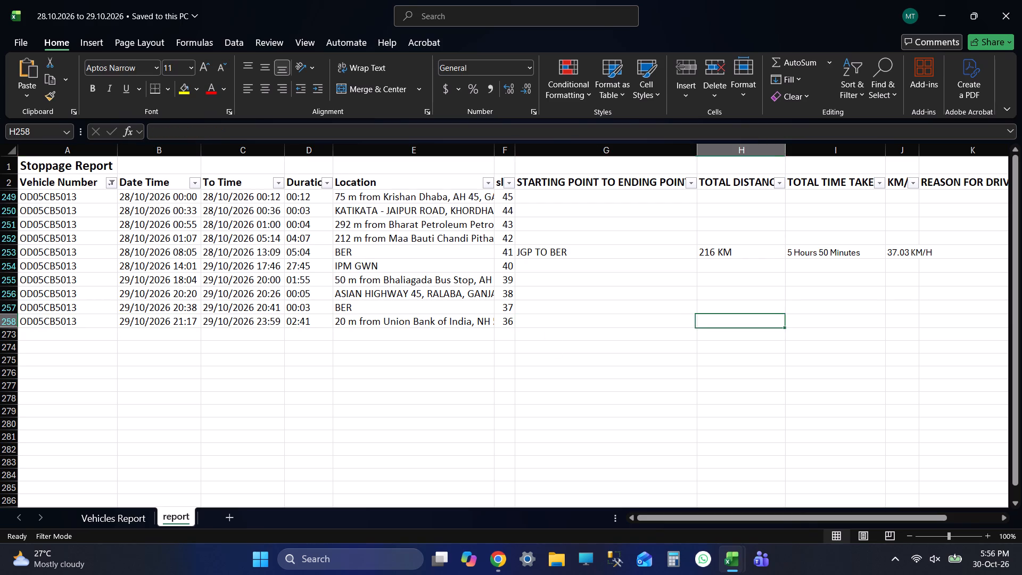
{"action": "key", "text": "Tab"}
{"action": "key", "text": "Tab"}
{"action": "type", "text": "IPM TO BNI"}
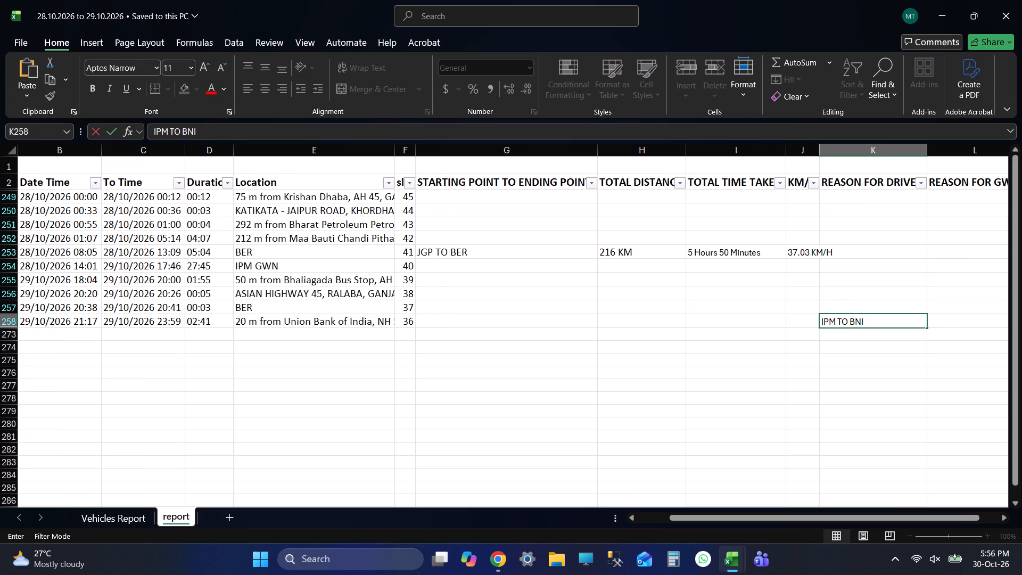
{"action": "key", "text": "shift+Tab"}
{"action": "key", "text": "shift+Tab"}
{"action": "key", "text": "shift+Tab"}
{"action": "key", "text": "shift+Tab"}
{"action": "key", "text": "shift+Tab"}
{"action": "key", "text": "shift+Tab"}
{"action": "key", "text": "shift+Tab"}
{"action": "key", "text": "shift+Tab"}
{"action": "key", "text": "shift+Tab"}
{"action": "key", "text": "shift+Tab"}
{"action": "key", "text": "shift+Tab"}
{"action": "key", "text": "shift+Tab"}
{"action": "key", "text": "shift+Tab"}
{"action": "key", "text": "shift+Tab"}
{"action": "key", "text": "shift+Tab"}
{"action": "key", "text": "ctrl+s"}
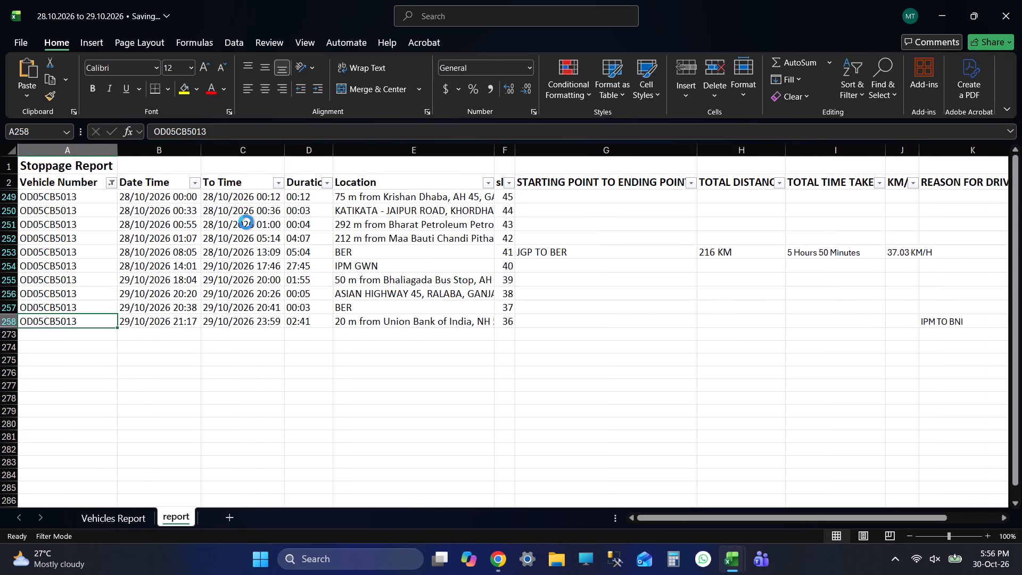
{"action": "left_click", "coordinate": [115, 185]}
{"action": "left_click", "coordinate": [68, 395]}
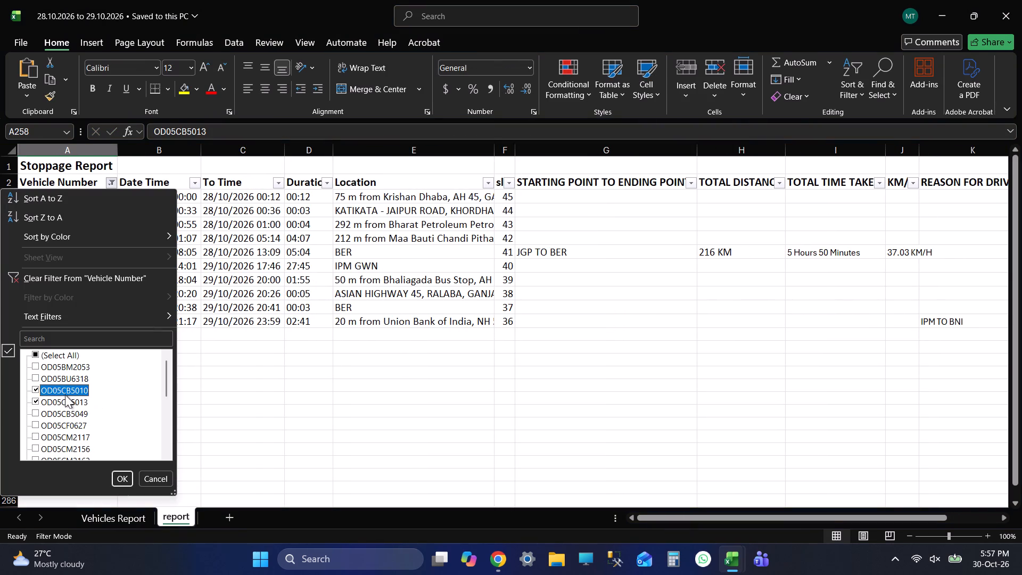
{"action": "left_click", "coordinate": [71, 390]}
{"action": "left_click", "coordinate": [72, 402]}
{"action": "left_click", "coordinate": [77, 413]}
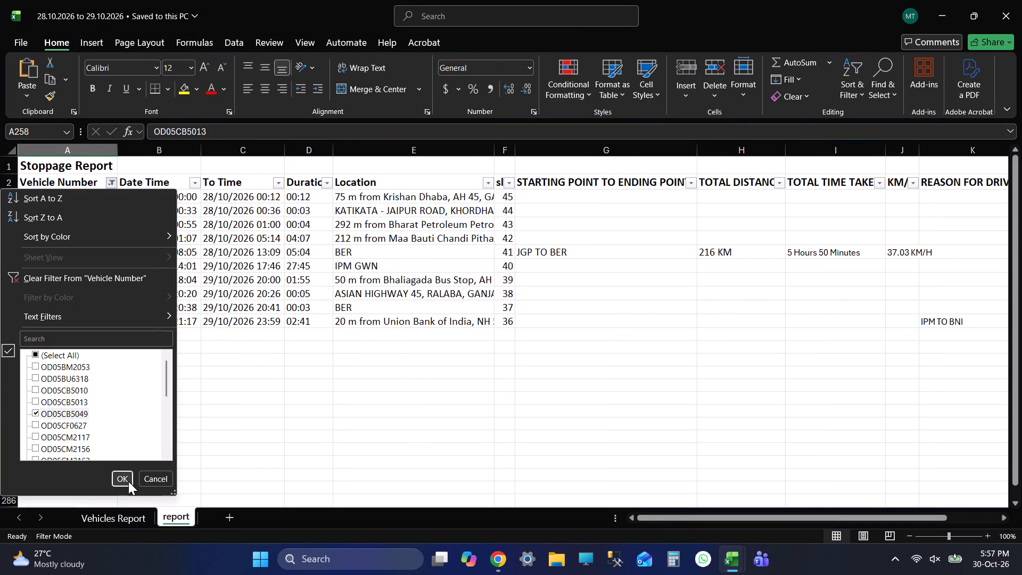
{"action": "left_click", "coordinate": [125, 478]}
{"action": "key", "text": "ctrl+s"}
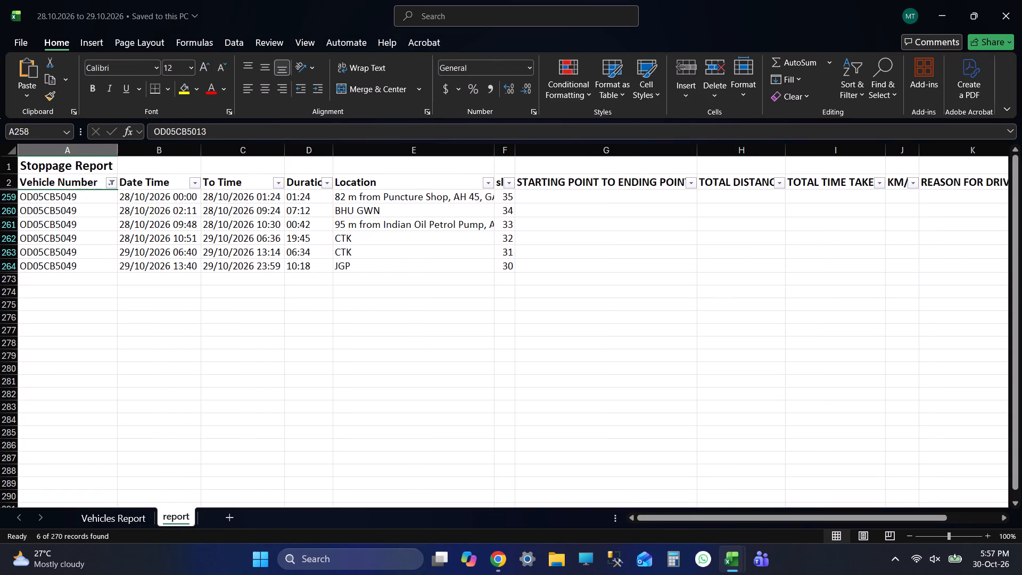
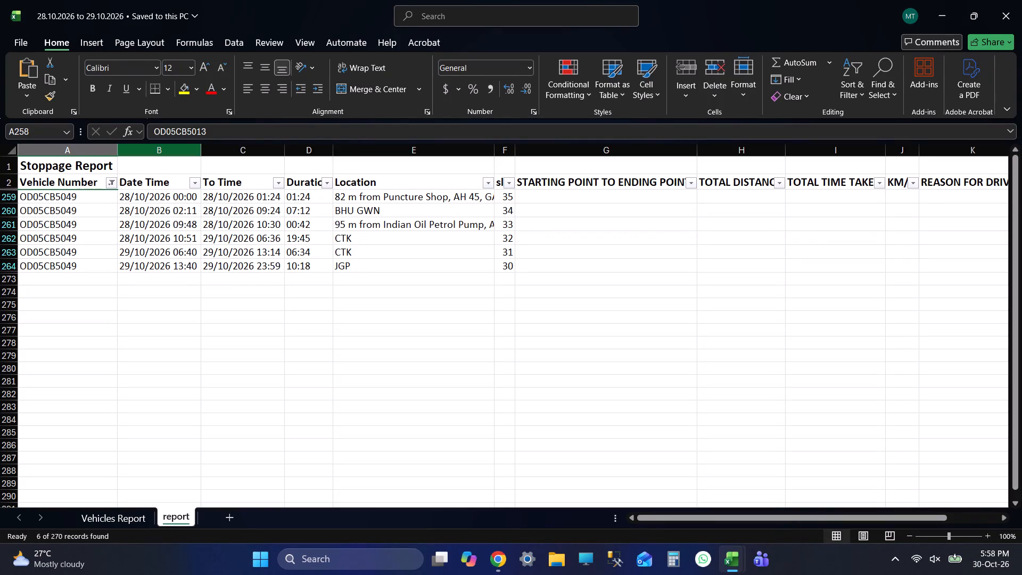
{"action": "left_click", "coordinate": [61, 186]}
{"action": "left_click", "coordinate": [76, 198]}
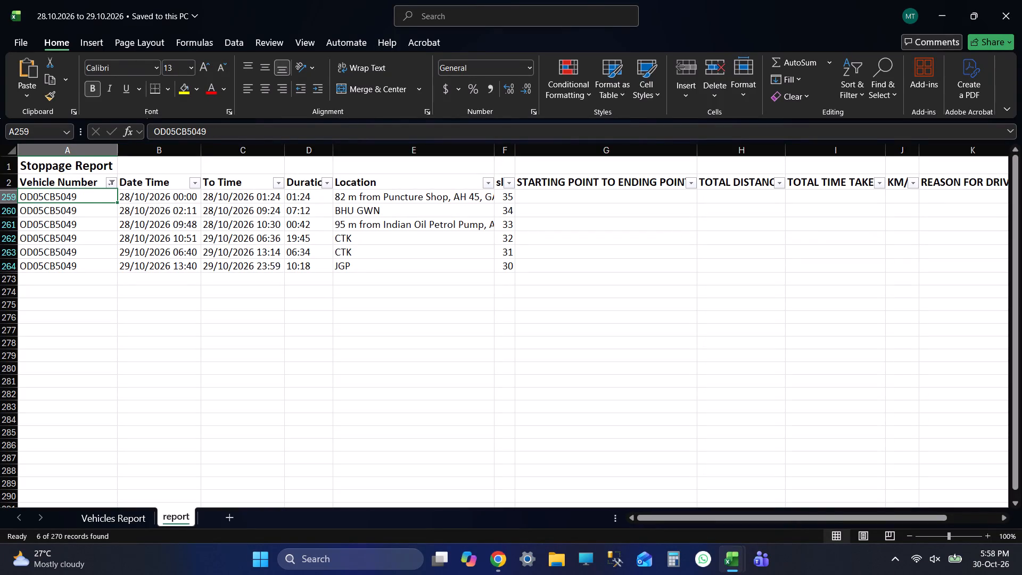
{"action": "key", "text": "ctrl+c"}
{"action": "key", "text": "alt+Tab"}
{"action": "key", "text": "alt+Tab"}
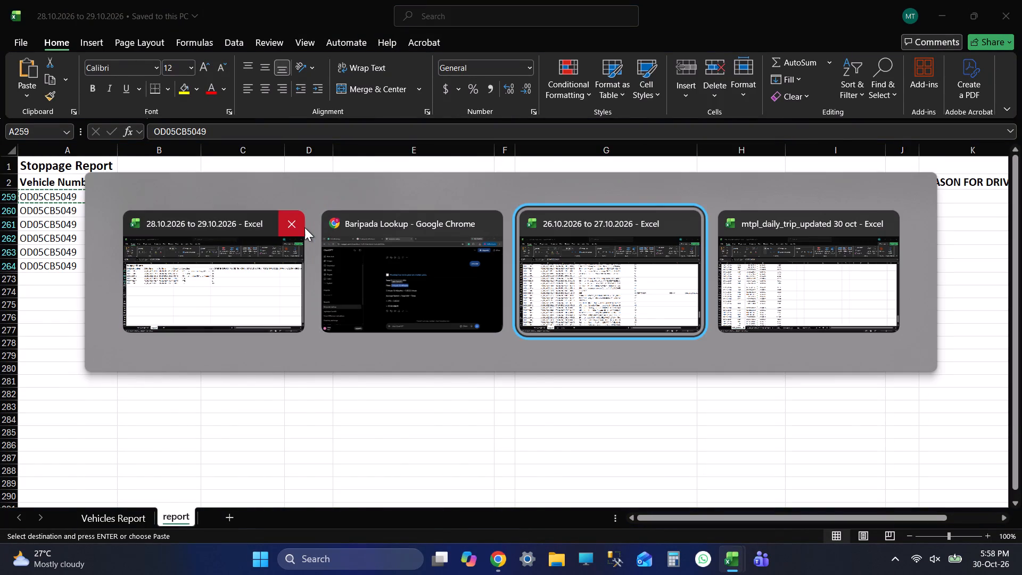
{"action": "left_click", "coordinate": [58, 153]}
{"action": "key", "text": "ctrl+f"}
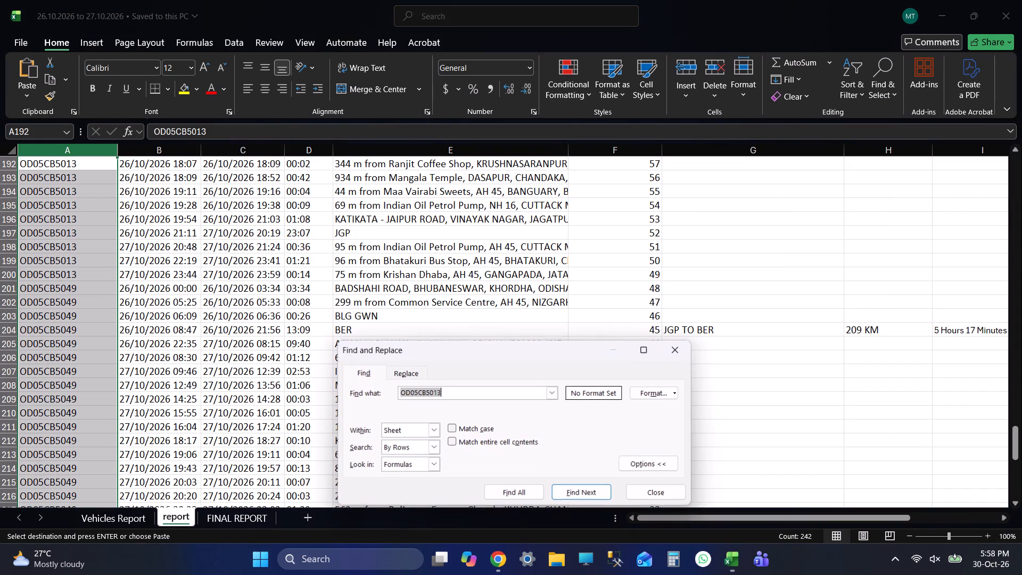
{"action": "key", "text": "ctrl+v"}
{"action": "key", "text": "Return"}
{"action": "key", "text": "Return"}
{"action": "key", "text": "Return"}
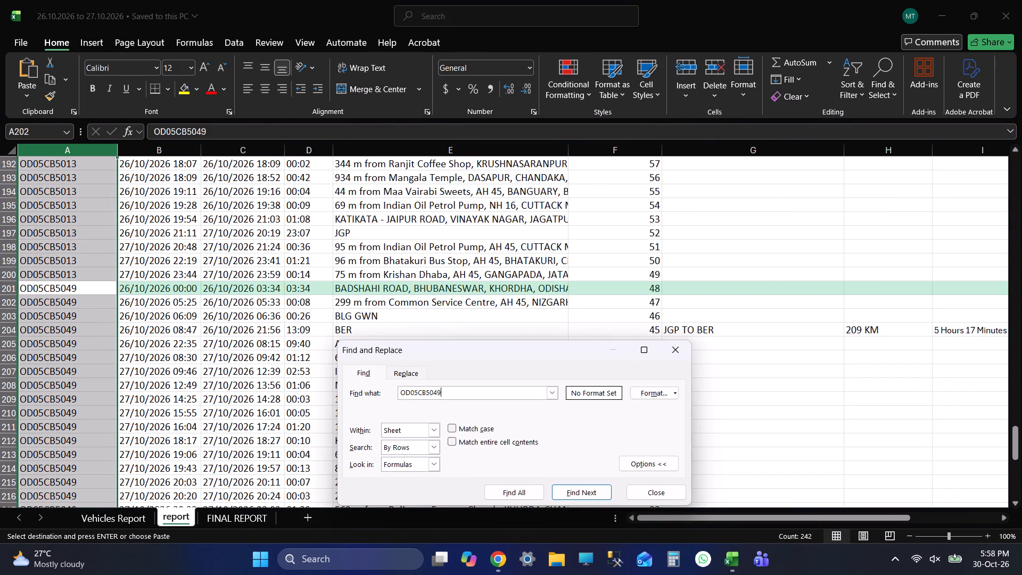
{"action": "key", "text": "Return"}
{"action": "key", "text": "Return"}
{"action": "key", "text": "Return"}
{"action": "key", "text": "Return"}
{"action": "key", "text": "Return"}
{"action": "key", "text": "Return"}
{"action": "key", "text": "Return"}
{"action": "key", "text": "Return"}
{"action": "key", "text": "Return"}
{"action": "key", "text": "Return"}
{"action": "key", "text": "Return"}
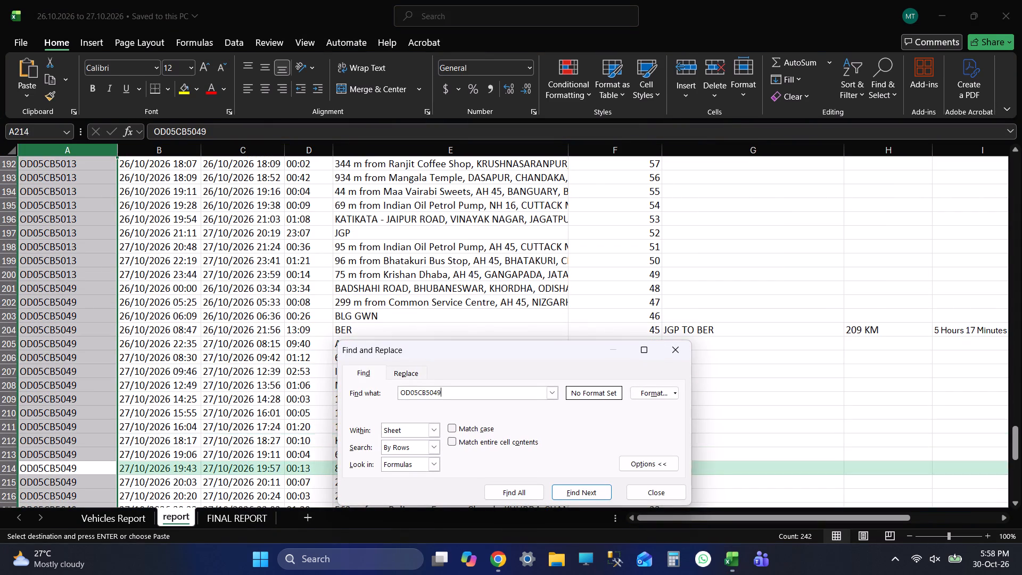
{"action": "key", "text": "Return"}
{"action": "key", "text": "Return"}
{"action": "key", "text": "Return"}
{"action": "key", "text": "Return"}
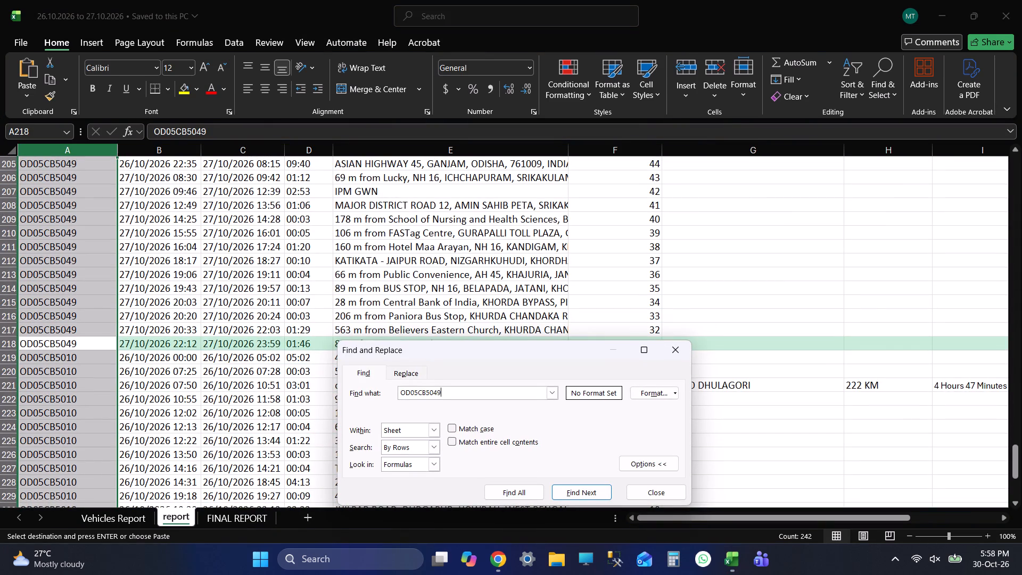
{"action": "left_click", "coordinate": [642, 496]}
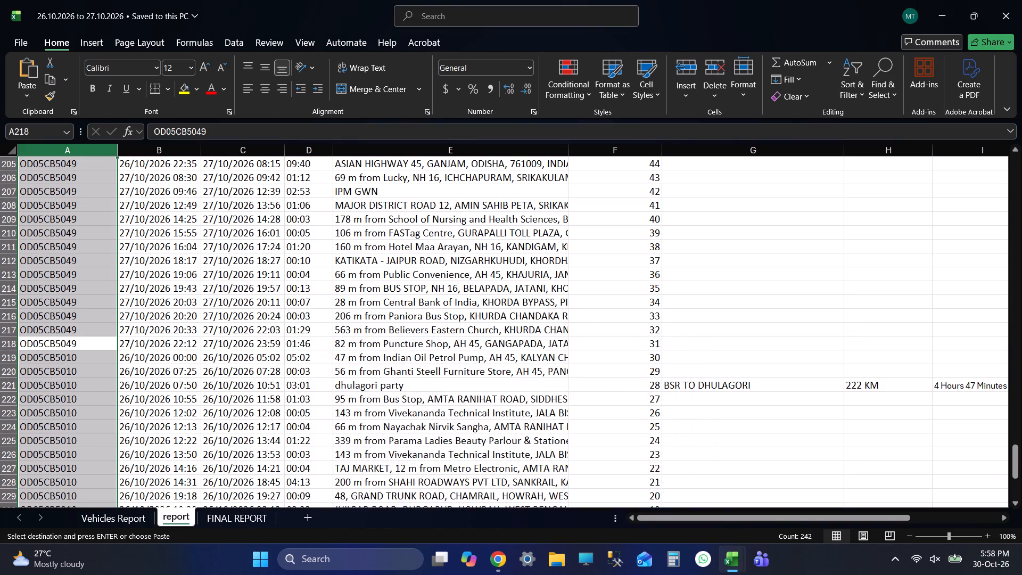
{"action": "left_click", "coordinate": [8, 344]}
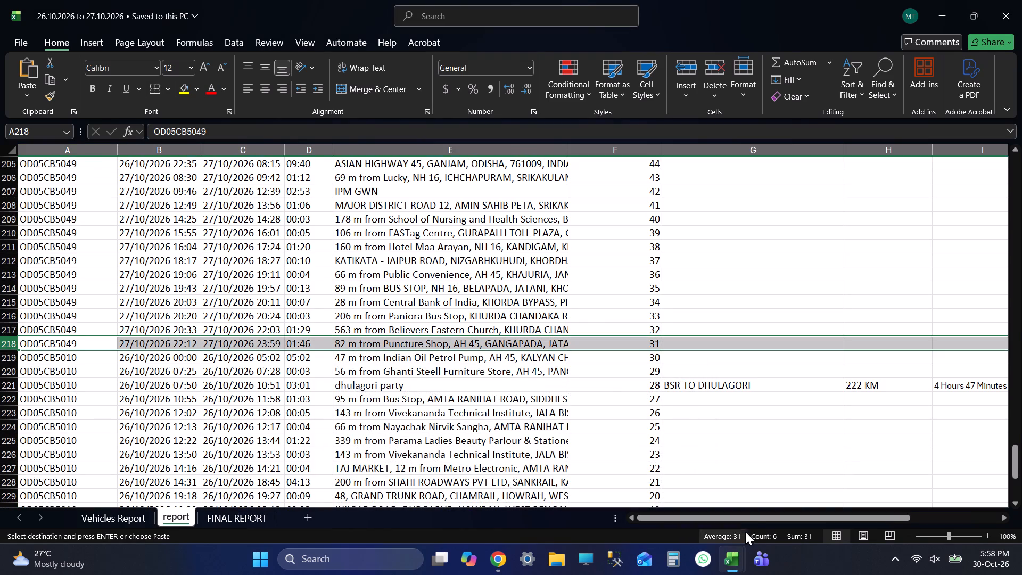
{"action": "left_click_drag", "start_coordinate": [752, 516], "coordinate": [584, 484]}
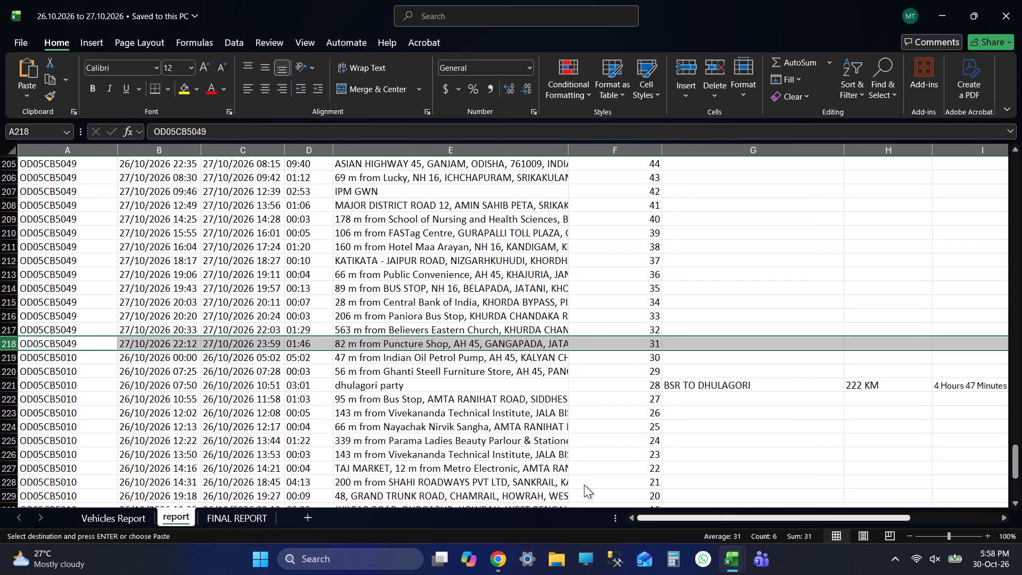
{"action": "left_click_drag", "start_coordinate": [584, 484], "coordinate": [912, 498]}
{"action": "left_click", "coordinate": [801, 331]}
{"action": "key", "text": "shift+Tab"}
{"action": "key", "text": "shift+Tab"}
{"action": "key", "text": "shift+Tab"}
{"action": "key", "text": "shift+Tab"}
{"action": "key", "text": "shift+Tab"}
{"action": "key", "text": "shift+Tab"}
{"action": "key", "text": "shift+Tab"}
{"action": "key", "text": "shift+Tab"}
{"action": "key", "text": "shift+Tab"}
{"action": "key", "text": "shift+Tab"}
{"action": "key", "text": "shift+Tab"}
{"action": "key", "text": "shift+Tab"}
{"action": "key", "text": "shift+Tab"}
{"action": "key", "text": "shift+Tab"}
{"action": "key", "text": "shift+Tab"}
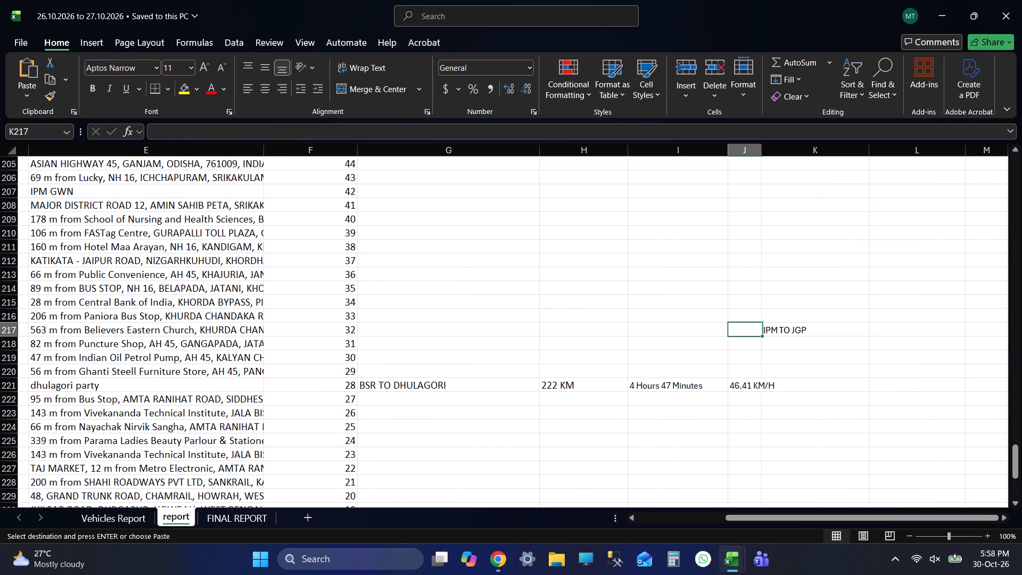
In the 28.10.2026 to 29.10.2026 workbook, enter "IPM TO JGP" as the JGP row's starting point to ending point and save.
{"action": "key", "text": "alt+Tab"}
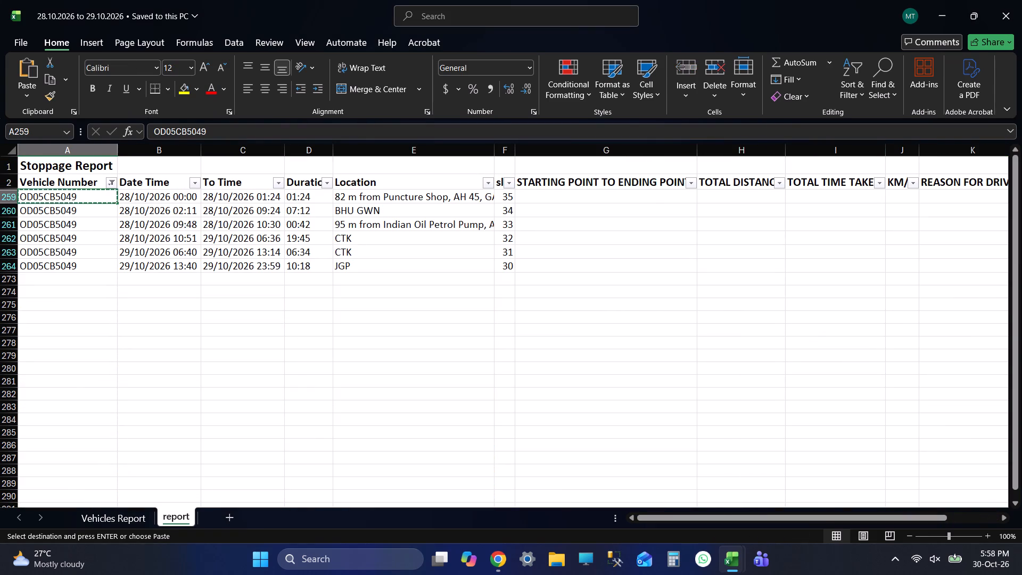
{"action": "left_click", "coordinate": [376, 262]}
{"action": "key", "text": "Tab"}
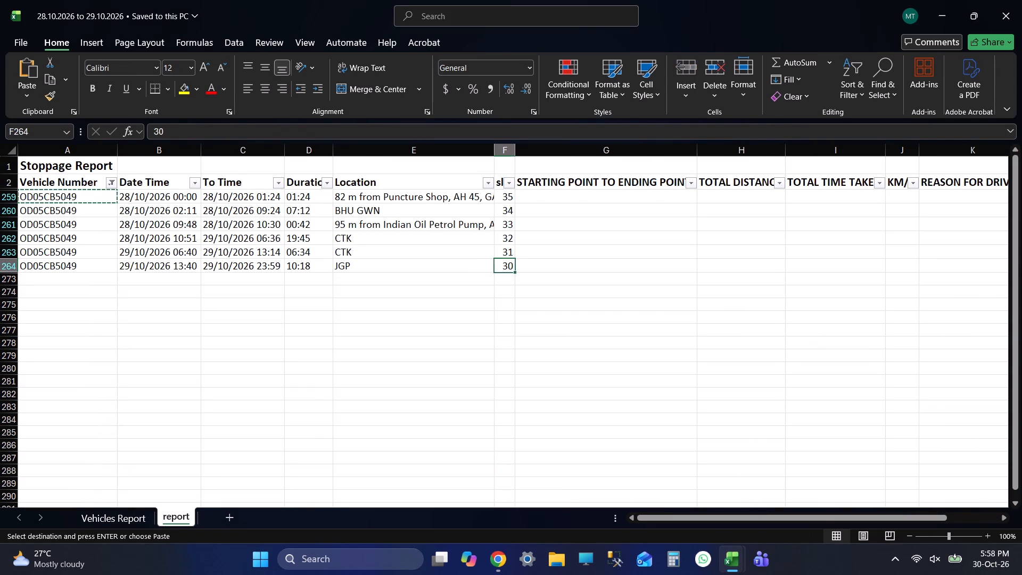
{"action": "key", "text": "Tab"}
{"action": "type", "text": "IPM TO JGP"}
{"action": "key", "text": "Tab"}
{"action": "key", "text": "ctrl+s"}
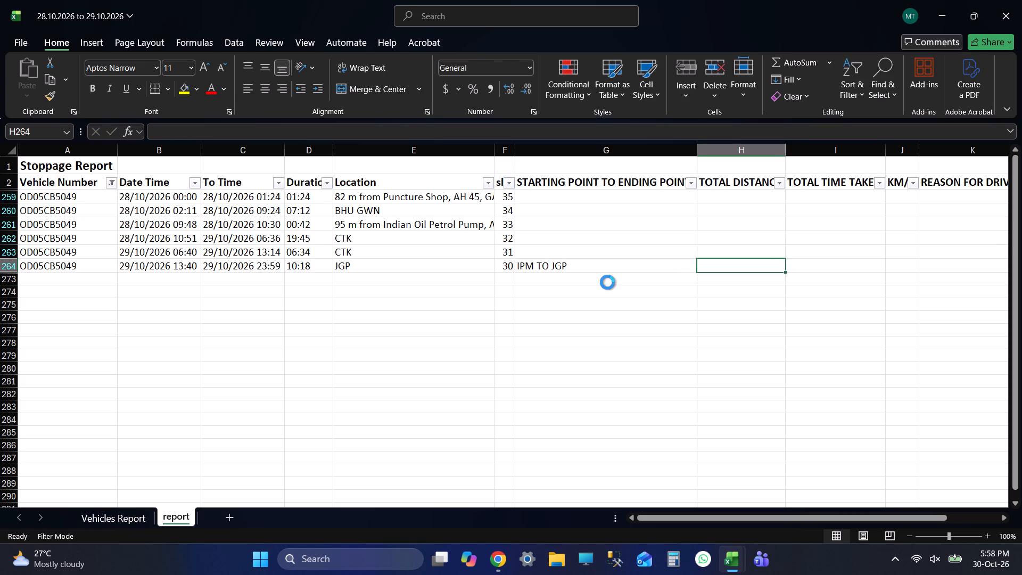
{"action": "key", "text": "alt+Tab"}
{"action": "scroll", "coordinate": [367, 330], "scroll_direction": "up", "scroll_amount": 1}
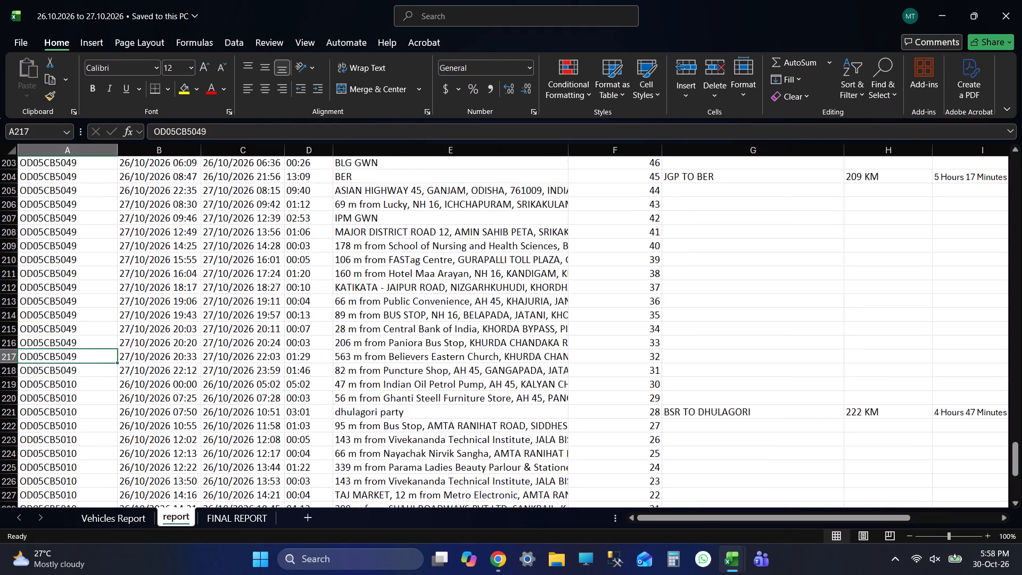
{"action": "left_click", "coordinate": [377, 228]}
{"action": "key", "text": "shift+Tab"}
{"action": "key", "text": "shift+Tab"}
{"action": "key", "text": "alt+Tab"}
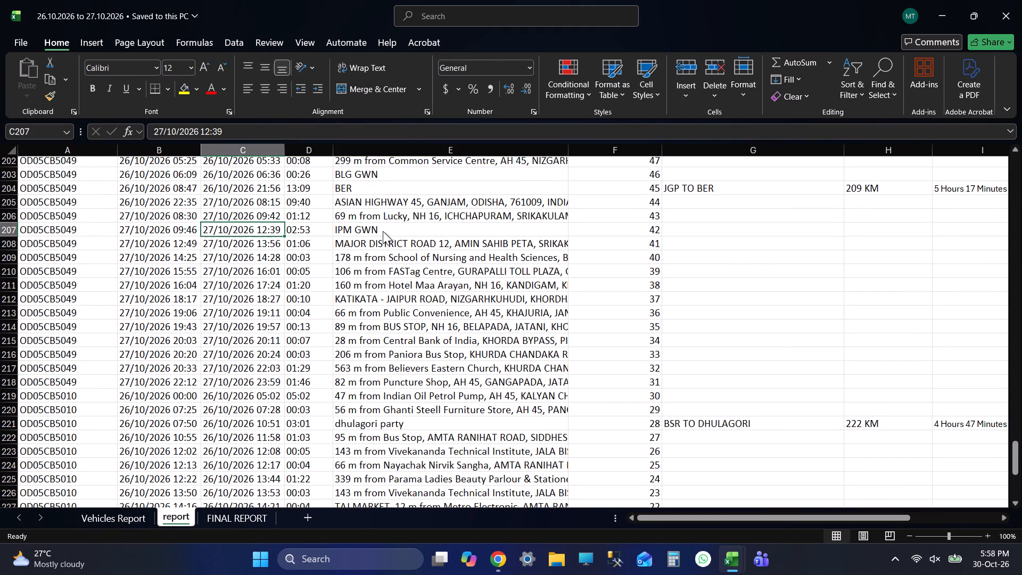
{"action": "key", "text": "alt+Tab"}
{"action": "left_click", "coordinate": [278, 9]}
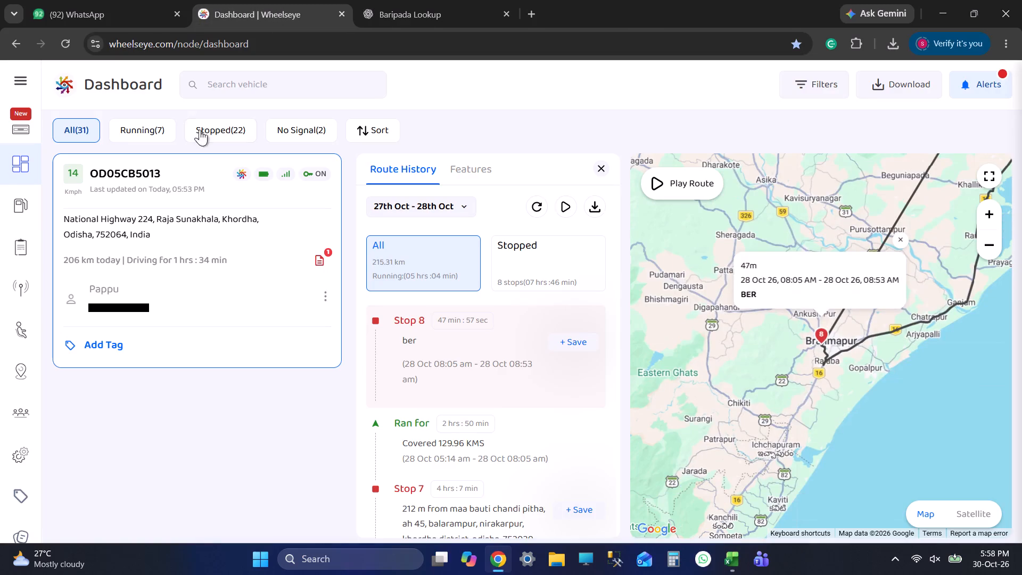
{"action": "left_click", "coordinate": [230, 93]}
{"action": "key", "text": "alt+Tab"}
{"action": "key", "text": "alt+Tab"}
{"action": "type", "text": "5049"}
{"action": "key", "text": "Return"}
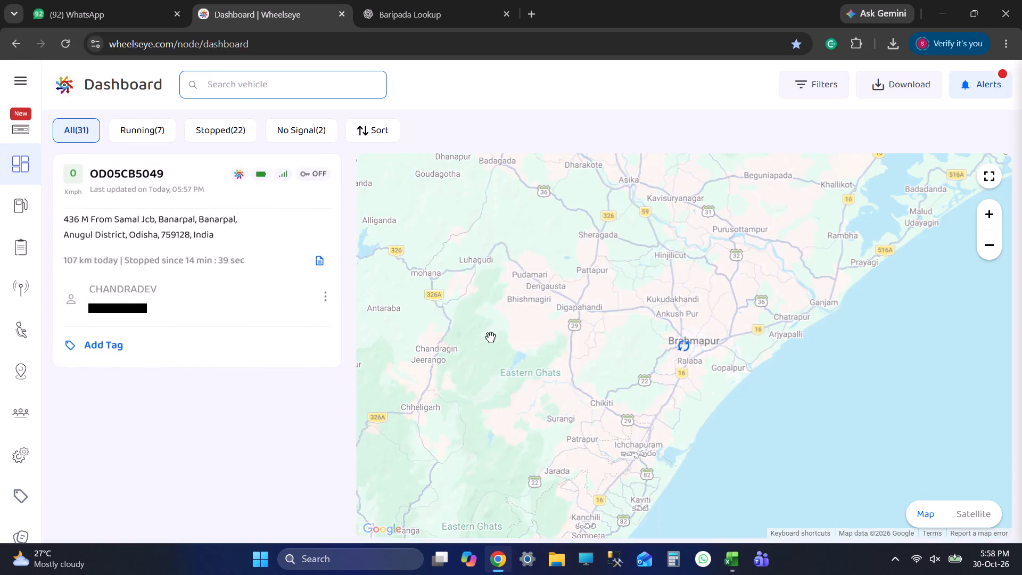
{"action": "left_click", "coordinate": [169, 249]}
Set the route history's start to 27 October 2026 in the 12:00 hour, shortly before the IPM GWN departure.
{"action": "left_click", "coordinate": [406, 200]}
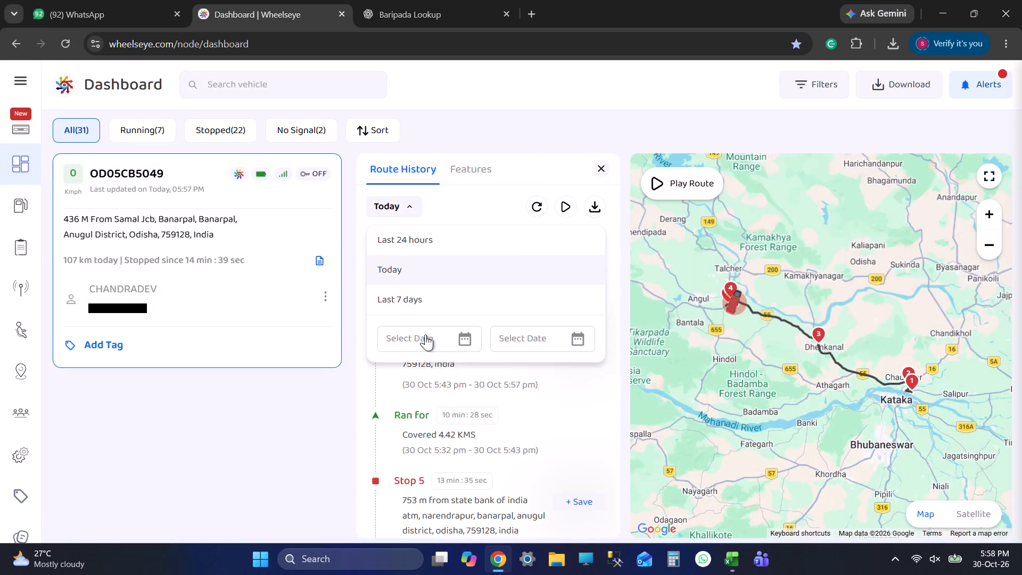
{"action": "left_click", "coordinate": [425, 334]}
{"action": "key", "text": "alt+Tab"}
{"action": "key", "text": "alt+Tab"}
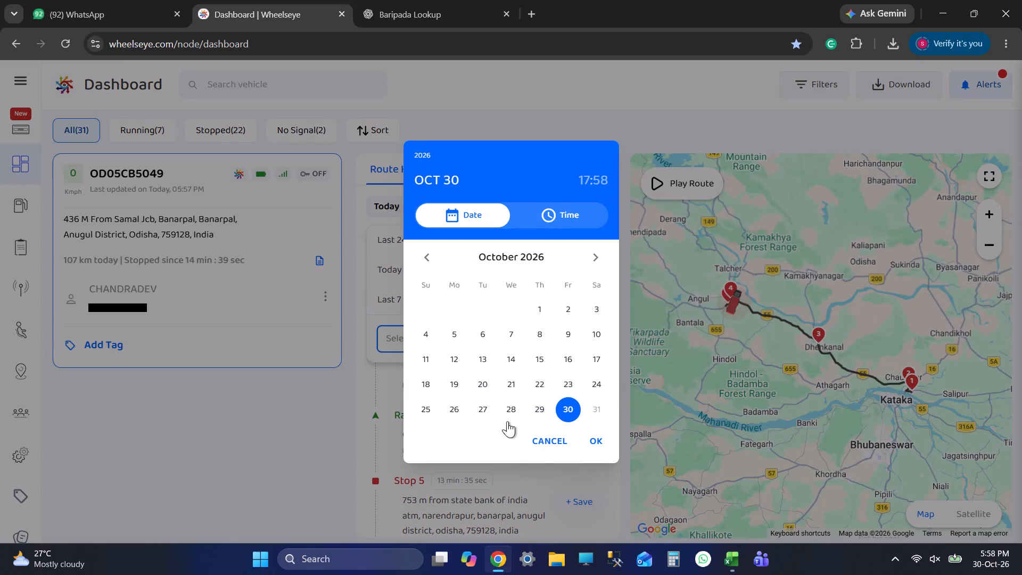
{"action": "left_click", "coordinate": [478, 410]}
{"action": "key", "text": "alt+Tab"}
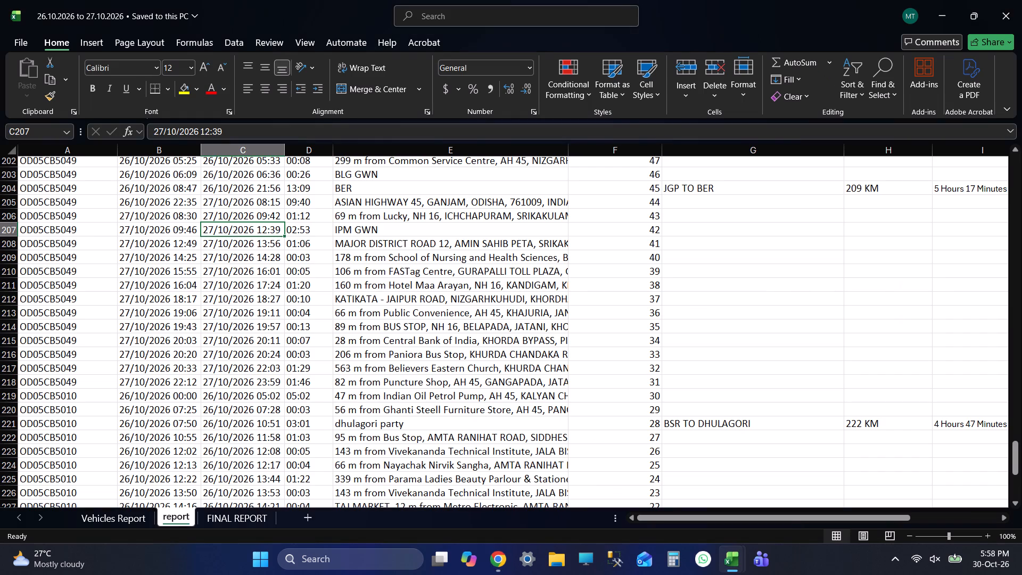
{"action": "key", "text": "alt+Tab"}
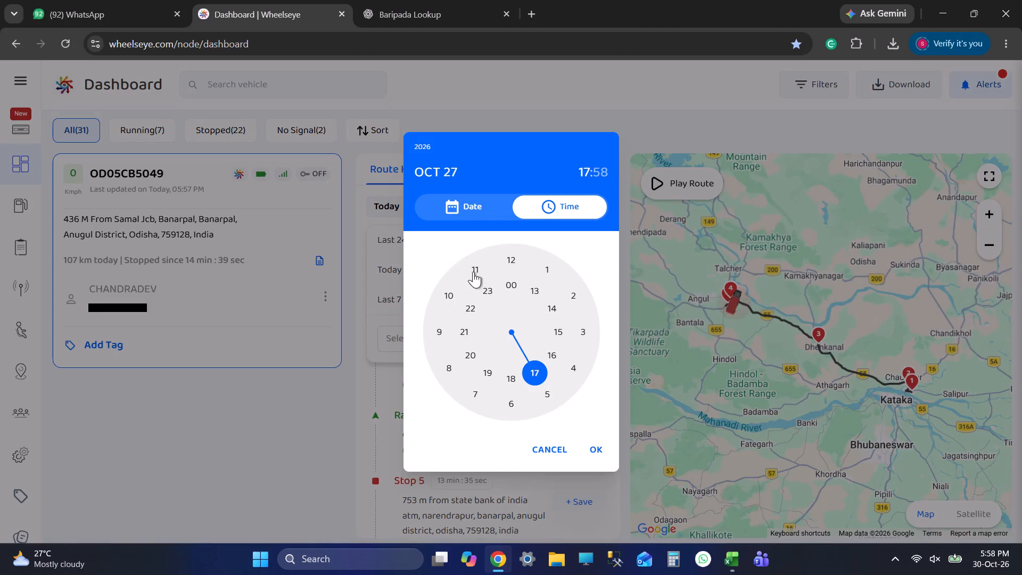
{"action": "left_click", "coordinate": [514, 254]}
{"action": "key", "text": "alt+Tab"}
{"action": "key", "text": "alt+Tab"}
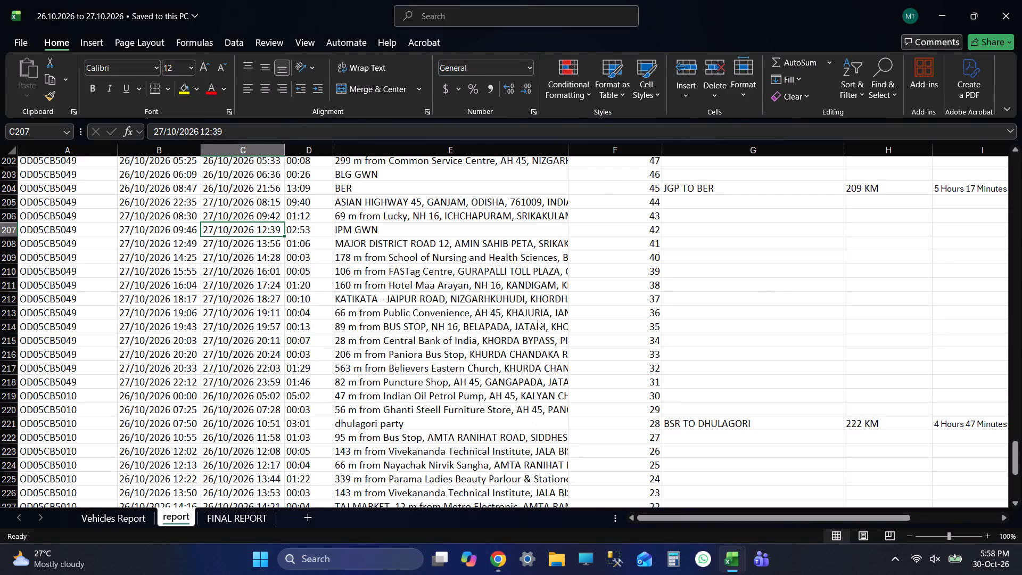
{"action": "left_click", "coordinate": [543, 289]}
{"action": "left_click", "coordinate": [587, 448]}
Set the route history's end to 29 October 2026 in the 13:00 hour, matching the JGP arrival in the report, and load the range.
{"action": "left_click", "coordinate": [504, 327]}
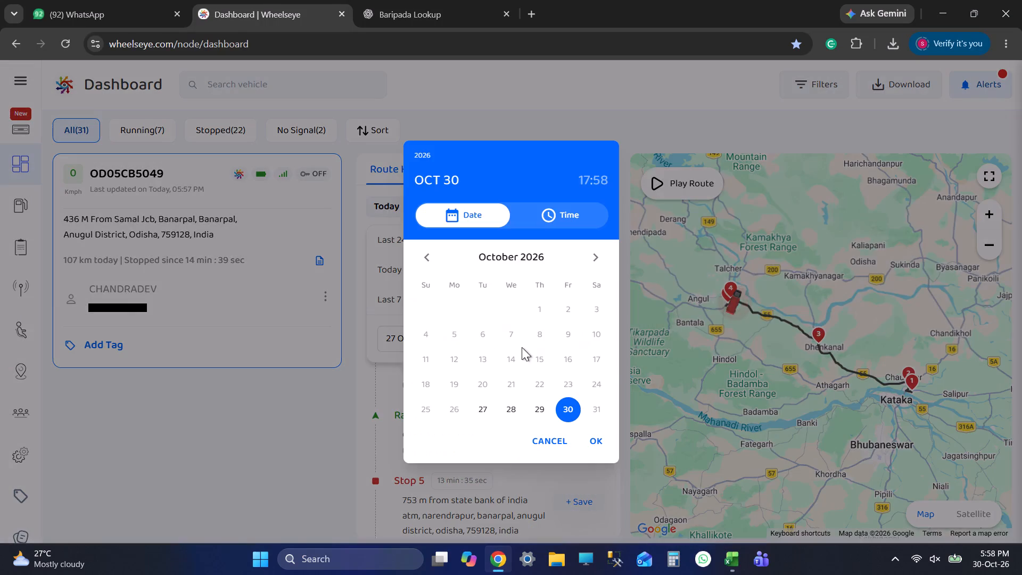
{"action": "key", "text": "alt+Tab"}
{"action": "key", "text": "alt+Tab"}
{"action": "key", "text": "shift+Tab"}
{"action": "key", "text": "shift+Tab"}
{"action": "key", "text": "shift+Tab"}
{"action": "key", "text": "shift+Tab"}
{"action": "key", "text": "shift+Tab"}
{"action": "key", "text": "shift+Tab"}
{"action": "key", "text": "shift+Tab"}
{"action": "key", "text": "shift+Tab"}
{"action": "key", "text": "shift+Tab"}
{"action": "key", "text": "shift+Tab"}
{"action": "key", "text": "shift+Tab"}
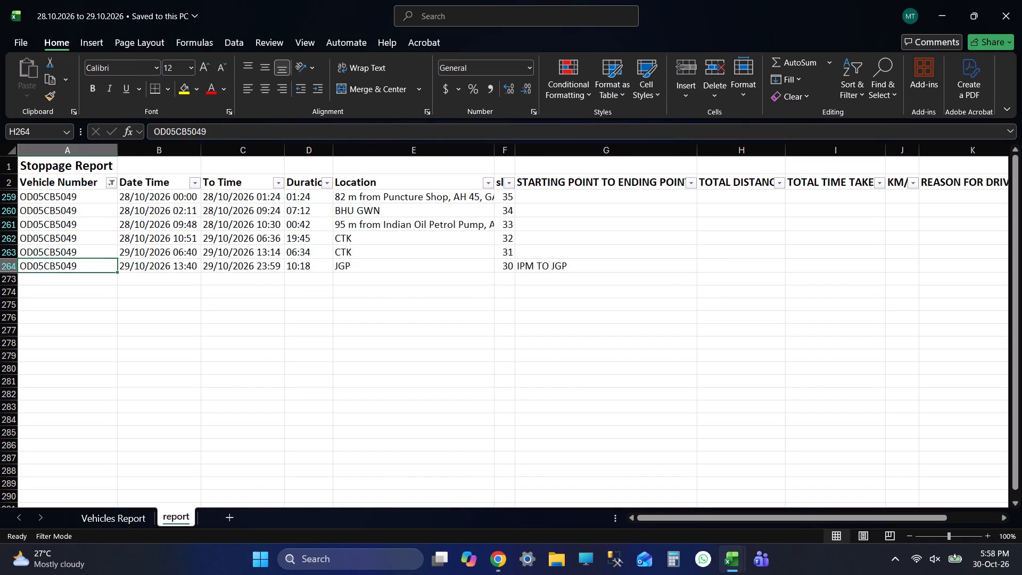
{"action": "key", "text": "Tab"}
{"action": "key", "text": "alt+Tab"}
{"action": "left_click", "coordinate": [539, 414]}
{"action": "key", "text": "alt+Tab"}
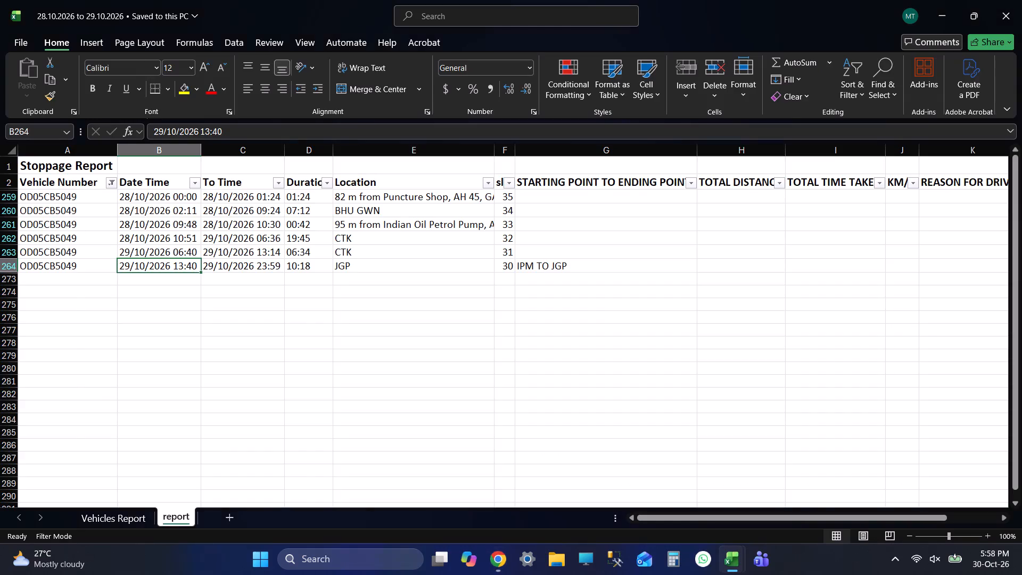
{"action": "key", "text": "alt+Tab"}
{"action": "left_click", "coordinate": [532, 288]}
{"action": "key", "text": "alt+Tab"}
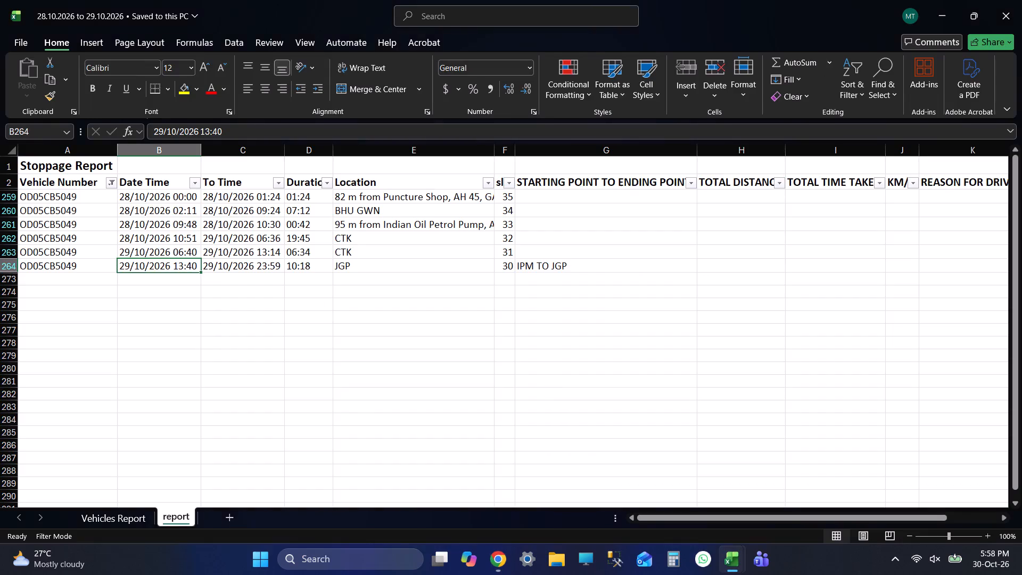
{"action": "key", "text": "alt+Tab"}
{"action": "left_click", "coordinate": [606, 451]}
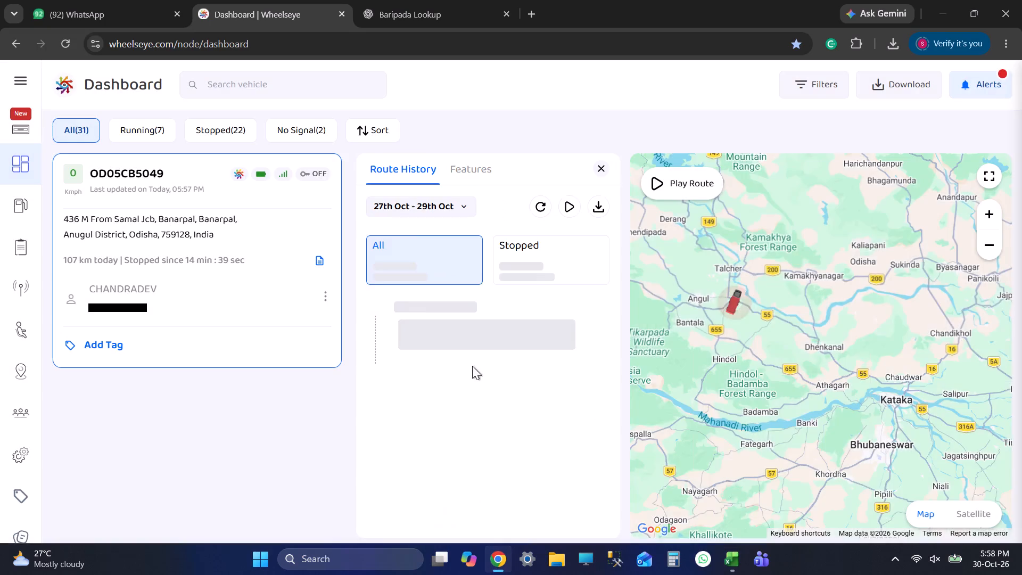
{"action": "scroll", "coordinate": [459, 376], "scroll_direction": "down", "scroll_amount": 20}
{"action": "scroll", "coordinate": [459, 376], "scroll_direction": "down", "scroll_amount": 8}
{"action": "scroll", "coordinate": [556, 477], "scroll_direction": "up", "scroll_amount": 1}
{"action": "scroll", "coordinate": [556, 477], "scroll_direction": "down", "scroll_amount": 1}
{"action": "scroll", "coordinate": [556, 477], "scroll_direction": "up", "scroll_amount": 1}
{"action": "scroll", "coordinate": [556, 477], "scroll_direction": "down", "scroll_amount": 4}
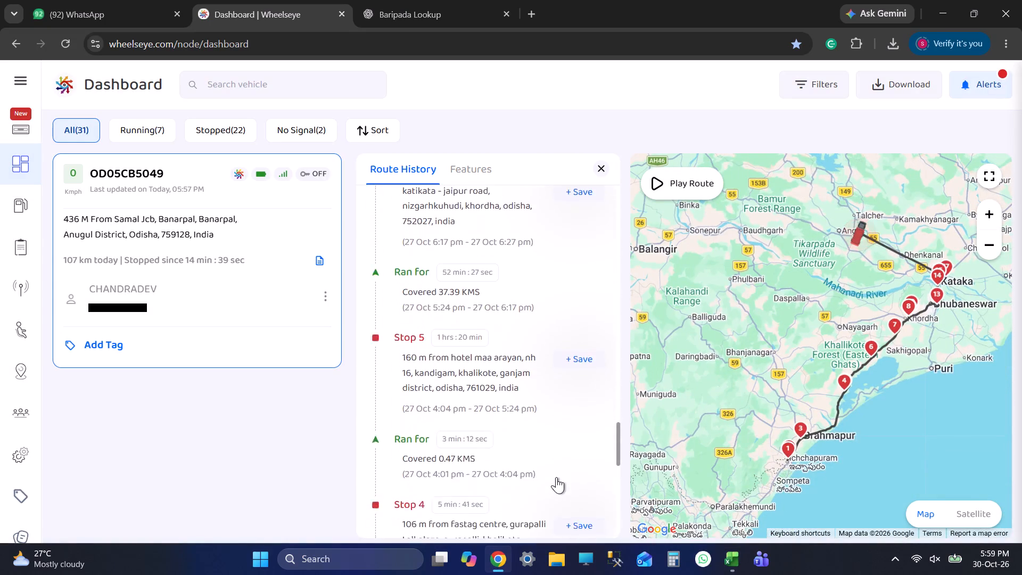
{"action": "scroll", "coordinate": [556, 477], "scroll_direction": "down", "scroll_amount": 11}
{"action": "left_click", "coordinate": [480, 357]}
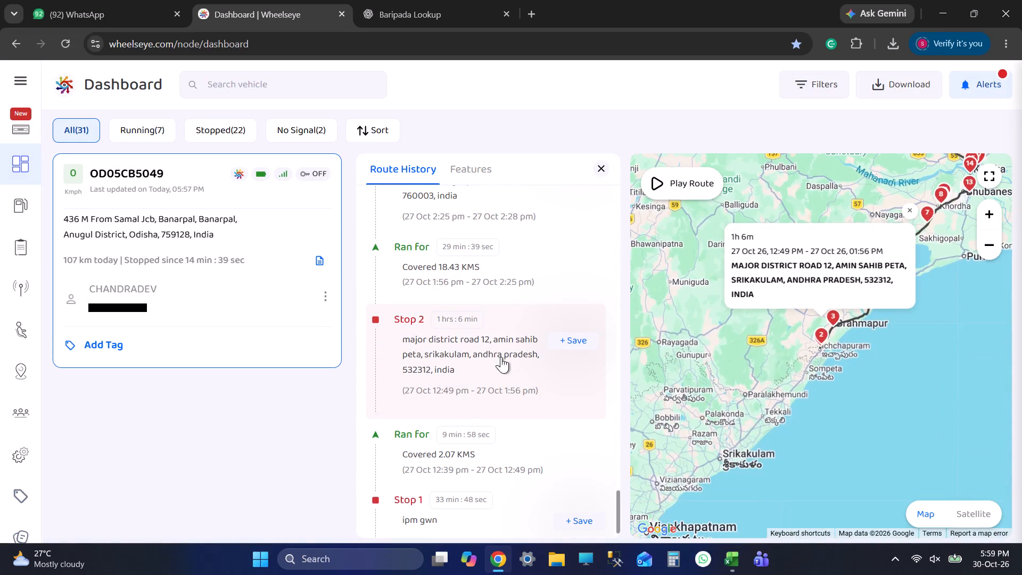
{"action": "scroll", "coordinate": [819, 337], "scroll_direction": "up", "scroll_amount": 10}
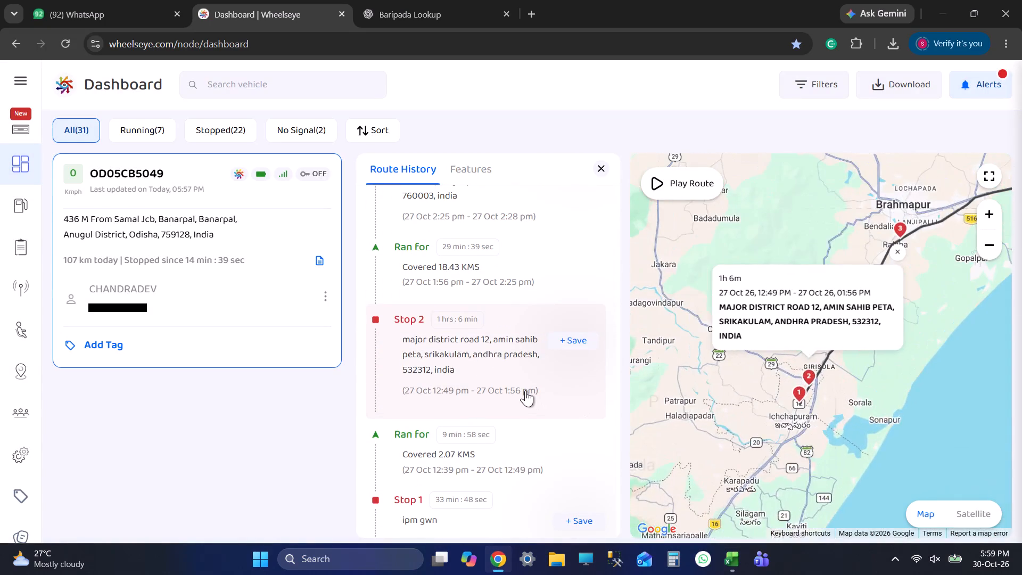
{"action": "scroll", "coordinate": [519, 383], "scroll_direction": "up", "scroll_amount": 3}
{"action": "left_click", "coordinate": [493, 358]}
{"action": "scroll", "coordinate": [493, 358], "scroll_direction": "up", "scroll_amount": 3}
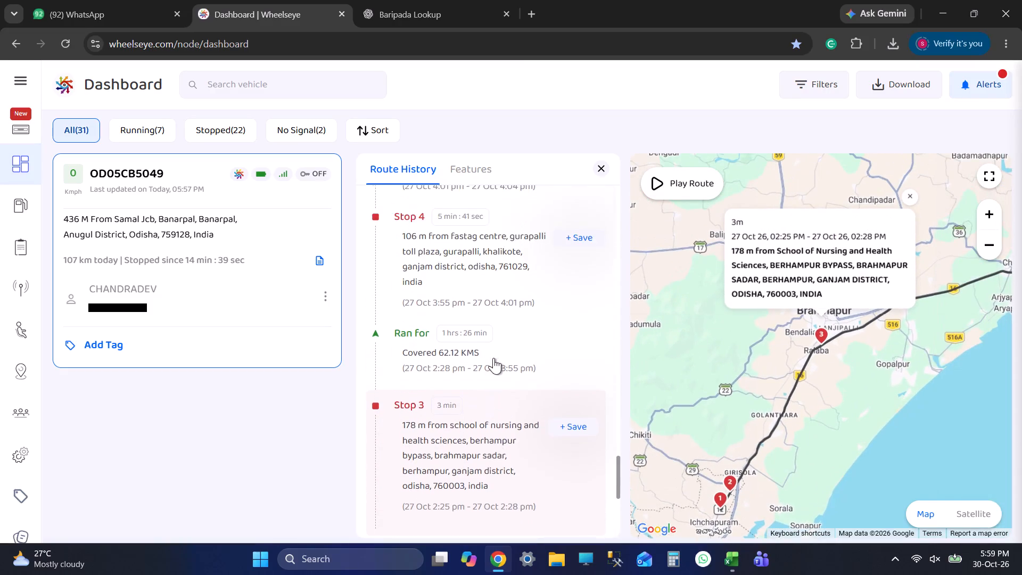
{"action": "left_click", "coordinate": [493, 358]}
{"action": "scroll", "coordinate": [493, 358], "scroll_direction": "up", "scroll_amount": 3}
{"action": "left_click", "coordinate": [493, 358]}
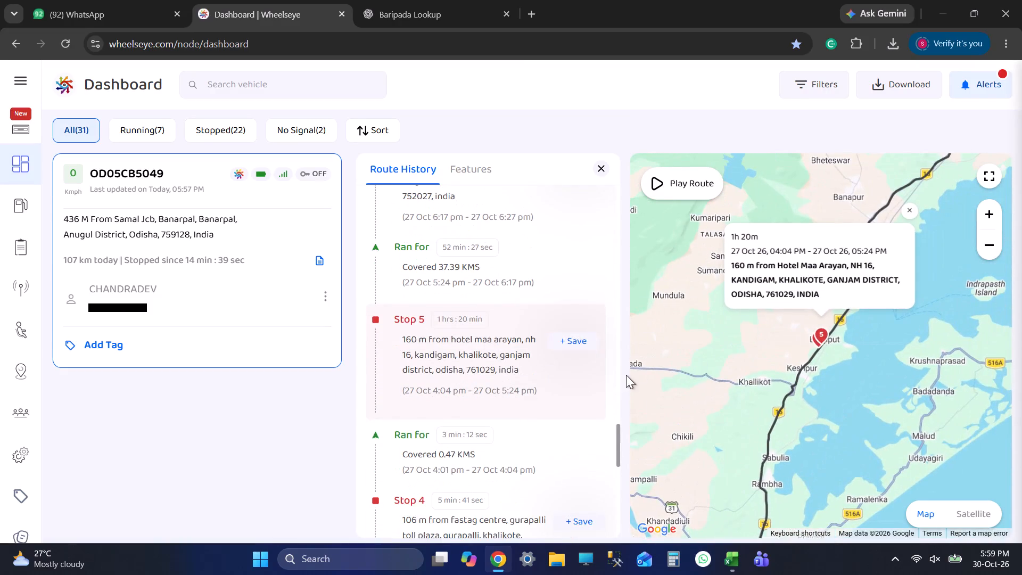
{"action": "scroll", "coordinate": [566, 372], "scroll_direction": "up", "scroll_amount": 2}
{"action": "left_click", "coordinate": [528, 357]}
{"action": "scroll", "coordinate": [528, 357], "scroll_direction": "up", "scroll_amount": 1}
{"action": "scroll", "coordinate": [528, 357], "scroll_direction": "down", "scroll_amount": 1}
{"action": "scroll", "coordinate": [528, 357], "scroll_direction": "up", "scroll_amount": 1}
{"action": "left_click", "coordinate": [473, 305]}
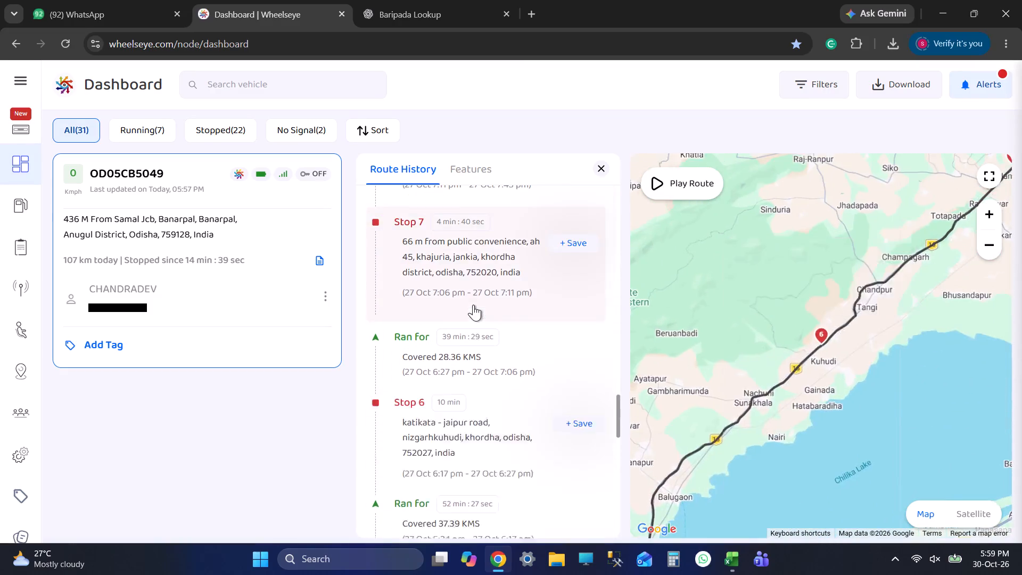
{"action": "scroll", "coordinate": [479, 335], "scroll_direction": "up", "scroll_amount": 4}
{"action": "left_click", "coordinate": [482, 432]}
{"action": "scroll", "coordinate": [482, 432], "scroll_direction": "up", "scroll_amount": 3}
{"action": "left_click", "coordinate": [484, 406]}
{"action": "scroll", "coordinate": [484, 406], "scroll_direction": "up", "scroll_amount": 3}
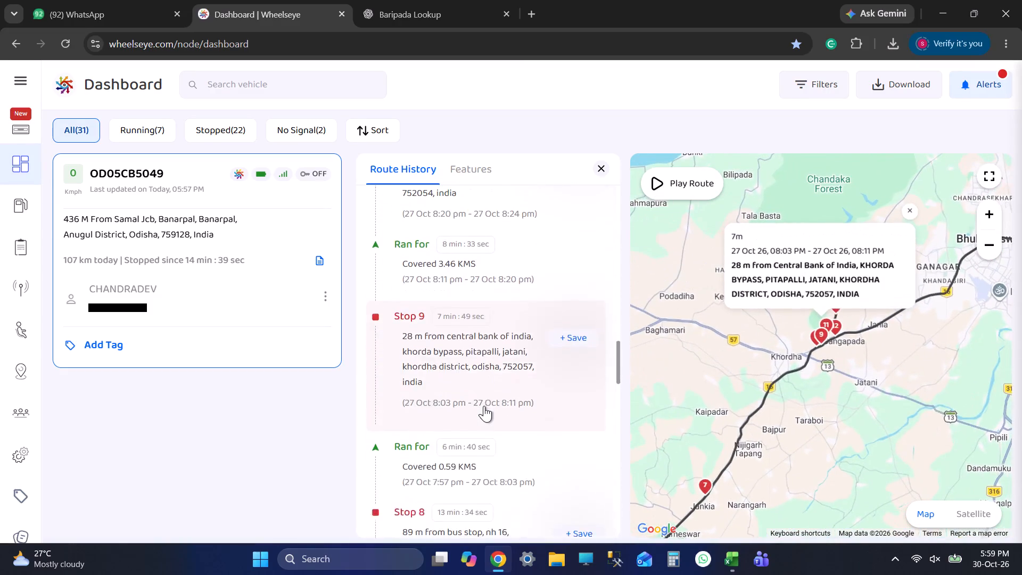
{"action": "scroll", "coordinate": [484, 406], "scroll_direction": "up", "scroll_amount": 1}
{"action": "left_click", "coordinate": [484, 406]}
{"action": "scroll", "coordinate": [484, 406], "scroll_direction": "up", "scroll_amount": 4}
{"action": "left_click", "coordinate": [484, 406]}
{"action": "scroll", "coordinate": [484, 406], "scroll_direction": "up", "scroll_amount": 3}
{"action": "left_click", "coordinate": [482, 381]}
{"action": "scroll", "coordinate": [489, 384], "scroll_direction": "up", "scroll_amount": 3}
{"action": "left_click", "coordinate": [489, 384]}
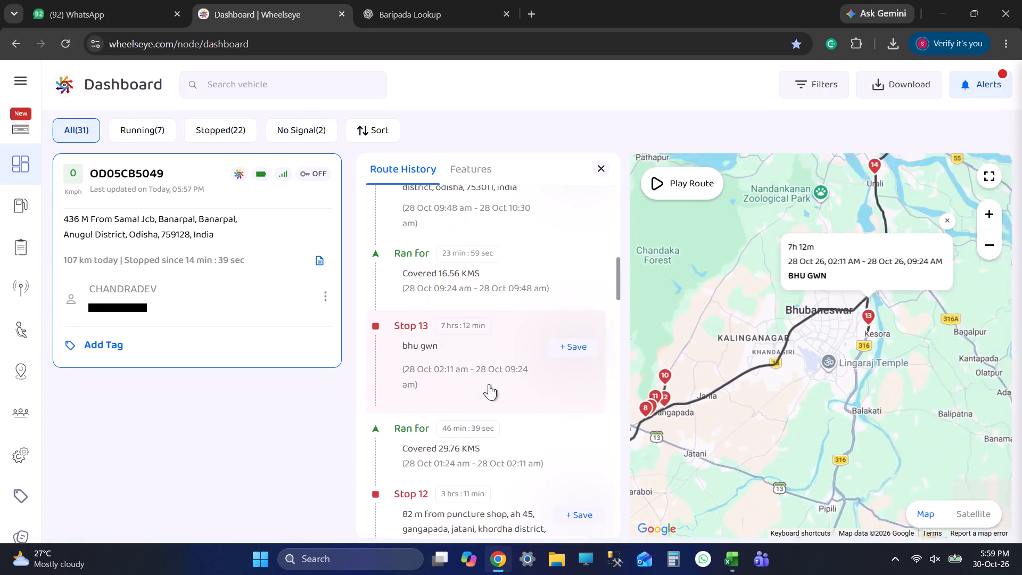
{"action": "scroll", "coordinate": [489, 384], "scroll_direction": "up", "scroll_amount": 20}
{"action": "scroll", "coordinate": [489, 384], "scroll_direction": "up", "scroll_amount": 1}
In the Excel stoppage report, enter 243 KM as the total distance for the IPM TO JGP trip and save the workbook.
{"action": "key", "text": "alt+Tab"}
{"action": "key", "text": "Tab"}
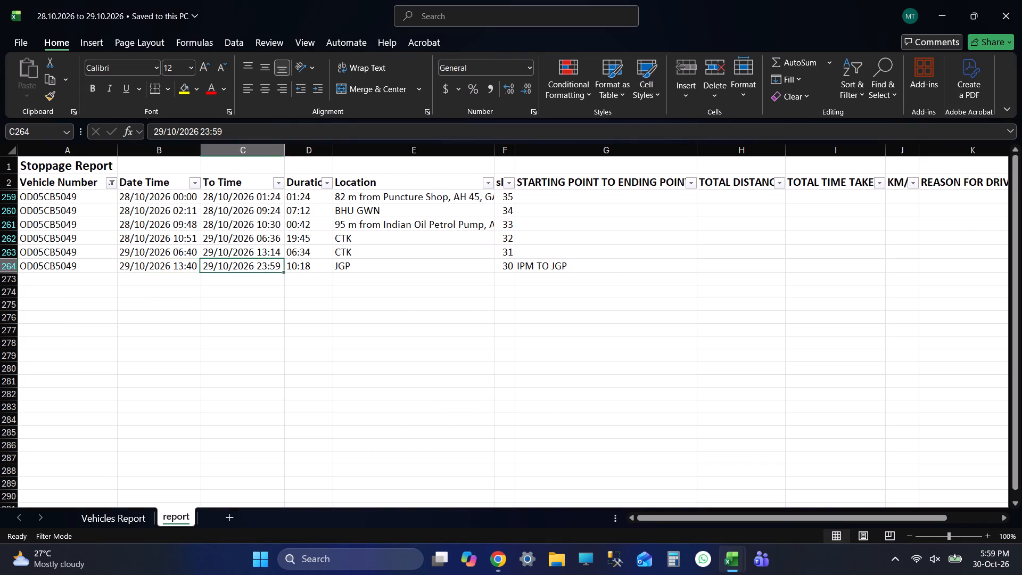
{"action": "key", "text": "Tab"}
{"action": "key", "text": "Tab"}
{"action": "key", "text": "Tab"}
{"action": "key", "text": "Tab"}
{"action": "key", "text": "Tab"}
{"action": "key", "text": "alt+Tab"}
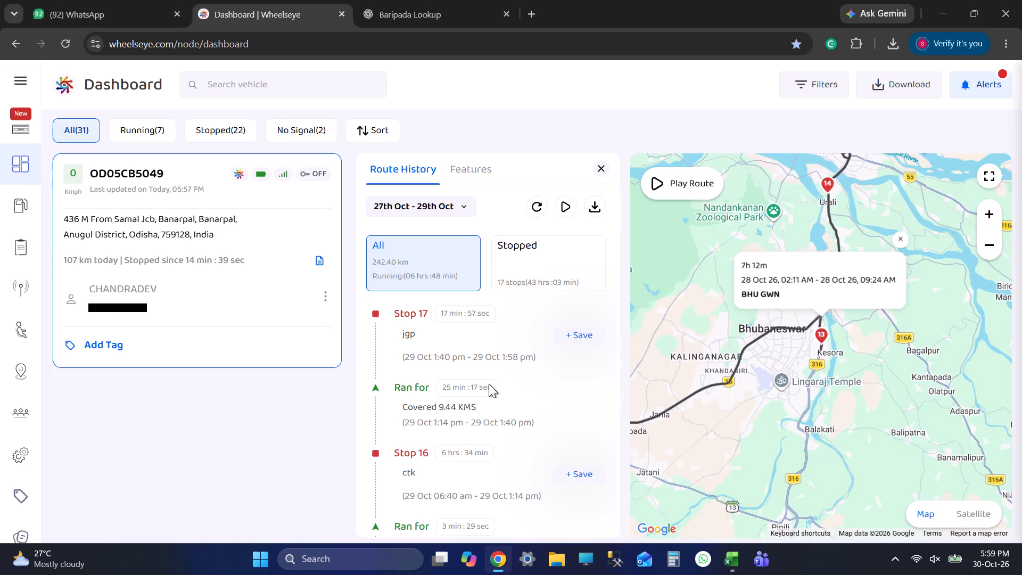
{"action": "key", "text": "alt+Tab"}
{"action": "type", "text": "243 KM"}
{"action": "key", "text": "Tab"}
{"action": "key", "text": "ctrl+s"}
{"action": "key", "text": "alt+Tab"}
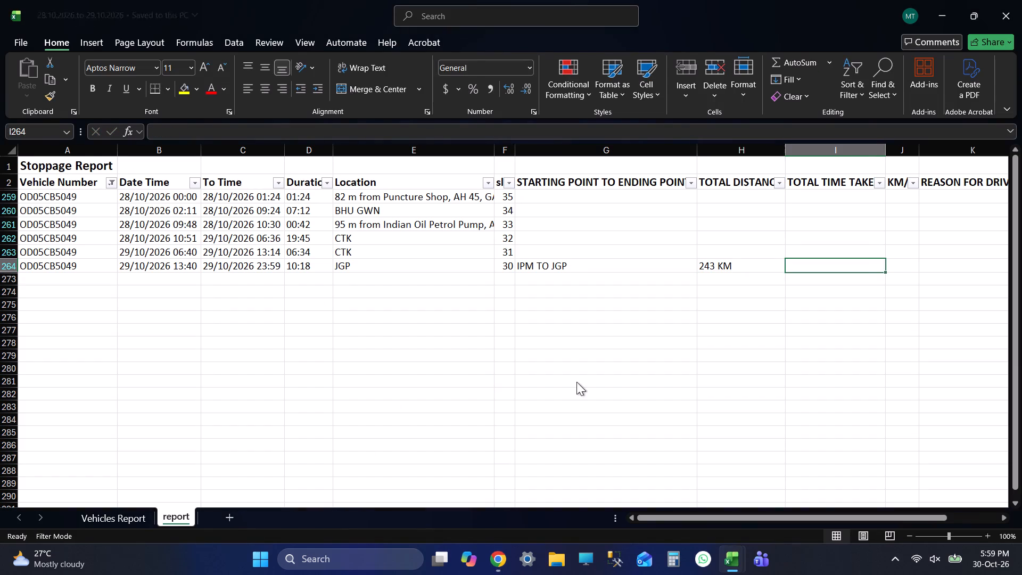
{"action": "scroll", "coordinate": [377, 375], "scroll_direction": "down", "scroll_amount": 3}
{"action": "scroll", "coordinate": [377, 375], "scroll_direction": "up", "scroll_amount": 1}
{"action": "scroll", "coordinate": [377, 375], "scroll_direction": "down", "scroll_amount": 6}
{"action": "scroll", "coordinate": [452, 384], "scroll_direction": "up", "scroll_amount": 12}
{"action": "key", "text": "alt+Tab"}
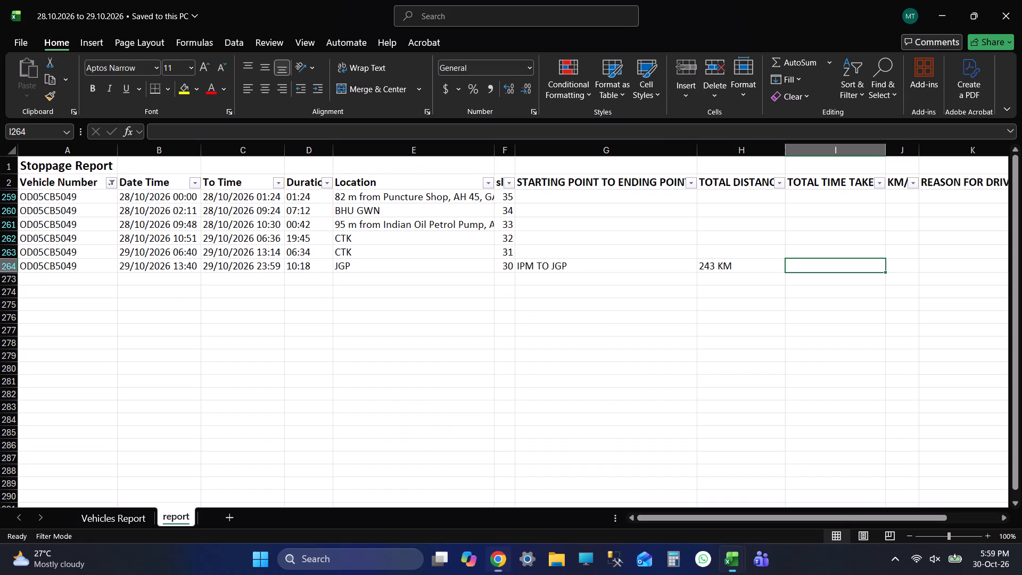
{"action": "key", "text": "alt+Tab"}
{"action": "scroll", "coordinate": [485, 347], "scroll_direction": "down", "scroll_amount": 6}
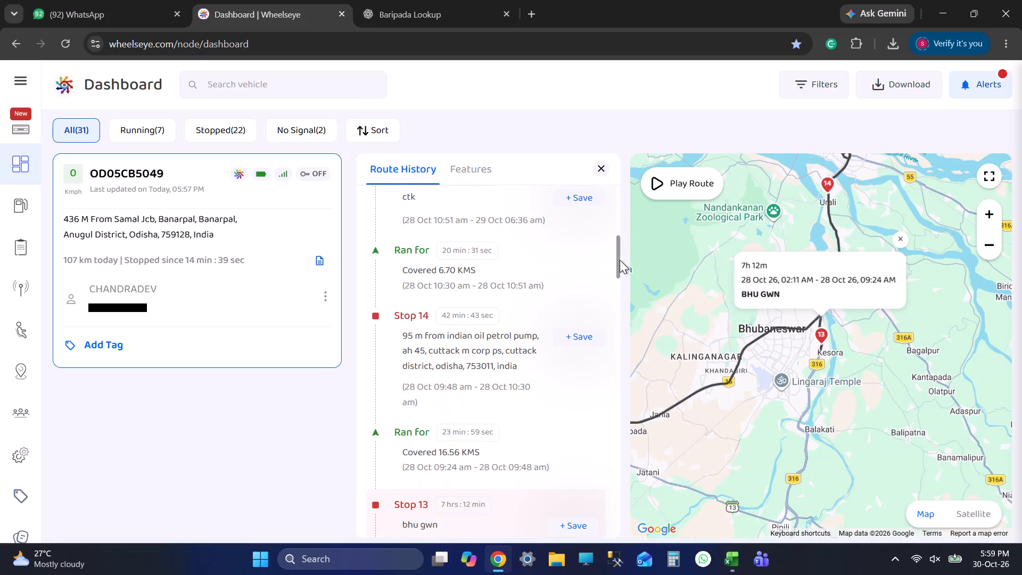
{"action": "left_click_drag", "start_coordinate": [621, 260], "coordinate": [608, 406]}
{"action": "scroll", "coordinate": [612, 295], "scroll_direction": "down", "scroll_amount": 5}
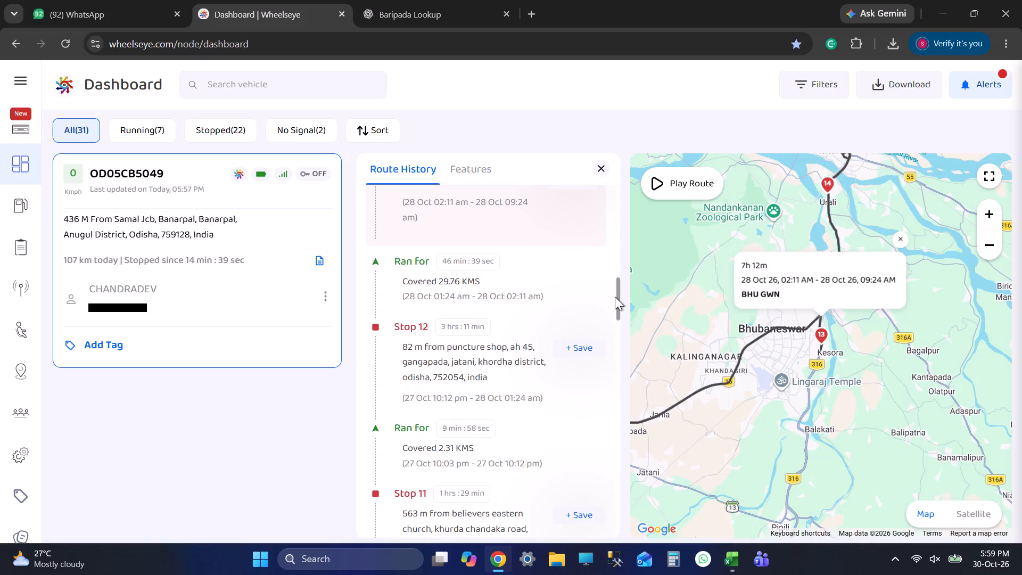
{"action": "left_click_drag", "start_coordinate": [615, 297], "coordinate": [612, 418]}
{"action": "scroll", "coordinate": [589, 375], "scroll_direction": "down", "scroll_amount": 8}
{"action": "scroll", "coordinate": [569, 412], "scroll_direction": "up", "scroll_amount": 1}
{"action": "scroll", "coordinate": [569, 413], "scroll_direction": "down", "scroll_amount": 9}
{"action": "scroll", "coordinate": [555, 482], "scroll_direction": "up", "scroll_amount": 1}
{"action": "scroll", "coordinate": [555, 482], "scroll_direction": "down", "scroll_amount": 4}
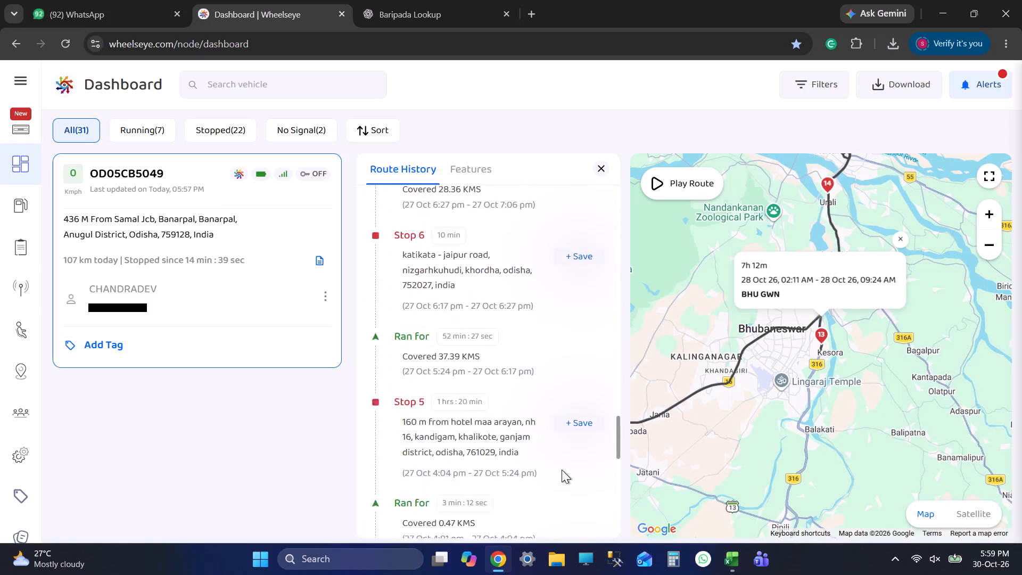
{"action": "scroll", "coordinate": [562, 470], "scroll_direction": "down", "scroll_amount": 14}
{"action": "left_click_drag", "start_coordinate": [476, 507], "coordinate": [501, 508]}
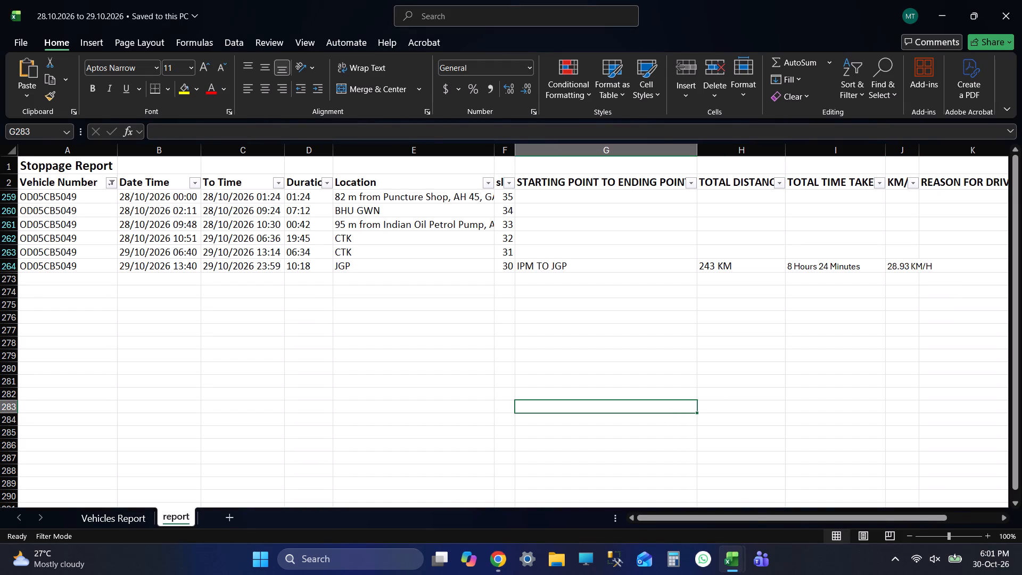
{"action": "left_click_drag", "start_coordinate": [746, 515], "coordinate": [467, 490]}
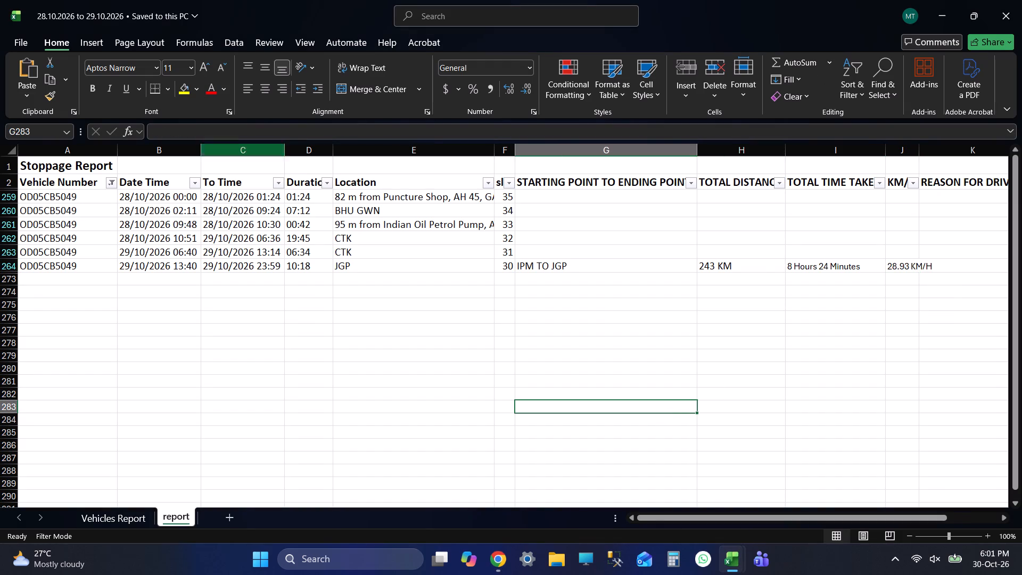
{"action": "left_click", "coordinate": [106, 185]}
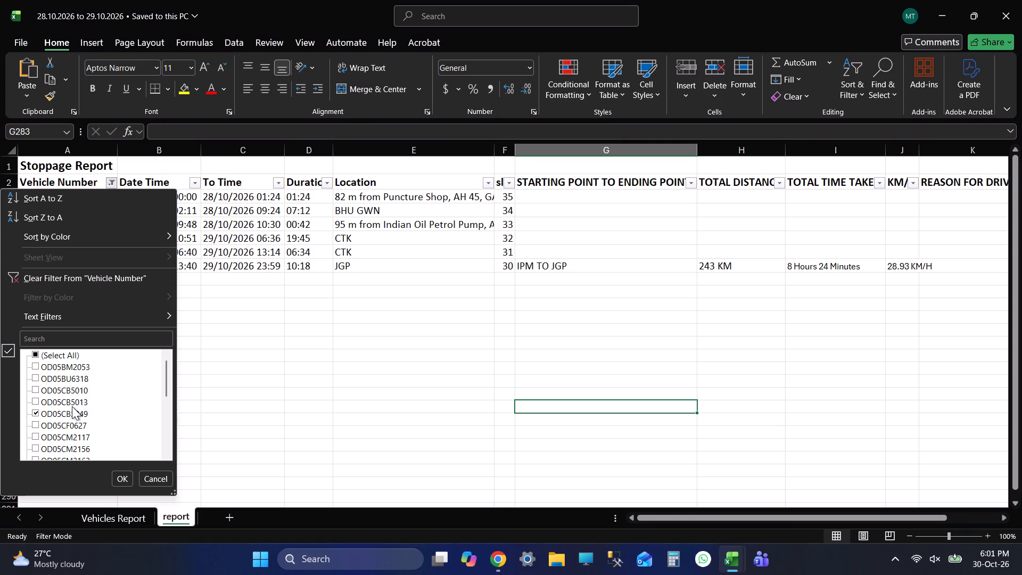
{"action": "left_click", "coordinate": [62, 410]}
{"action": "left_click", "coordinate": [71, 422]}
{"action": "left_click", "coordinate": [119, 475]}
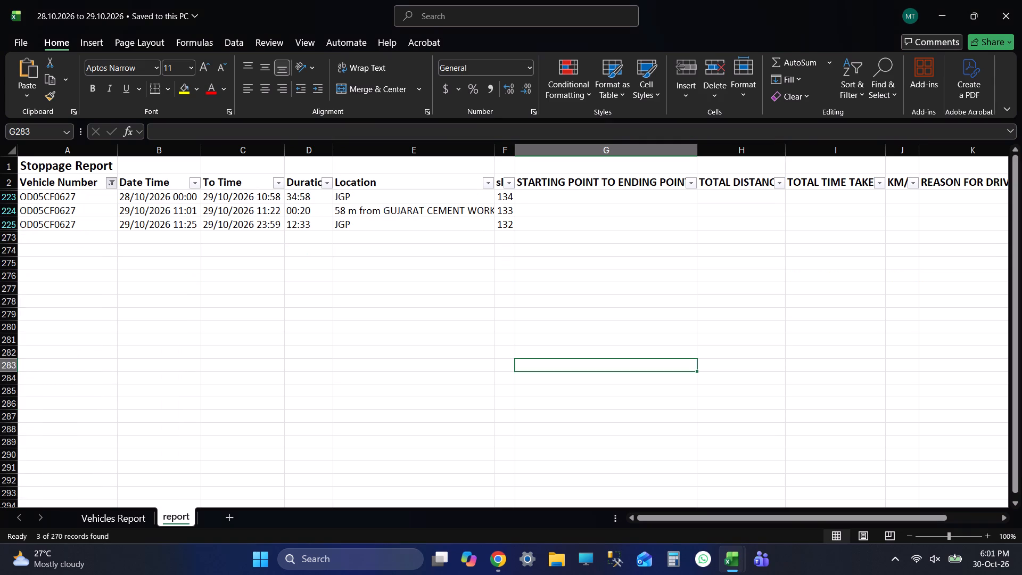
{"action": "left_click", "coordinate": [464, 302]}
{"action": "key", "text": "ctrl+s"}
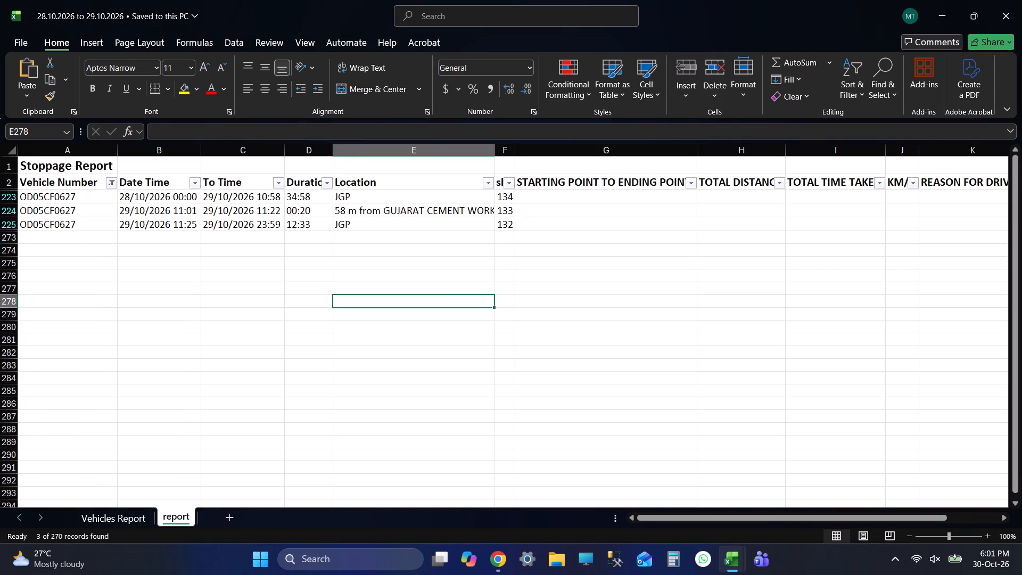
{"action": "left_click", "coordinate": [318, 196]}
{"action": "key", "text": "ctrl+s"}
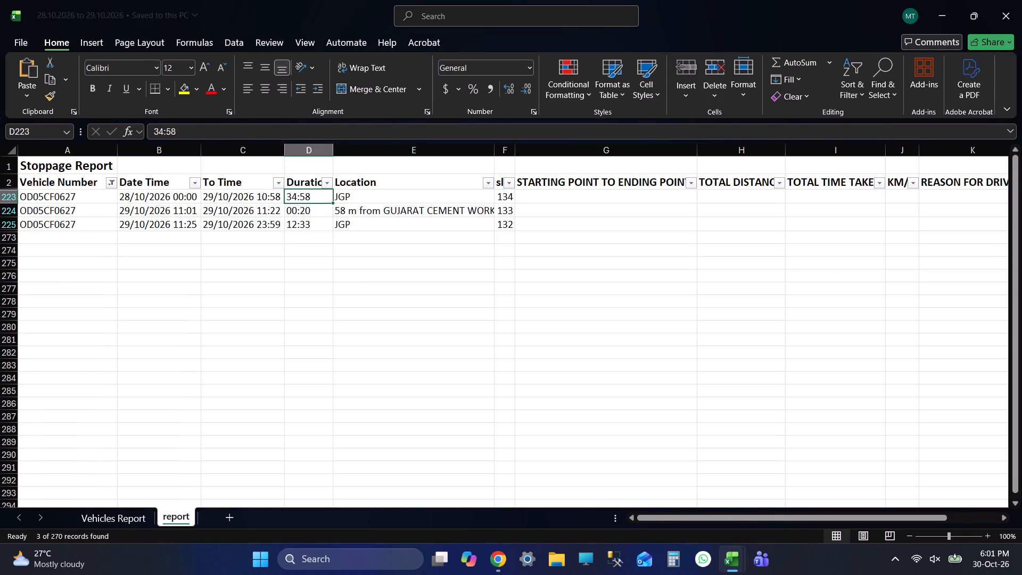
Check the filtered vehicle number in Excel and search the Wheelseye dashboard for vehicle "627".
{"action": "key", "text": "alt+Tab"}
{"action": "key", "text": "alt+Tab"}
{"action": "left_click", "coordinate": [81, 190]}
{"action": "key", "text": "alt+Tab"}
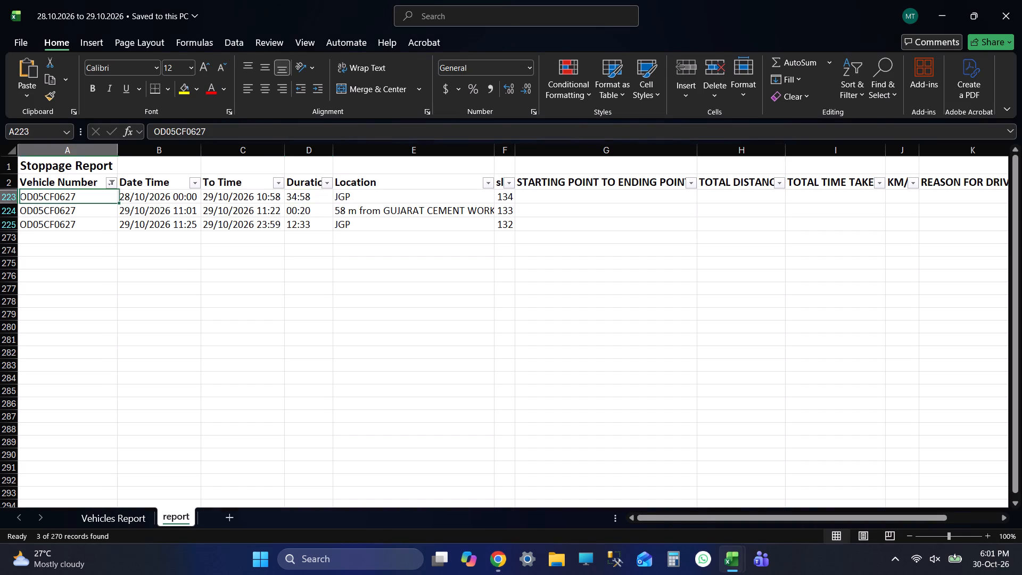
{"action": "left_click", "coordinate": [210, 0]}
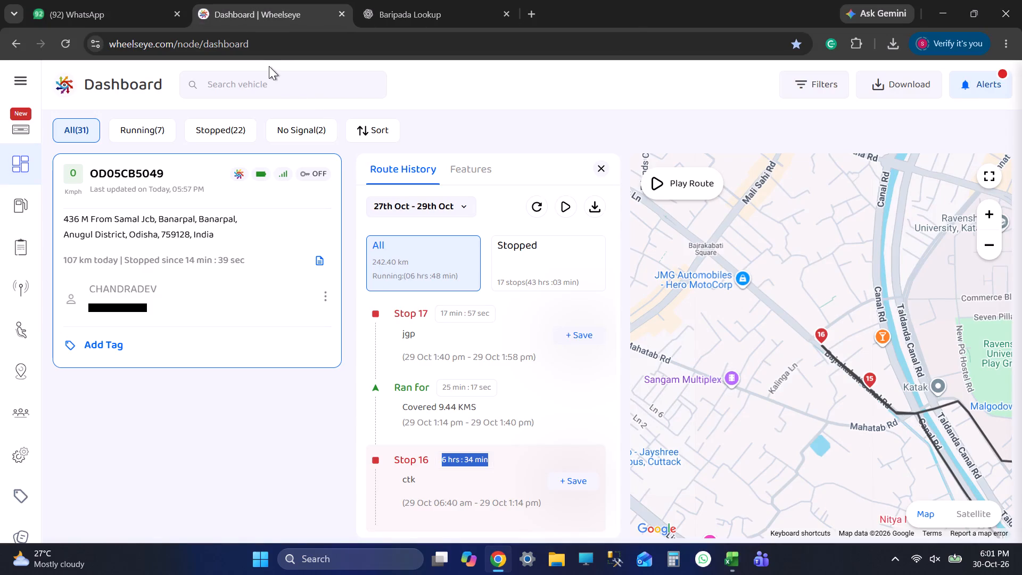
{"action": "left_click", "coordinate": [269, 66]}
{"action": "left_click", "coordinate": [257, 88]}
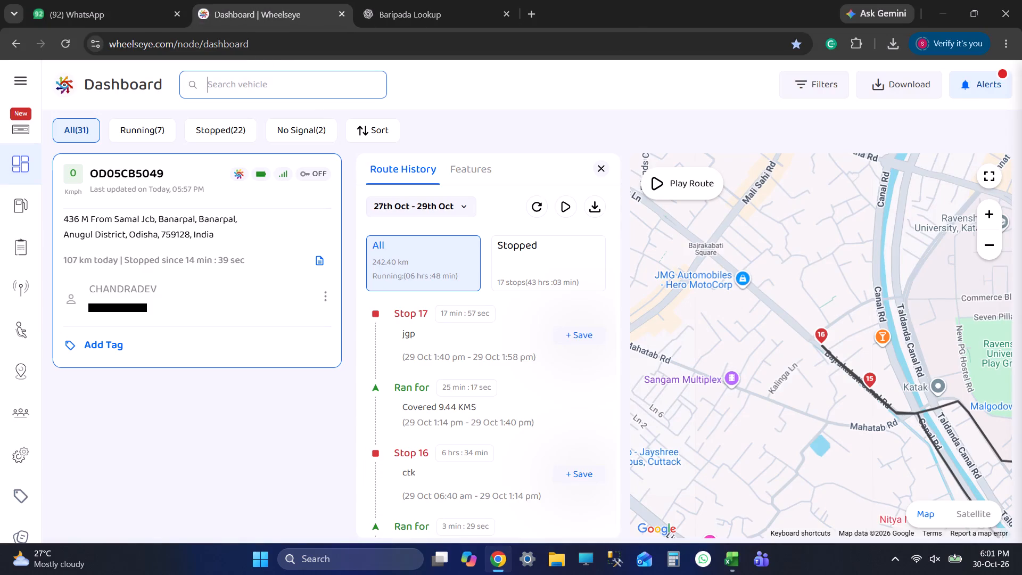
{"action": "type", "text": "627"}
{"action": "key", "text": "Return"}
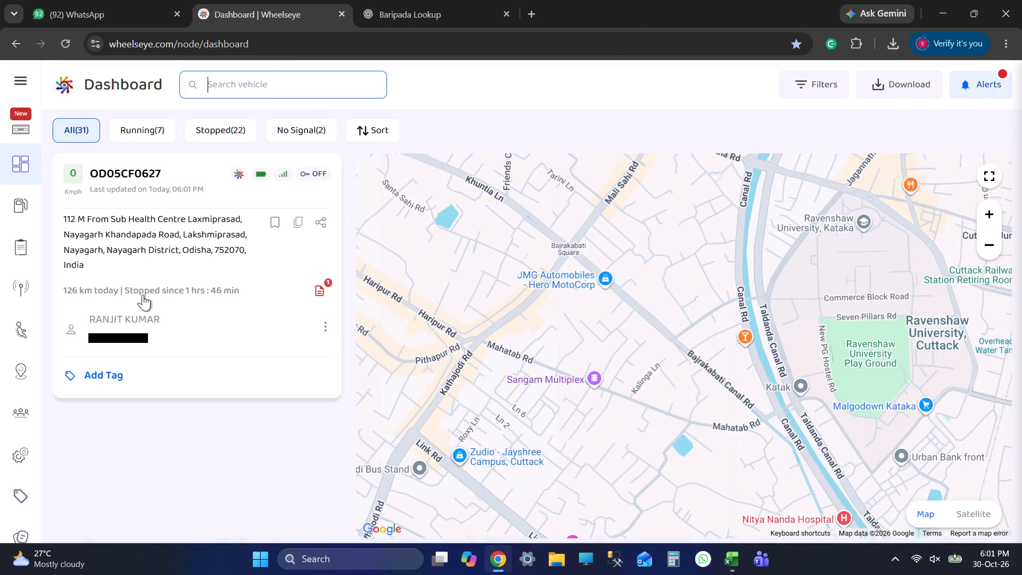
{"action": "left_click", "coordinate": [143, 294]}
{"action": "left_click", "coordinate": [389, 211]}
{"action": "left_click", "coordinate": [394, 335]}
{"action": "key", "text": "alt+Tab"}
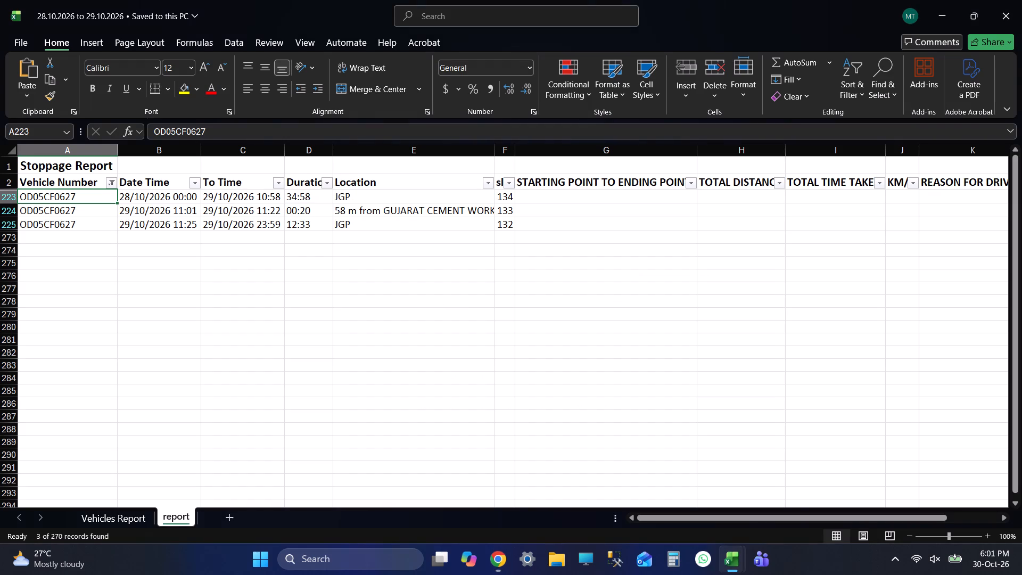
{"action": "left_click", "coordinate": [230, 194]}
{"action": "key", "text": "alt+Tab"}
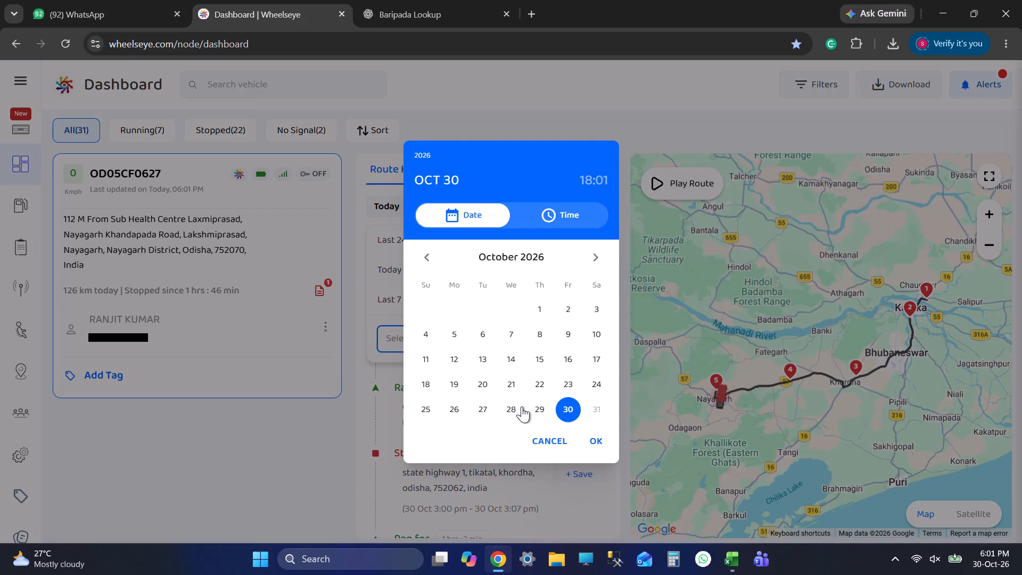
{"action": "left_click", "coordinate": [535, 406]}
{"action": "key", "text": "alt+Tab"}
{"action": "key", "text": "alt+Tab"}
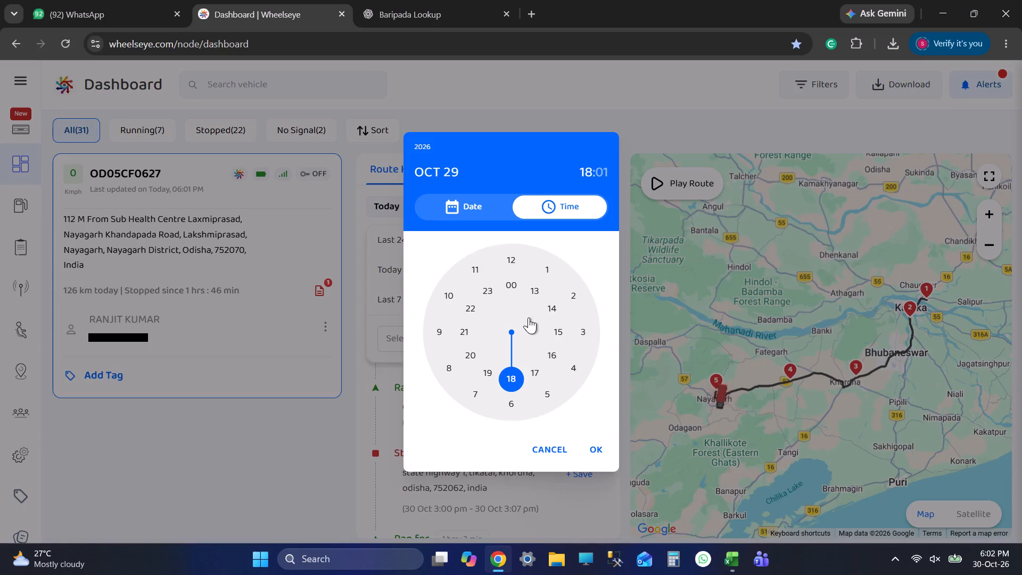
{"action": "key", "text": "alt+Tab"}
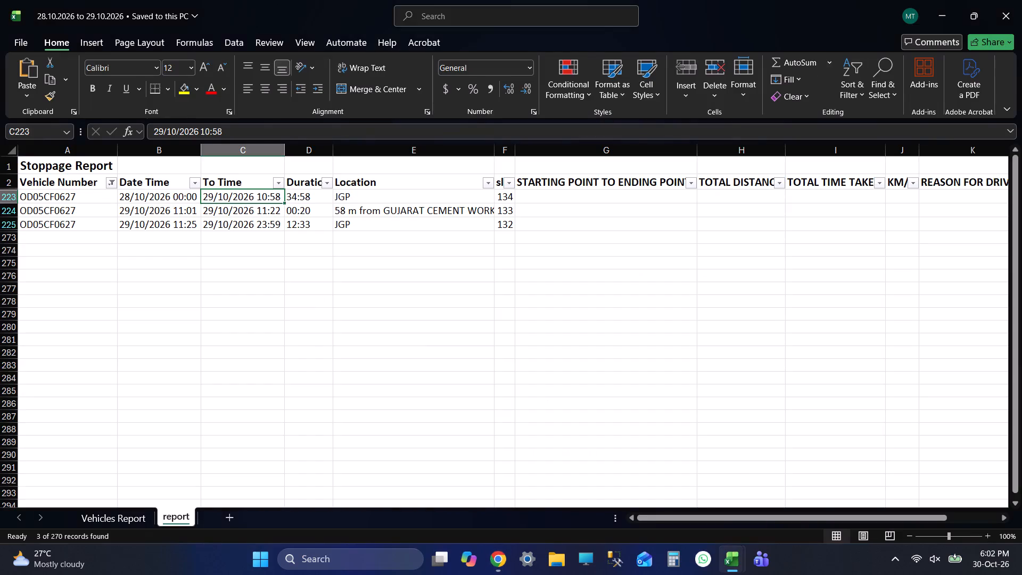
{"action": "key", "text": "alt+Tab"}
{"action": "left_click", "coordinate": [456, 294]}
{"action": "key", "text": "alt+Tab"}
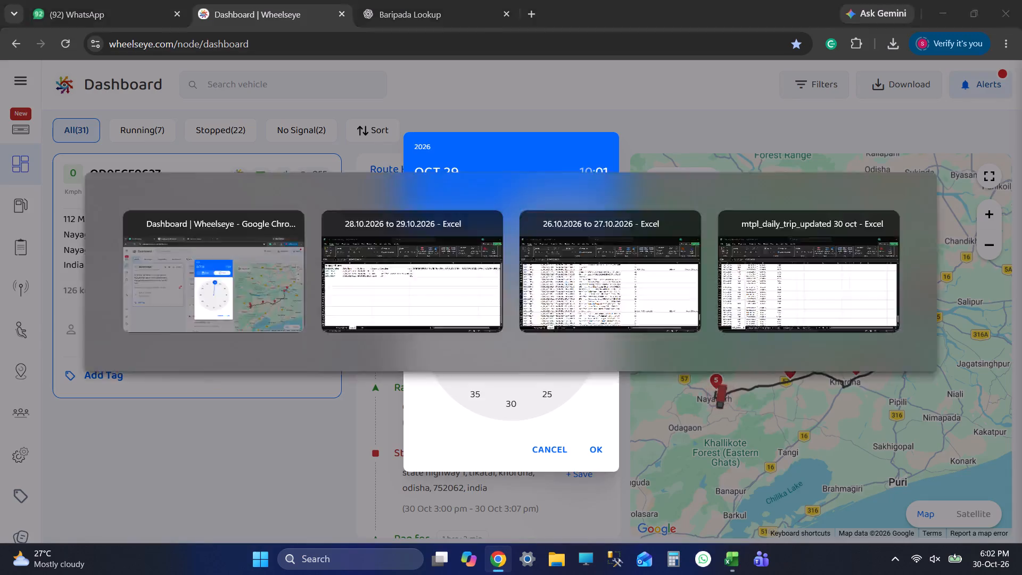
{"action": "key", "text": "alt+Tab"}
{"action": "key", "text": "alt+Tab"}
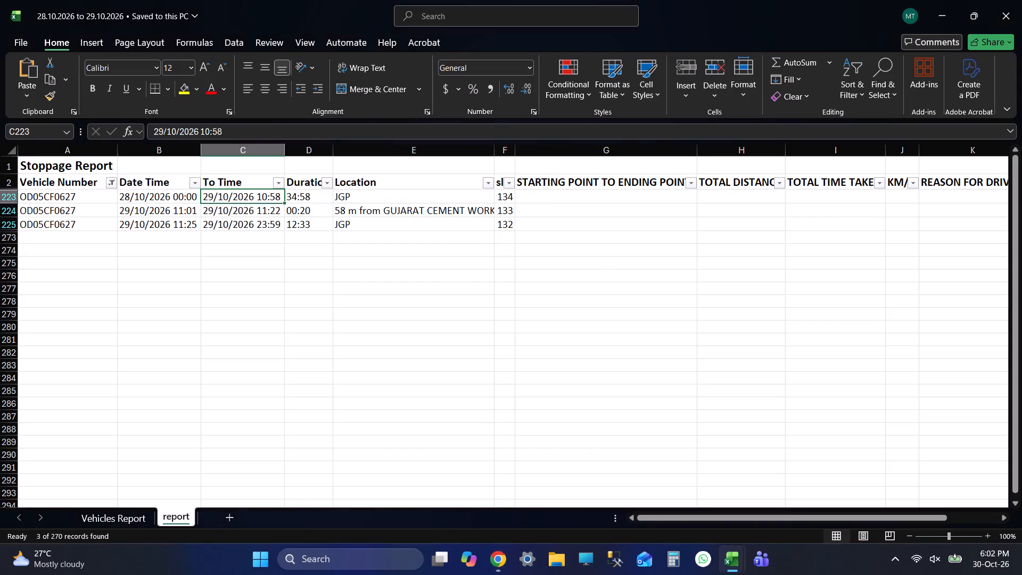
{"action": "key", "text": "alt+Tab"}
{"action": "left_click", "coordinate": [604, 454]}
Set the route history's range end to 29 October 2026, 11:51, checking the last JGP stop's start time in Excel, and load the route.
{"action": "left_click", "coordinate": [533, 330]}
{"action": "key", "text": "alt+Tab"}
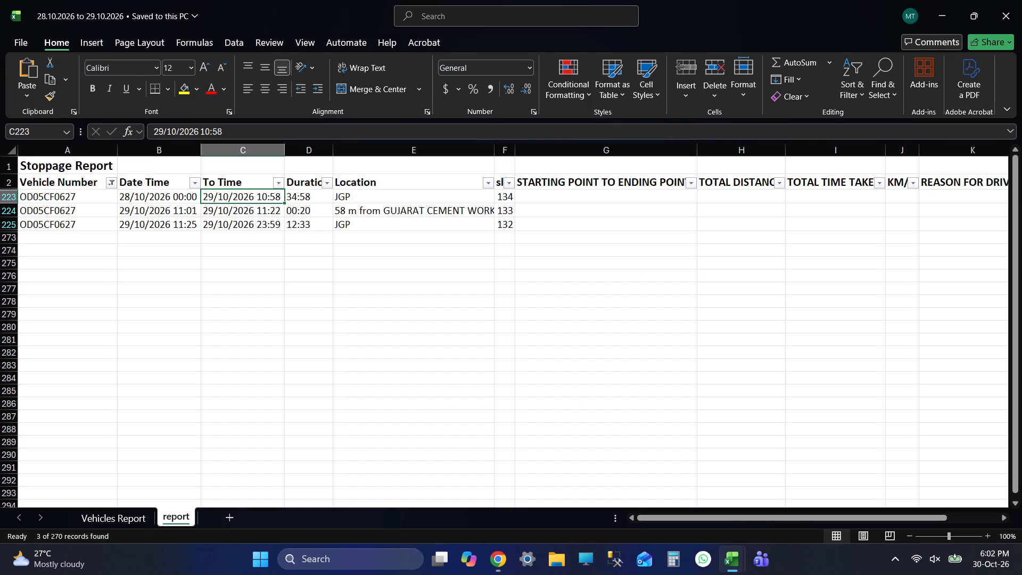
{"action": "left_click", "coordinate": [352, 224]}
{"action": "key", "text": "shift+Tab"}
{"action": "key", "text": "shift+Tab"}
{"action": "key", "text": "shift+Tab"}
{"action": "key", "text": "alt+Tab"}
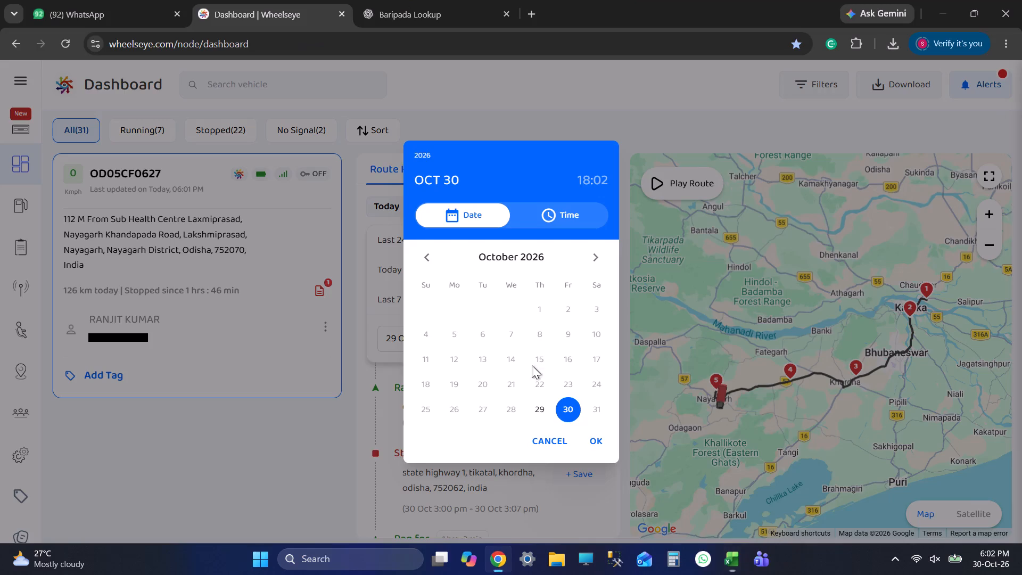
{"action": "left_click", "coordinate": [542, 407]}
{"action": "key", "text": "alt+Tab"}
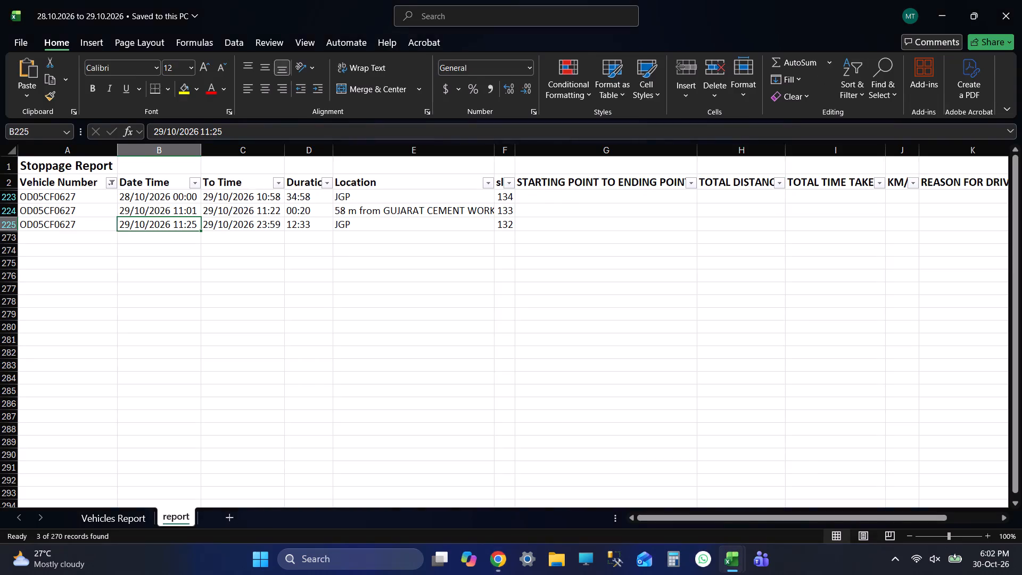
{"action": "key", "text": "alt+Tab"}
{"action": "left_click", "coordinate": [477, 268]}
{"action": "key", "text": "alt+Tab"}
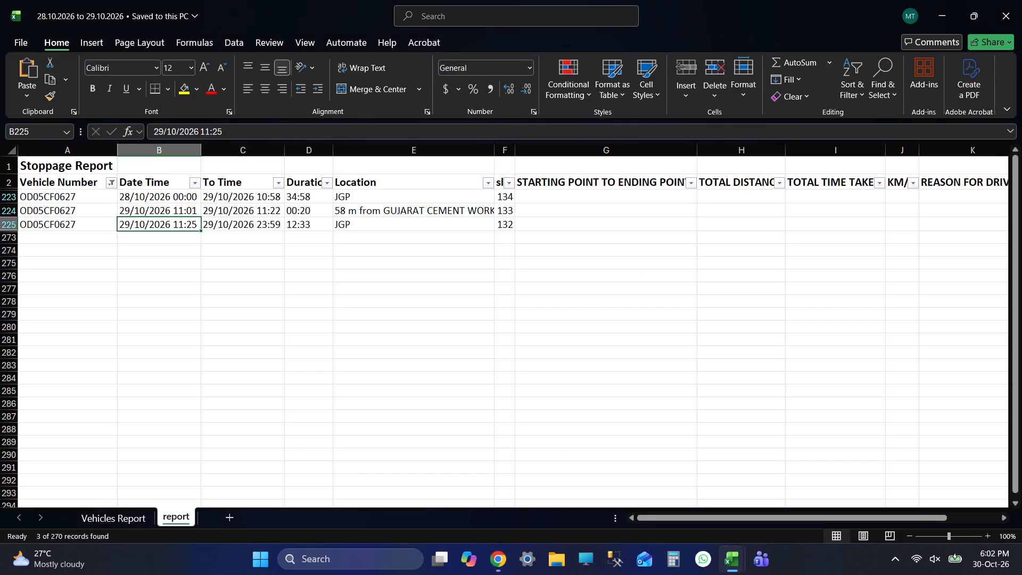
{"action": "key", "text": "alt+Tab"}
{"action": "left_click", "coordinate": [471, 305]}
{"action": "left_click", "coordinate": [598, 458]}
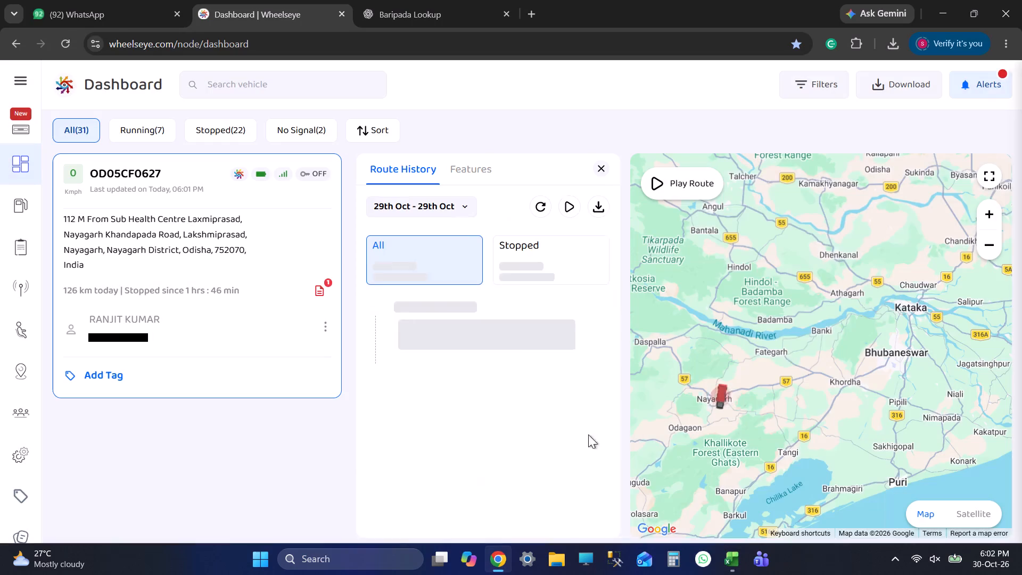
{"action": "scroll", "coordinate": [452, 420], "scroll_direction": "down", "scroll_amount": 6}
{"action": "scroll", "coordinate": [447, 431], "scroll_direction": "up", "scroll_amount": 1}
{"action": "scroll", "coordinate": [448, 434], "scroll_direction": "down", "scroll_amount": 2}
{"action": "left_click", "coordinate": [475, 340]}
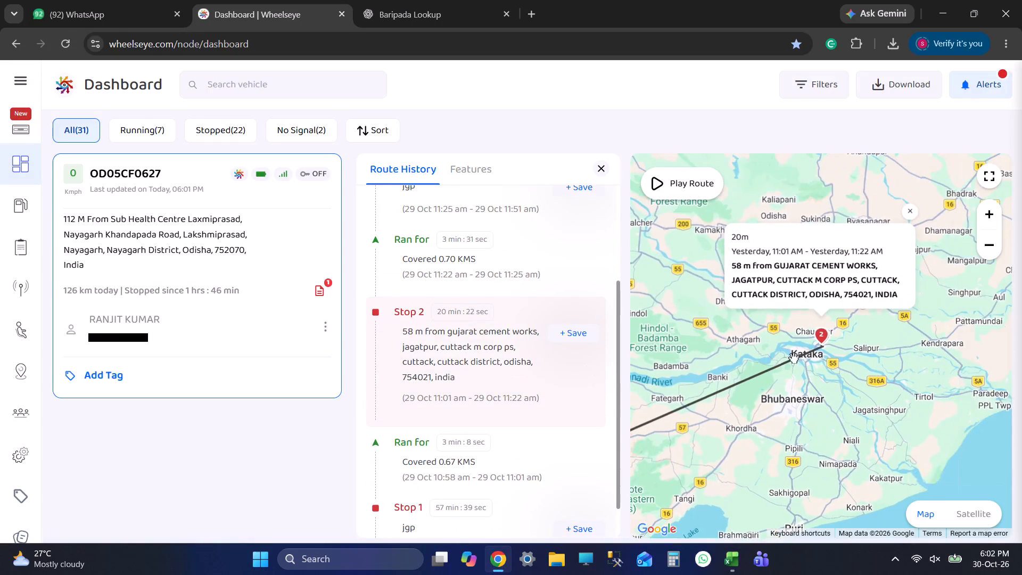
{"action": "scroll", "coordinate": [793, 358], "scroll_direction": "up", "scroll_amount": 16}
{"action": "scroll", "coordinate": [812, 348], "scroll_direction": "down", "scroll_amount": 1}
{"action": "scroll", "coordinate": [811, 348], "scroll_direction": "up", "scroll_amount": 5}
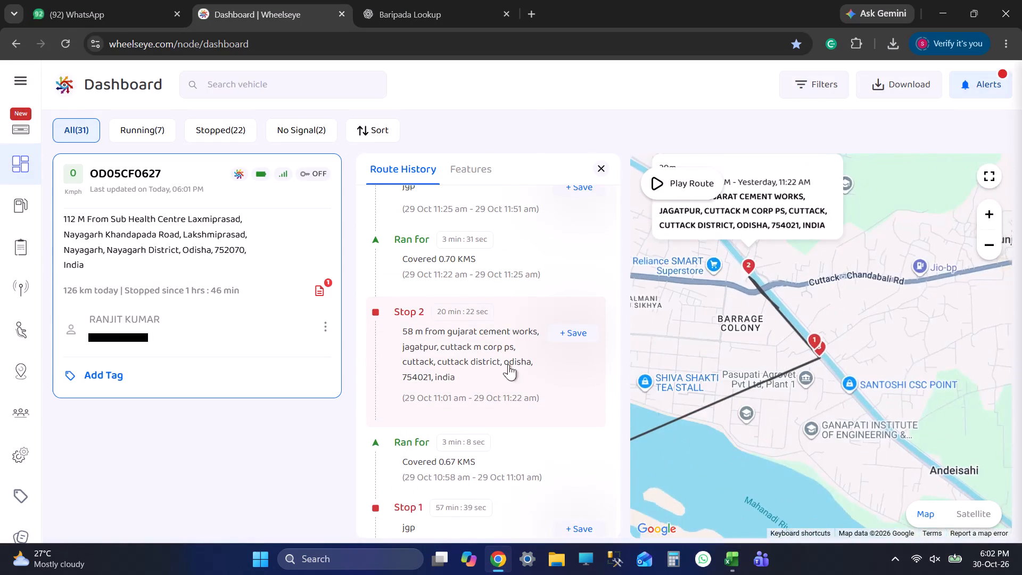
{"action": "scroll", "coordinate": [430, 377], "scroll_direction": "up", "scroll_amount": 4}
{"action": "left_click", "coordinate": [472, 333]}
{"action": "key", "text": "alt+Tab"}
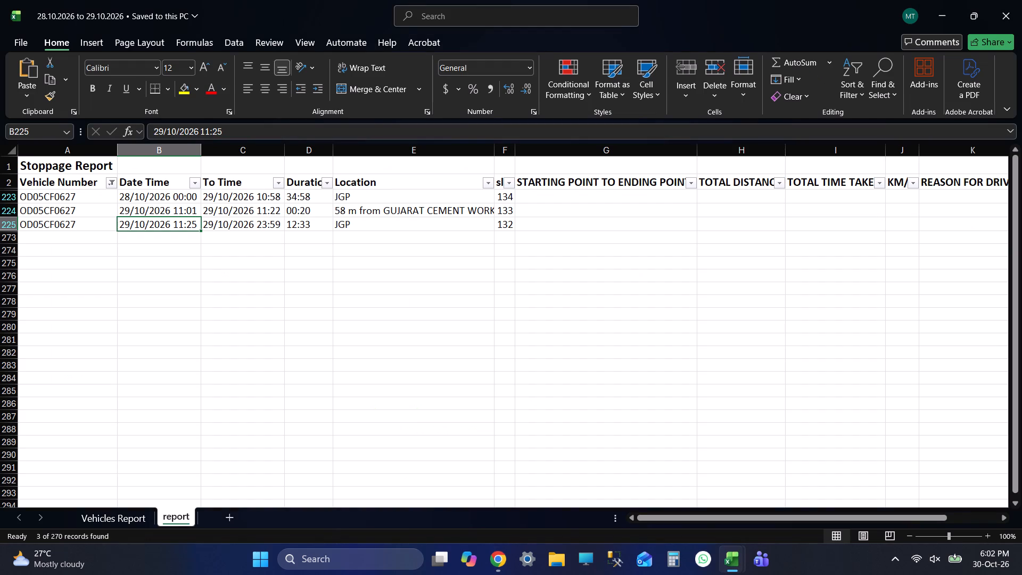
{"action": "left_click", "coordinate": [113, 184]}
{"action": "left_click", "coordinate": [79, 426]}
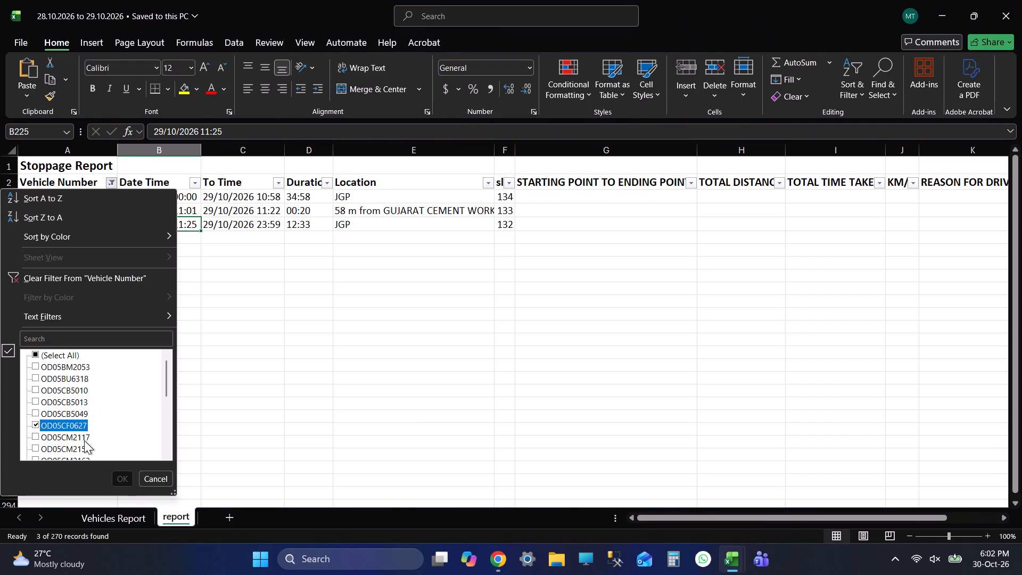
{"action": "left_click", "coordinate": [84, 436]}
{"action": "left_click", "coordinate": [125, 474]}
{"action": "left_click", "coordinate": [462, 265]}
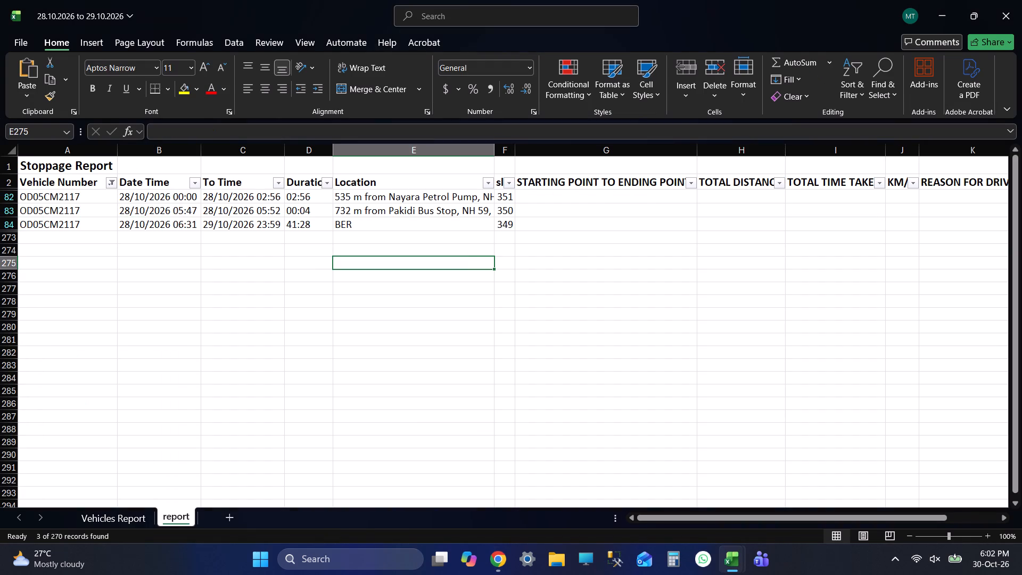
{"action": "key", "text": "ctrl+s"}
{"action": "key", "text": "ctrl+s"}
{"action": "key", "text": "ctrl+s"}
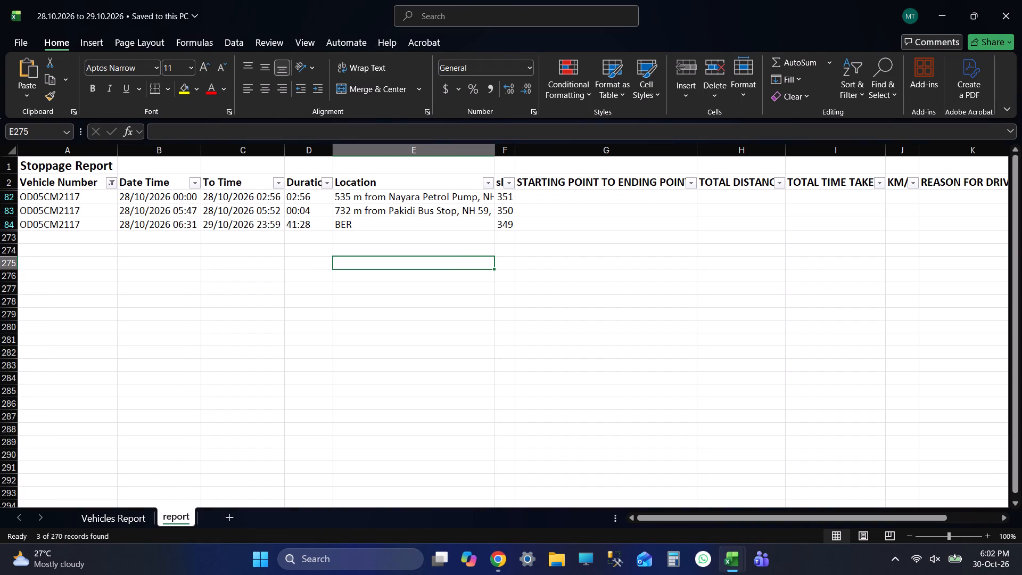
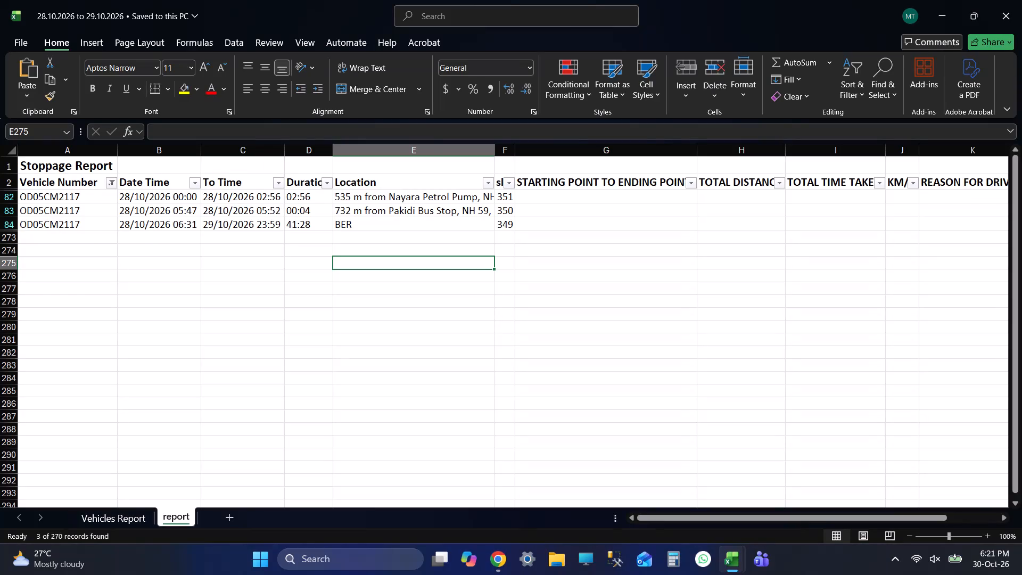
Save the 28.10.2026 to 29.10.2026 stoppage report workbook.
{"action": "left_click", "coordinate": [277, 254]}
{"action": "key", "text": "ctrl+s"}
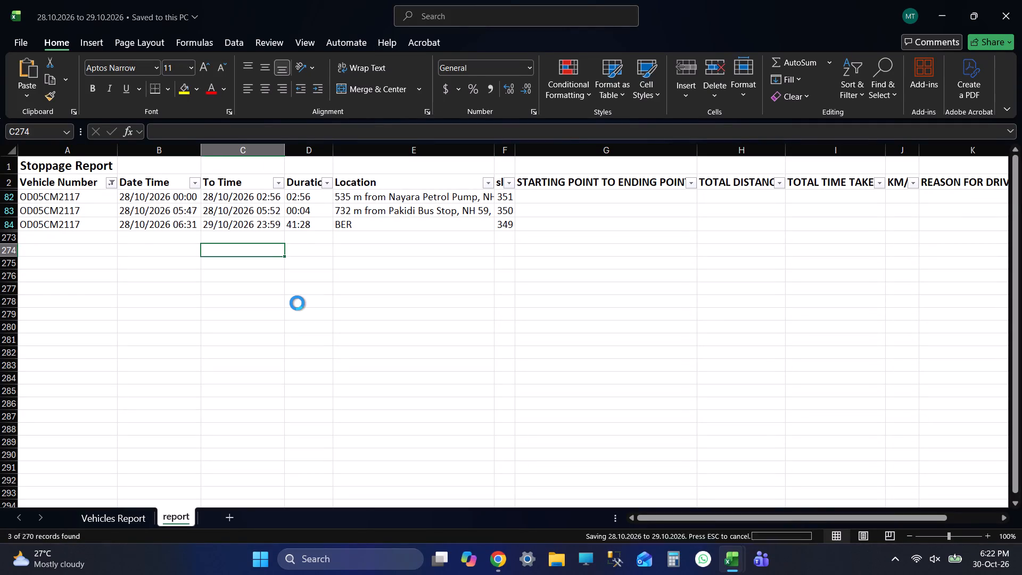
{"action": "key", "text": "ctrl+s"}
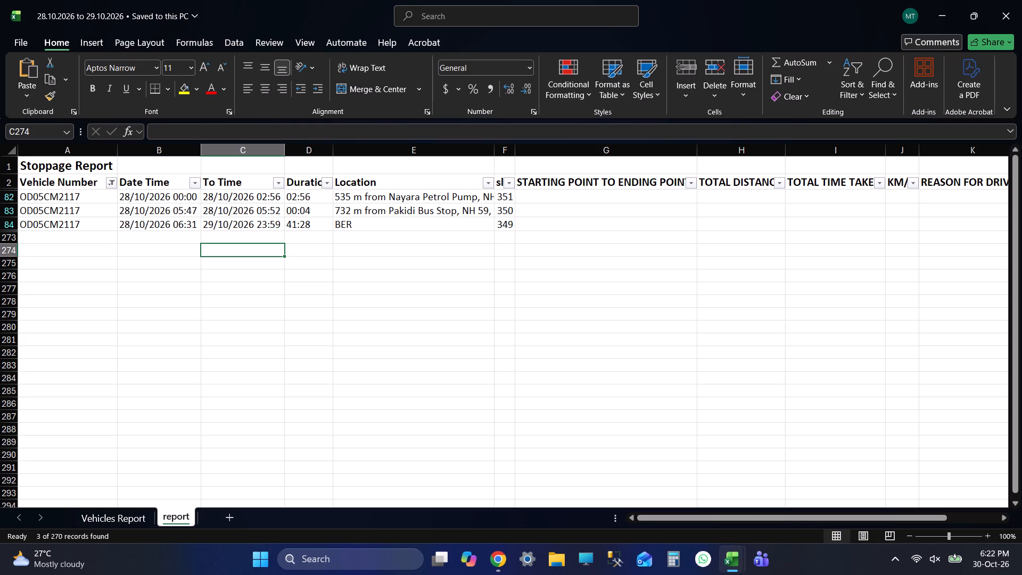
{"action": "key", "text": "alt+Tab"}
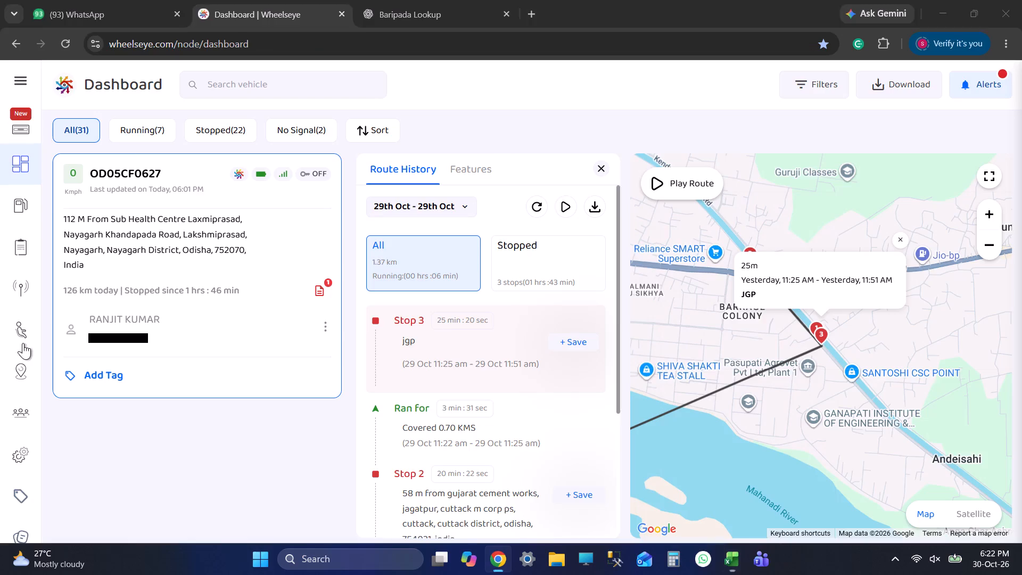
{"action": "key", "text": "alt+Tab"}
{"action": "key", "text": "alt+Tab"}
{"action": "key", "text": "alt+Tab"}
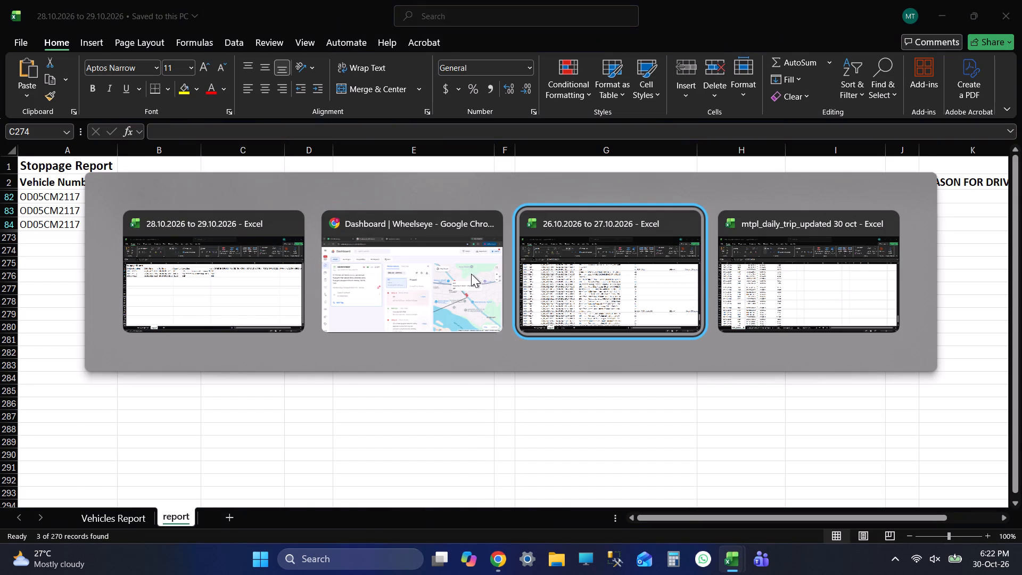
{"action": "key", "text": "alt+Tab"}
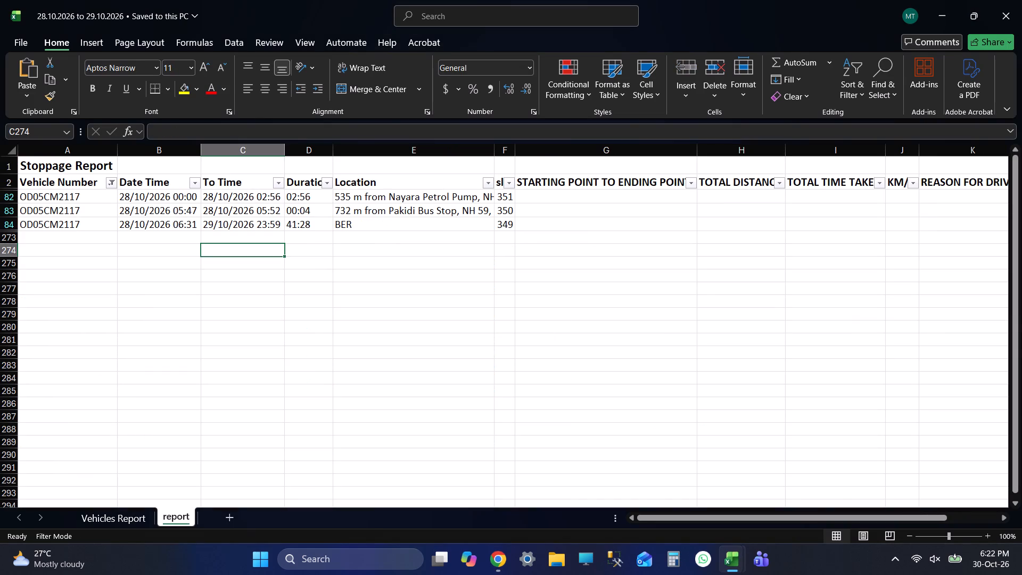
{"action": "left_click", "coordinate": [258, 202]}
{"action": "key", "text": "shift+Tab"}
{"action": "key", "text": "shift+Tab"}
{"action": "key", "text": "shift+Tab"}
{"action": "key", "text": "shift+Tab"}
{"action": "key", "text": "shift+Tab"}
{"action": "key", "text": "shift+Tab"}
{"action": "key", "text": "shift+Tab"}
{"action": "key", "text": "shift+Tab"}
{"action": "key", "text": "ctrl+c"}
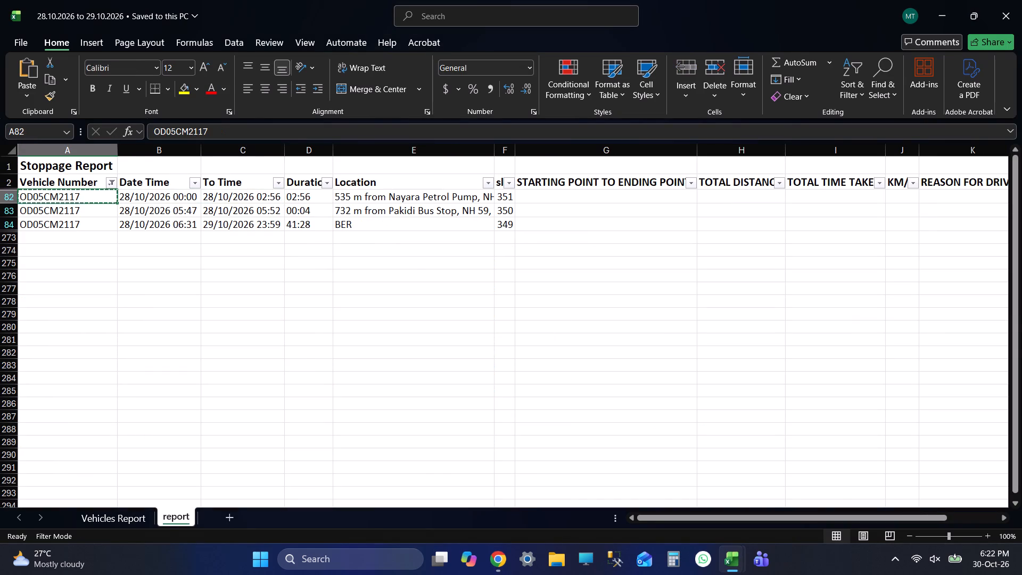
{"action": "key", "text": "alt+Tab"}
{"action": "left_click", "coordinate": [71, 147]}
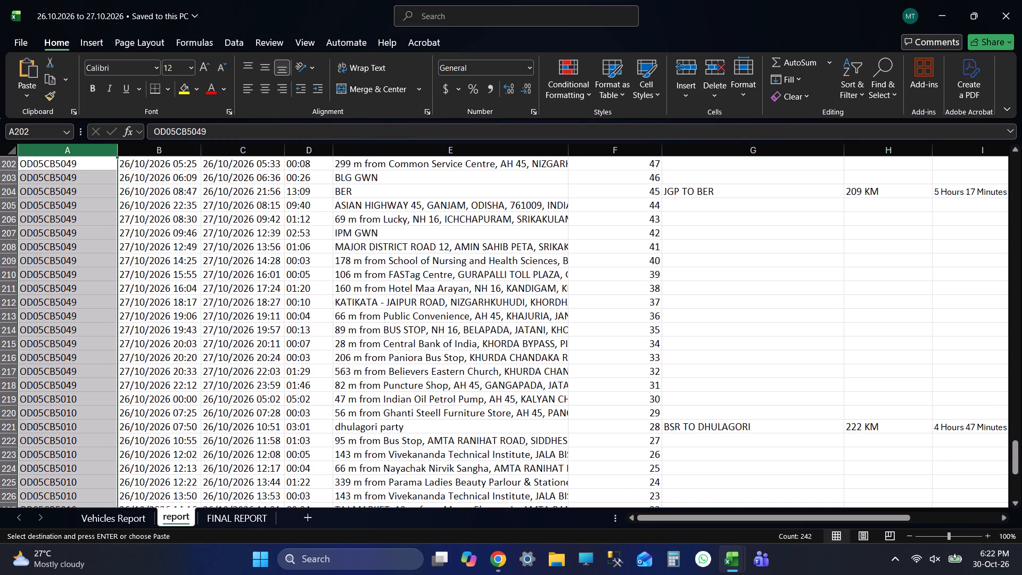
{"action": "key", "text": "ctrl+f"}
{"action": "key", "text": "ctrl+v"}
{"action": "key", "text": "Return"}
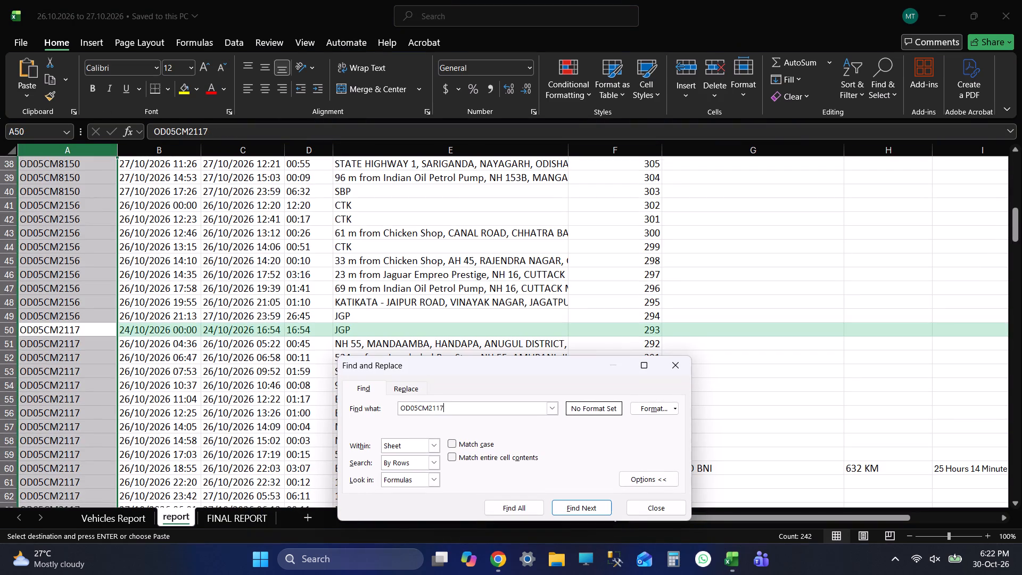
{"action": "key", "text": "Return"}
{"action": "key", "text": "Return"}
{"action": "key", "text": "Return"}
{"action": "key", "text": "Return"}
{"action": "key", "text": "Return"}
{"action": "key", "text": "Return"}
{"action": "key", "text": "Return"}
{"action": "key", "text": "Return"}
{"action": "key", "text": "Return"}
{"action": "key", "text": "Return"}
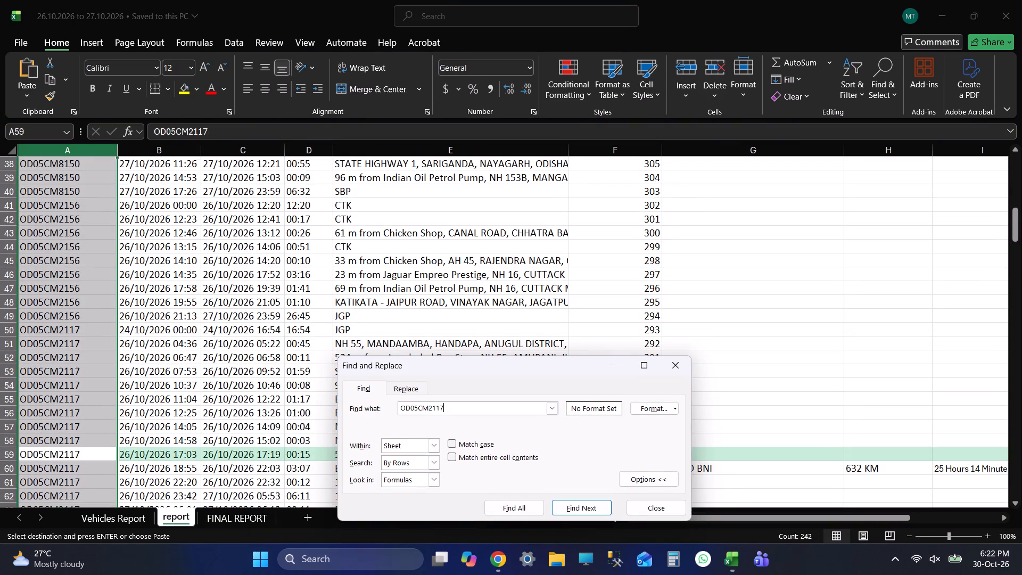
{"action": "key", "text": "Return"}
{"action": "key", "text": "Return"}
{"action": "key", "text": "Return"}
{"action": "key", "text": "Return"}
{"action": "key", "text": "Return"}
{"action": "key", "text": "Return"}
{"action": "key", "text": "Return"}
{"action": "key", "text": "Return"}
{"action": "key", "text": "Return"}
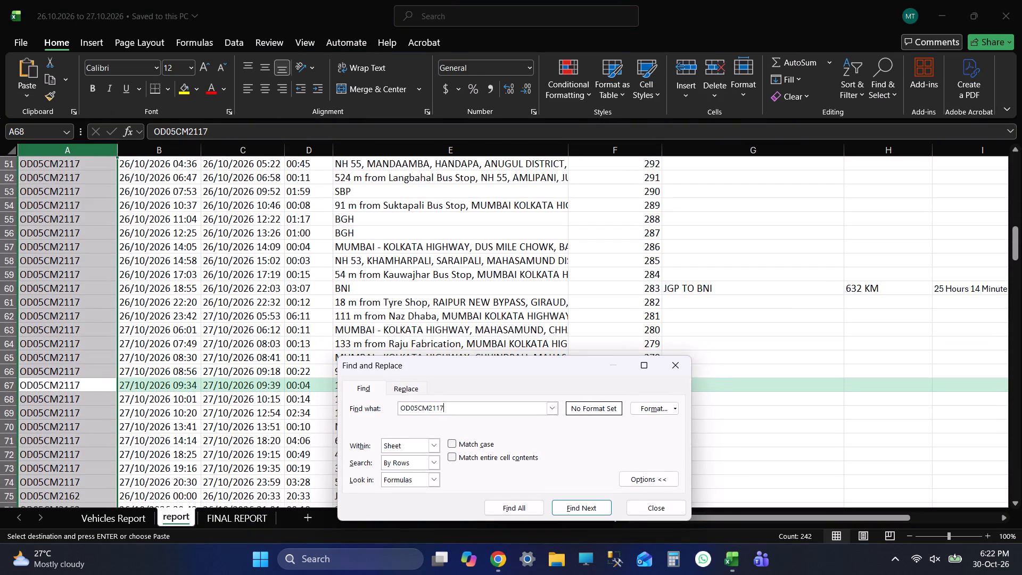
{"action": "key", "text": "Return"}
{"action": "key", "text": "Return"}
{"action": "key", "text": "Return"}
{"action": "key", "text": "Return"}
{"action": "key", "text": "Return"}
{"action": "key", "text": "Return"}
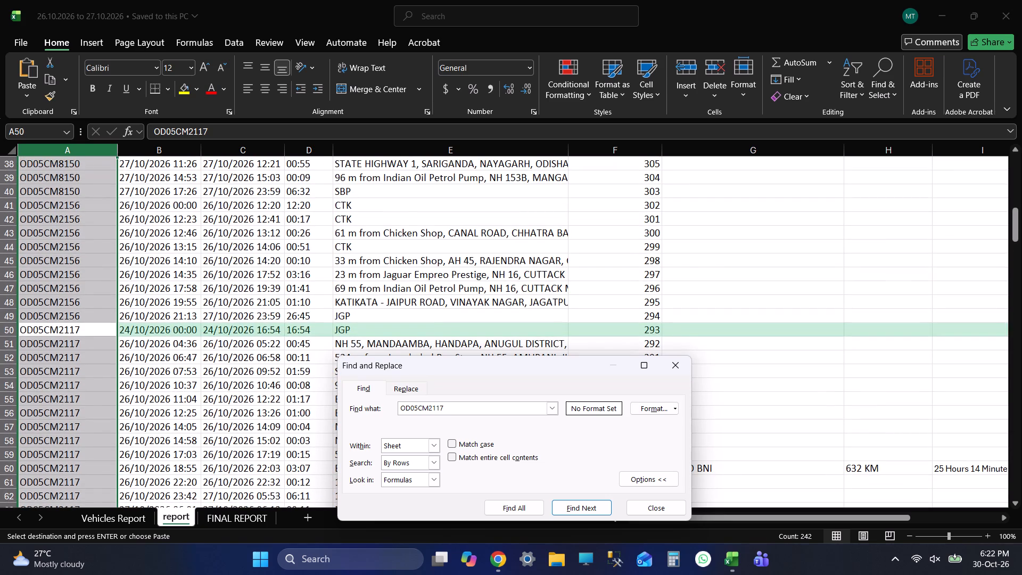
{"action": "key", "text": "Return"}
{"action": "key", "text": "Return"}
{"action": "key", "text": "Return"}
{"action": "key", "text": "Return"}
{"action": "key", "text": "Return"}
{"action": "key", "text": "Return"}
{"action": "key", "text": "Return"}
{"action": "key", "text": "Return"}
{"action": "key", "text": "Return"}
{"action": "key", "text": "Return"}
{"action": "key", "text": "Return"}
{"action": "key", "text": "Return"}
{"action": "key", "text": "Return"}
{"action": "key", "text": "Return"}
{"action": "key", "text": "Return"}
{"action": "key", "text": "Return"}
{"action": "key", "text": "Return"}
{"action": "key", "text": "Return"}
{"action": "key", "text": "Return"}
{"action": "key", "text": "Return"}
{"action": "key", "text": "Return"}
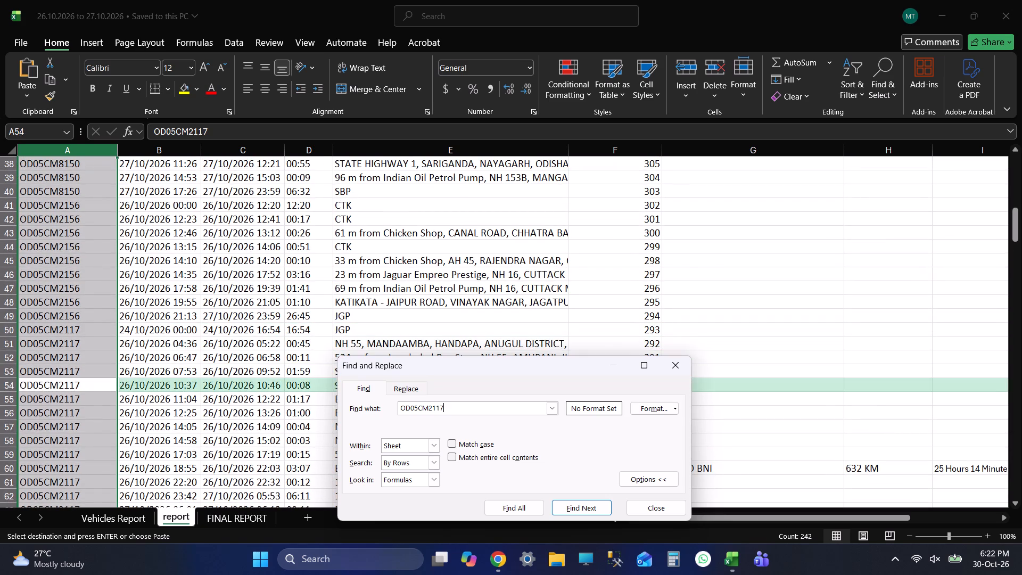
{"action": "key", "text": "Return"}
{"action": "key", "text": "Return"}
{"action": "key", "text": "Return"}
{"action": "key", "text": "Return"}
{"action": "key", "text": "Return"}
{"action": "key", "text": "Return"}
{"action": "key", "text": "Return"}
{"action": "key", "text": "Return"}
{"action": "key", "text": "Return"}
{"action": "key", "text": "Return"}
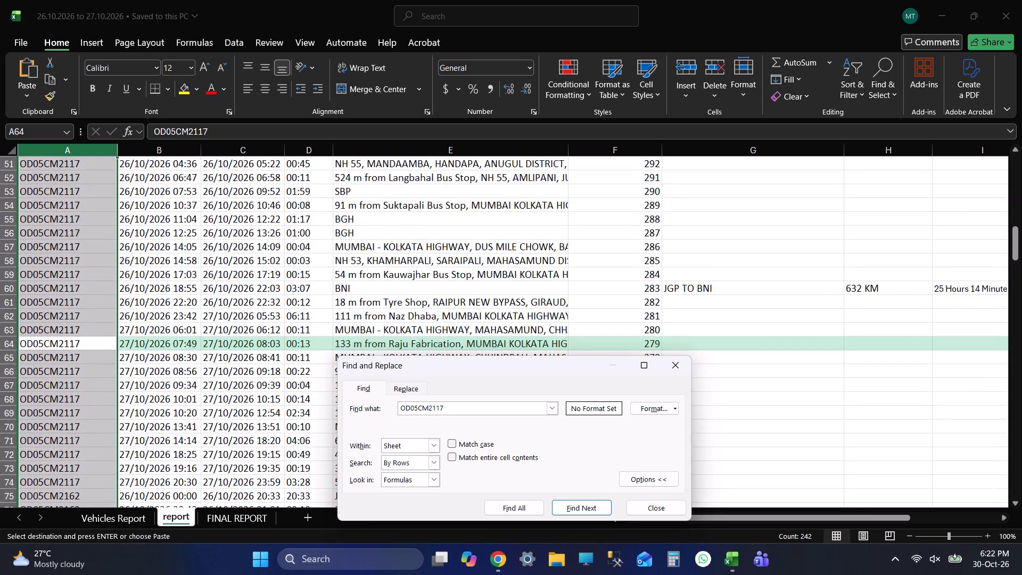
{"action": "key", "text": "Return"}
{"action": "key", "text": "Return"}
{"action": "key", "text": "Return"}
{"action": "key", "text": "Return"}
{"action": "key", "text": "Return"}
{"action": "key", "text": "Return"}
{"action": "key", "text": "Return"}
{"action": "key", "text": "Return"}
{"action": "key", "text": "Return"}
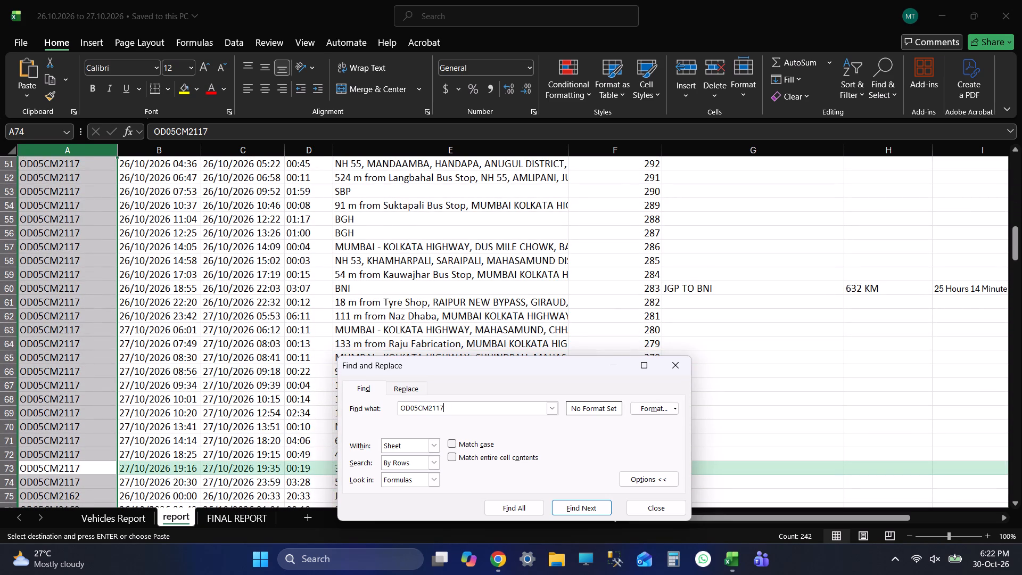
{"action": "left_click", "coordinate": [638, 503]}
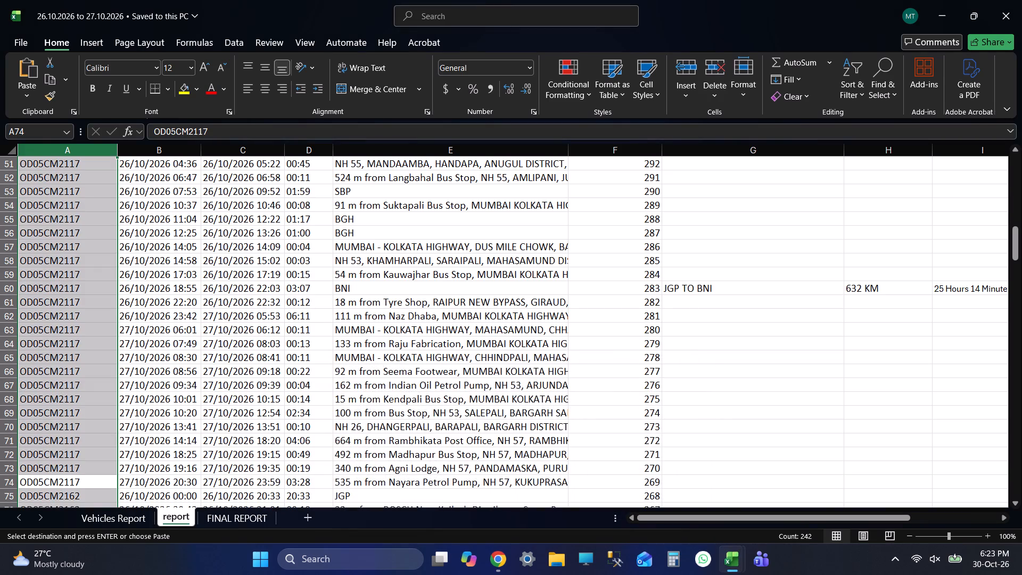
{"action": "left_click", "coordinate": [14, 479]}
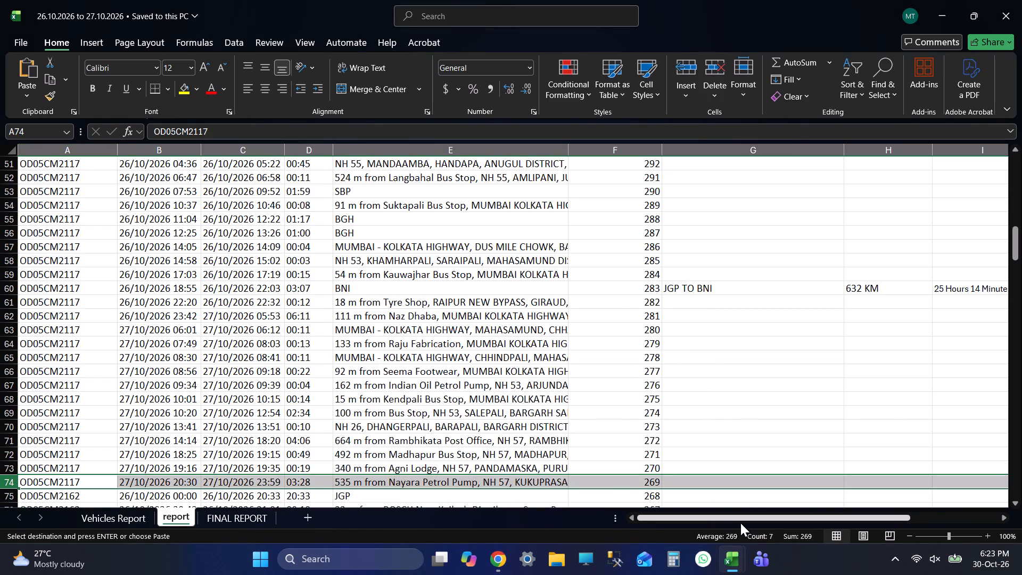
{"action": "left_click_drag", "start_coordinate": [740, 522], "coordinate": [611, 489]}
{"action": "key", "text": "alt+Tab"}
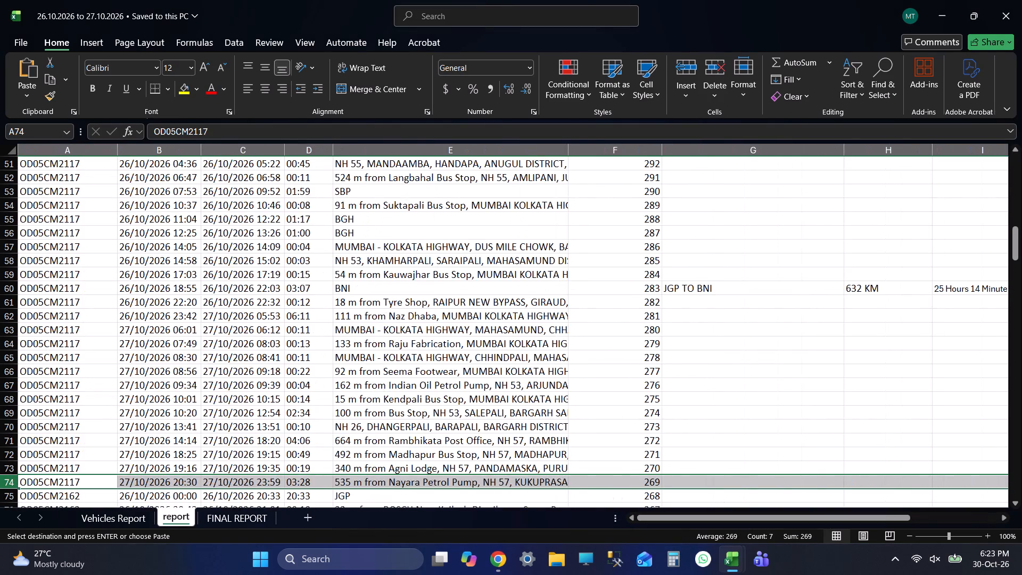
{"action": "left_click", "coordinate": [549, 224]}
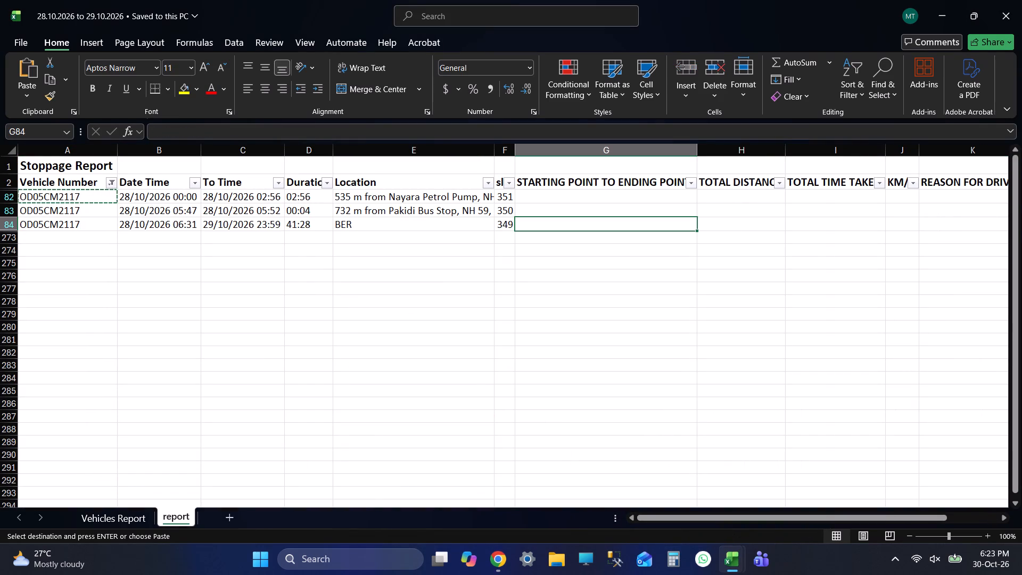
{"action": "type", "text": "BNI"}
{"action": "key", "text": "space"}
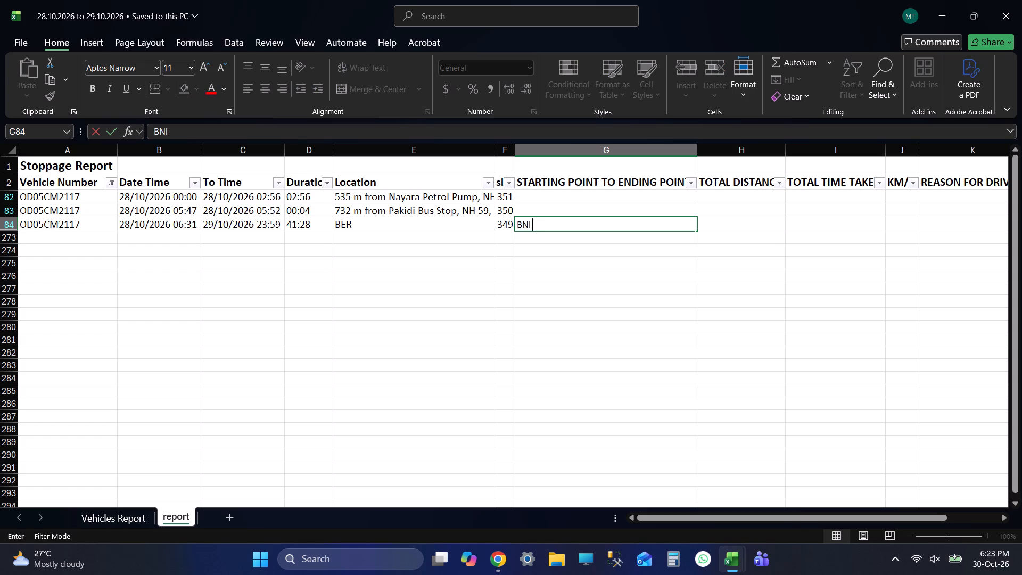
{"action": "type", "text": "TO BER"}
{"action": "key", "text": "space"}
{"action": "key", "text": "Tab"}
{"action": "key", "text": "ctrl+s"}
{"action": "key", "text": "alt+Tab"}
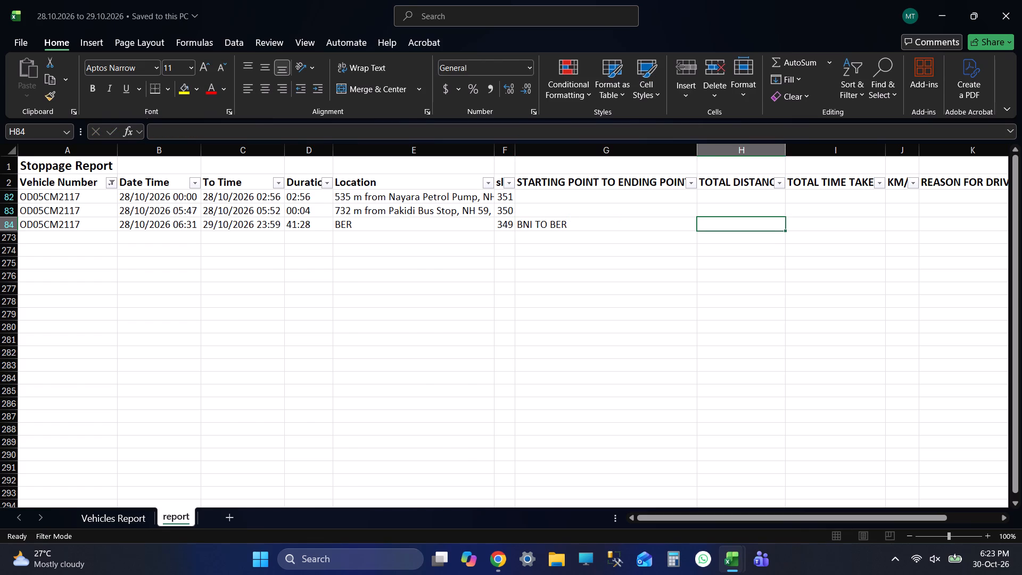
{"action": "left_click", "coordinate": [359, 280]}
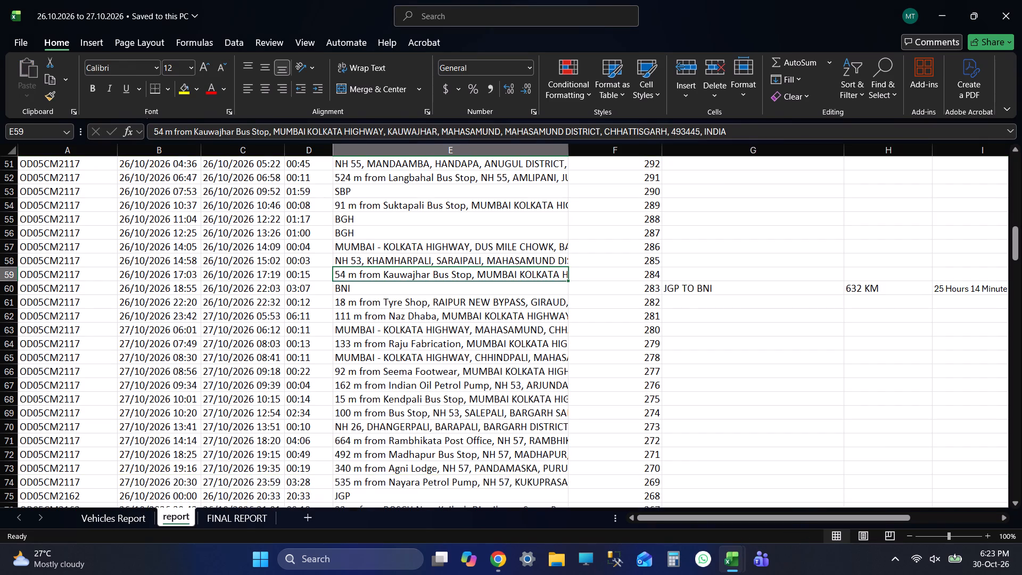
{"action": "left_click", "coordinate": [372, 297]}
{"action": "left_click", "coordinate": [361, 287]}
{"action": "key", "text": "shift+Tab"}
{"action": "key", "text": "shift+Tab"}
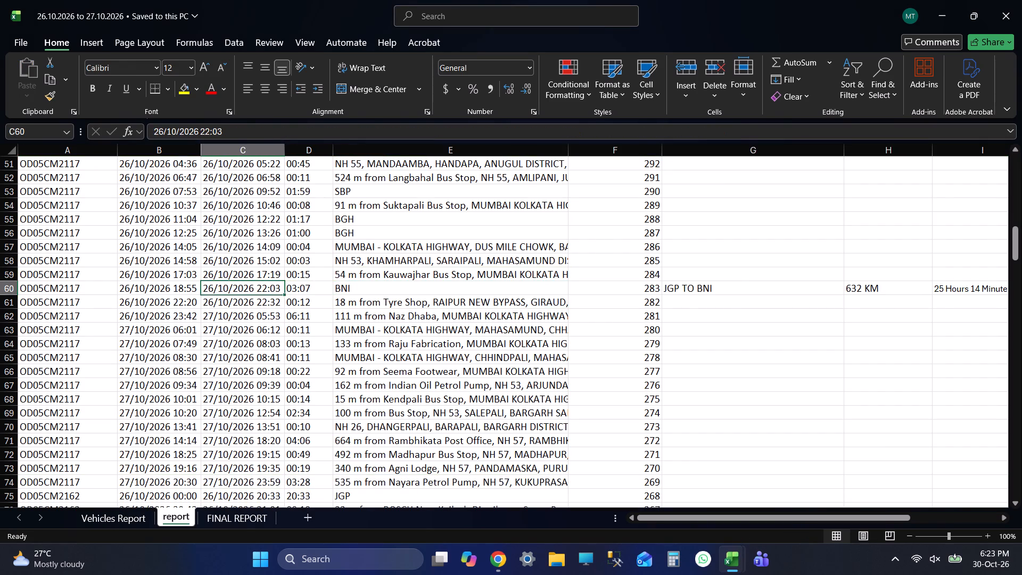
{"action": "key", "text": "alt+Tab"}
{"action": "key", "text": "alt+Tab"}
{"action": "key", "text": "alt+Tab"}
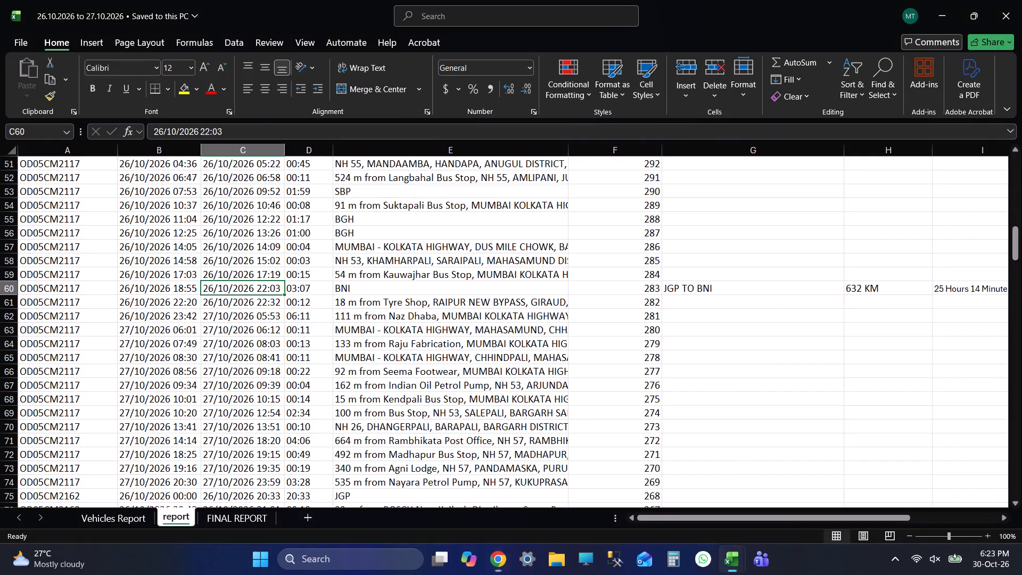
{"action": "key", "text": "alt+Tab"}
{"action": "left_click", "coordinate": [262, 90]}
{"action": "type", "text": "2117"}
{"action": "key", "text": "Return"}
{"action": "left_click", "coordinate": [200, 192]}
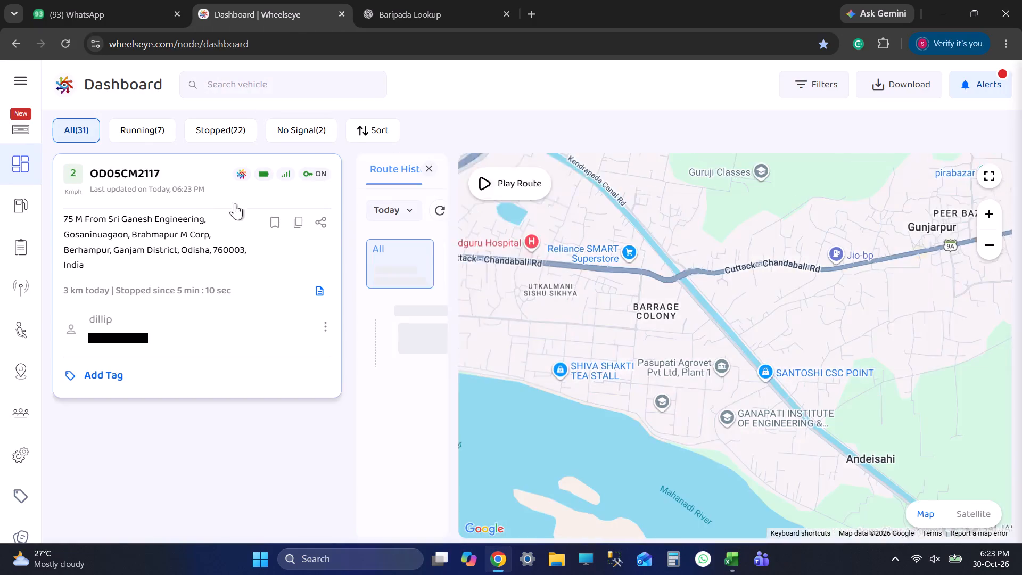
{"action": "scroll", "coordinate": [844, 401], "scroll_direction": "down", "scroll_amount": 3}
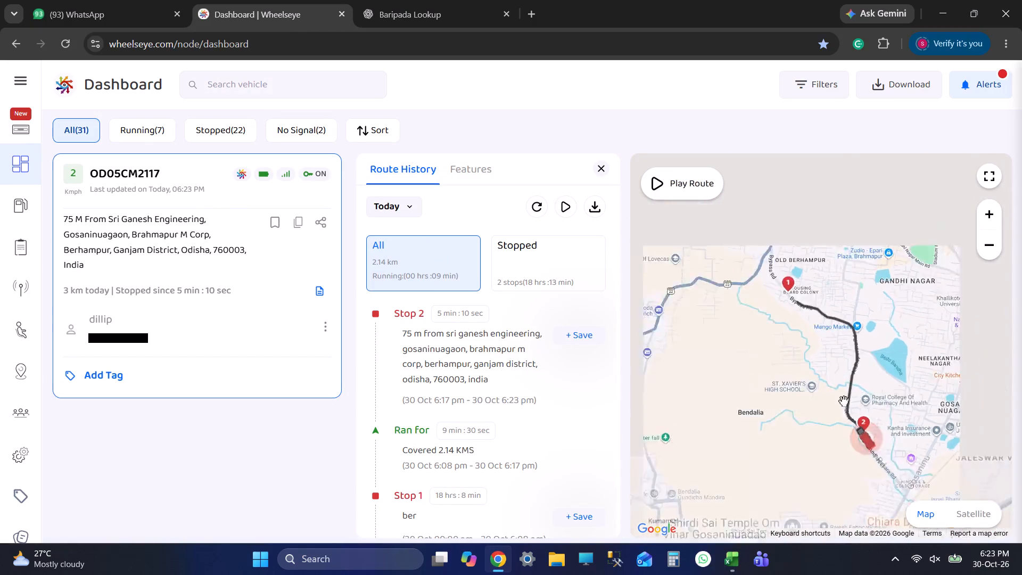
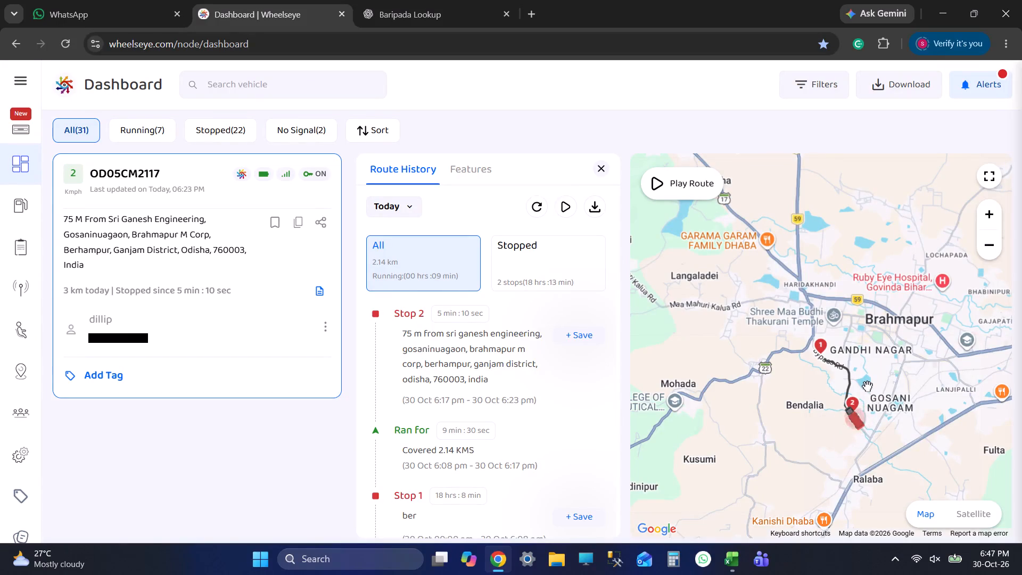
{"action": "left_click", "coordinate": [60, 38]}
{"action": "left_click", "coordinate": [666, 344]}
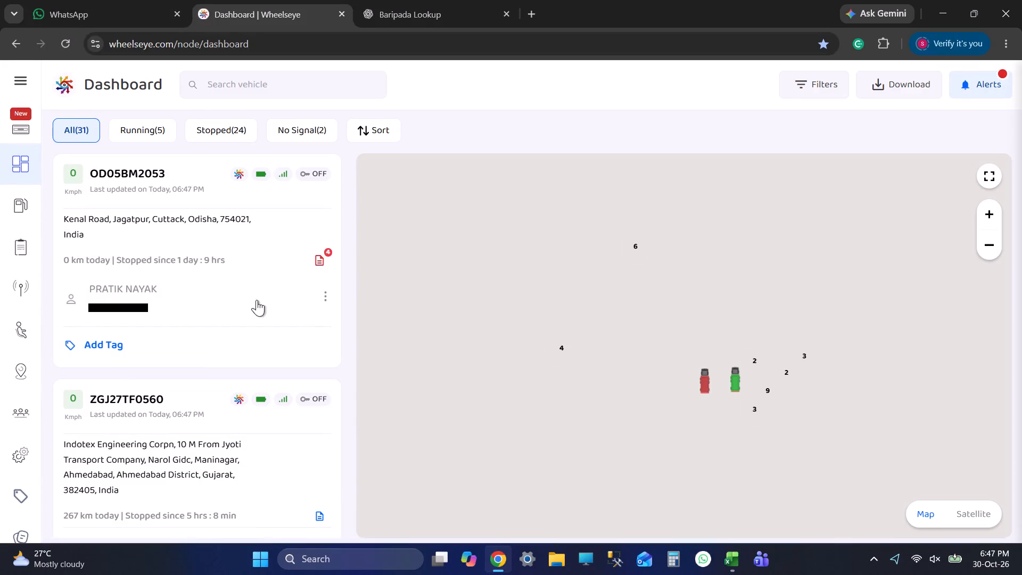
{"action": "left_click", "coordinate": [145, 253]}
{"action": "scroll", "coordinate": [822, 344], "scroll_direction": "up", "scroll_amount": 3}
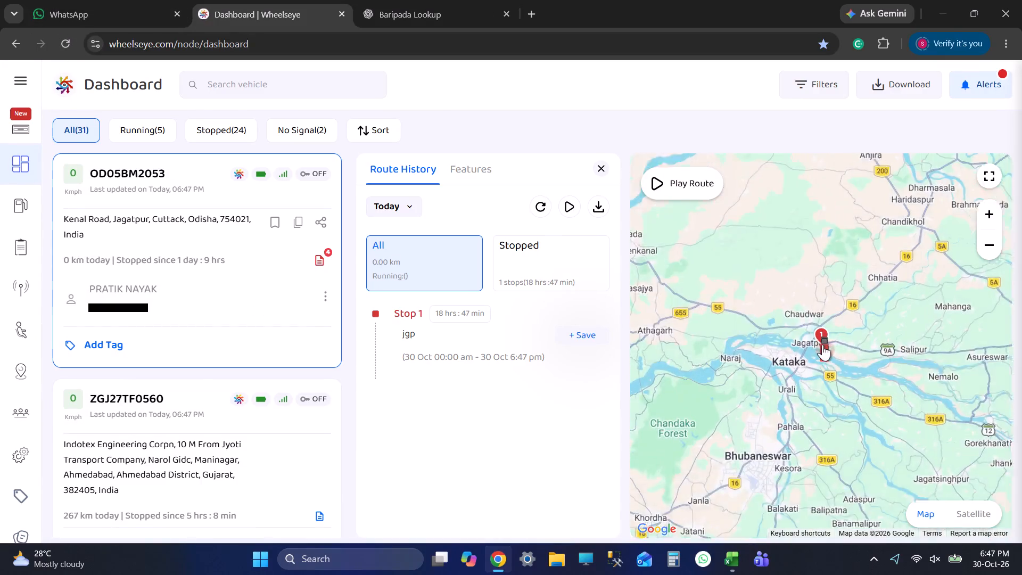
{"action": "scroll", "coordinate": [822, 344], "scroll_direction": "up", "scroll_amount": 9}
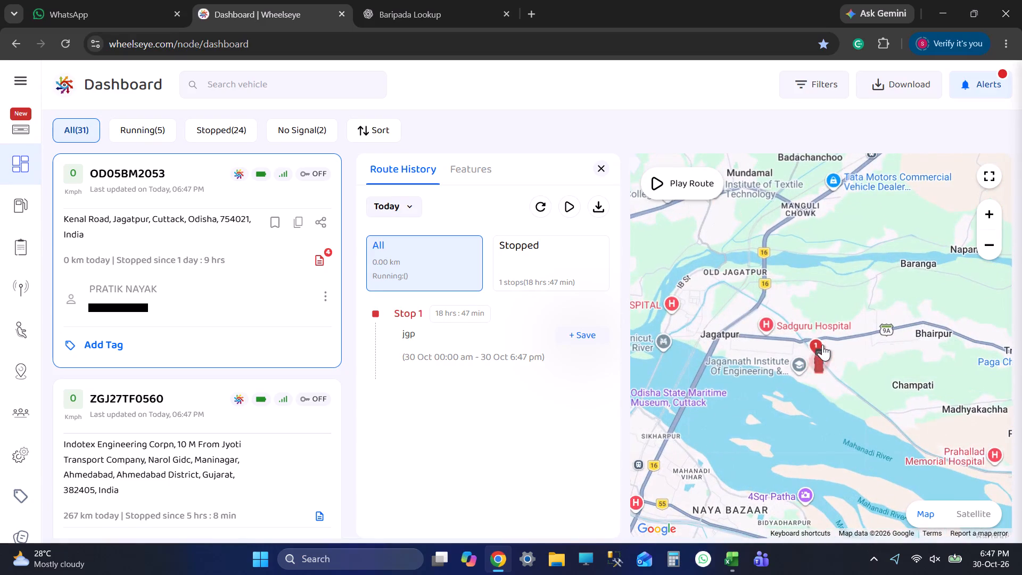
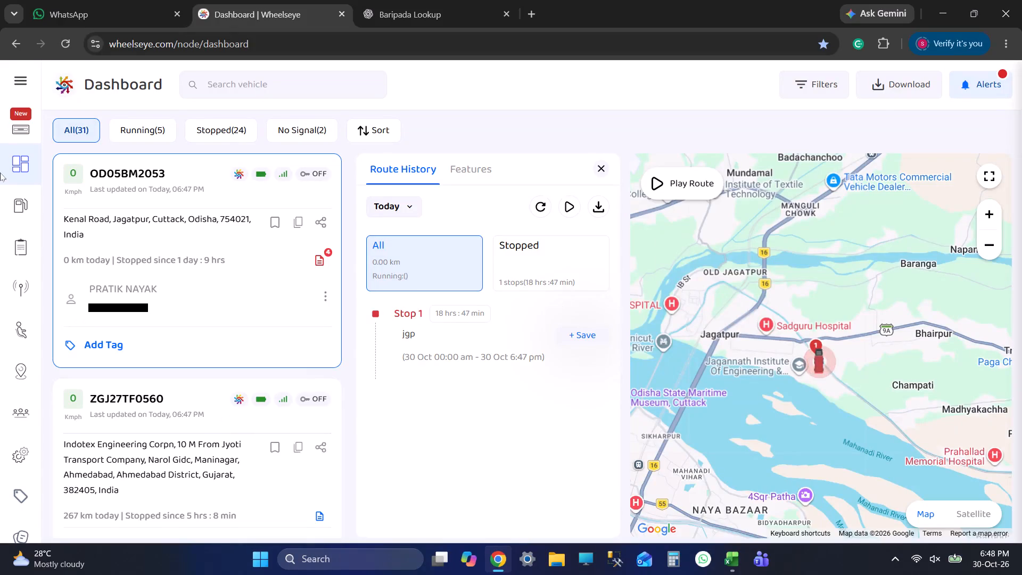
Reload the Wheelseye dashboard, load the fleet map and identify the grey vehicle beside Kalahandi, near Nayagarh.
{"action": "left_click", "coordinate": [56, 36]}
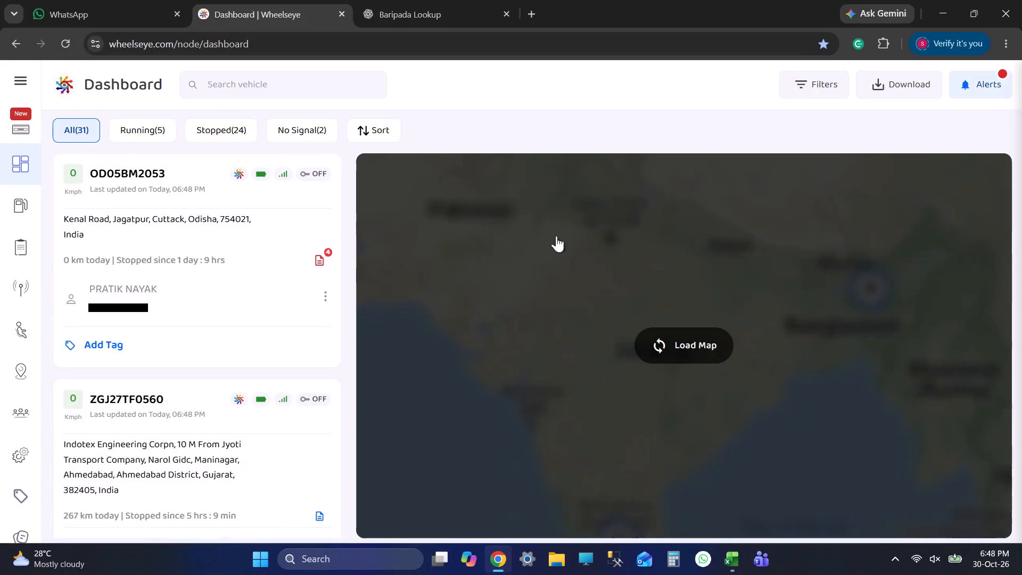
{"action": "left_click", "coordinate": [669, 342]}
{"action": "scroll", "coordinate": [738, 375], "scroll_direction": "up", "scroll_amount": 3}
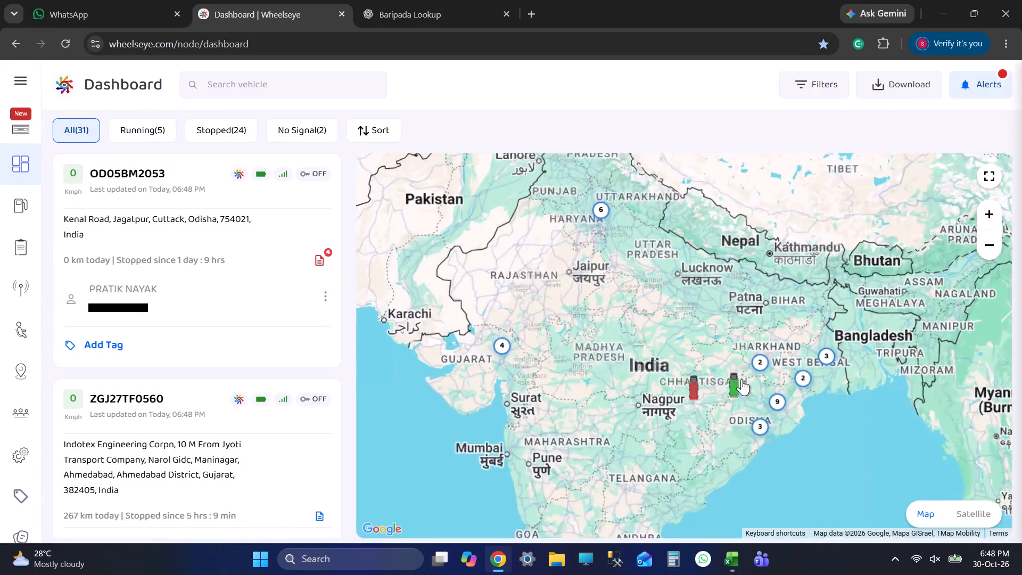
{"action": "scroll", "coordinate": [741, 379], "scroll_direction": "up", "scroll_amount": 2}
{"action": "left_click_drag", "start_coordinate": [797, 401], "coordinate": [719, 266]}
{"action": "scroll", "coordinate": [773, 319], "scroll_direction": "up", "scroll_amount": 2}
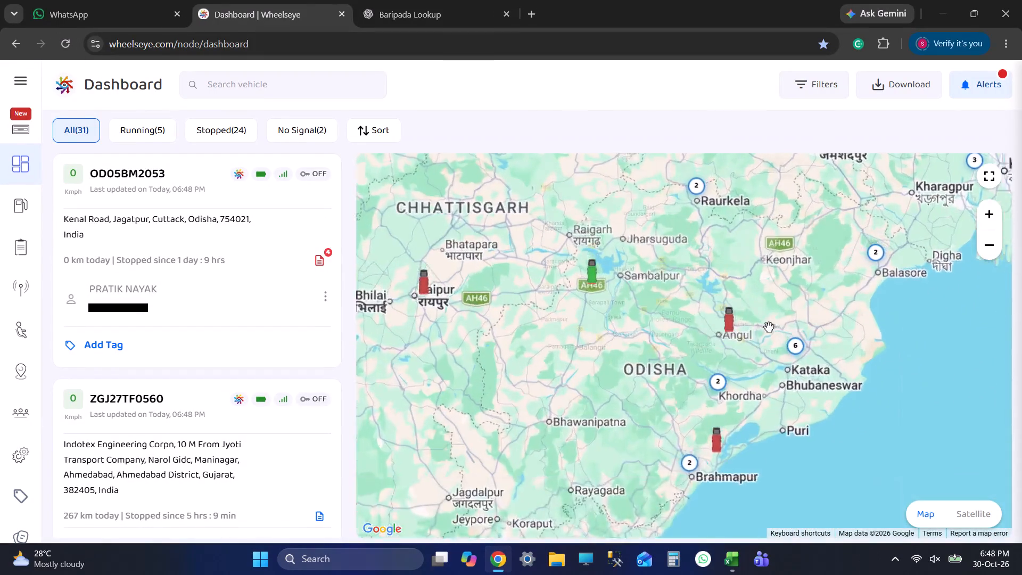
{"action": "scroll", "coordinate": [734, 422], "scroll_direction": "up", "scroll_amount": 3}
{"action": "left_click_drag", "start_coordinate": [684, 432], "coordinate": [768, 404]}
{"action": "scroll", "coordinate": [741, 413], "scroll_direction": "up", "scroll_amount": 10}
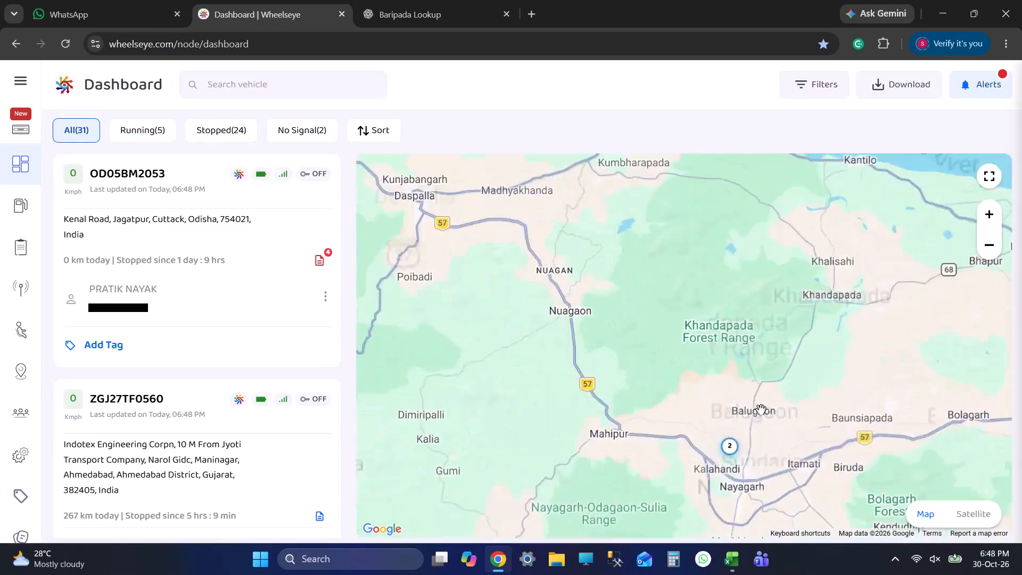
{"action": "scroll", "coordinate": [747, 467], "scroll_direction": "up", "scroll_amount": 2}
{"action": "left_click_drag", "start_coordinate": [750, 460], "coordinate": [772, 332]}
{"action": "scroll", "coordinate": [787, 357], "scroll_direction": "up", "scroll_amount": 2}
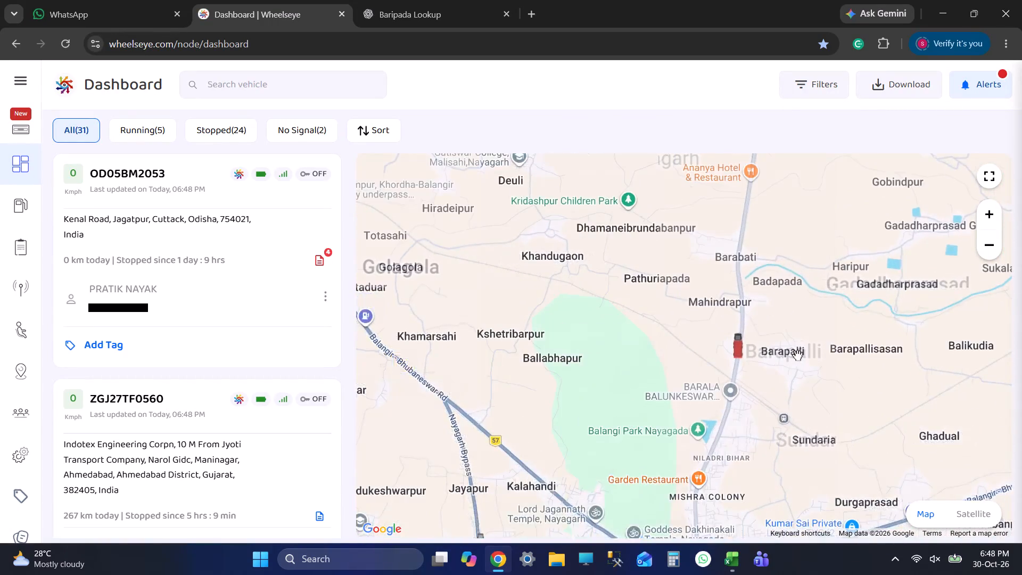
{"action": "scroll", "coordinate": [810, 369], "scroll_direction": "down", "scroll_amount": 3}
{"action": "left_click", "coordinate": [647, 453]}
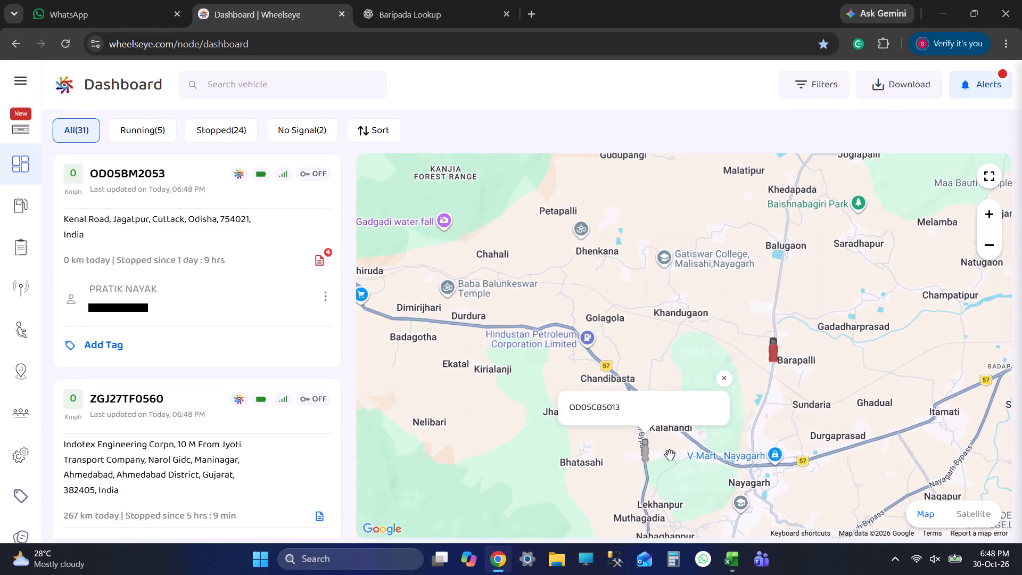
Compare the positions of the two vehicles near Nayagarh, rechecking the grey vehicle's label.
{"action": "scroll", "coordinate": [702, 465], "scroll_direction": "down", "scroll_amount": 3}
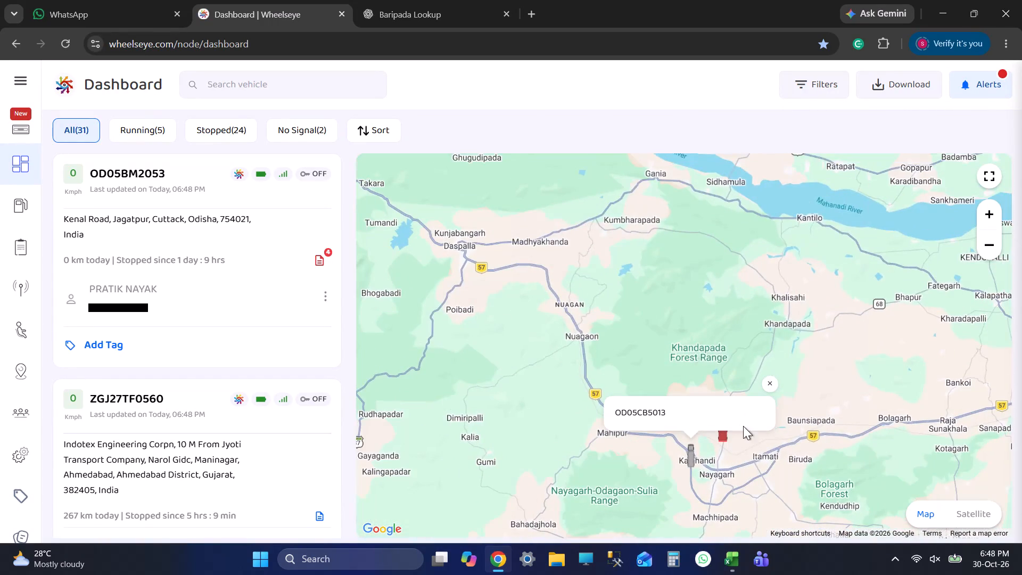
{"action": "scroll", "coordinate": [704, 463], "scroll_direction": "up", "scroll_amount": 4}
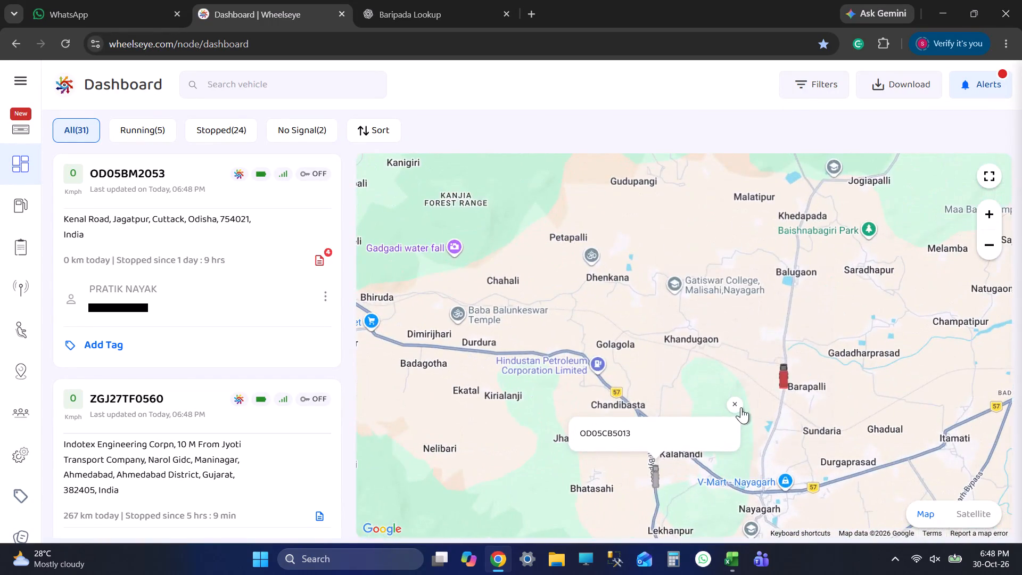
{"action": "left_click", "coordinate": [733, 397]}
{"action": "scroll", "coordinate": [733, 412], "scroll_direction": "down", "scroll_amount": 4}
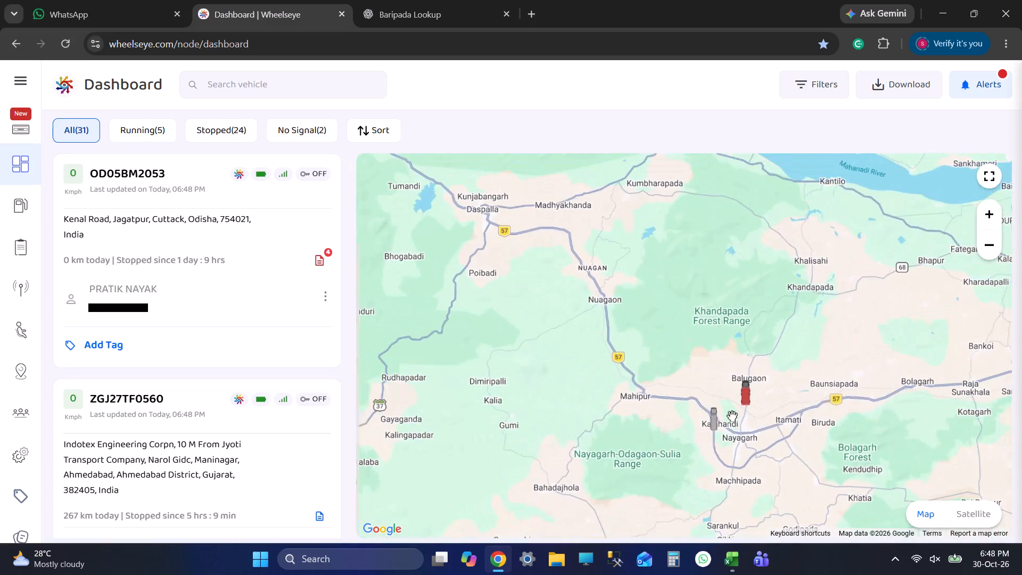
{"action": "scroll", "coordinate": [711, 428], "scroll_direction": "down", "scroll_amount": 2}
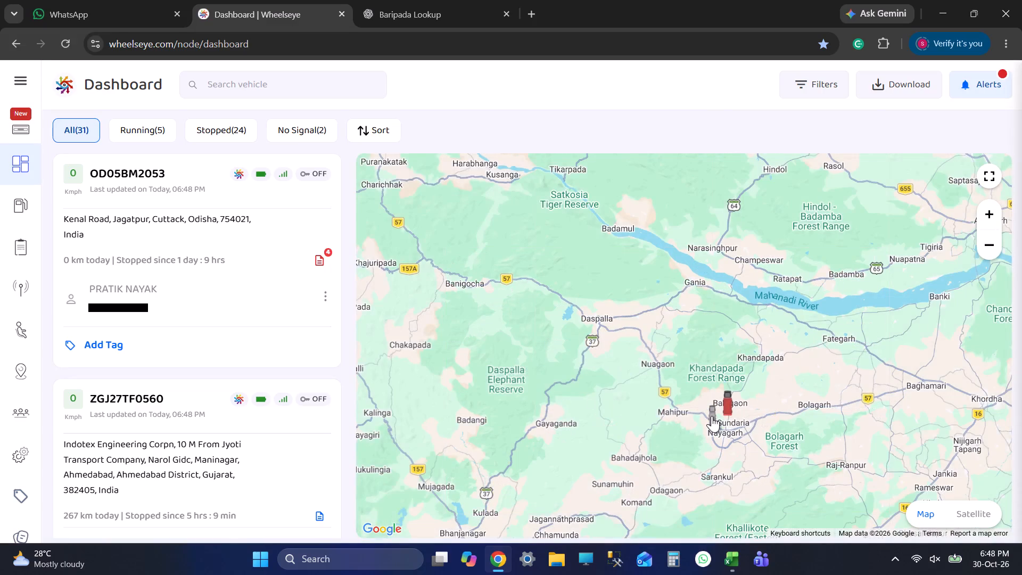
{"action": "left_click", "coordinate": [712, 416]}
{"action": "scroll", "coordinate": [731, 416], "scroll_direction": "down", "scroll_amount": 2}
{"action": "scroll", "coordinate": [732, 423], "scroll_direction": "up", "scroll_amount": 6}
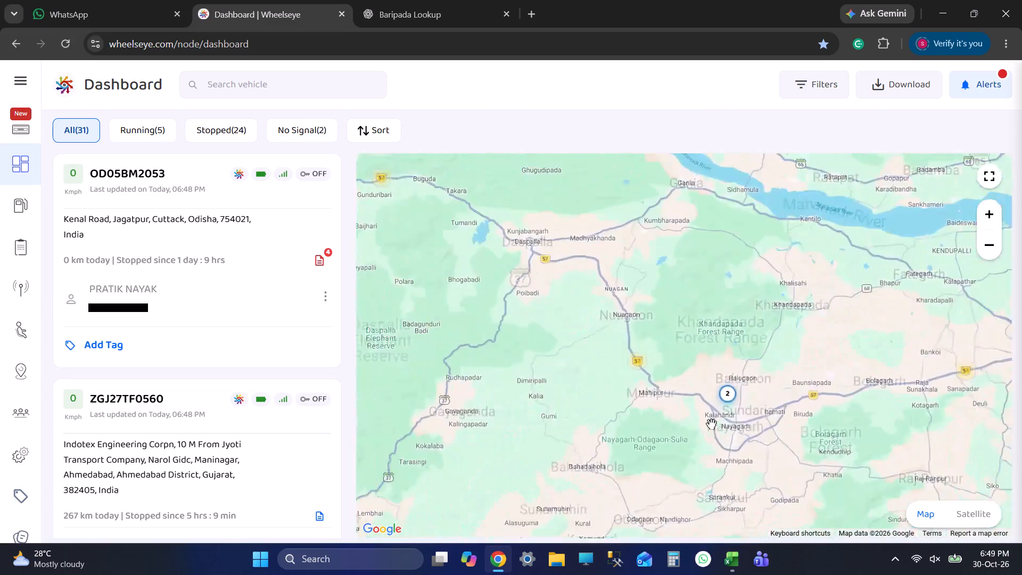
{"action": "scroll", "coordinate": [711, 424], "scroll_direction": "up", "scroll_amount": 7}
{"action": "scroll", "coordinate": [731, 416], "scroll_direction": "down", "scroll_amount": 8}
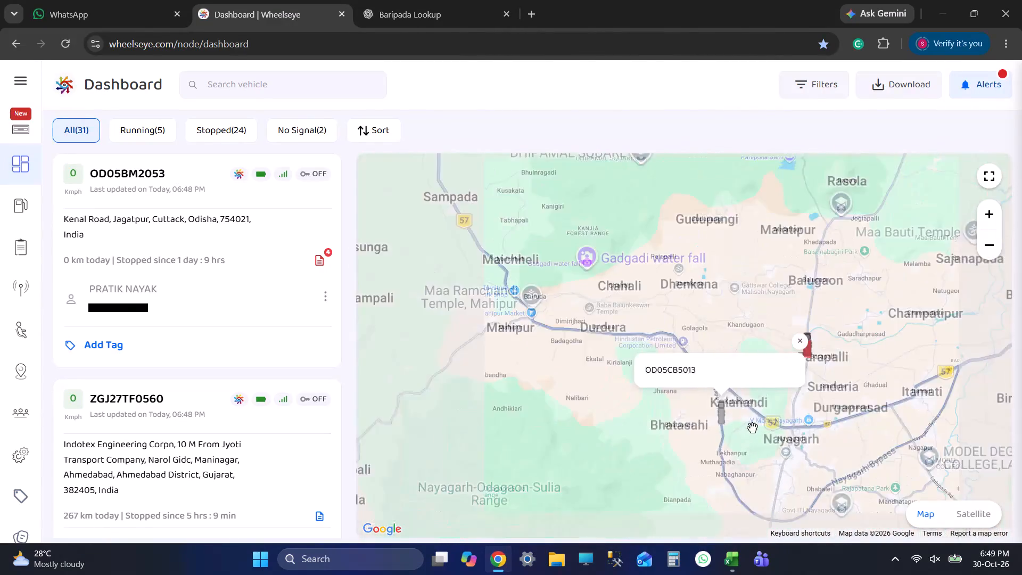
Examine the positions of the fleet's vehicles across Odisha, especially around Kataka and Chandikhol.
{"action": "scroll", "coordinate": [752, 428], "scroll_direction": "down", "scroll_amount": 6}
{"action": "left_click_drag", "start_coordinate": [806, 475], "coordinate": [774, 433]}
{"action": "scroll", "coordinate": [754, 404], "scroll_direction": "down", "scroll_amount": 3}
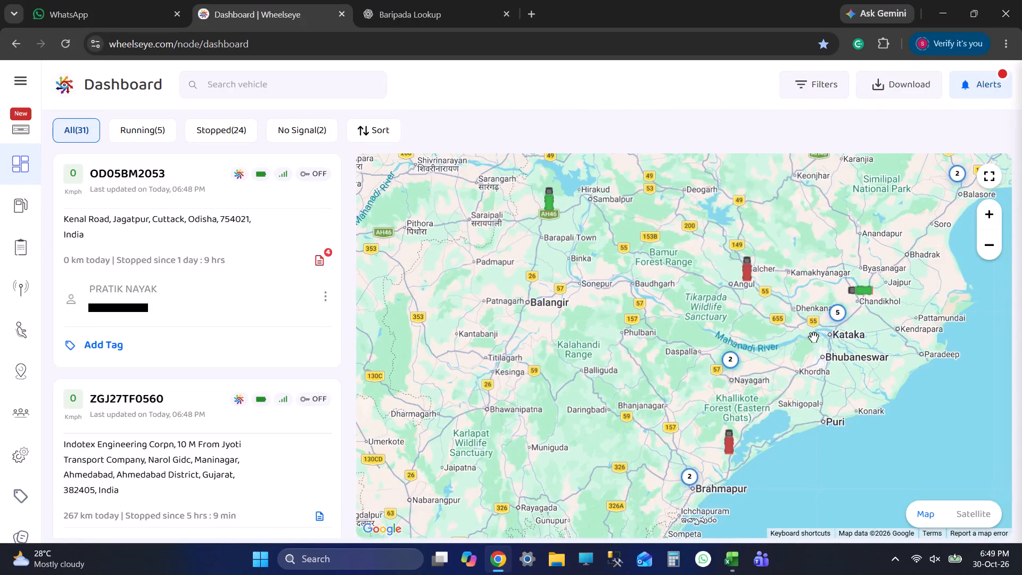
{"action": "scroll", "coordinate": [842, 322], "scroll_direction": "up", "scroll_amount": 15}
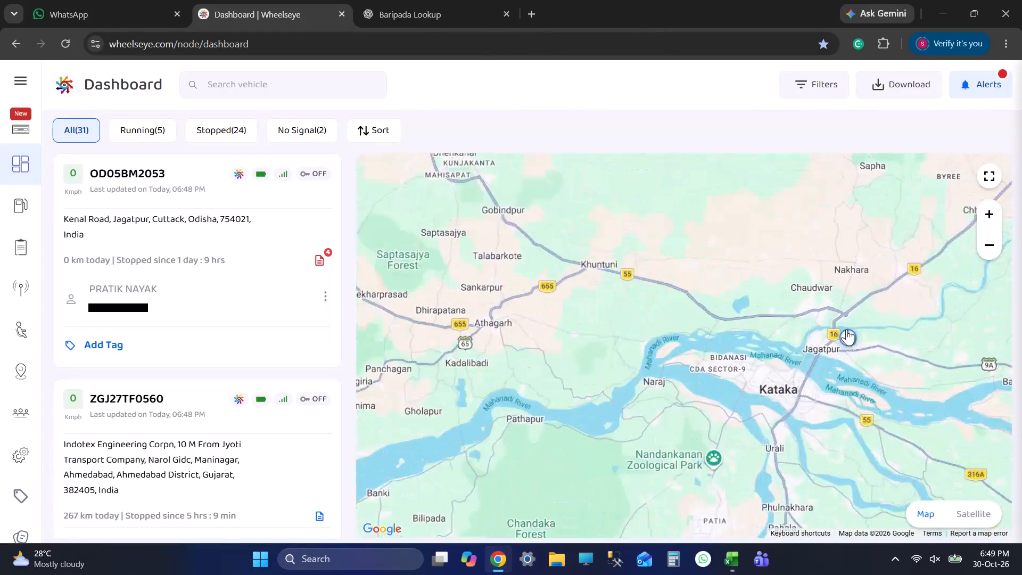
{"action": "left_click_drag", "start_coordinate": [844, 329], "coordinate": [629, 409]}
{"action": "scroll", "coordinate": [703, 397], "scroll_direction": "down", "scroll_amount": 5}
{"action": "left_click_drag", "start_coordinate": [746, 358], "coordinate": [695, 456]}
{"action": "scroll", "coordinate": [727, 423], "scroll_direction": "down", "scroll_amount": 3}
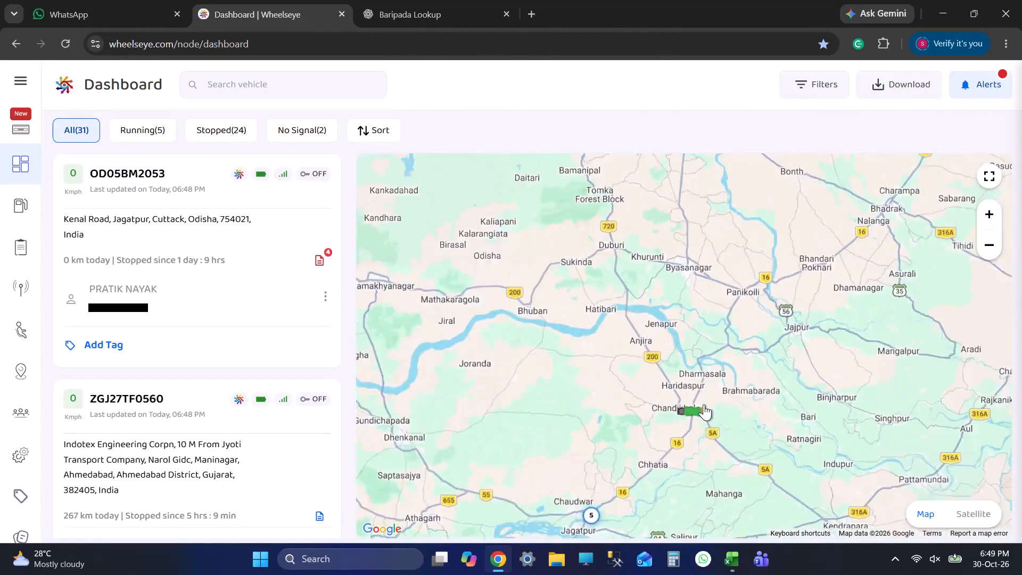
{"action": "scroll", "coordinate": [704, 404], "scroll_direction": "up", "scroll_amount": 10}
{"action": "scroll", "coordinate": [797, 398], "scroll_direction": "down", "scroll_amount": 7}
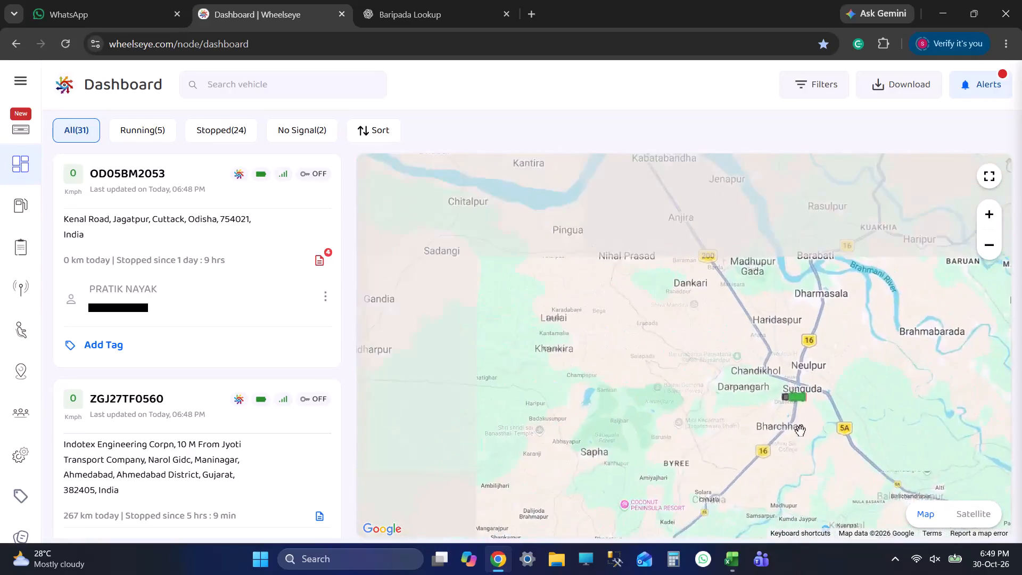
{"action": "scroll", "coordinate": [800, 431], "scroll_direction": "down", "scroll_amount": 7}
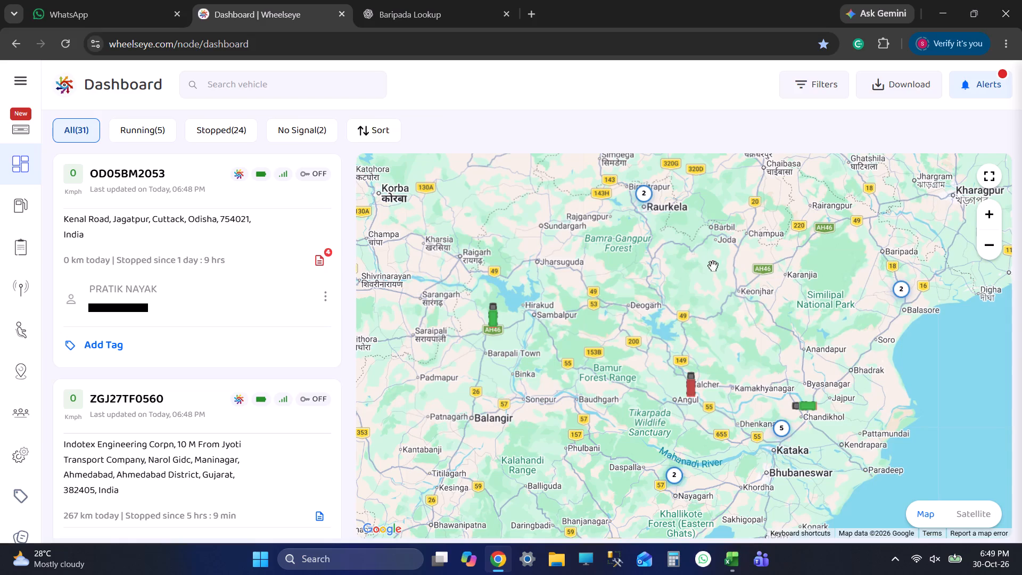
{"action": "scroll", "coordinate": [195, 284], "scroll_direction": "up", "scroll_amount": 7}
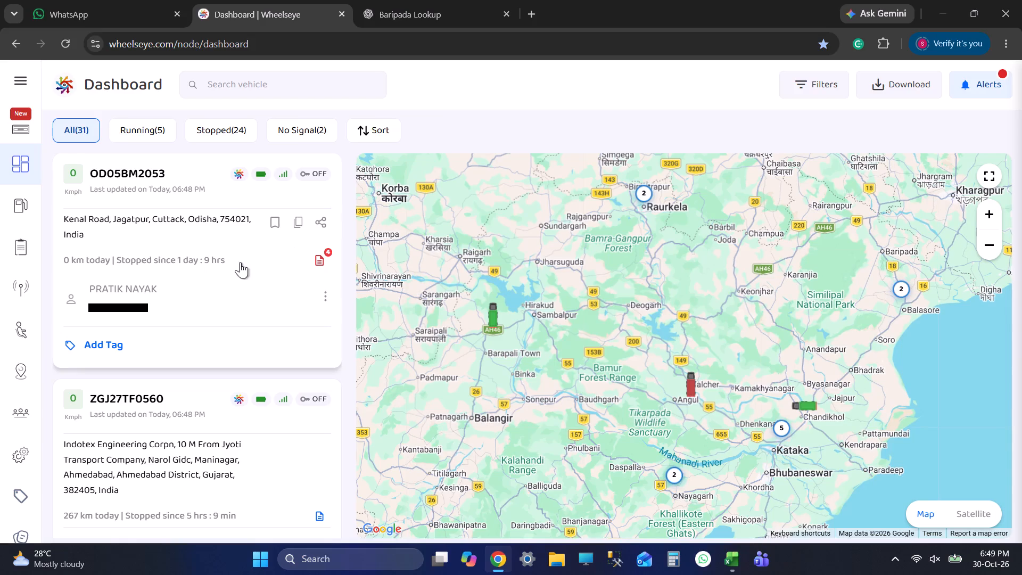
{"action": "left_click", "coordinate": [209, 262]}
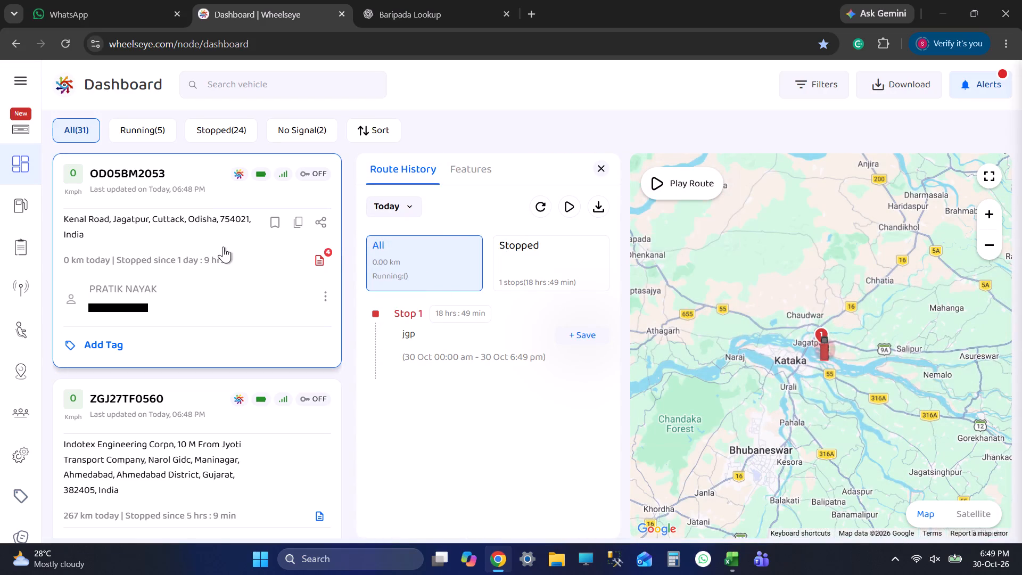
{"action": "scroll", "coordinate": [872, 357], "scroll_direction": "up", "scroll_amount": 6}
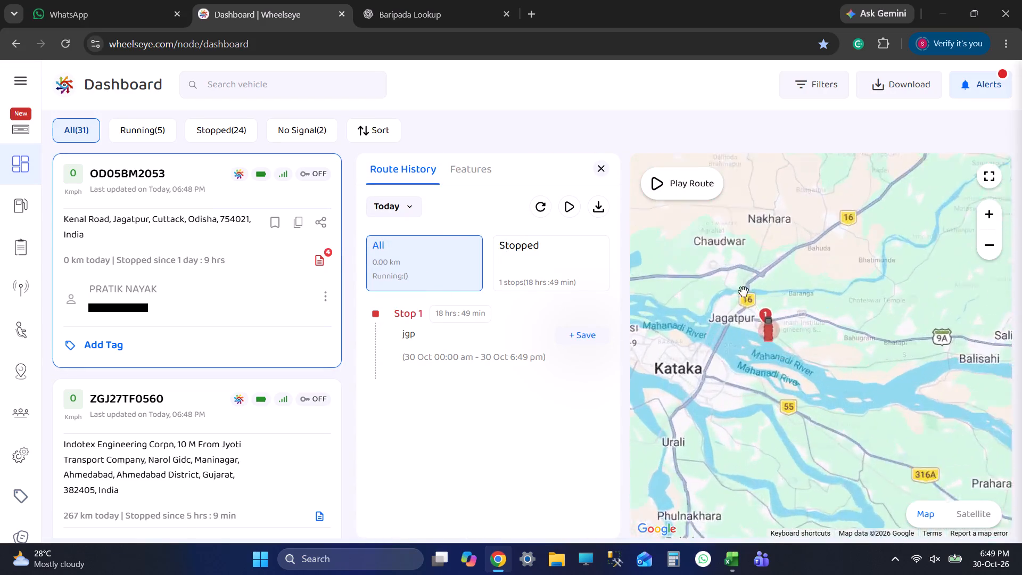
{"action": "scroll", "coordinate": [743, 291], "scroll_direction": "up", "scroll_amount": 3}
{"action": "scroll", "coordinate": [742, 286], "scroll_direction": "down", "scroll_amount": 1}
{"action": "scroll", "coordinate": [742, 286], "scroll_direction": "up", "scroll_amount": 8}
{"action": "scroll", "coordinate": [838, 380], "scroll_direction": "up", "scroll_amount": 1}
{"action": "scroll", "coordinate": [846, 380], "scroll_direction": "down", "scroll_amount": 2}
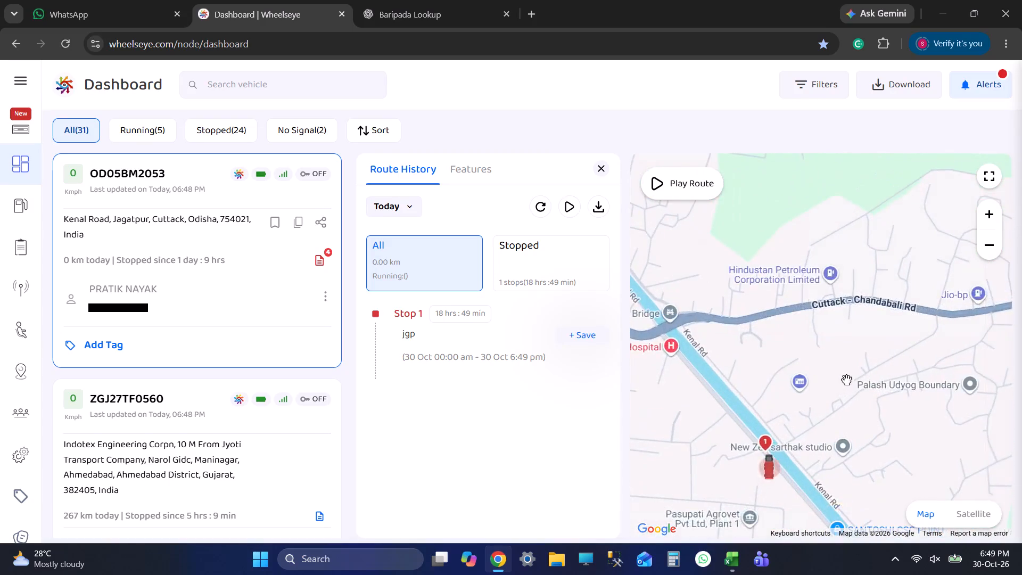
{"action": "scroll", "coordinate": [846, 380], "scroll_direction": "down", "scroll_amount": 7}
{"action": "left_click", "coordinate": [486, 374]}
{"action": "scroll", "coordinate": [833, 368], "scroll_direction": "down", "scroll_amount": 3}
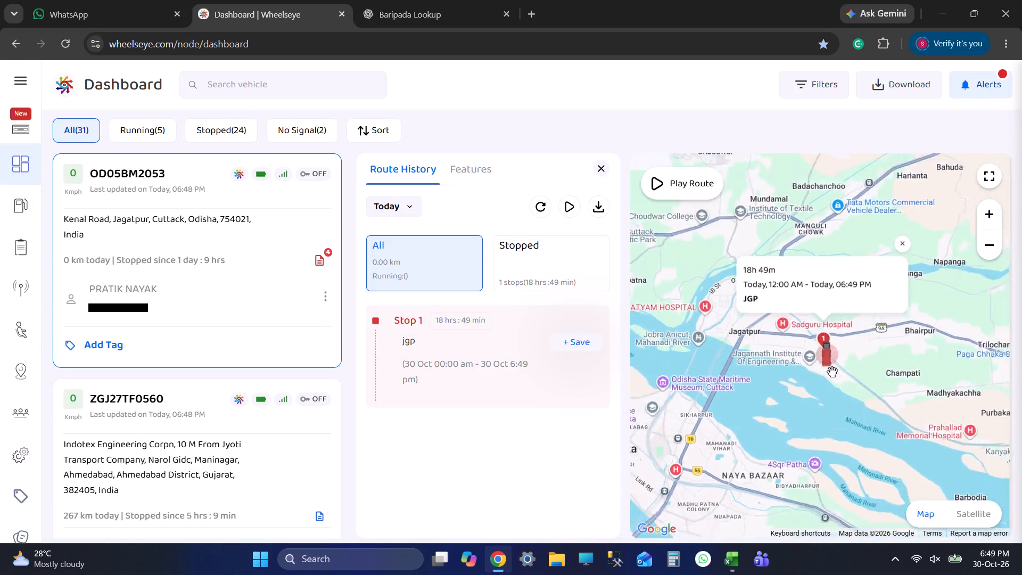
{"action": "scroll", "coordinate": [832, 372], "scroll_direction": "down", "scroll_amount": 3}
{"action": "scroll", "coordinate": [820, 380], "scroll_direction": "up", "scroll_amount": 1}
{"action": "scroll", "coordinate": [820, 380], "scroll_direction": "down", "scroll_amount": 1}
{"action": "scroll", "coordinate": [22, 305], "scroll_direction": "up", "scroll_amount": 5}
{"action": "scroll", "coordinate": [151, 314], "scroll_direction": "down", "scroll_amount": 1}
{"action": "scroll", "coordinate": [151, 314], "scroll_direction": "up", "scroll_amount": 4}
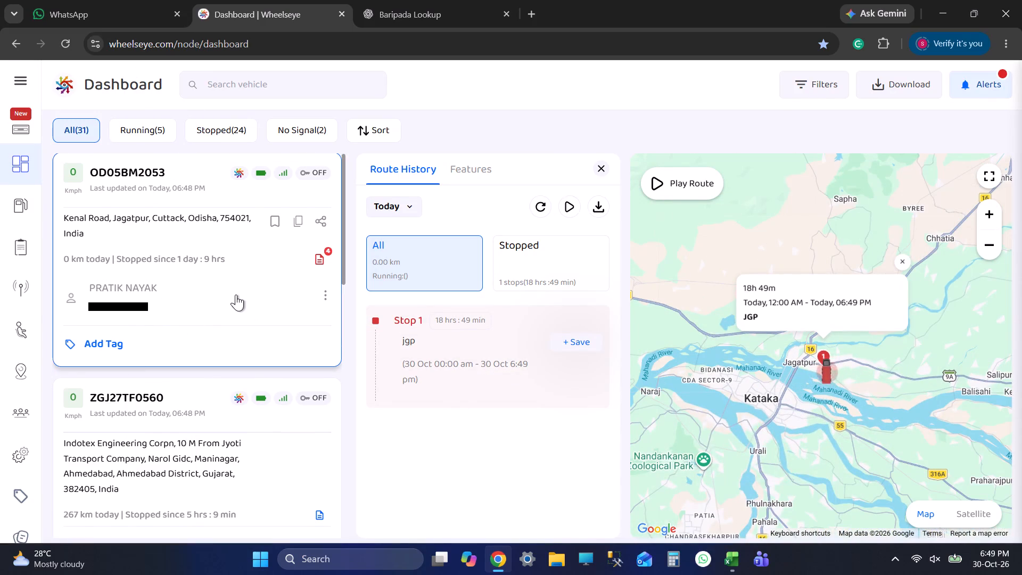
{"action": "scroll", "coordinate": [236, 294], "scroll_direction": "up", "scroll_amount": 17}
{"action": "scroll", "coordinate": [207, 416], "scroll_direction": "down", "scroll_amount": 2}
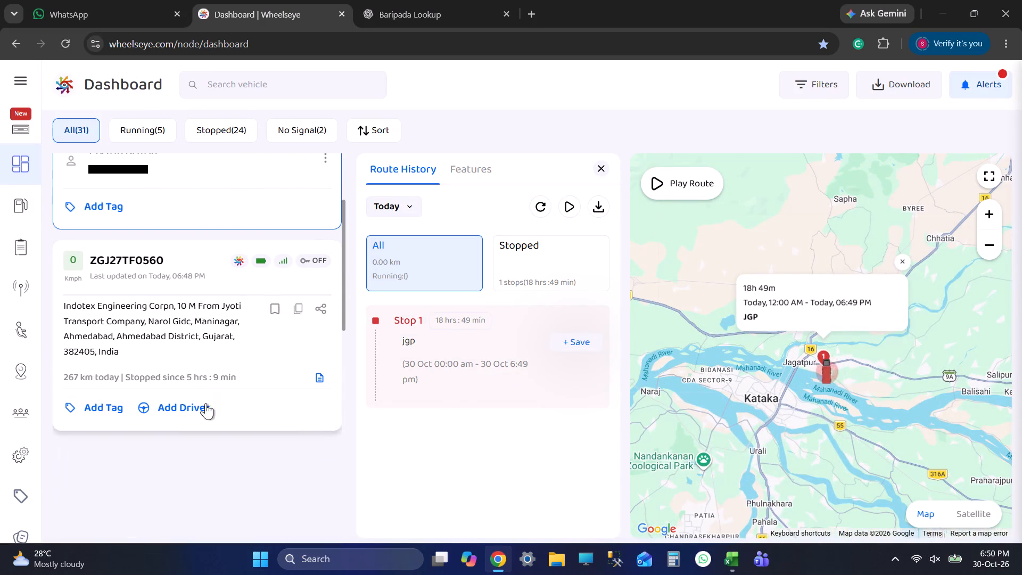
{"action": "left_click", "coordinate": [194, 298]}
{"action": "scroll", "coordinate": [194, 298], "scroll_direction": "up", "scroll_amount": 5}
{"action": "left_click", "coordinate": [180, 266]}
{"action": "scroll", "coordinate": [215, 287], "scroll_direction": "up", "scroll_amount": 3}
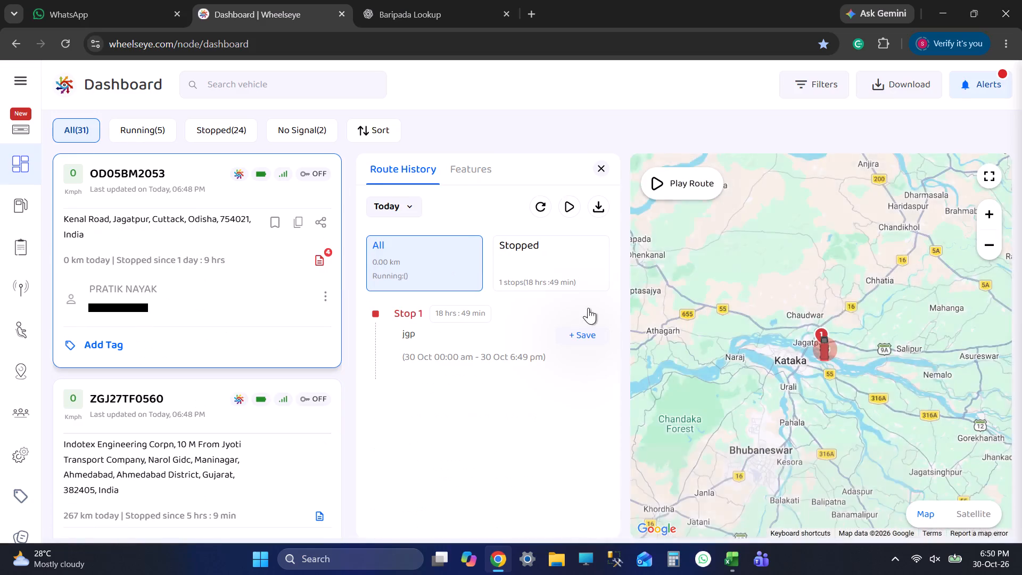
{"action": "scroll", "coordinate": [878, 311], "scroll_direction": "up", "scroll_amount": 7}
{"action": "left_click_drag", "start_coordinate": [787, 351], "coordinate": [926, 354]}
{"action": "scroll", "coordinate": [922, 408], "scroll_direction": "up", "scroll_amount": 6}
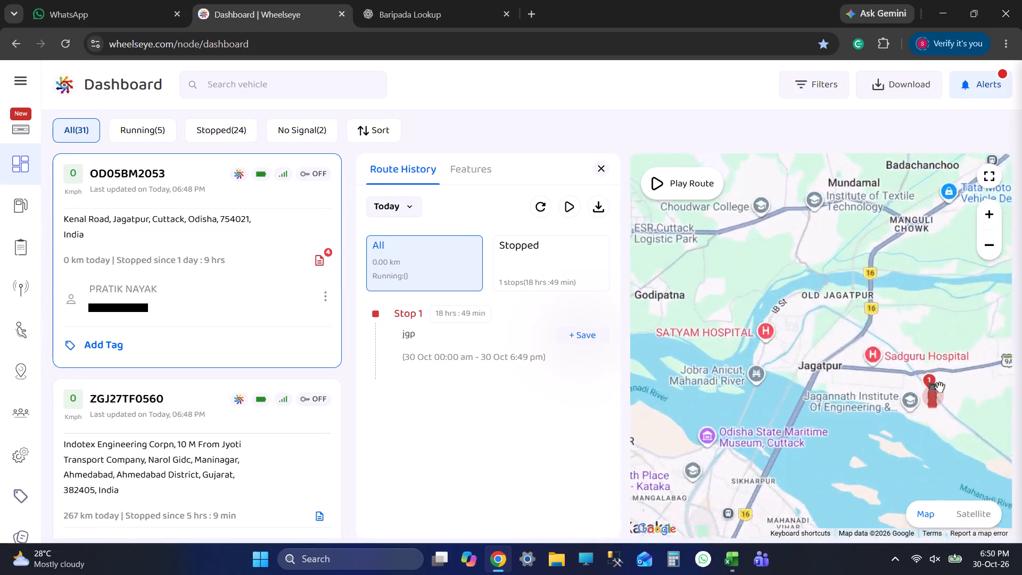
{"action": "scroll", "coordinate": [939, 387], "scroll_direction": "up", "scroll_amount": 7}
{"action": "left_click_drag", "start_coordinate": [928, 374], "coordinate": [805, 301]}
{"action": "left_click_drag", "start_coordinate": [764, 277], "coordinate": [930, 379]}
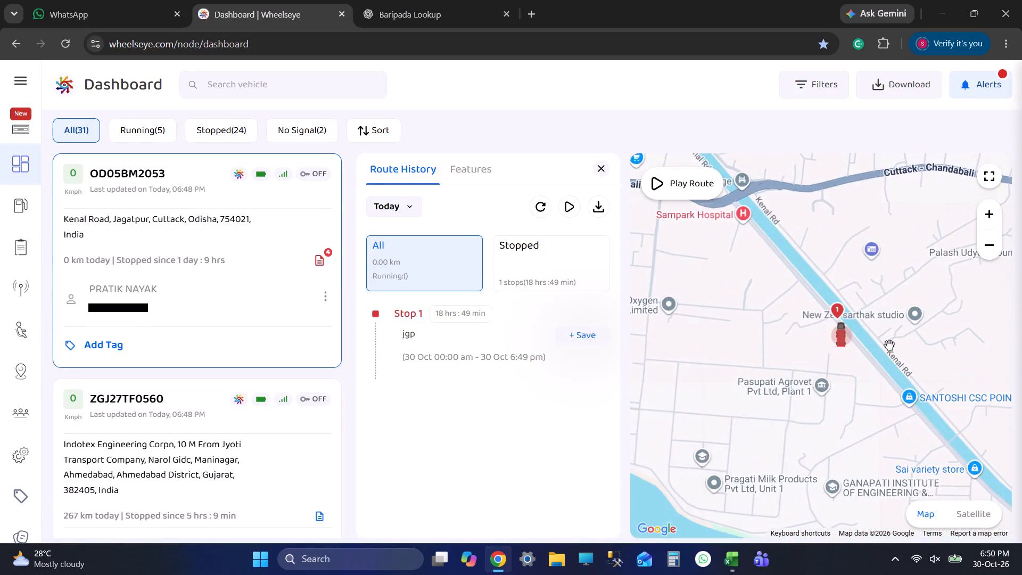
{"action": "scroll", "coordinate": [874, 330], "scroll_direction": "down", "scroll_amount": 1}
{"action": "scroll", "coordinate": [874, 330], "scroll_direction": "up", "scroll_amount": 7}
{"action": "left_click_drag", "start_coordinate": [828, 315], "coordinate": [812, 408]}
{"action": "scroll", "coordinate": [812, 408], "scroll_direction": "down", "scroll_amount": 7}
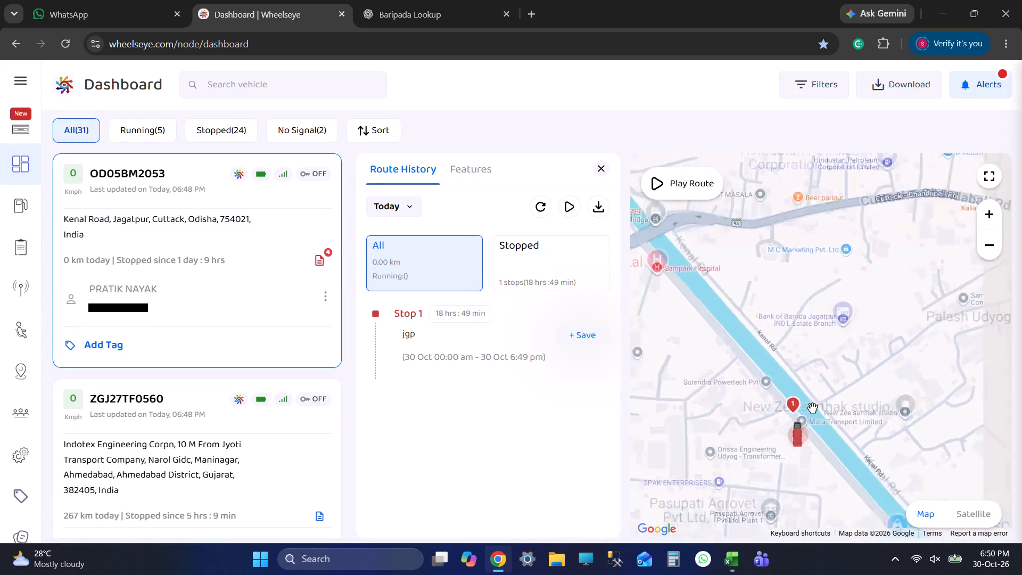
{"action": "scroll", "coordinate": [812, 408], "scroll_direction": "down", "scroll_amount": 7}
{"action": "left_click_drag", "start_coordinate": [812, 313], "coordinate": [814, 309]}
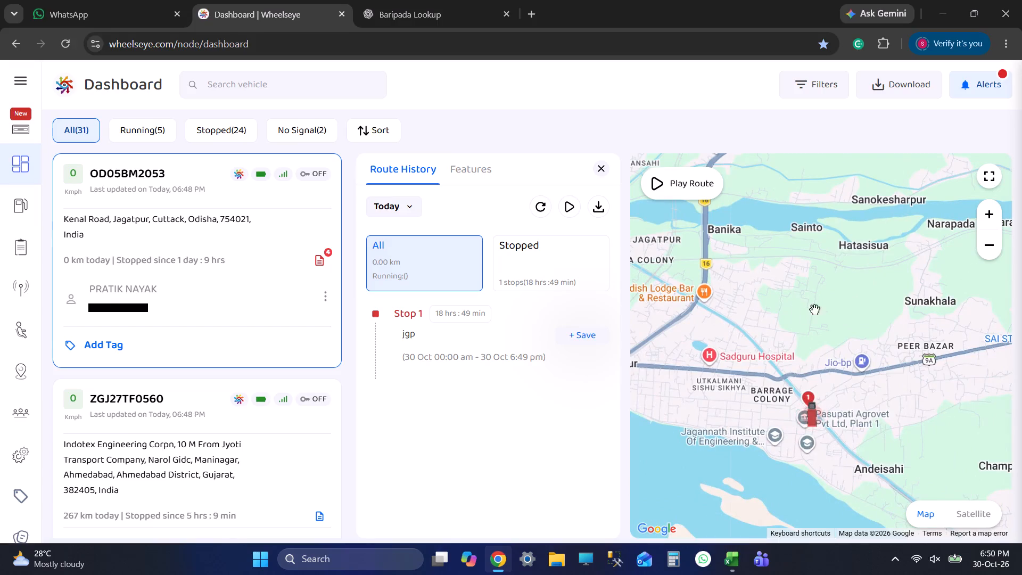
{"action": "left_click_drag", "start_coordinate": [814, 309], "coordinate": [825, 294]}
{"action": "scroll", "coordinate": [826, 309], "scroll_direction": "down", "scroll_amount": 2}
{"action": "left_click_drag", "start_coordinate": [855, 322], "coordinate": [860, 281]}
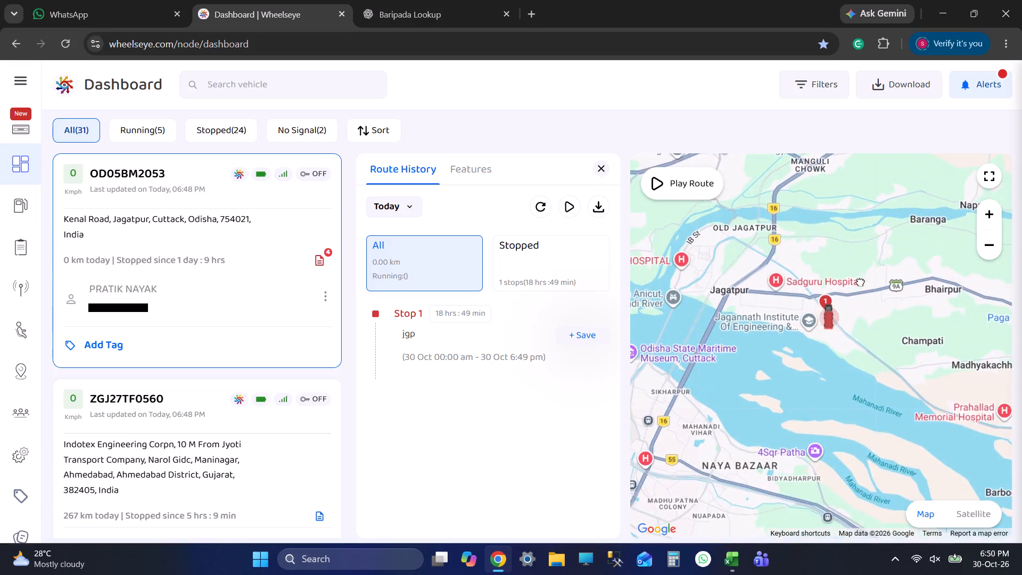
{"action": "left_click_drag", "start_coordinate": [860, 281], "coordinate": [856, 308]}
{"action": "scroll", "coordinate": [821, 322], "scroll_direction": "up", "scroll_amount": 8}
{"action": "scroll", "coordinate": [838, 379], "scroll_direction": "down", "scroll_amount": 1}
{"action": "scroll", "coordinate": [838, 383], "scroll_direction": "up", "scroll_amount": 1}
{"action": "left_click_drag", "start_coordinate": [838, 384], "coordinate": [829, 292]}
{"action": "scroll", "coordinate": [816, 346], "scroll_direction": "up", "scroll_amount": 8}
{"action": "left_click", "coordinate": [775, 325]}
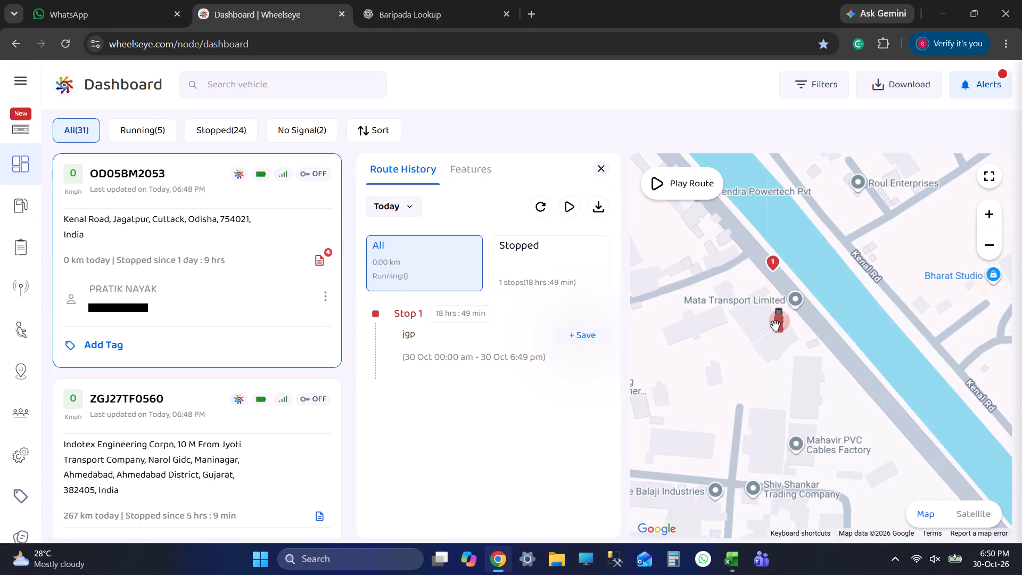
{"action": "left_click", "coordinate": [782, 315]}
{"action": "left_click", "coordinate": [781, 326]}
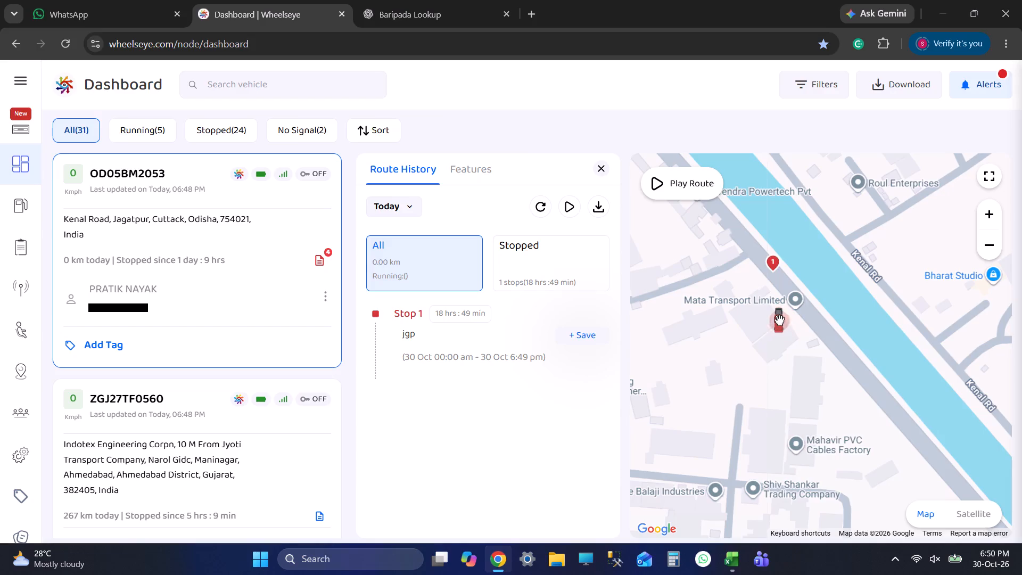
{"action": "left_click", "coordinate": [779, 320]}
{"action": "triple_click", "coordinate": [779, 320]}
{"action": "left_click", "coordinate": [779, 320]}
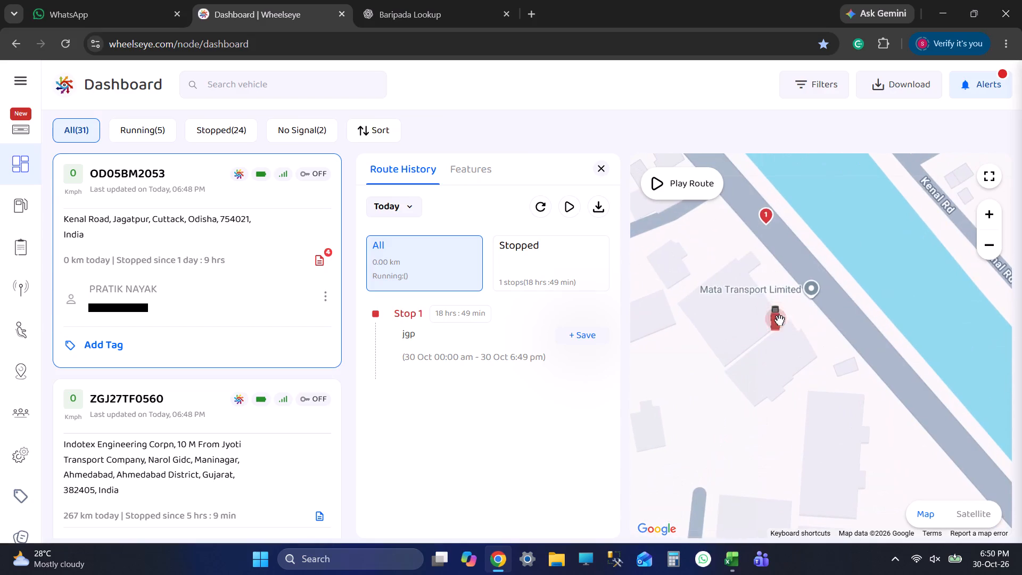
{"action": "triple_click", "coordinate": [775, 318]}
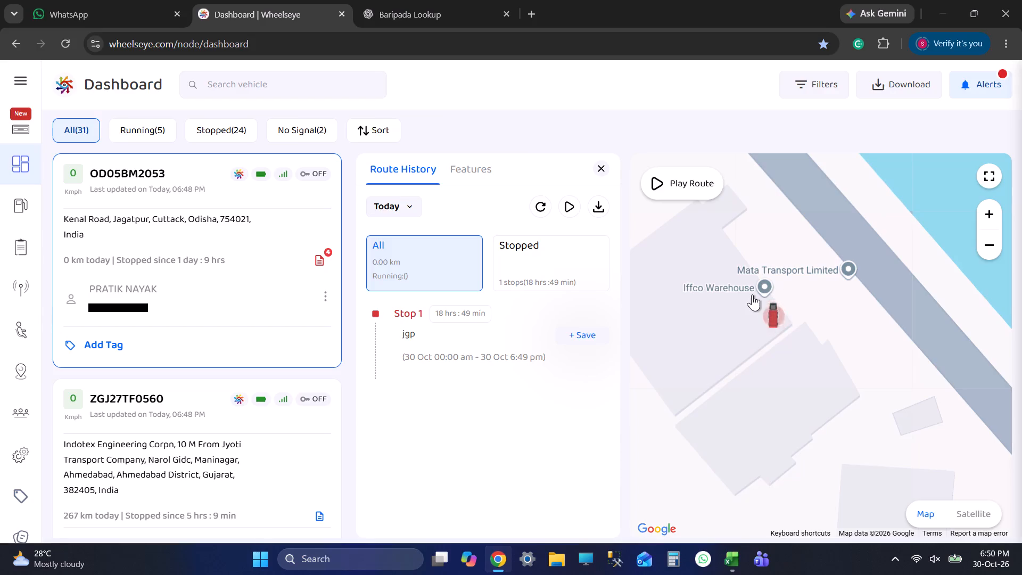
{"action": "scroll", "coordinate": [753, 335], "scroll_direction": "down", "scroll_amount": 2}
{"action": "left_click_drag", "start_coordinate": [812, 294], "coordinate": [854, 330]}
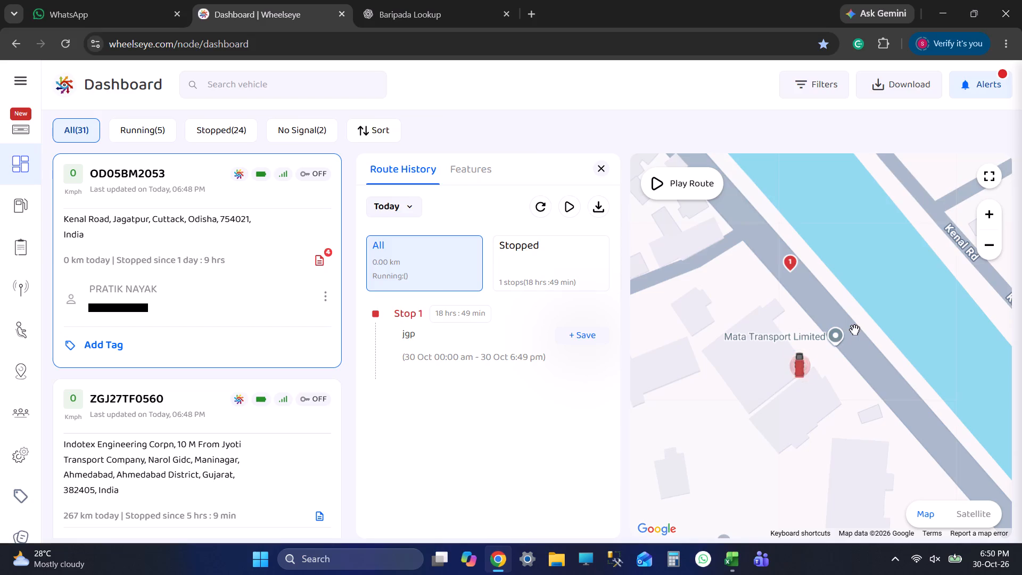
{"action": "left_click", "coordinate": [800, 364]}
{"action": "double_click", "coordinate": [800, 364]}
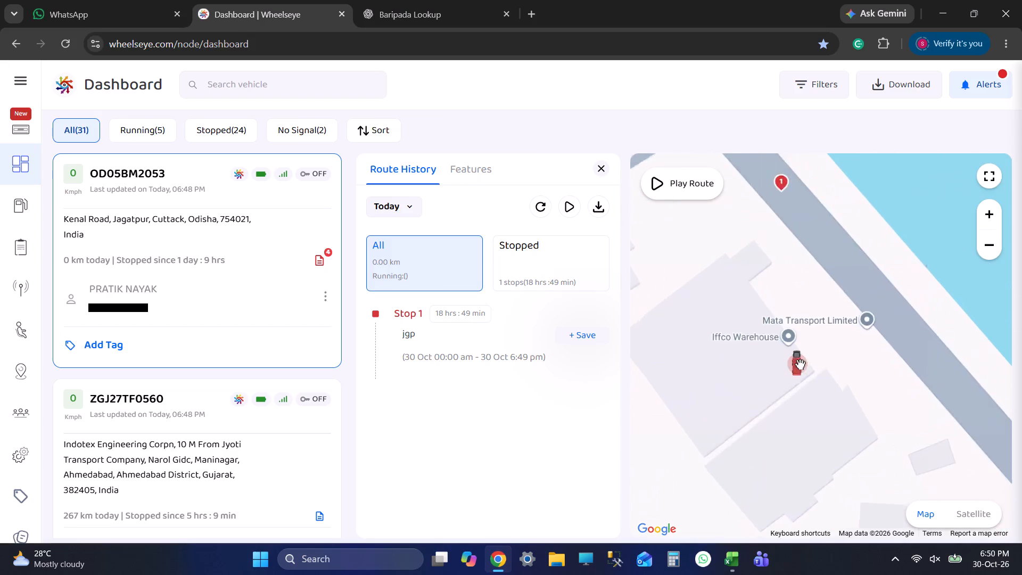
{"action": "scroll", "coordinate": [800, 364], "scroll_direction": "down", "scroll_amount": 8}
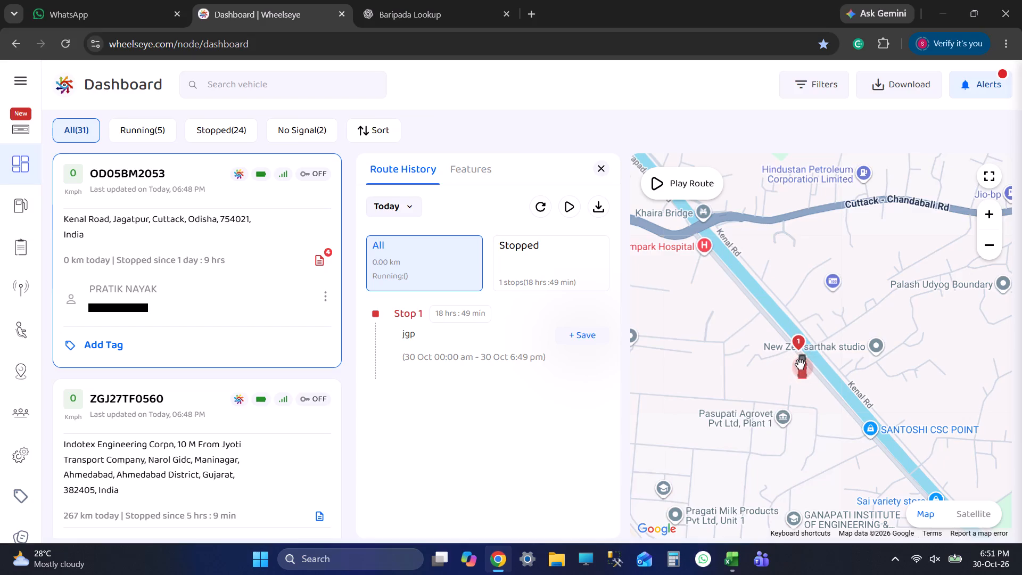
{"action": "scroll", "coordinate": [800, 364], "scroll_direction": "up", "scroll_amount": 9}
{"action": "scroll", "coordinate": [800, 364], "scroll_direction": "down", "scroll_amount": 17}
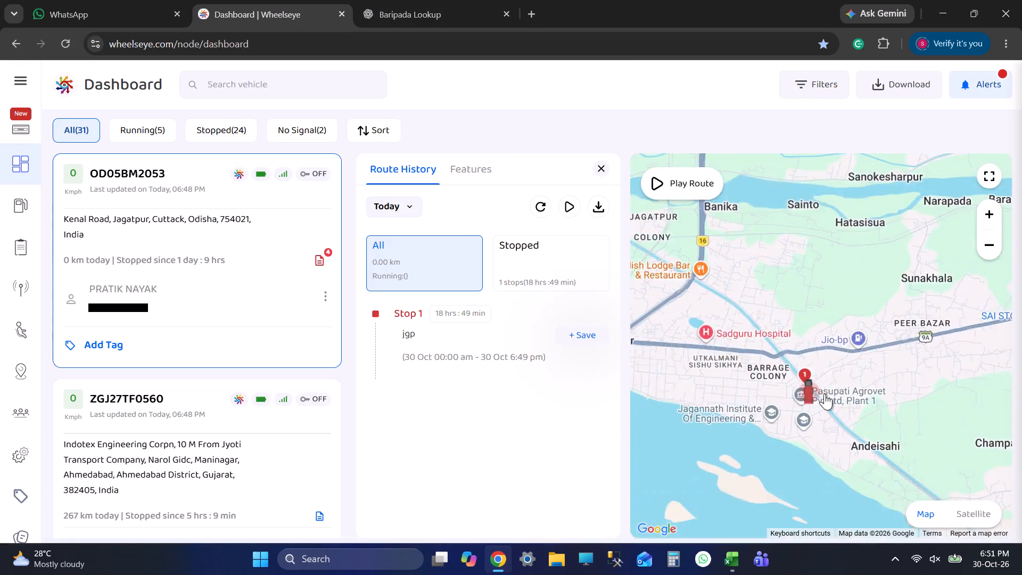
{"action": "scroll", "coordinate": [825, 393], "scroll_direction": "down", "scroll_amount": 5}
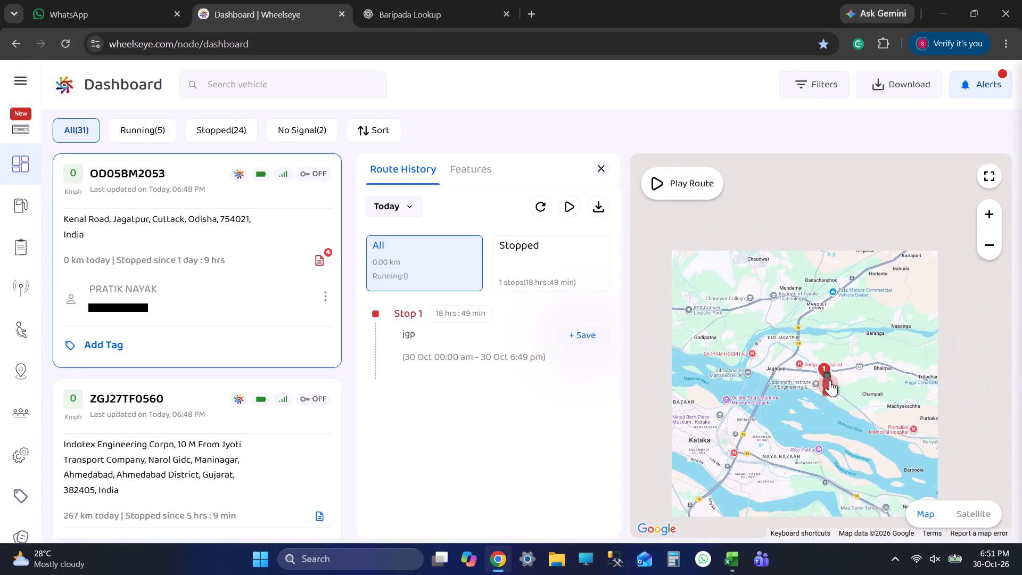
{"action": "scroll", "coordinate": [828, 375], "scroll_direction": "up", "scroll_amount": 3}
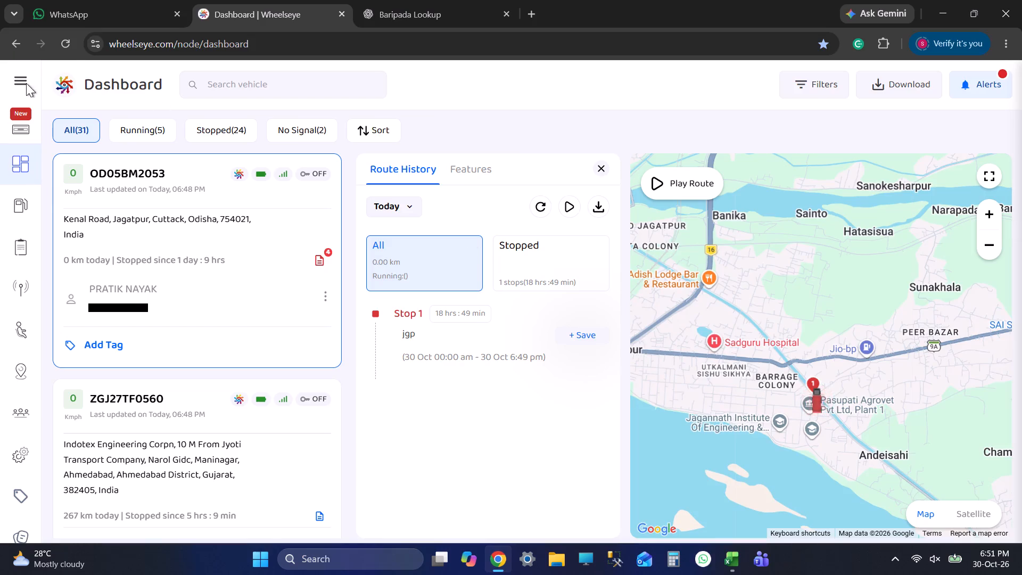
Reload the fleet dashboard and its map, and check which vehicles are grouped near Balasore.
{"action": "left_click", "coordinate": [69, 41]}
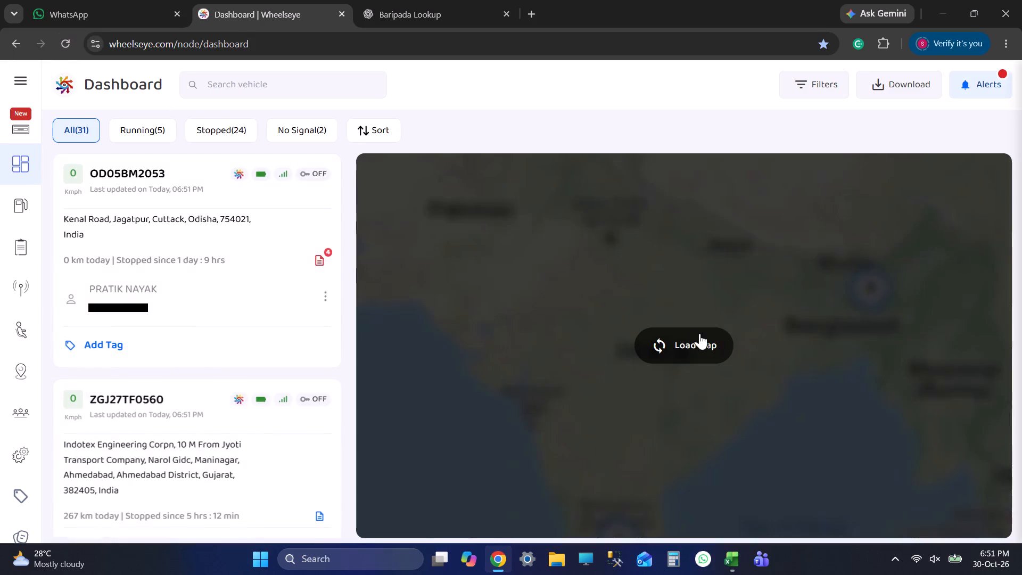
{"action": "left_click", "coordinate": [694, 332]}
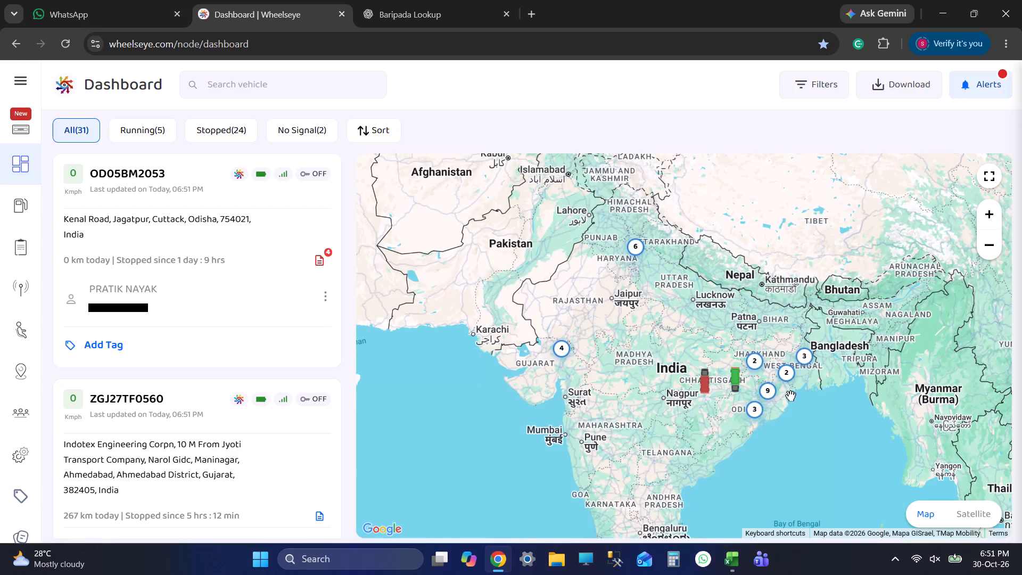
{"action": "scroll", "coordinate": [790, 396], "scroll_direction": "up", "scroll_amount": 8}
{"action": "scroll", "coordinate": [787, 440], "scroll_direction": "up", "scroll_amount": 5}
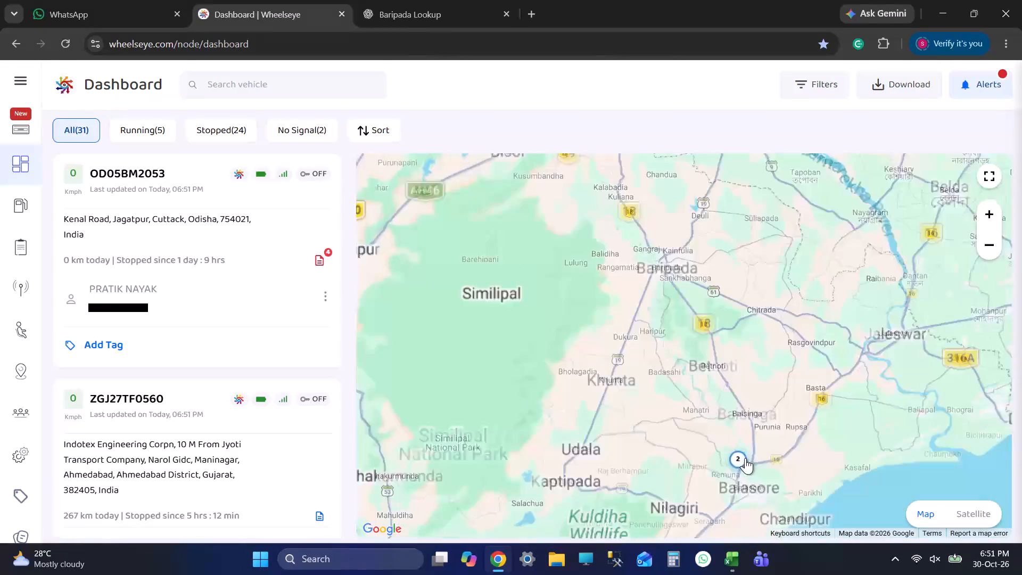
{"action": "left_click", "coordinate": [745, 458]}
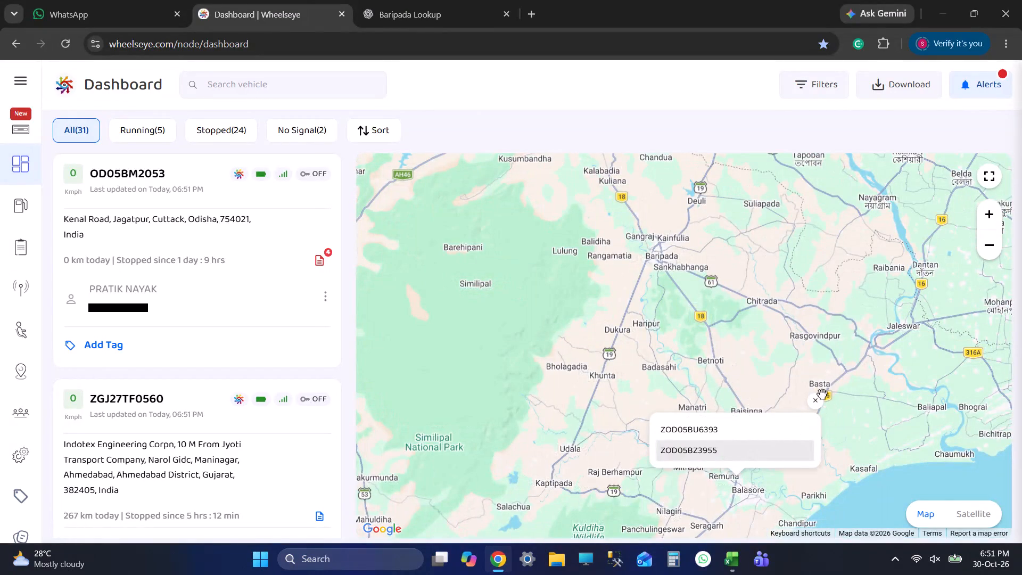
{"action": "left_click", "coordinate": [819, 399]}
{"action": "left_click_drag", "start_coordinate": [839, 388], "coordinate": [807, 432]}
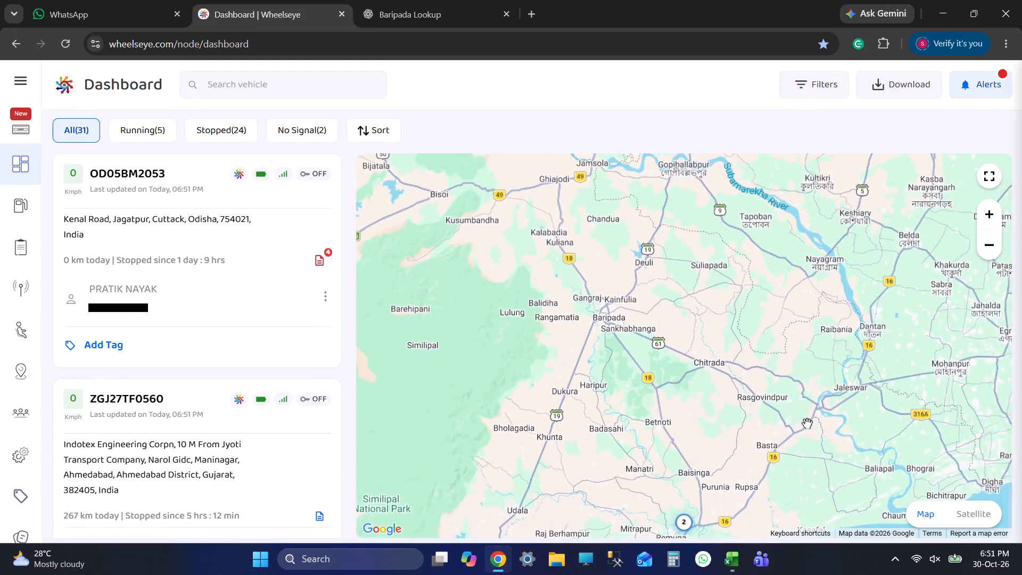
Follow Highway 16 northeast past Kharagpur on the fleet map and identify the vehicle near Kolaghat.
{"action": "scroll", "coordinate": [747, 497], "scroll_direction": "up", "scroll_amount": 3}
{"action": "left_click_drag", "start_coordinate": [742, 489], "coordinate": [712, 545]}
{"action": "scroll", "coordinate": [789, 481], "scroll_direction": "down", "scroll_amount": 1}
{"action": "scroll", "coordinate": [787, 490], "scroll_direction": "up", "scroll_amount": 1}
{"action": "scroll", "coordinate": [787, 490], "scroll_direction": "down", "scroll_amount": 3}
{"action": "left_click_drag", "start_coordinate": [866, 412], "coordinate": [787, 479]}
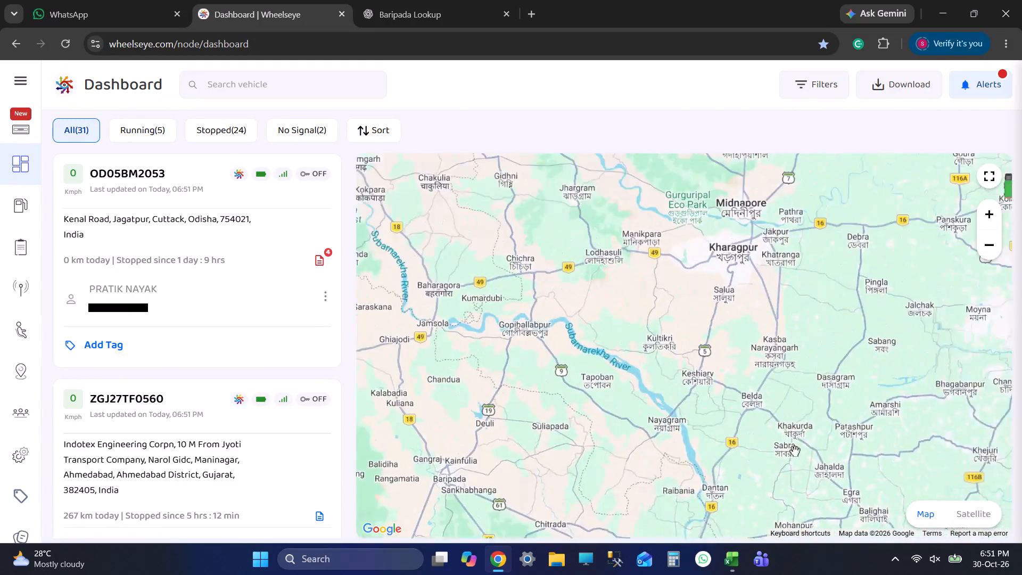
{"action": "scroll", "coordinate": [797, 451], "scroll_direction": "down", "scroll_amount": 2}
{"action": "scroll", "coordinate": [912, 336], "scroll_direction": "up", "scroll_amount": 1}
{"action": "scroll", "coordinate": [912, 336], "scroll_direction": "down", "scroll_amount": 1}
{"action": "scroll", "coordinate": [912, 336], "scroll_direction": "up", "scroll_amount": 1}
{"action": "scroll", "coordinate": [887, 340], "scroll_direction": "down", "scroll_amount": 1}
{"action": "scroll", "coordinate": [877, 338], "scroll_direction": "up", "scroll_amount": 3}
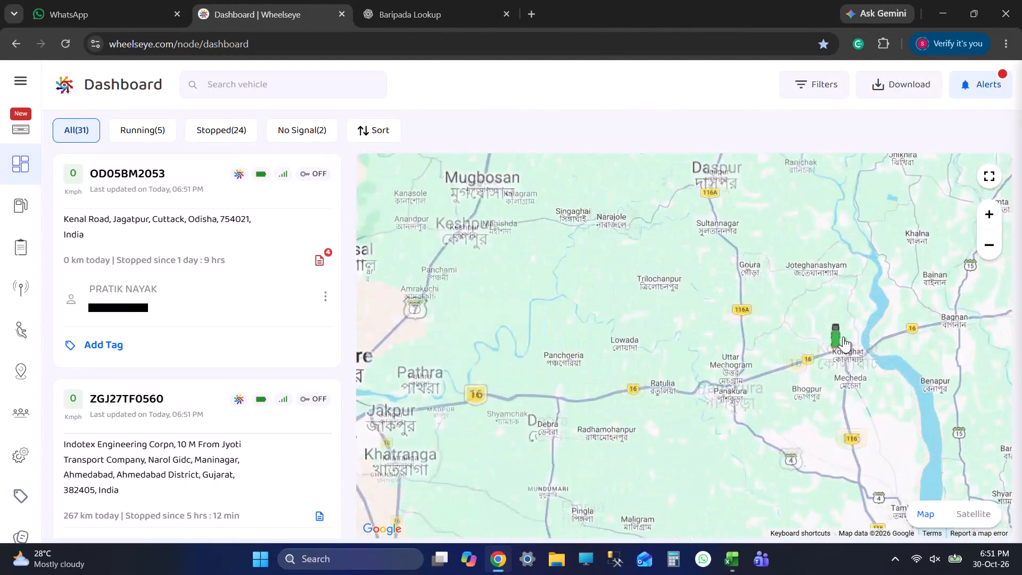
{"action": "scroll", "coordinate": [846, 336], "scroll_direction": "up", "scroll_amount": 7}
{"action": "left_click", "coordinate": [812, 390]}
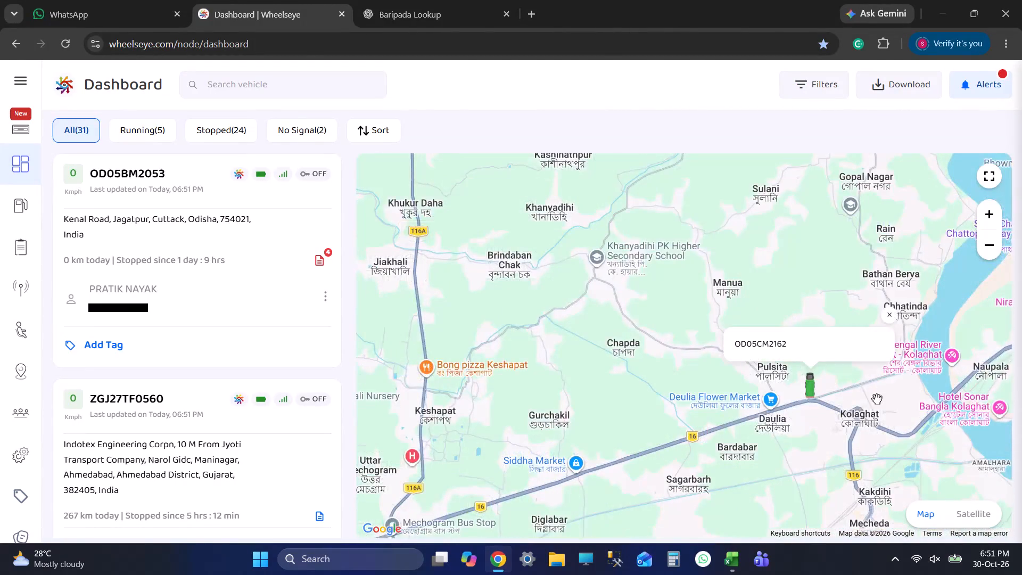
Follow Highway 16 east from Kolaghat on the fleet map and identify the stopped vehicle near Uluberia.
{"action": "scroll", "coordinate": [872, 412], "scroll_direction": "down", "scroll_amount": 3}
{"action": "left_click_drag", "start_coordinate": [892, 410], "coordinate": [835, 428]}
{"action": "scroll", "coordinate": [878, 405], "scroll_direction": "down", "scroll_amount": 2}
{"action": "left_click_drag", "start_coordinate": [931, 396], "coordinate": [867, 401]}
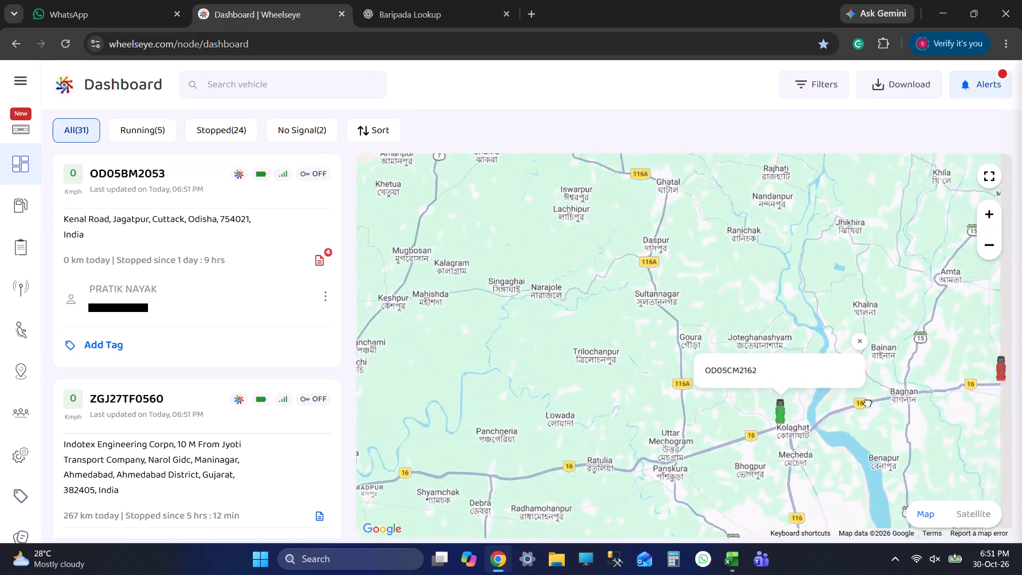
{"action": "left_click_drag", "start_coordinate": [867, 401], "coordinate": [796, 375]}
{"action": "scroll", "coordinate": [662, 387], "scroll_direction": "up", "scroll_amount": 1}
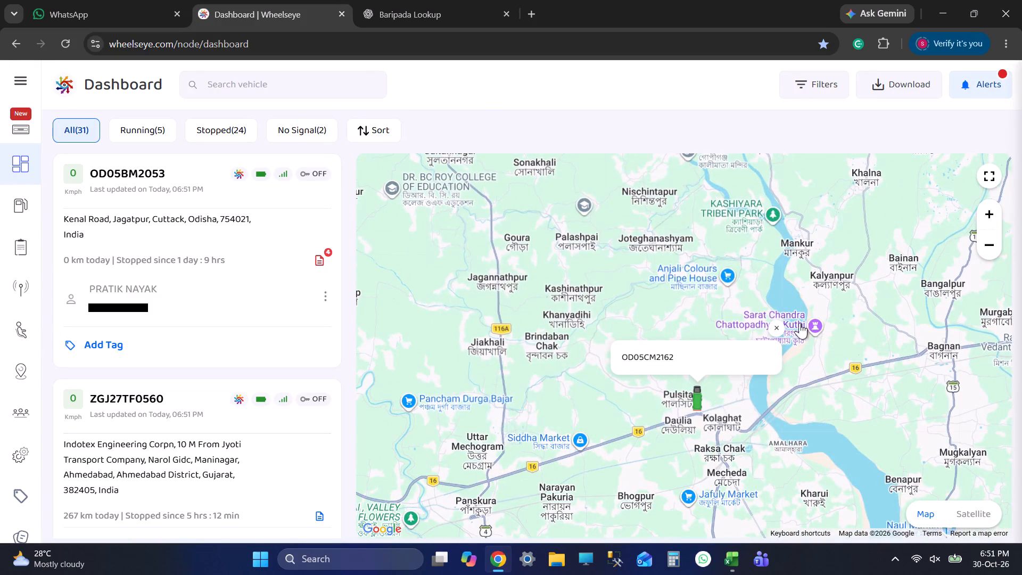
{"action": "left_click", "coordinate": [780, 315]}
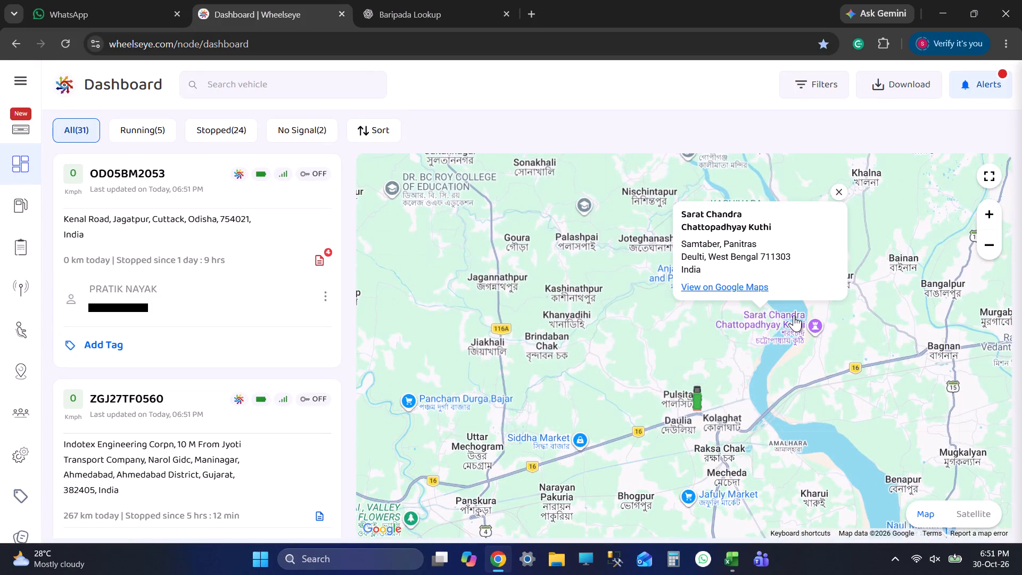
{"action": "left_click", "coordinate": [838, 202]}
{"action": "left_click", "coordinate": [838, 195]}
{"action": "scroll", "coordinate": [864, 325], "scroll_direction": "down", "scroll_amount": 4}
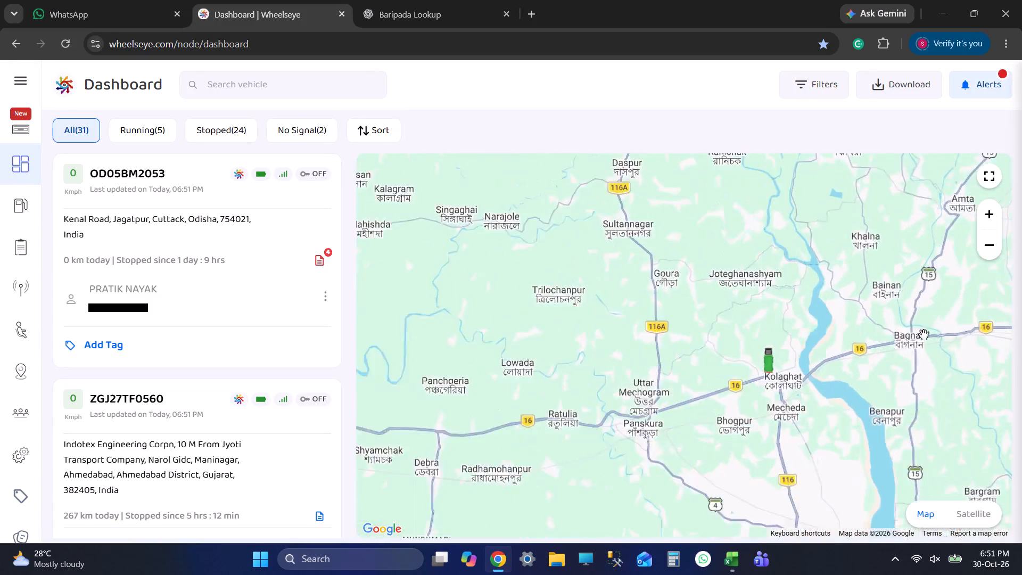
{"action": "left_click_drag", "start_coordinate": [922, 332], "coordinate": [838, 351]}
{"action": "scroll", "coordinate": [856, 340], "scroll_direction": "down", "scroll_amount": 2}
{"action": "scroll", "coordinate": [868, 325], "scroll_direction": "up", "scroll_amount": 6}
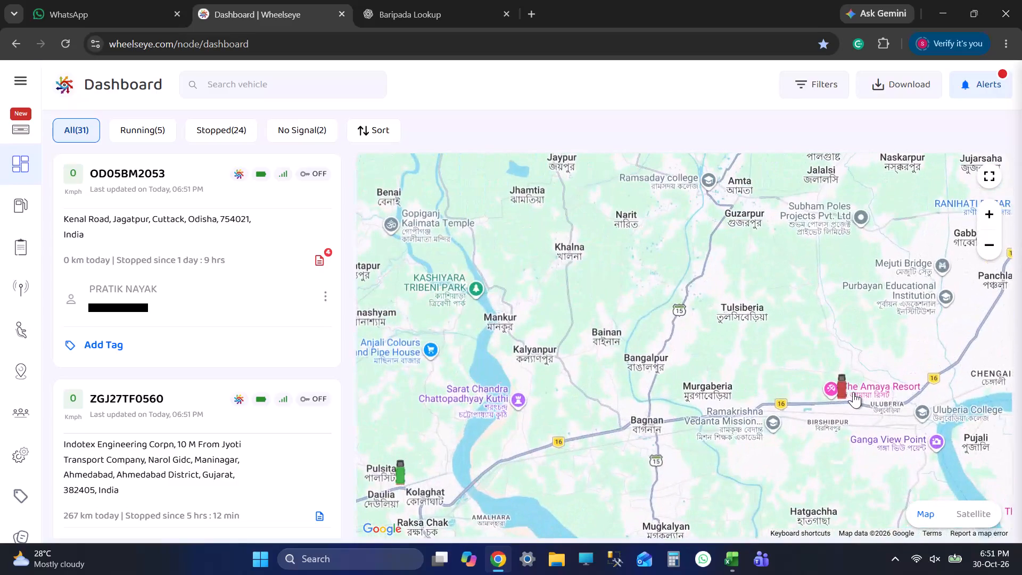
{"action": "left_click", "coordinate": [852, 393]}
{"action": "left_click", "coordinate": [926, 309]}
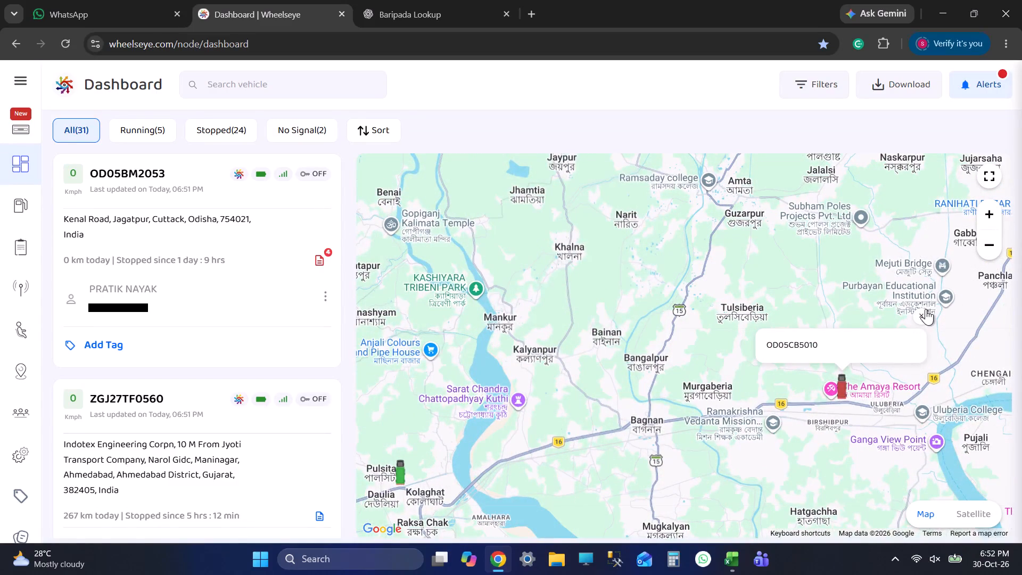
{"action": "left_click", "coordinate": [920, 320]}
Continue along Highway 16 toward Dhulagori and identify the vehicle beside Dhulagarh Industrial Park.
{"action": "left_click_drag", "start_coordinate": [942, 348], "coordinate": [871, 382]}
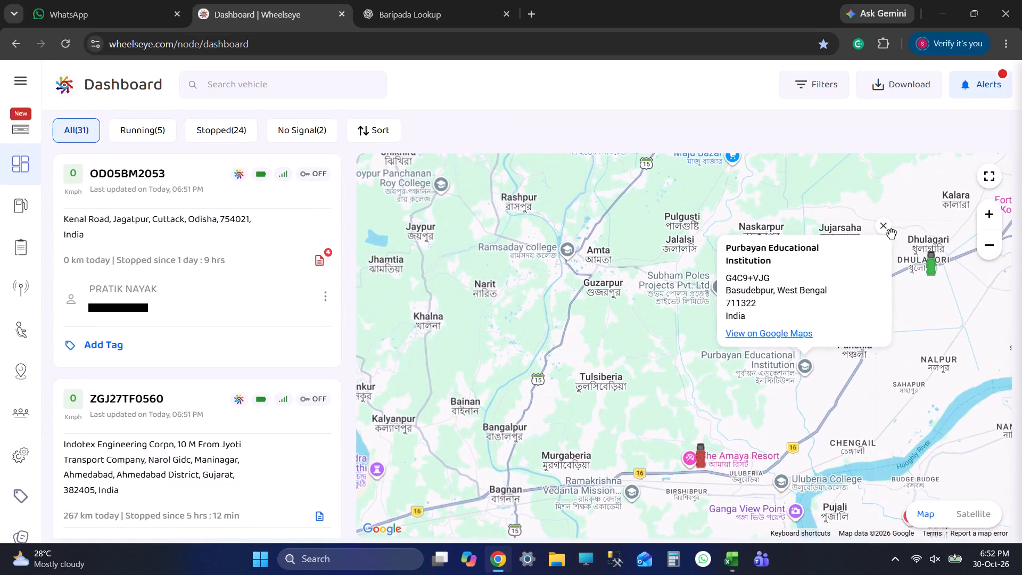
{"action": "left_click", "coordinate": [891, 234]}
{"action": "left_click", "coordinate": [878, 223]}
{"action": "scroll", "coordinate": [926, 273], "scroll_direction": "up", "scroll_amount": 1}
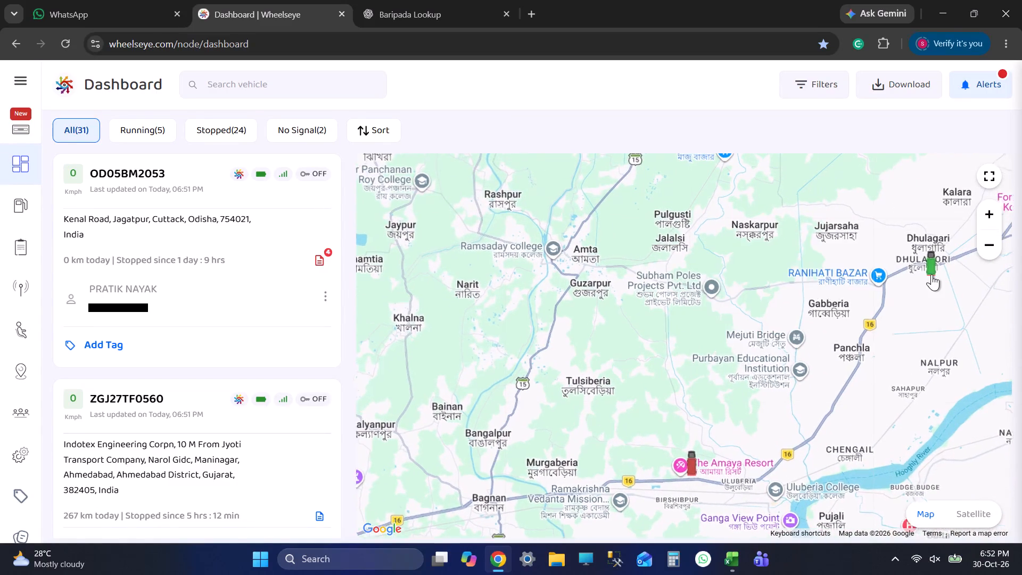
{"action": "scroll", "coordinate": [932, 274], "scroll_direction": "up", "scroll_amount": 2}
{"action": "left_click_drag", "start_coordinate": [934, 275], "coordinate": [881, 320]}
{"action": "scroll", "coordinate": [891, 315], "scroll_direction": "up", "scroll_amount": 3}
{"action": "scroll", "coordinate": [840, 340], "scroll_direction": "up", "scroll_amount": 2}
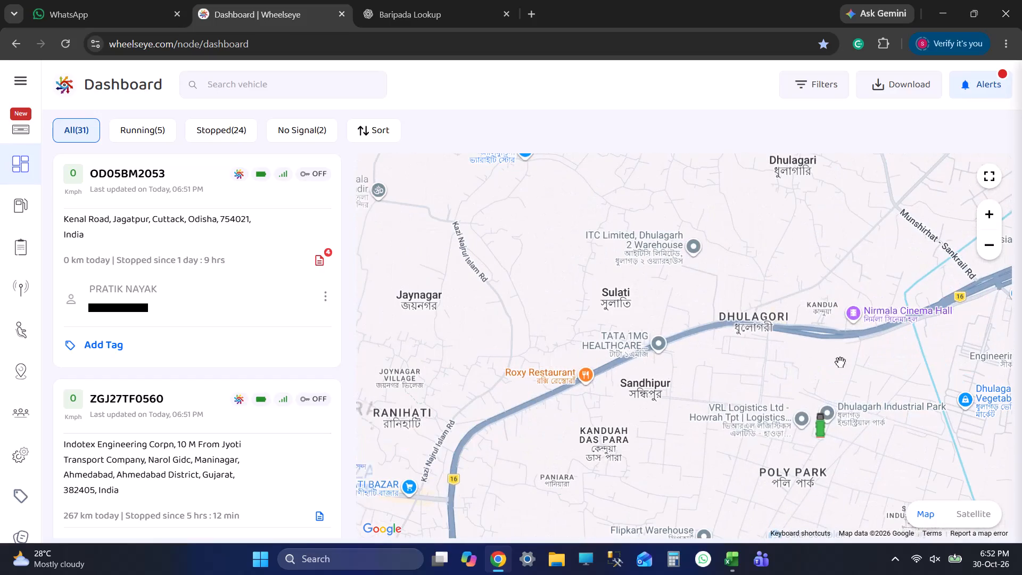
{"action": "left_click", "coordinate": [812, 428]}
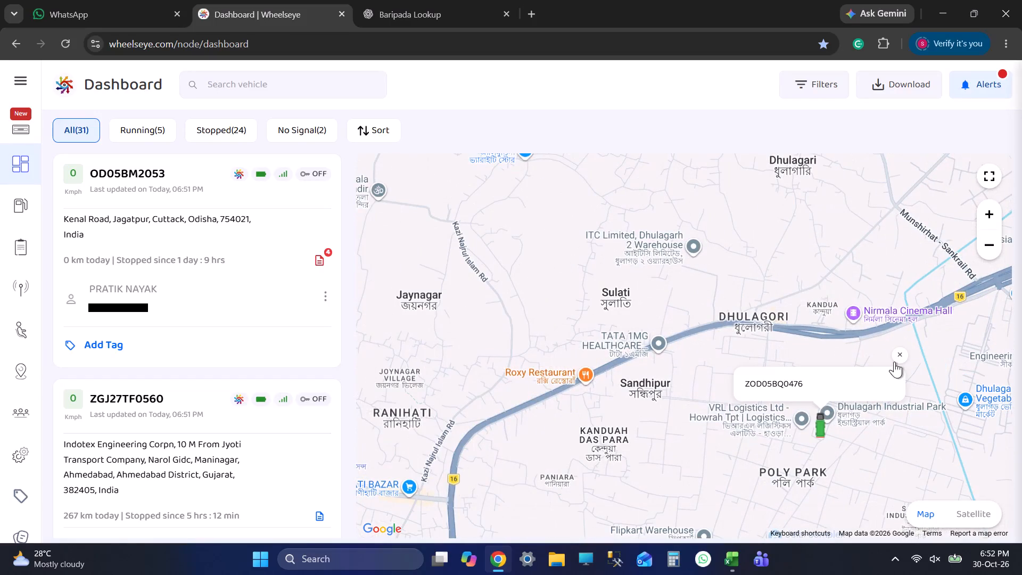
{"action": "left_click", "coordinate": [903, 349]}
Compare the vehicles' positions between Dhulagori and Kolaghat, and recheck which vehicle is stopped near Uluberia.
{"action": "scroll", "coordinate": [894, 364], "scroll_direction": "down", "scroll_amount": 5}
{"action": "left_click_drag", "start_coordinate": [893, 371], "coordinate": [819, 425]}
{"action": "scroll", "coordinate": [833, 410], "scroll_direction": "down", "scroll_amount": 1}
{"action": "scroll", "coordinate": [833, 414], "scroll_direction": "up", "scroll_amount": 1}
{"action": "scroll", "coordinate": [833, 414], "scroll_direction": "down", "scroll_amount": 3}
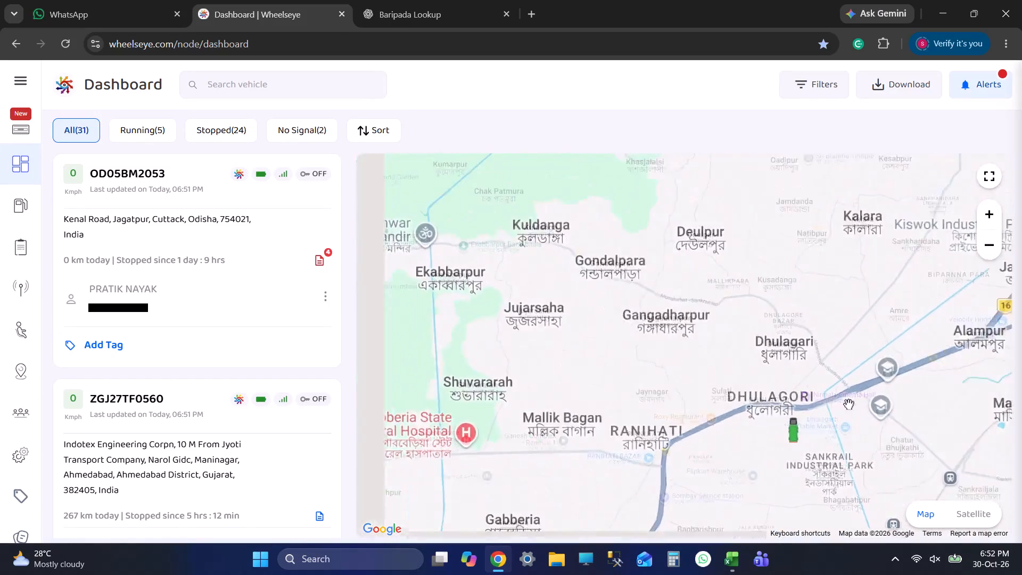
{"action": "scroll", "coordinate": [848, 404], "scroll_direction": "down", "scroll_amount": 3}
{"action": "left_click_drag", "start_coordinate": [856, 393], "coordinate": [918, 330]}
{"action": "scroll", "coordinate": [866, 379], "scroll_direction": "down", "scroll_amount": 3}
{"action": "left_click_drag", "start_coordinate": [800, 414], "coordinate": [894, 330]}
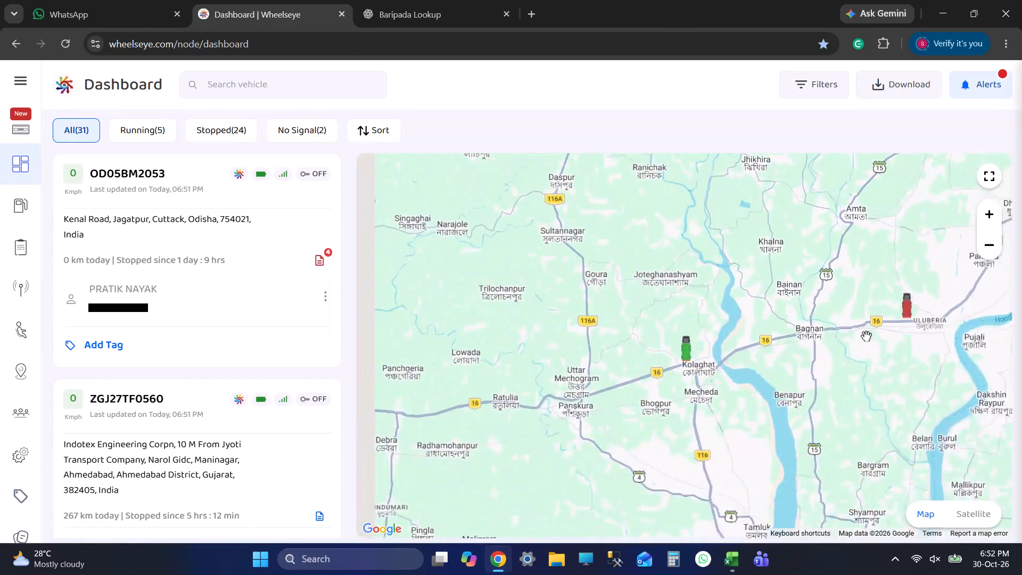
{"action": "scroll", "coordinate": [729, 367], "scroll_direction": "down", "scroll_amount": 3}
{"action": "scroll", "coordinate": [622, 354], "scroll_direction": "up", "scroll_amount": 3}
{"action": "left_click_drag", "start_coordinate": [745, 342], "coordinate": [628, 404]}
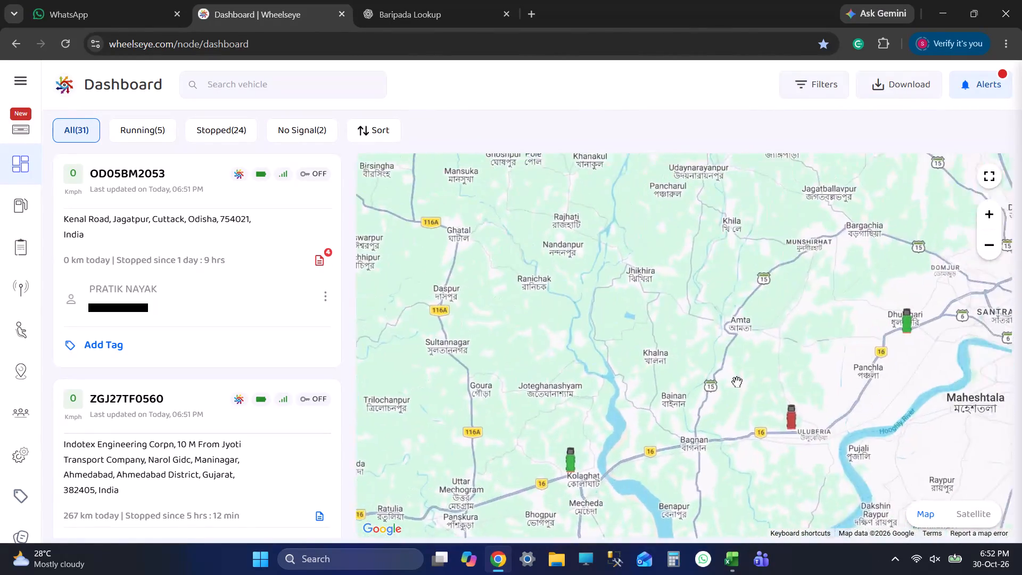
{"action": "scroll", "coordinate": [743, 392], "scroll_direction": "up", "scroll_amount": 2}
{"action": "left_click_drag", "start_coordinate": [839, 456], "coordinate": [790, 368]}
{"action": "left_click", "coordinate": [786, 362]}
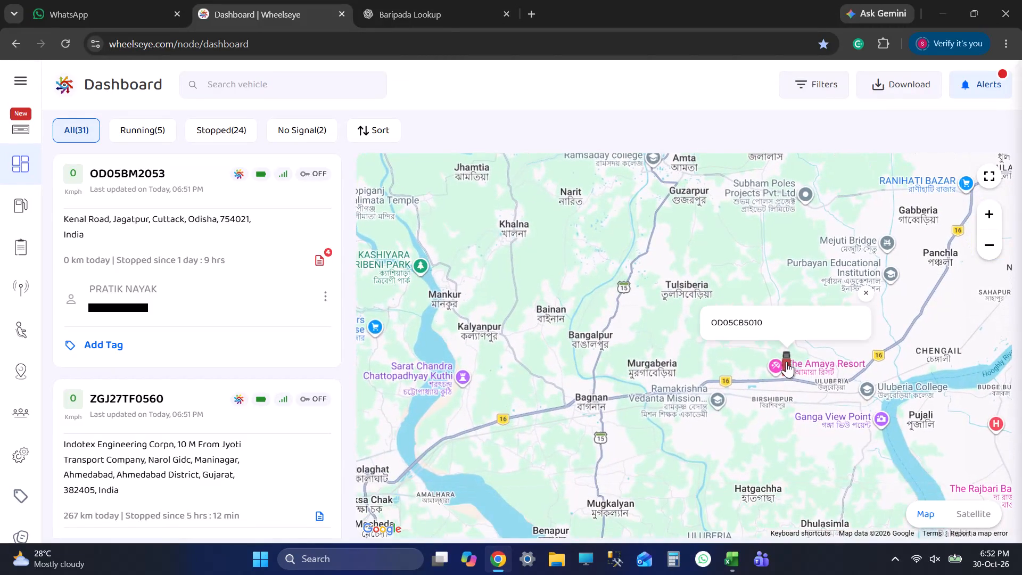
{"action": "left_click", "coordinate": [863, 291]}
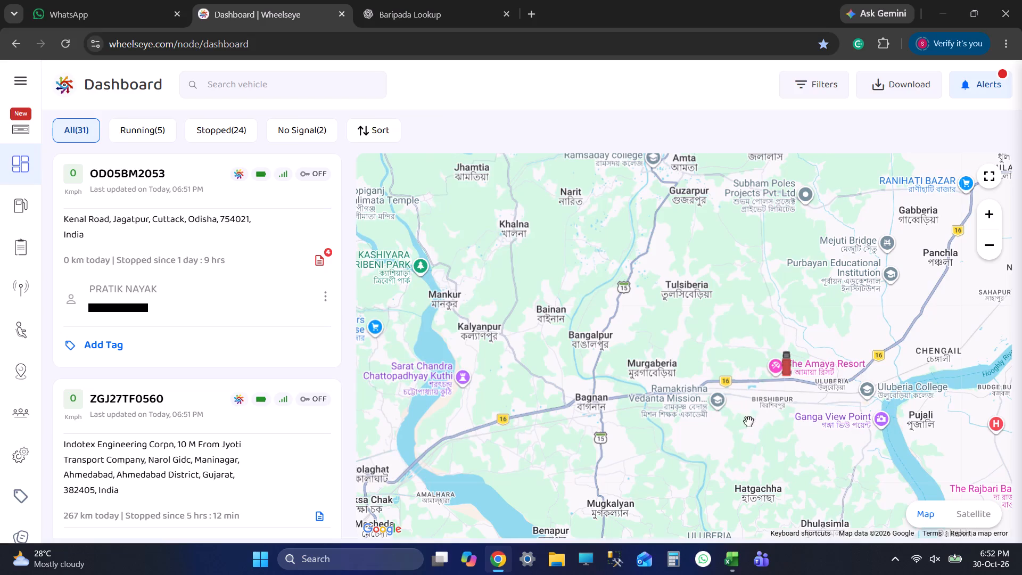
Examine the vehicles west of Kolkata and recheck the vehicle at Dhulagarh Industrial Park and its surroundings.
{"action": "scroll", "coordinate": [751, 421], "scroll_direction": "down", "scroll_amount": 7}
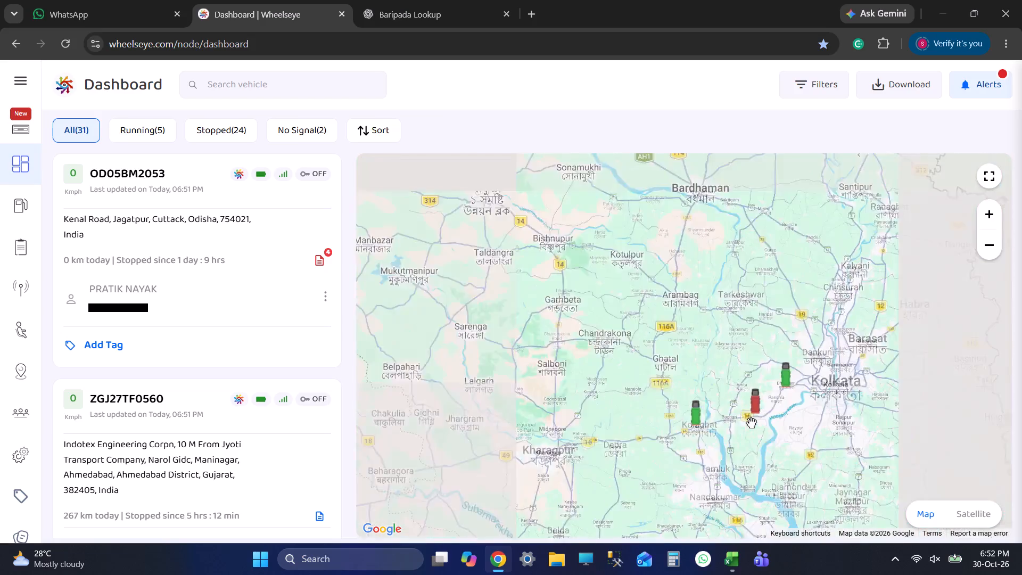
{"action": "scroll", "coordinate": [755, 414], "scroll_direction": "up", "scroll_amount": 5}
{"action": "left_click_drag", "start_coordinate": [815, 363], "coordinate": [745, 385]}
{"action": "scroll", "coordinate": [771, 401], "scroll_direction": "up", "scroll_amount": 3}
{"action": "scroll", "coordinate": [681, 428], "scroll_direction": "up", "scroll_amount": 3}
{"action": "scroll", "coordinate": [766, 410], "scroll_direction": "up", "scroll_amount": 4}
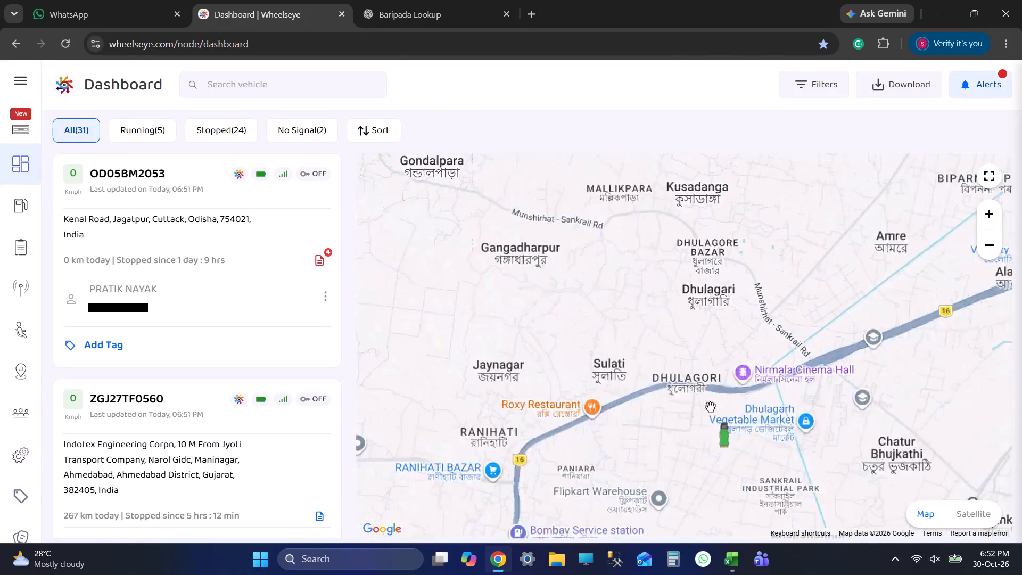
{"action": "scroll", "coordinate": [739, 428], "scroll_direction": "up", "scroll_amount": 4}
{"action": "left_click_drag", "start_coordinate": [739, 433], "coordinate": [759, 366]}
{"action": "left_click", "coordinate": [781, 405]}
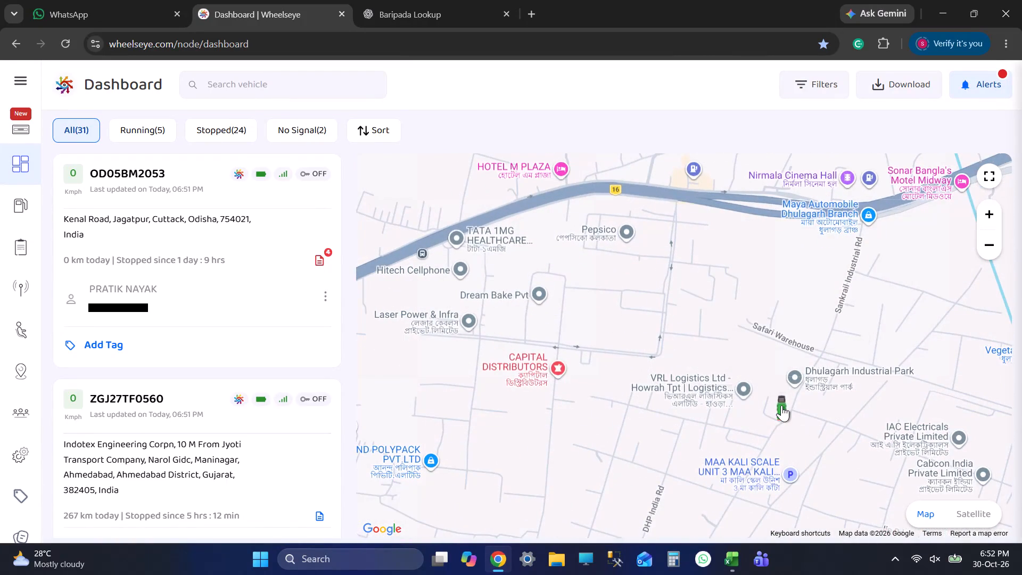
{"action": "left_click", "coordinate": [238, 95]}
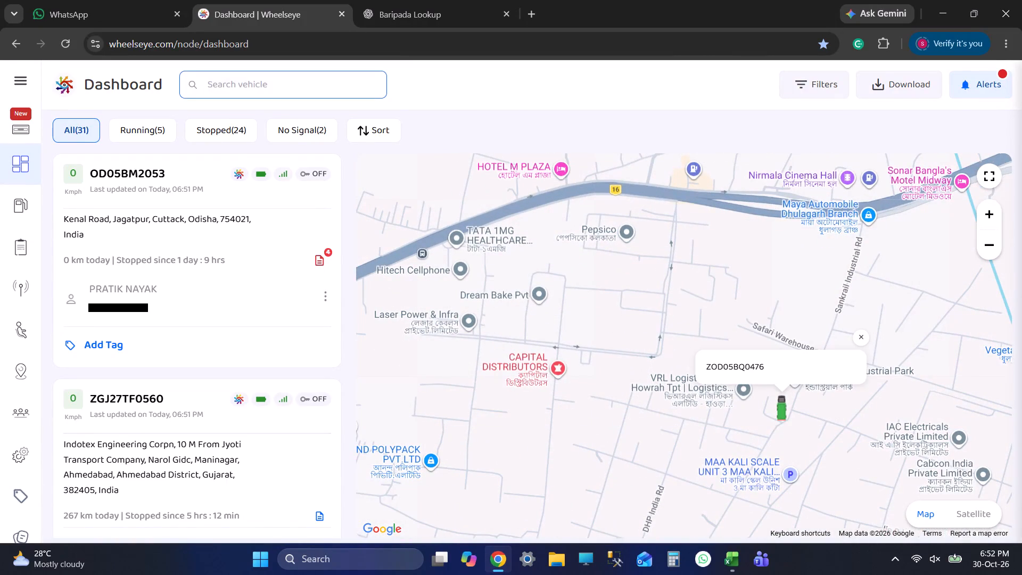
{"action": "type", "text": "476"}
{"action": "key", "text": "Return"}
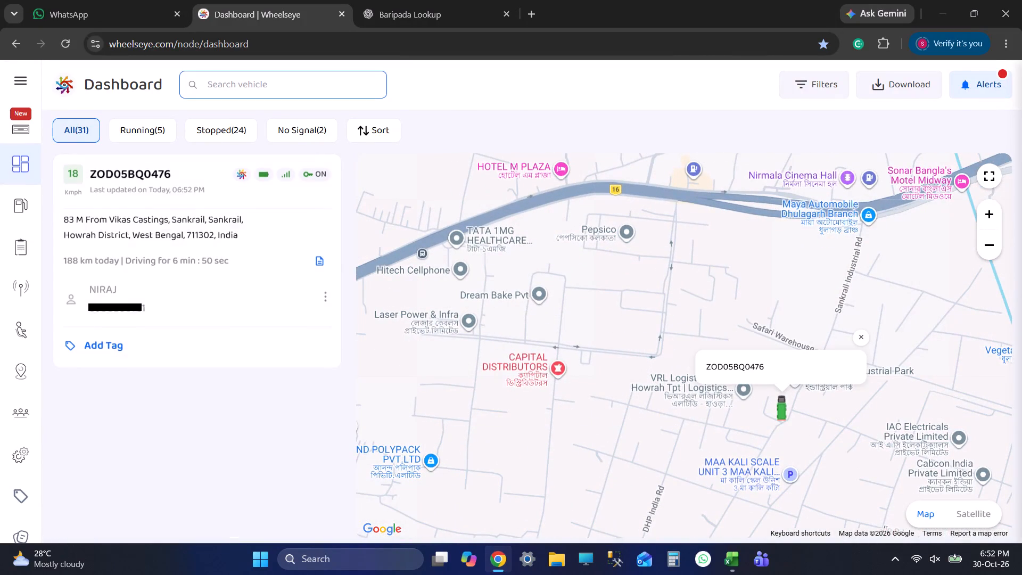
{"action": "left_click", "coordinate": [251, 242]}
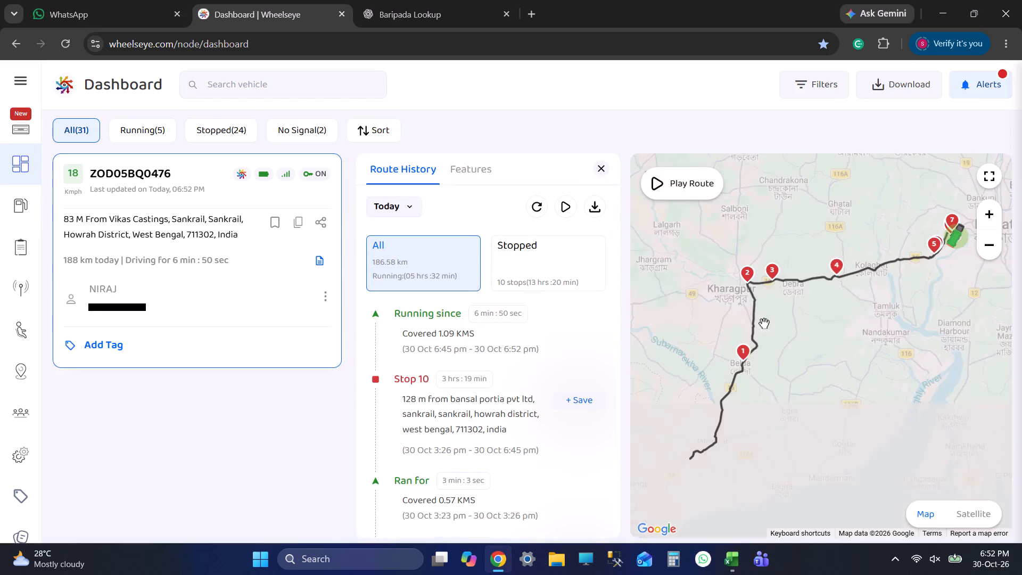
{"action": "left_click_drag", "start_coordinate": [839, 270], "coordinate": [764, 315]}
{"action": "scroll", "coordinate": [848, 298], "scroll_direction": "up", "scroll_amount": 11}
{"action": "scroll", "coordinate": [822, 319], "scroll_direction": "down", "scroll_amount": 1}
{"action": "scroll", "coordinate": [822, 319], "scroll_direction": "up", "scroll_amount": 4}
{"action": "scroll", "coordinate": [774, 282], "scroll_direction": "up", "scroll_amount": 8}
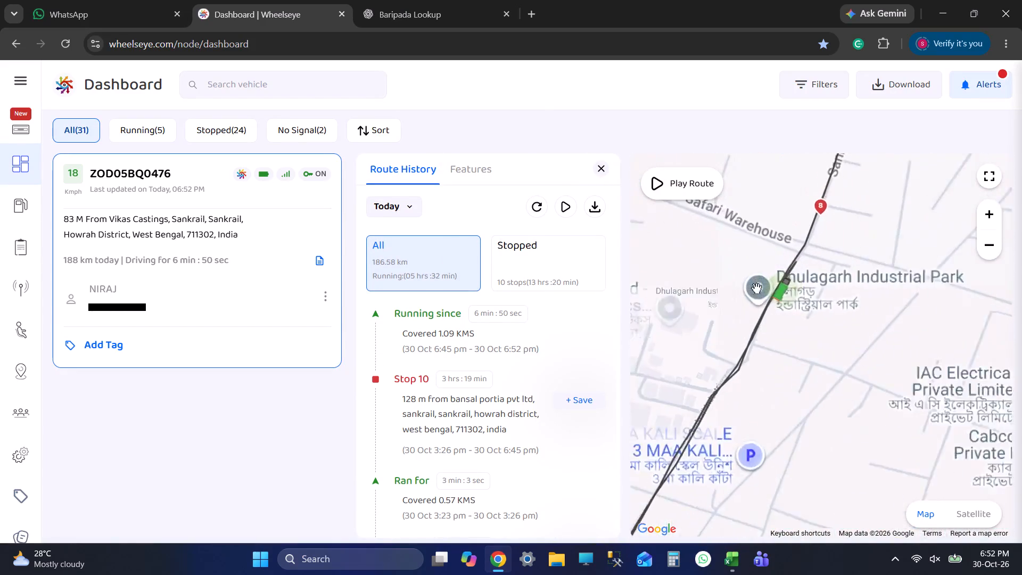
{"action": "left_click_drag", "start_coordinate": [756, 288], "coordinate": [734, 393]}
{"action": "scroll", "coordinate": [764, 372], "scroll_direction": "down", "scroll_amount": 16}
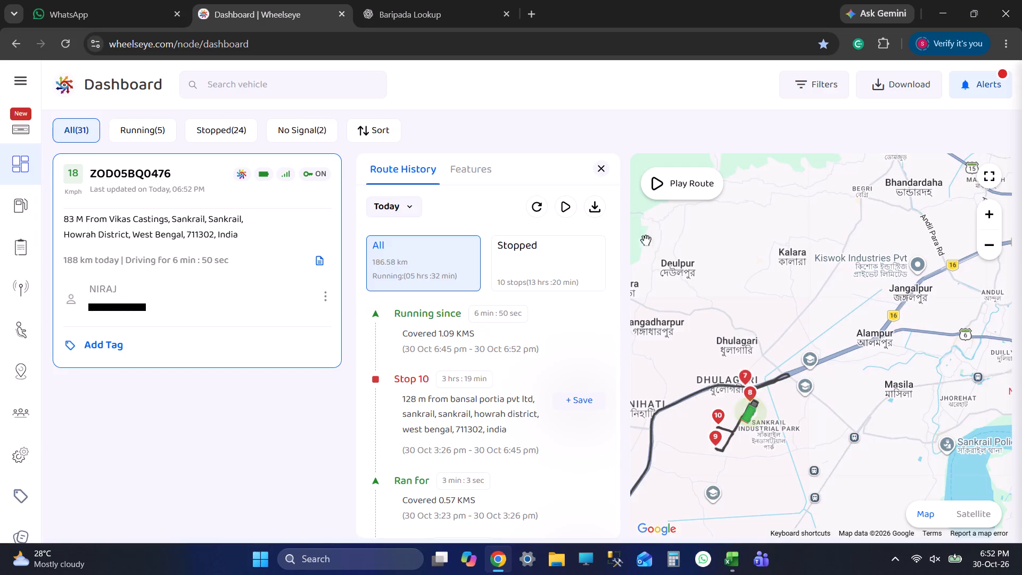
Reload the dashboard to show the whole fleet again and examine the running vehicle's position near Bargarh.
{"action": "left_click", "coordinate": [56, 41]}
{"action": "left_click", "coordinate": [679, 340]}
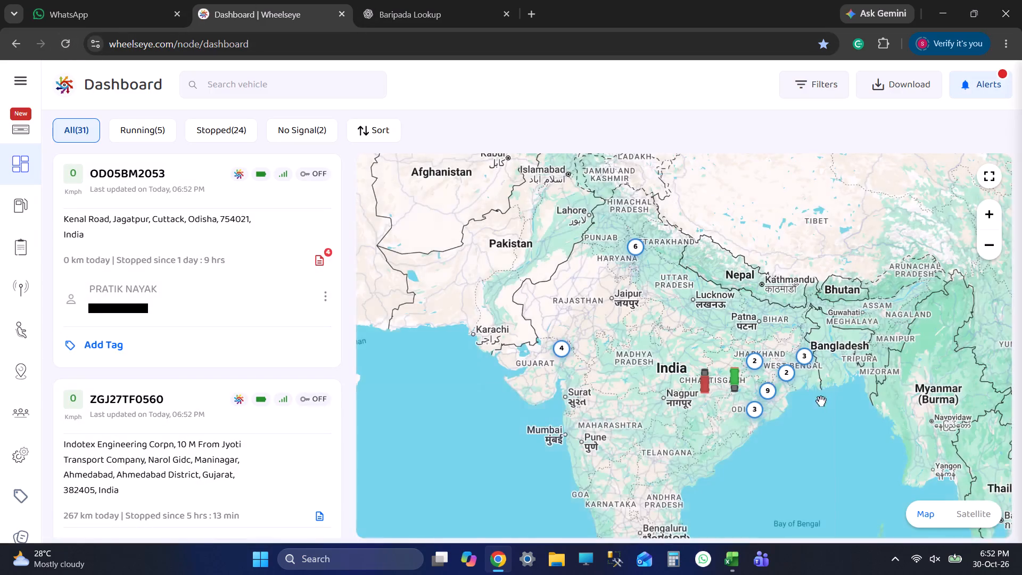
{"action": "scroll", "coordinate": [735, 406], "scroll_direction": "up", "scroll_amount": 5}
{"action": "scroll", "coordinate": [755, 367], "scroll_direction": "up", "scroll_amount": 2}
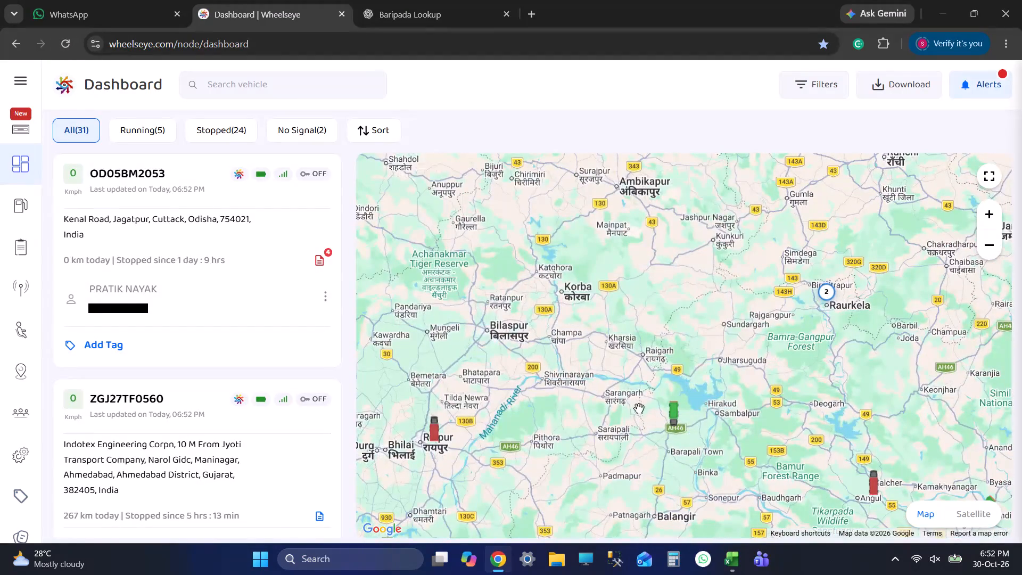
{"action": "scroll", "coordinate": [718, 439], "scroll_direction": "up", "scroll_amount": 6}
{"action": "scroll", "coordinate": [630, 418], "scroll_direction": "up", "scroll_amount": 2}
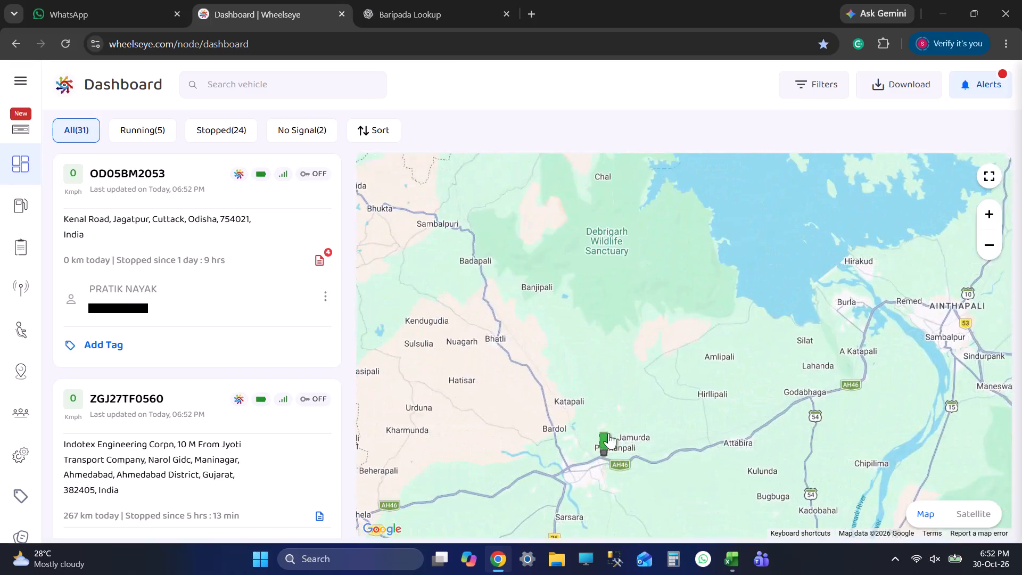
{"action": "scroll", "coordinate": [608, 433], "scroll_direction": "up", "scroll_amount": 3}
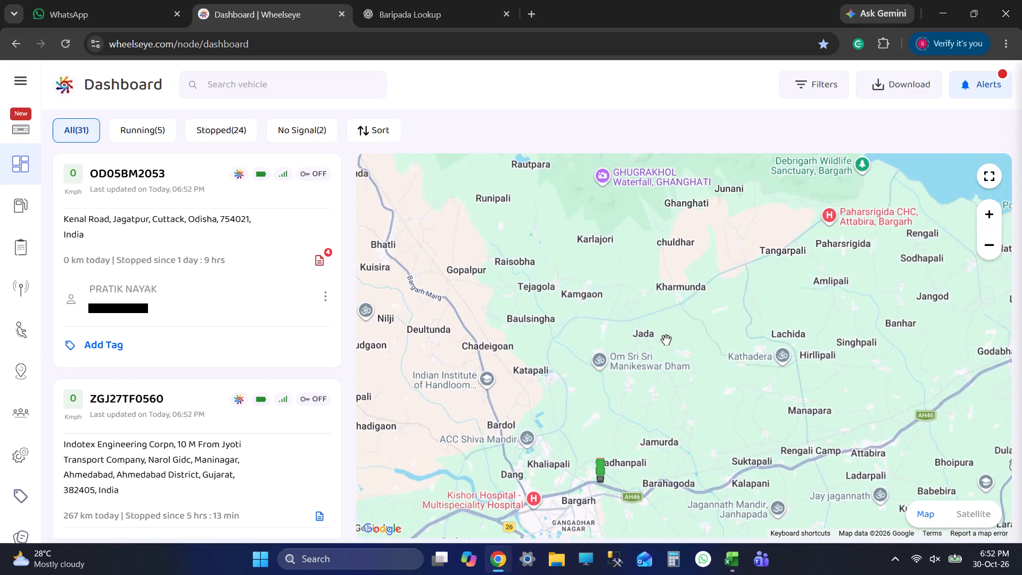
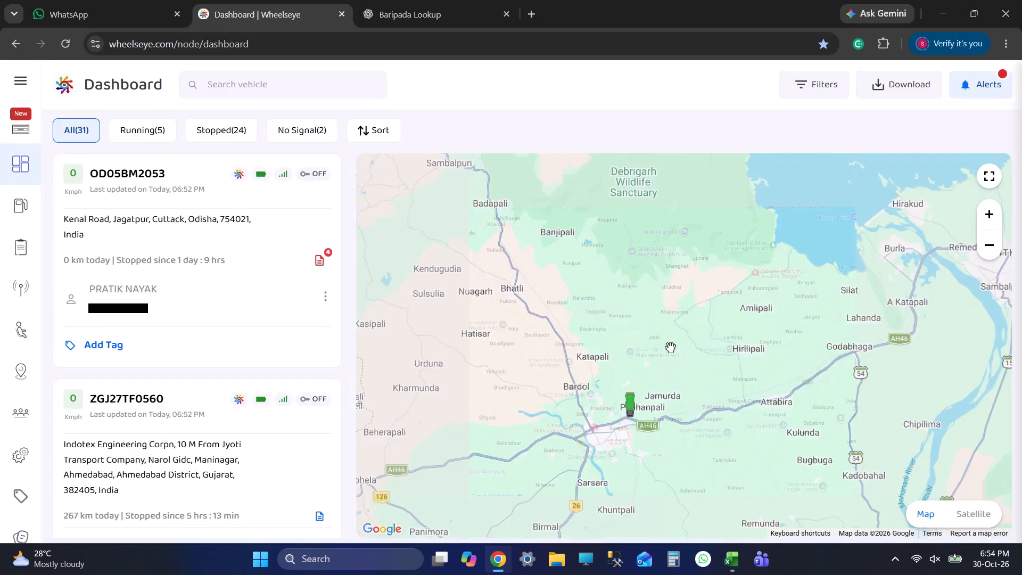
Identify the running vehicle near Bargarh and the vehicles grouped at Raurkela on the fleet map.
{"action": "scroll", "coordinate": [672, 365], "scroll_direction": "down", "scroll_amount": 1}
{"action": "scroll", "coordinate": [672, 365], "scroll_direction": "up", "scroll_amount": 1}
{"action": "scroll", "coordinate": [672, 365], "scroll_direction": "down", "scroll_amount": 1}
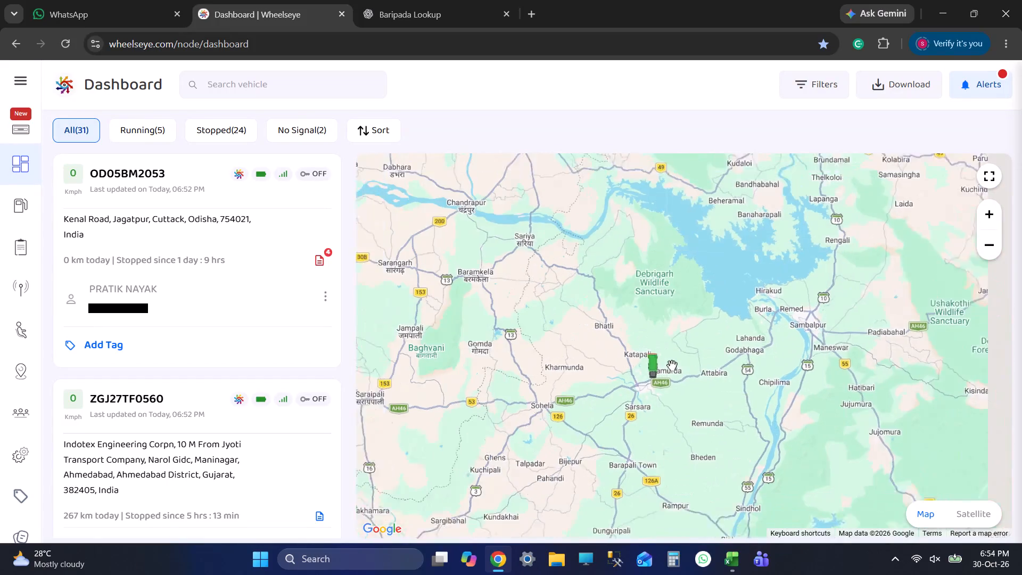
{"action": "scroll", "coordinate": [672, 365], "scroll_direction": "down", "scroll_amount": 4}
{"action": "left_click", "coordinate": [672, 348]}
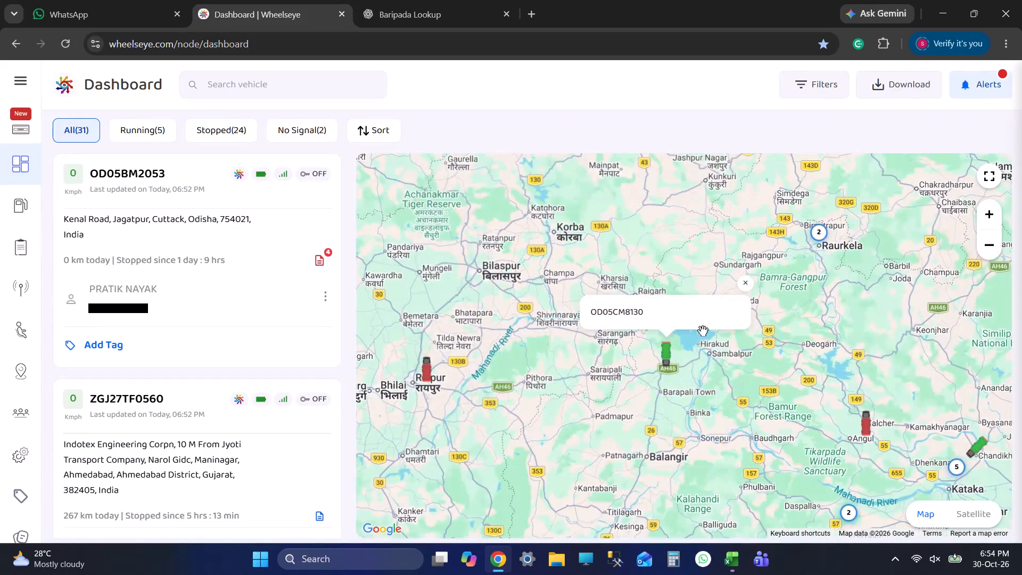
{"action": "left_click", "coordinate": [746, 276]}
{"action": "scroll", "coordinate": [771, 392], "scroll_direction": "down", "scroll_amount": 3}
{"action": "scroll", "coordinate": [852, 398], "scroll_direction": "up", "scroll_amount": 2}
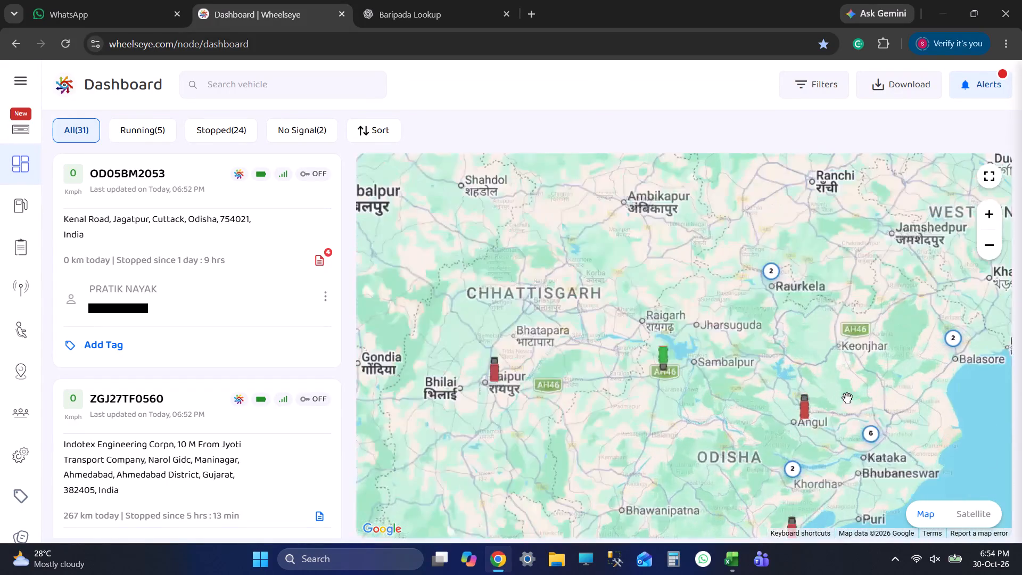
{"action": "scroll", "coordinate": [751, 198], "scroll_direction": "up", "scroll_amount": 4}
{"action": "scroll", "coordinate": [751, 269], "scroll_direction": "up", "scroll_amount": 2}
{"action": "left_click", "coordinate": [699, 295]}
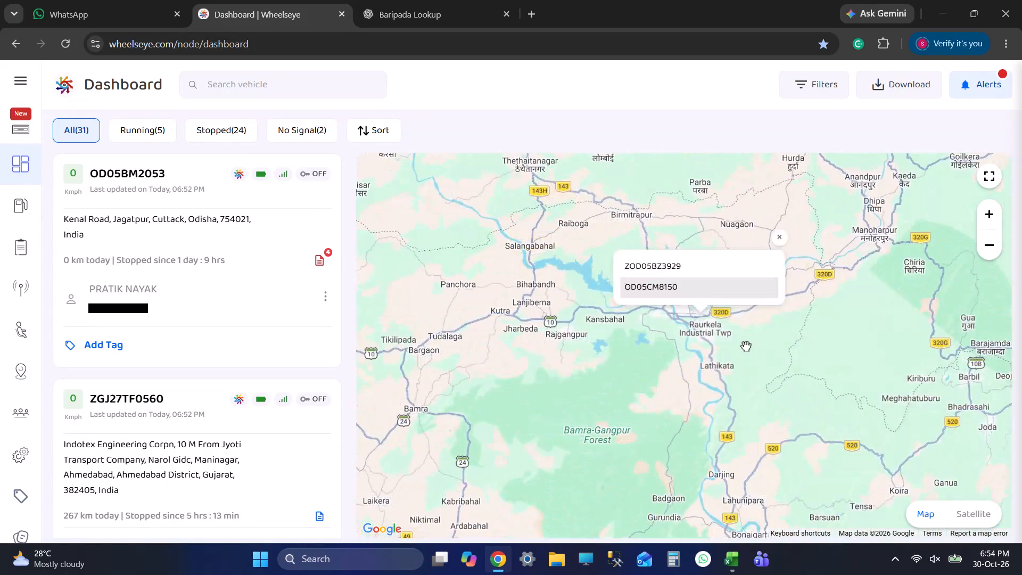
Identify the stopped vehicle near Khallikot, north of Rambha, on the fleet map.
{"action": "scroll", "coordinate": [748, 380], "scroll_direction": "down", "scroll_amount": 8}
{"action": "left_click_drag", "start_coordinate": [750, 449], "coordinate": [722, 276]}
{"action": "scroll", "coordinate": [738, 508], "scroll_direction": "up", "scroll_amount": 3}
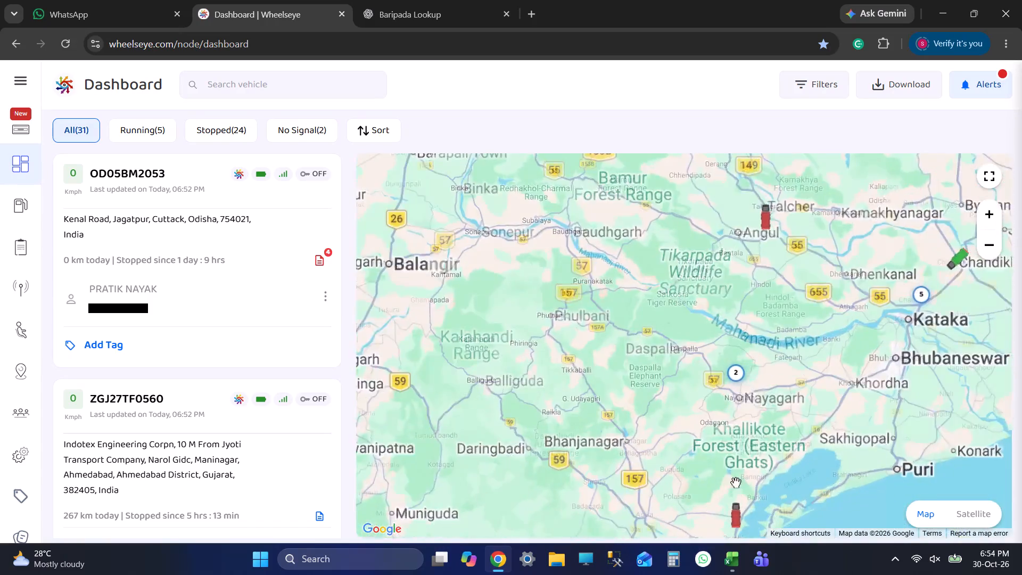
{"action": "left_click_drag", "start_coordinate": [730, 447], "coordinate": [727, 243]}
{"action": "scroll", "coordinate": [688, 327], "scroll_direction": "up", "scroll_amount": 3}
{"action": "left_click", "coordinate": [785, 207]}
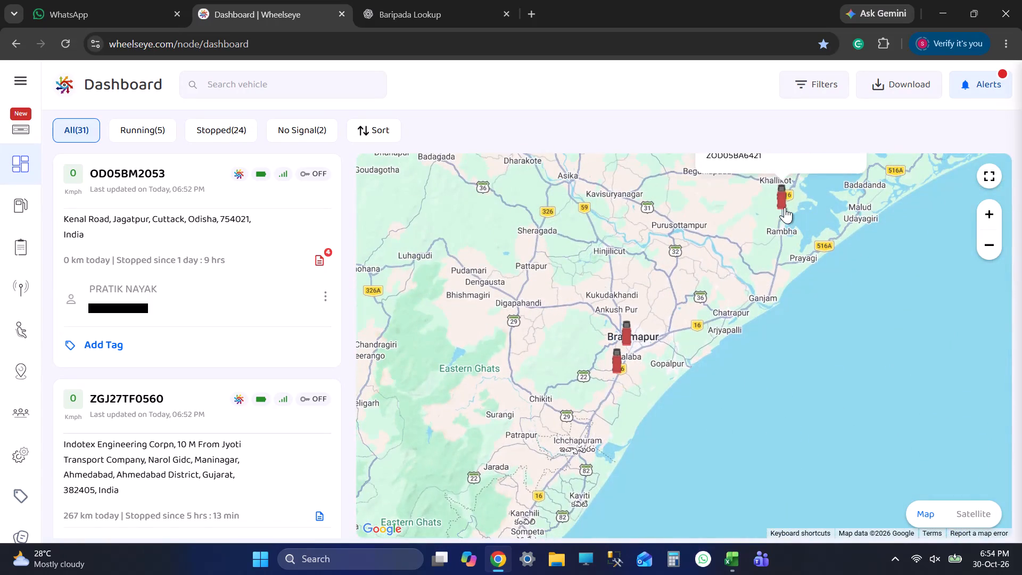
{"action": "left_click_drag", "start_coordinate": [762, 257], "coordinate": [750, 289]}
Identify the stopped vehicle beside Amit Hospital, Randha, south of Brahmapur, and examine its surroundings.
{"action": "scroll", "coordinate": [632, 420], "scroll_direction": "up", "scroll_amount": 2}
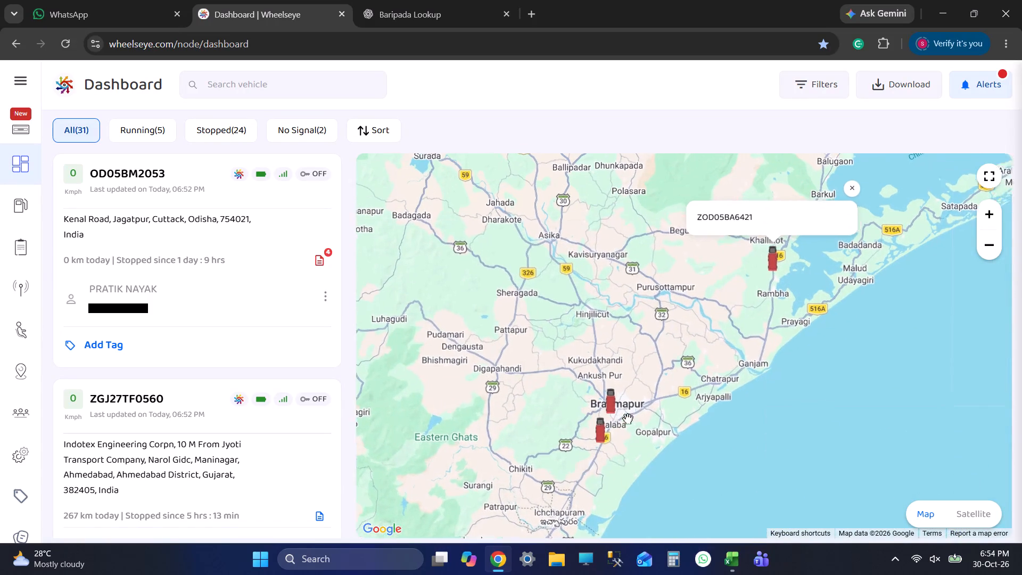
{"action": "scroll", "coordinate": [628, 418], "scroll_direction": "up", "scroll_amount": 3}
{"action": "left_click_drag", "start_coordinate": [605, 398], "coordinate": [699, 260]}
{"action": "scroll", "coordinate": [630, 406], "scroll_direction": "up", "scroll_amount": 3}
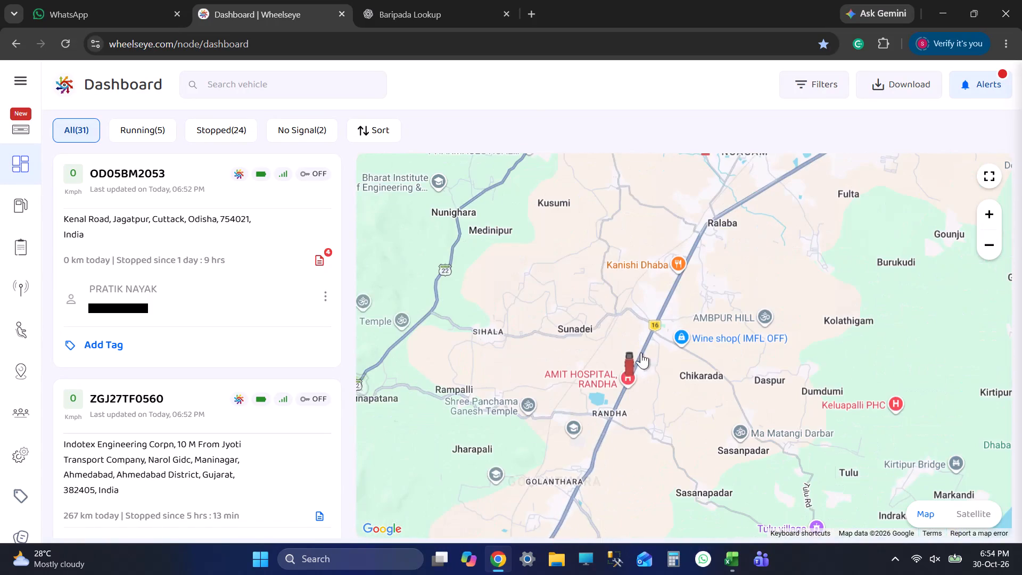
{"action": "left_click", "coordinate": [628, 365]}
{"action": "scroll", "coordinate": [667, 353], "scroll_direction": "down", "scroll_amount": 4}
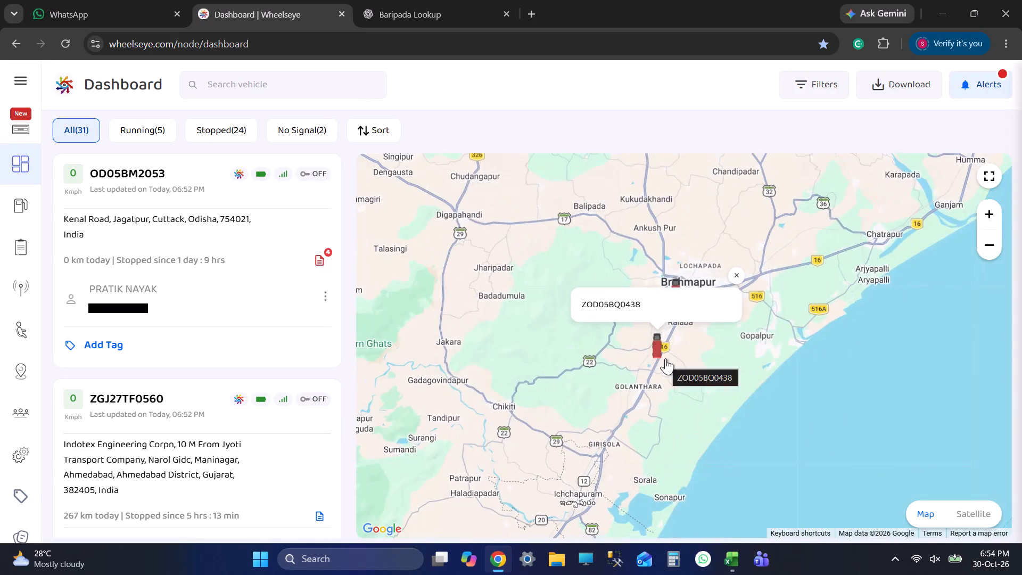
{"action": "scroll", "coordinate": [630, 404], "scroll_direction": "down", "scroll_amount": 2}
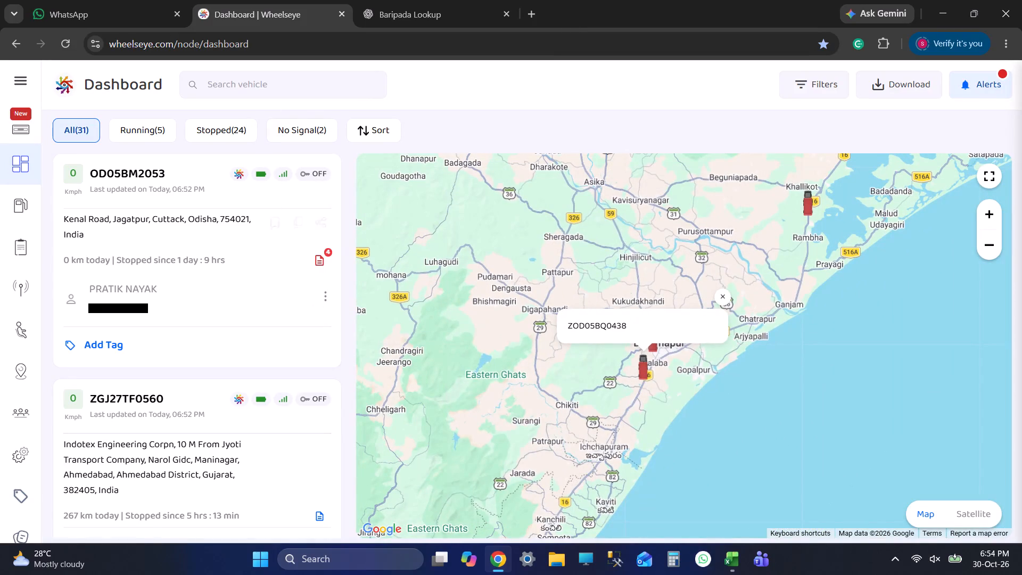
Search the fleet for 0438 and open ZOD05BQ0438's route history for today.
{"action": "left_click", "coordinate": [287, 92]}
{"action": "type", "text": "0438"}
{"action": "key", "text": "Return"}
{"action": "left_click", "coordinate": [155, 313]}
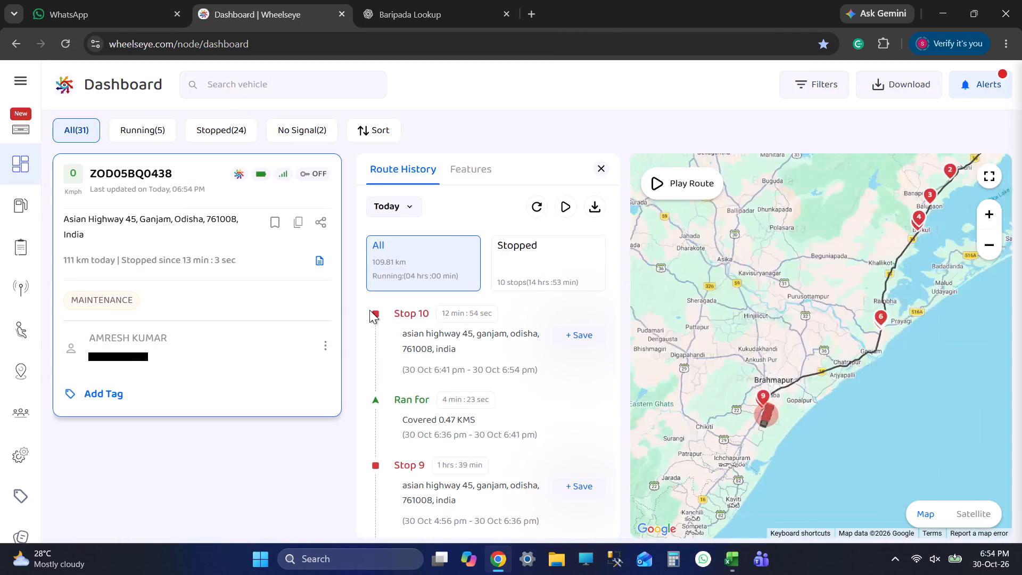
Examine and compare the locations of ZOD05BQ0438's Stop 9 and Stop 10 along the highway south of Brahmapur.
{"action": "left_click_drag", "start_coordinate": [674, 442], "coordinate": [710, 367]}
{"action": "scroll", "coordinate": [747, 346], "scroll_direction": "up", "scroll_amount": 6}
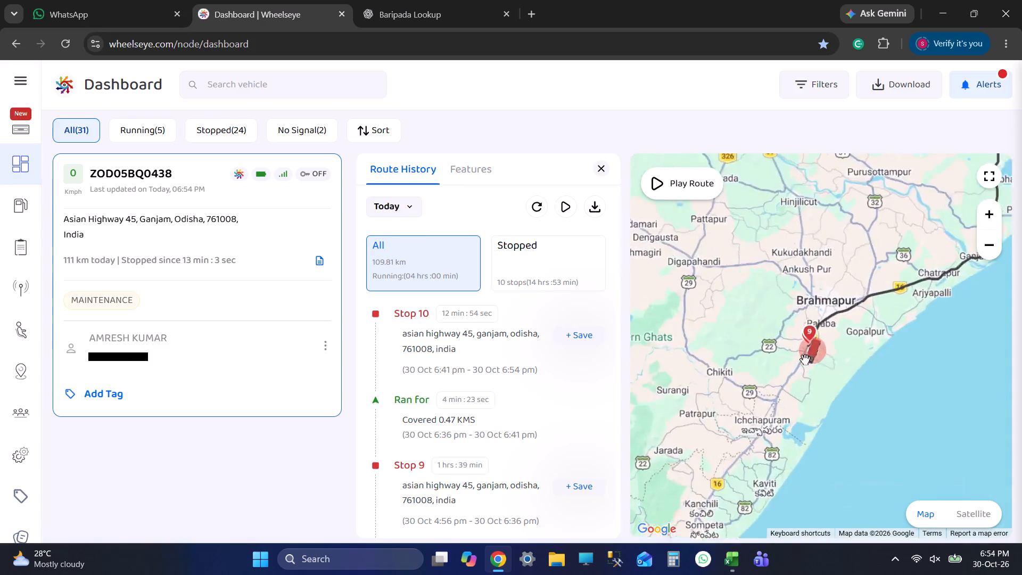
{"action": "scroll", "coordinate": [805, 359], "scroll_direction": "up", "scroll_amount": 1}
{"action": "scroll", "coordinate": [523, 400], "scroll_direction": "down", "scroll_amount": 3}
{"action": "left_click", "coordinate": [498, 305]}
{"action": "scroll", "coordinate": [830, 327], "scroll_direction": "up", "scroll_amount": 2}
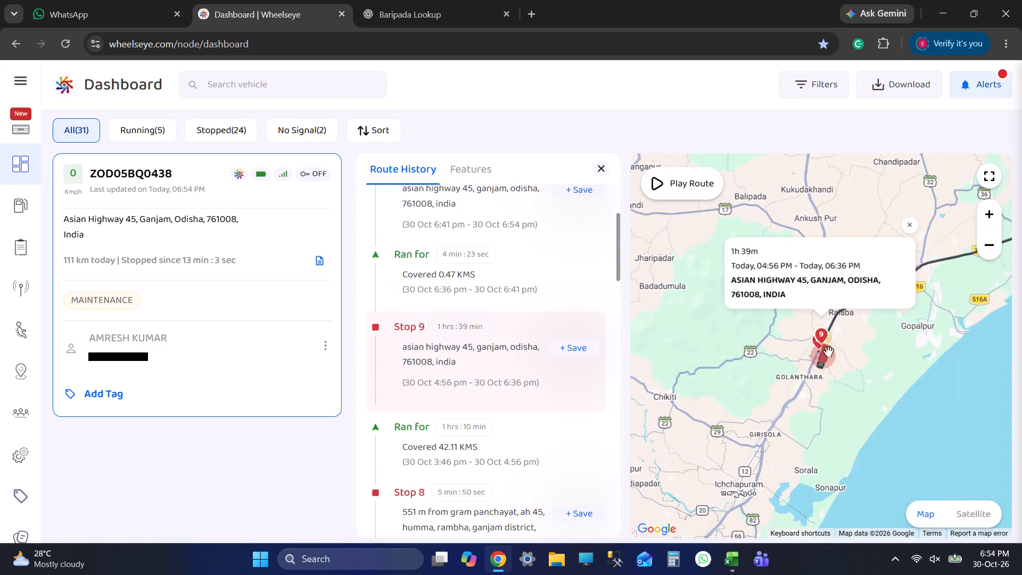
{"action": "scroll", "coordinate": [828, 351], "scroll_direction": "up", "scroll_amount": 12}
{"action": "scroll", "coordinate": [795, 406], "scroll_direction": "down", "scroll_amount": 1}
{"action": "scroll", "coordinate": [795, 406], "scroll_direction": "up", "scroll_amount": 4}
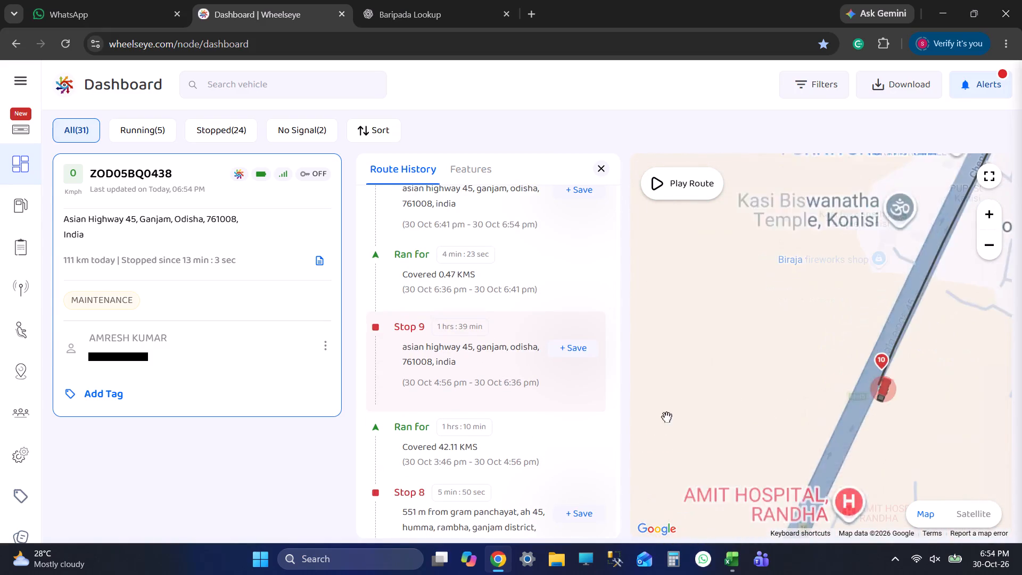
{"action": "scroll", "coordinate": [464, 399], "scroll_direction": "up", "scroll_amount": 2}
{"action": "left_click", "coordinate": [477, 356]}
{"action": "scroll", "coordinate": [477, 371], "scroll_direction": "down", "scroll_amount": 2}
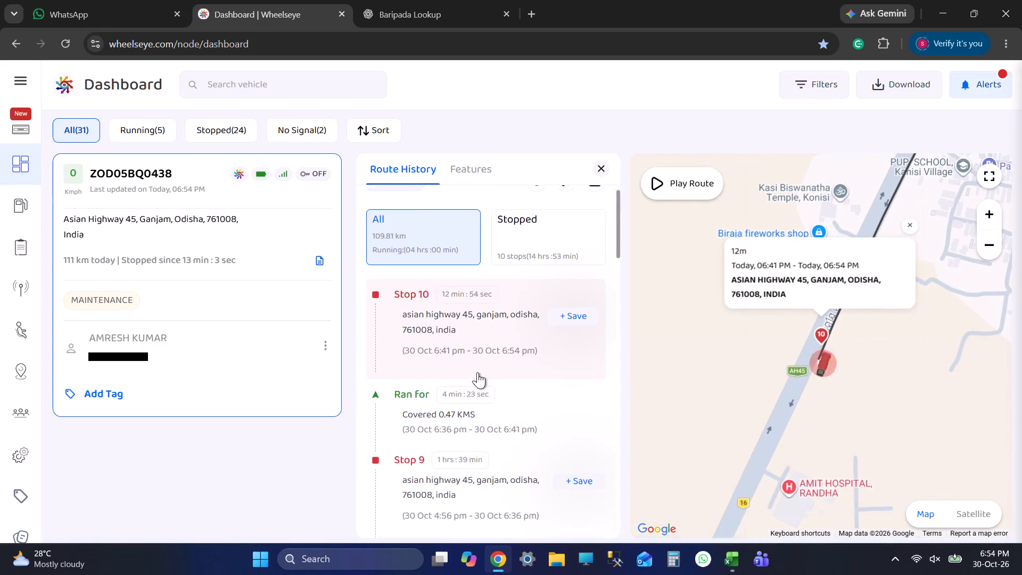
{"action": "left_click", "coordinate": [477, 372]}
{"action": "scroll", "coordinate": [477, 372], "scroll_direction": "up", "scroll_amount": 1}
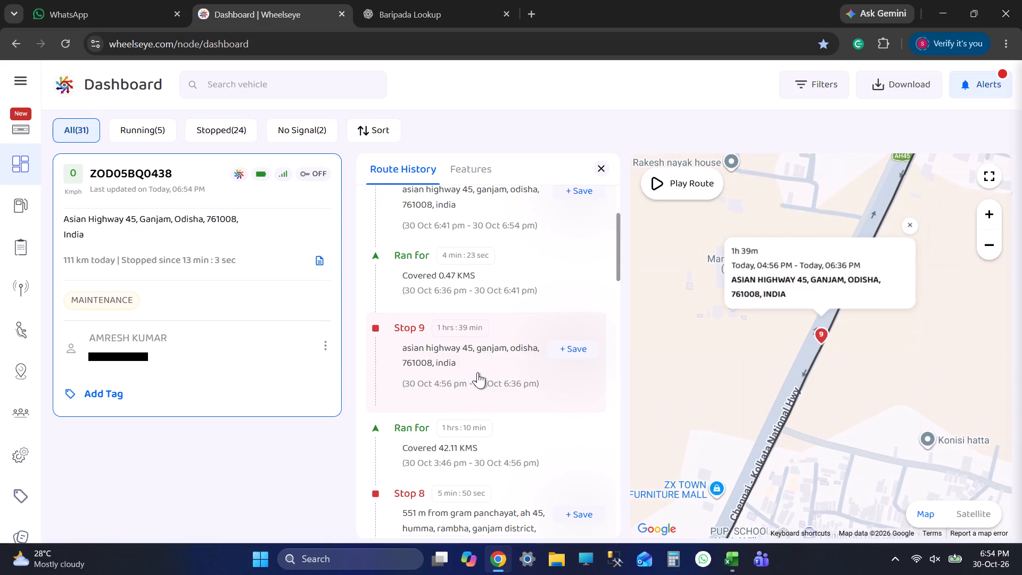
{"action": "scroll", "coordinate": [477, 372], "scroll_direction": "up", "scroll_amount": 2}
{"action": "left_click", "coordinate": [477, 362]}
{"action": "scroll", "coordinate": [773, 379], "scroll_direction": "down", "scroll_amount": 7}
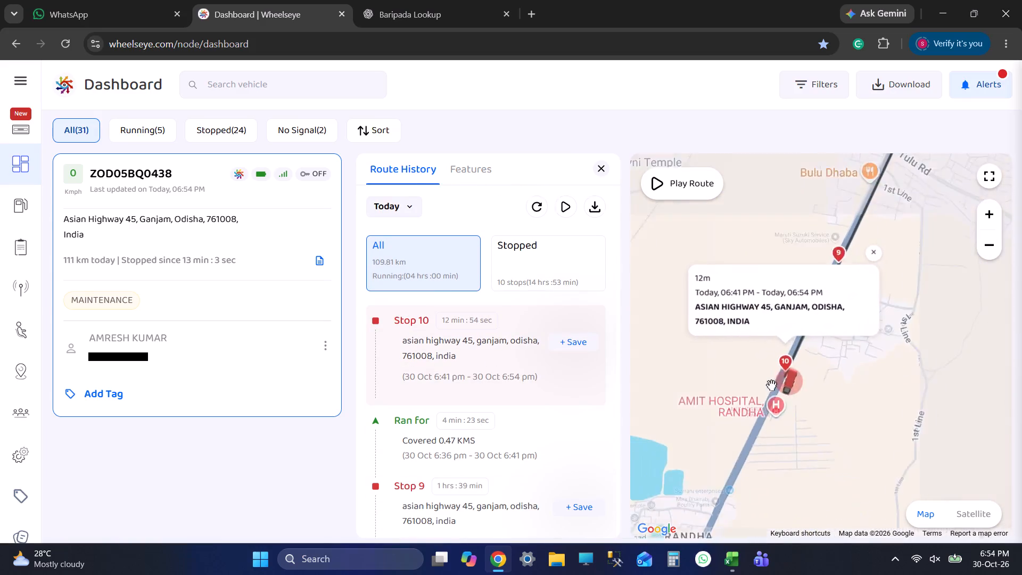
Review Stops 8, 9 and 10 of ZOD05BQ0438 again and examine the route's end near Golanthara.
{"action": "scroll", "coordinate": [771, 385], "scroll_direction": "down", "scroll_amount": 1}
{"action": "scroll", "coordinate": [550, 409], "scroll_direction": "down", "scroll_amount": 4}
{"action": "left_click", "coordinate": [512, 391]}
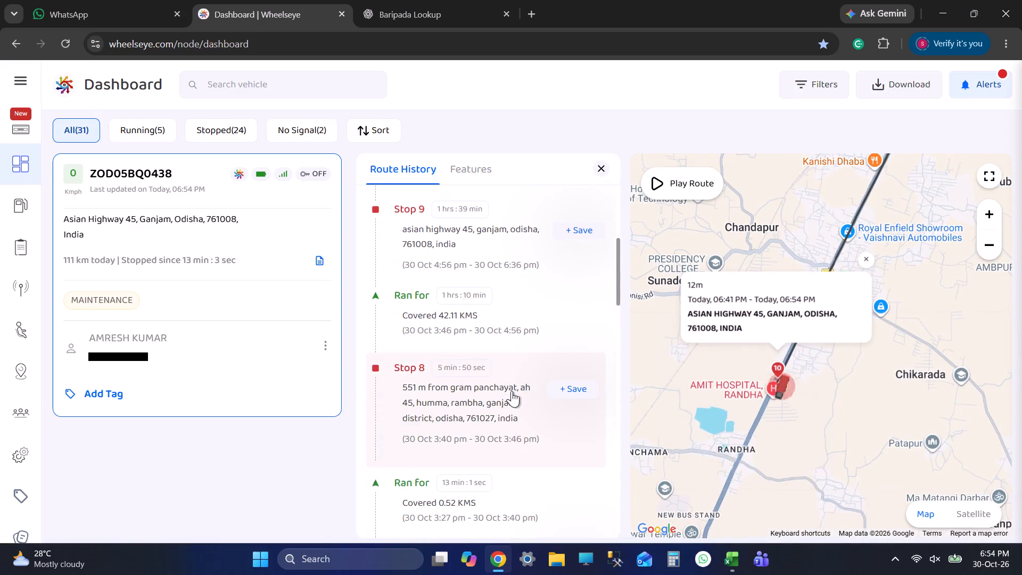
{"action": "scroll", "coordinate": [512, 391], "scroll_direction": "up", "scroll_amount": 4}
{"action": "left_click", "coordinate": [502, 442]}
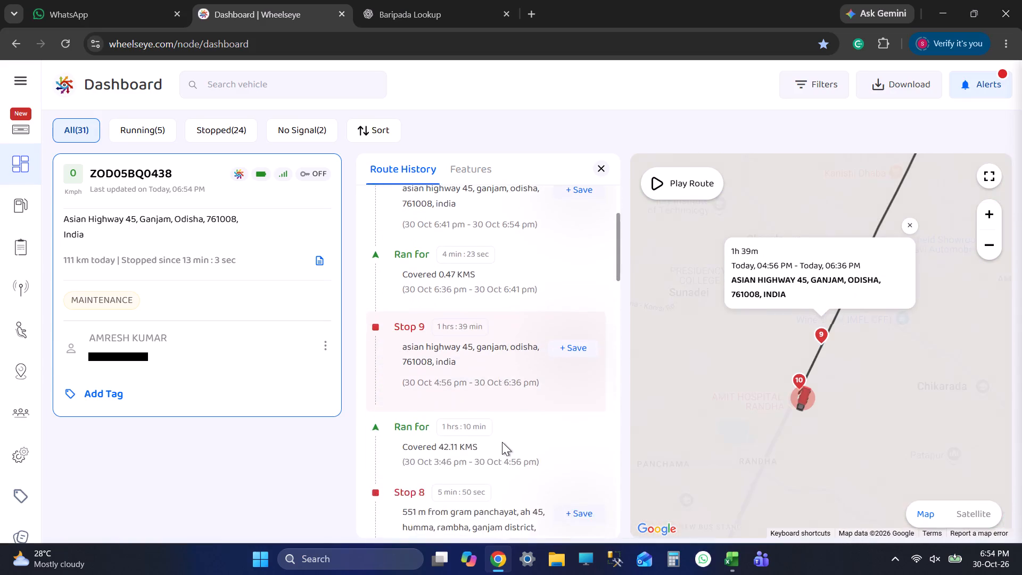
{"action": "scroll", "coordinate": [502, 442], "scroll_direction": "up", "scroll_amount": 3}
{"action": "left_click", "coordinate": [489, 327]}
{"action": "scroll", "coordinate": [722, 402], "scroll_direction": "down", "scroll_amount": 7}
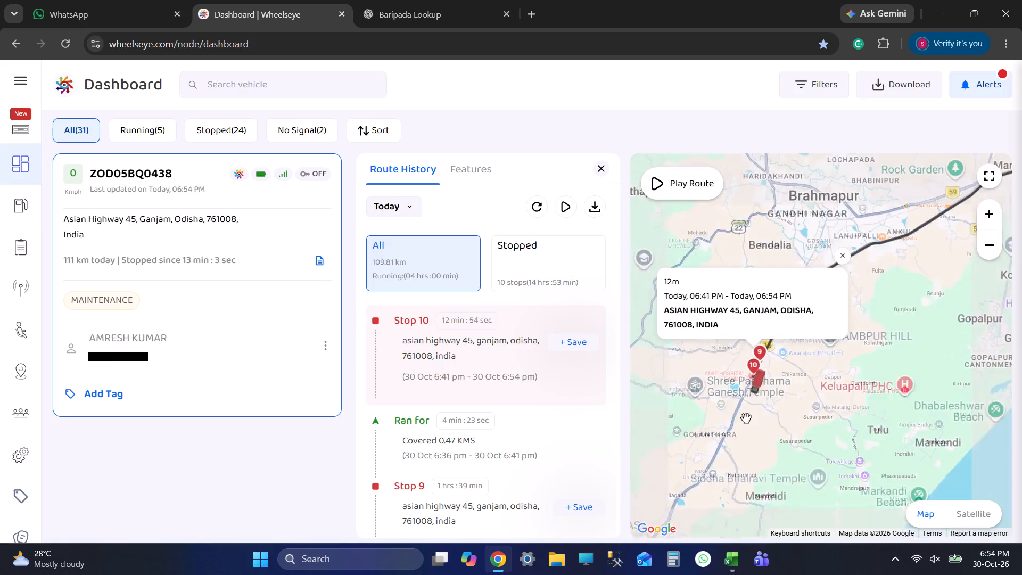
{"action": "left_click_drag", "start_coordinate": [746, 419], "coordinate": [743, 364]}
{"action": "scroll", "coordinate": [729, 390], "scroll_direction": "down", "scroll_amount": 2}
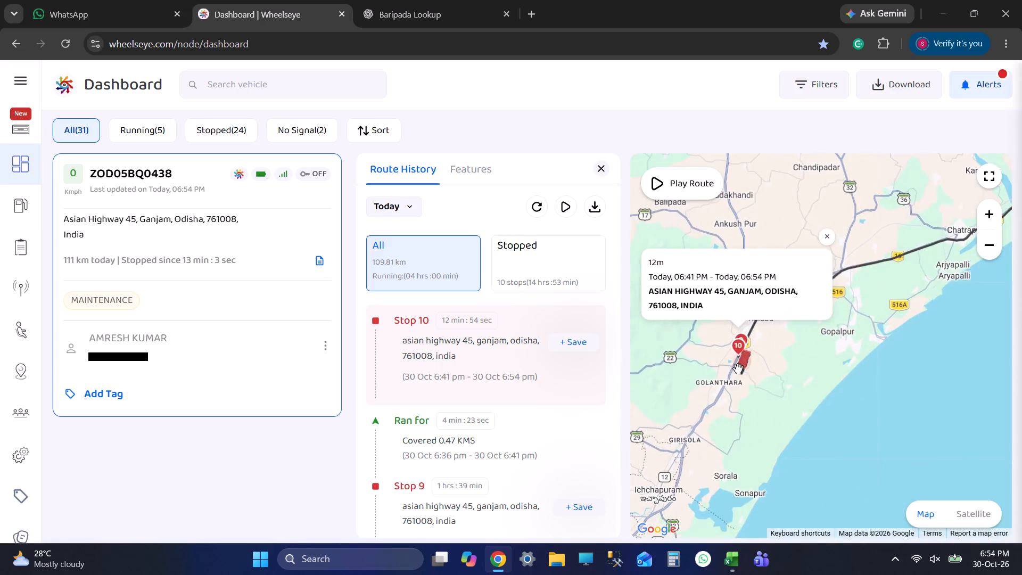
{"action": "scroll", "coordinate": [738, 368], "scroll_direction": "down", "scroll_amount": 1}
{"action": "scroll", "coordinate": [731, 371], "scroll_direction": "up", "scroll_amount": 14}
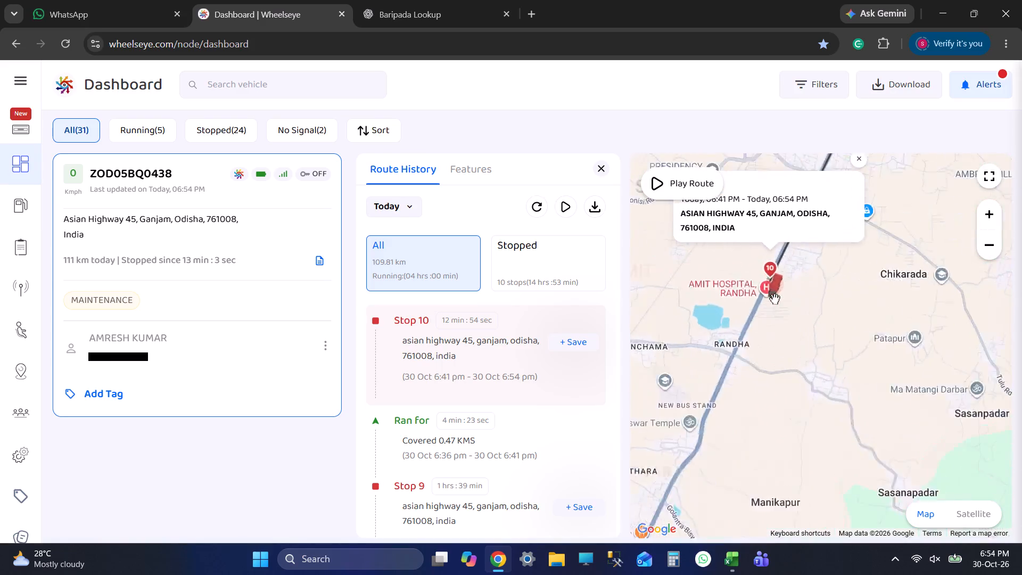
Examine the vehicle's position at Stop 10 near Amit Hospital, Randha, using satellite imagery.
{"action": "scroll", "coordinate": [774, 299], "scroll_direction": "up", "scroll_amount": 9}
{"action": "left_click_drag", "start_coordinate": [760, 266], "coordinate": [777, 351]}
{"action": "scroll", "coordinate": [761, 332], "scroll_direction": "up", "scroll_amount": 3}
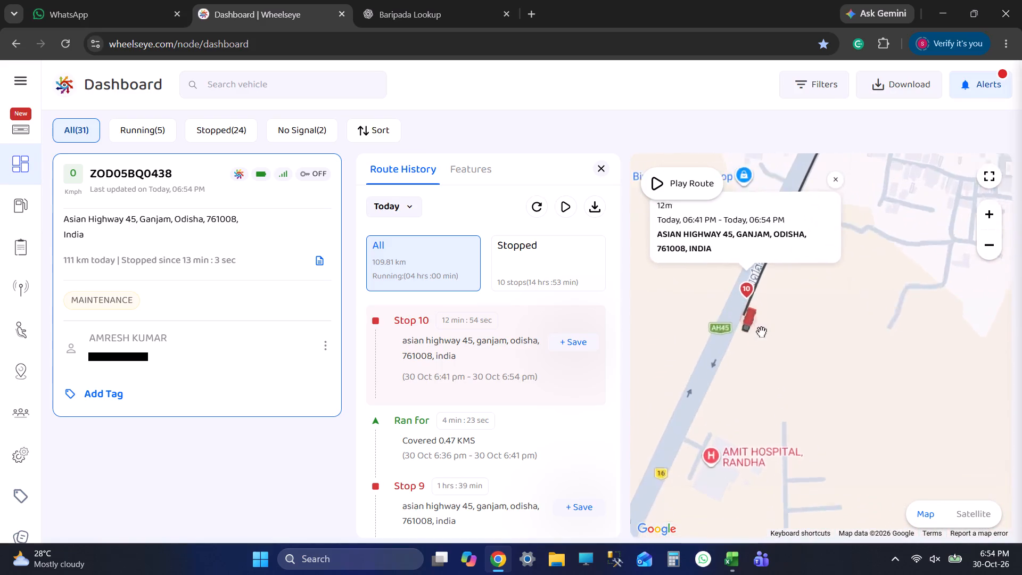
{"action": "scroll", "coordinate": [761, 332], "scroll_direction": "up", "scroll_amount": 2}
{"action": "left_click", "coordinate": [974, 517]}
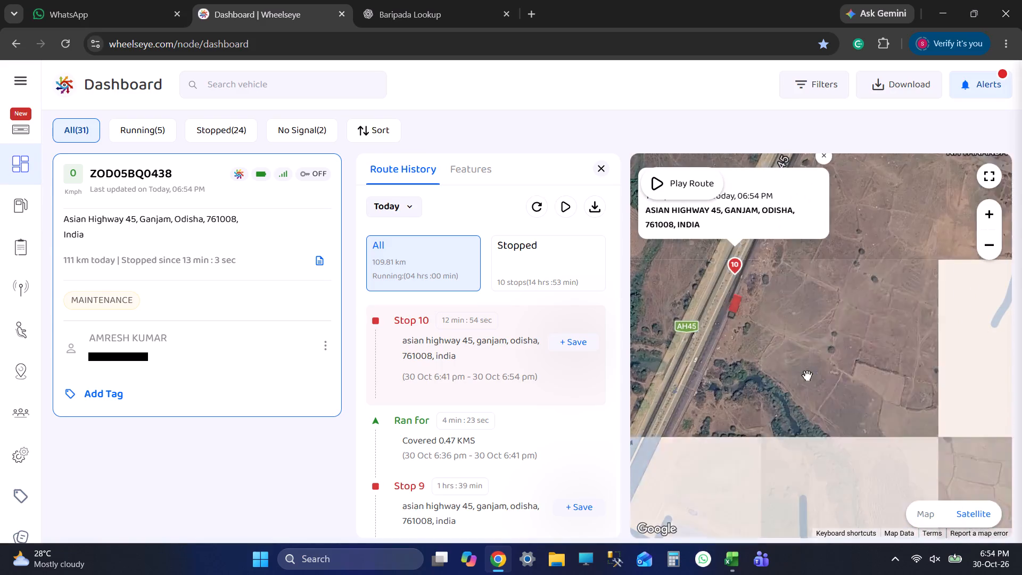
{"action": "scroll", "coordinate": [728, 310], "scroll_direction": "up", "scroll_amount": 3}
{"action": "scroll", "coordinate": [728, 310], "scroll_direction": "down", "scroll_amount": 11}
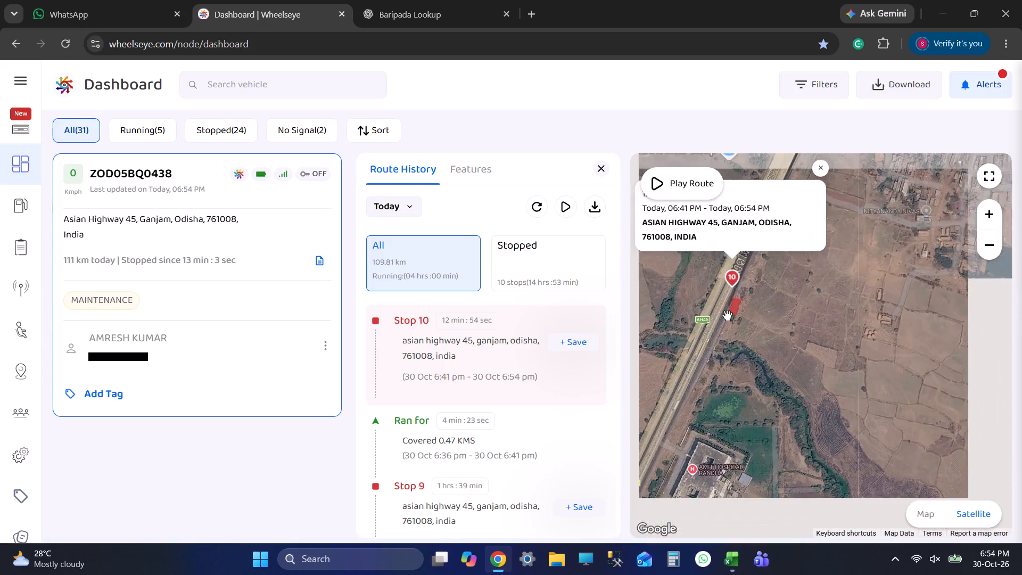
{"action": "scroll", "coordinate": [727, 315], "scroll_direction": "down", "scroll_amount": 4}
{"action": "scroll", "coordinate": [726, 328], "scroll_direction": "up", "scroll_amount": 1}
{"action": "scroll", "coordinate": [726, 328], "scroll_direction": "down", "scroll_amount": 7}
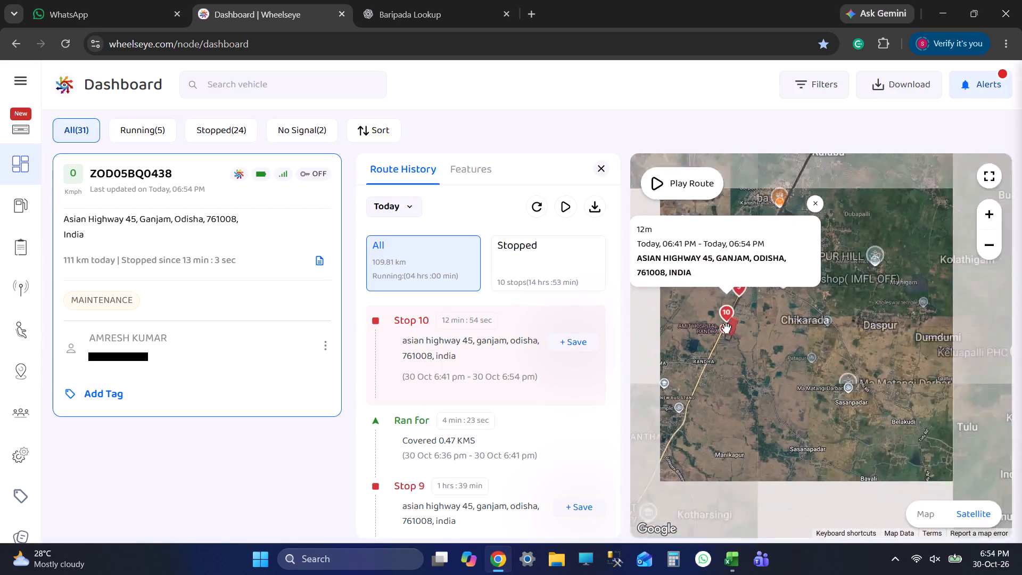
{"action": "scroll", "coordinate": [726, 328], "scroll_direction": "down", "scroll_amount": 1}
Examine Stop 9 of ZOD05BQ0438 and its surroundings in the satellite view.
{"action": "left_click", "coordinate": [469, 511]}
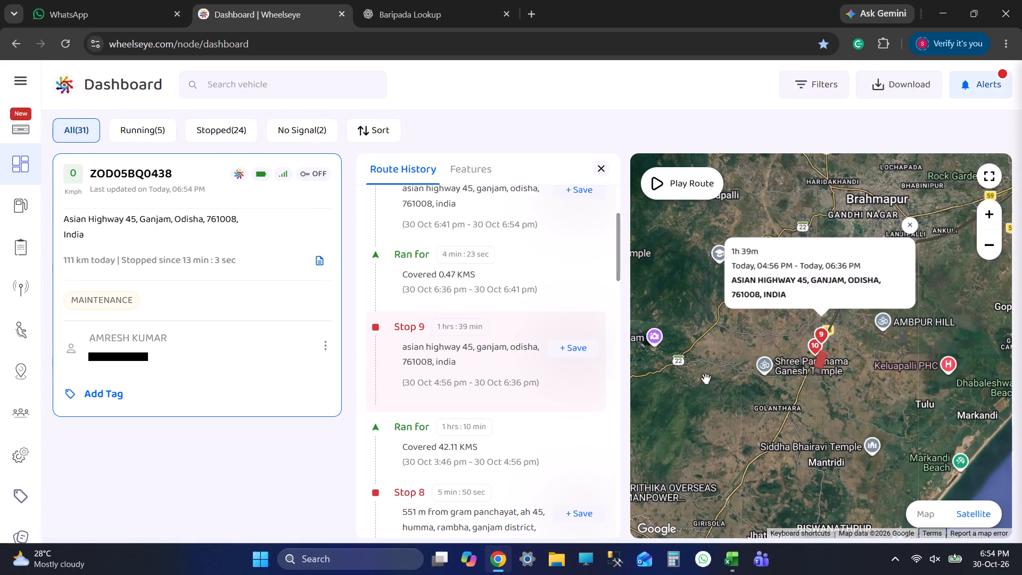
{"action": "scroll", "coordinate": [830, 341], "scroll_direction": "up", "scroll_amount": 6}
{"action": "left_click", "coordinate": [907, 230]}
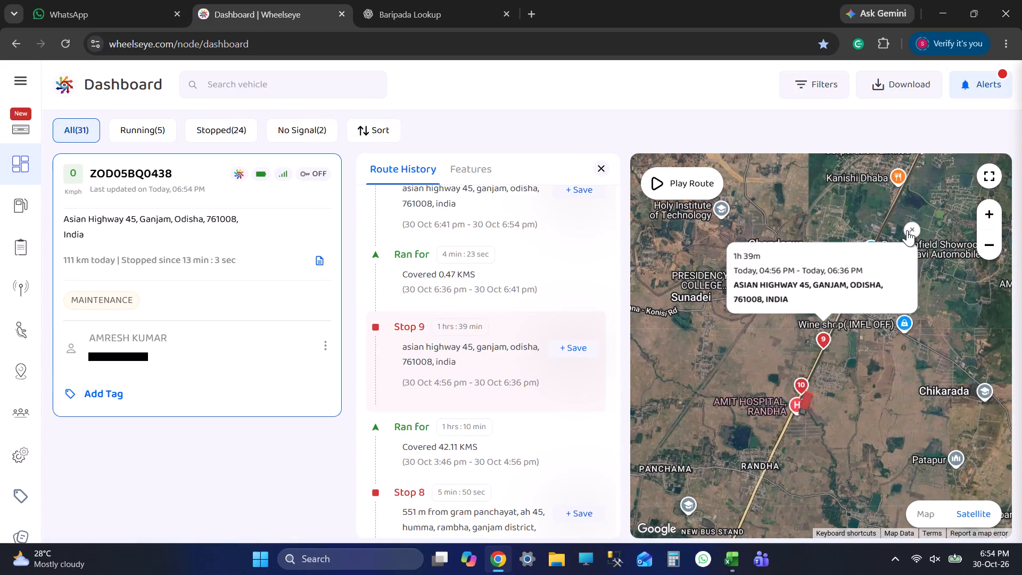
{"action": "scroll", "coordinate": [542, 383], "scroll_direction": "down", "scroll_amount": 7}
Reload the dashboard to show the whole fleet, examine the vehicles around Brahmapur, and identify the one near Khallikot.
{"action": "left_click", "coordinate": [68, 44]}
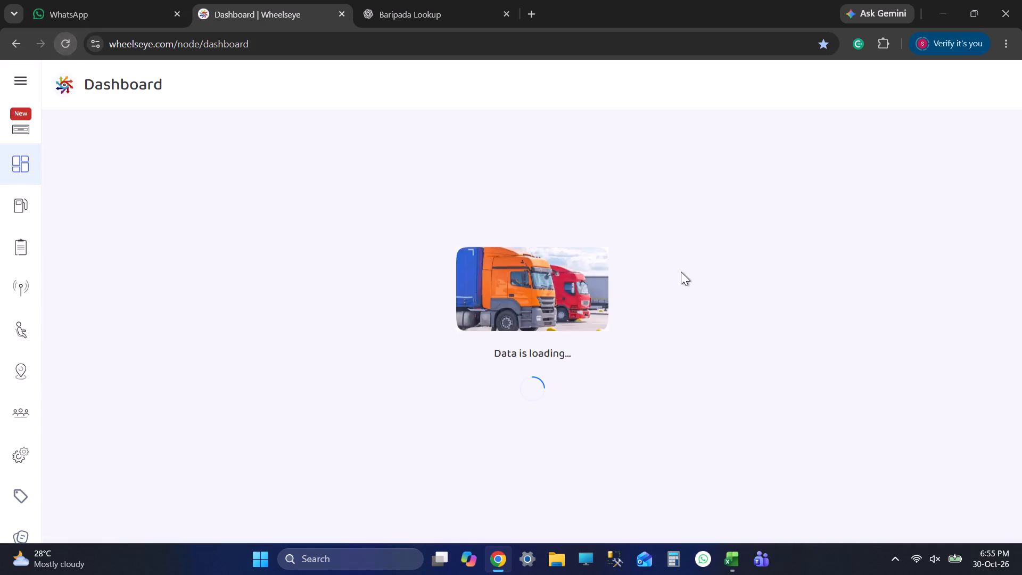
{"action": "left_click", "coordinate": [697, 334]}
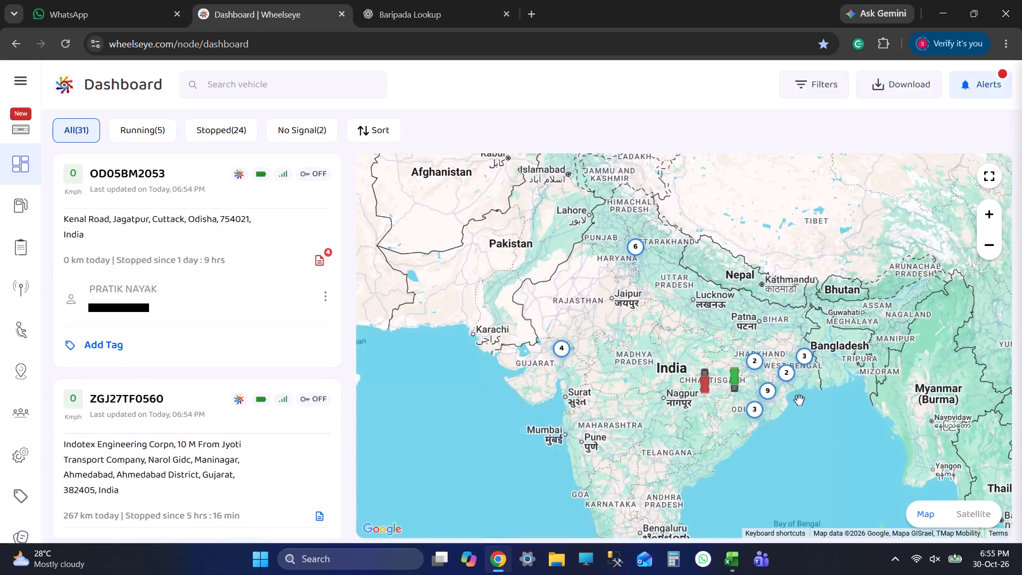
{"action": "scroll", "coordinate": [787, 405], "scroll_direction": "up", "scroll_amount": 7}
{"action": "scroll", "coordinate": [695, 471], "scroll_direction": "up", "scroll_amount": 11}
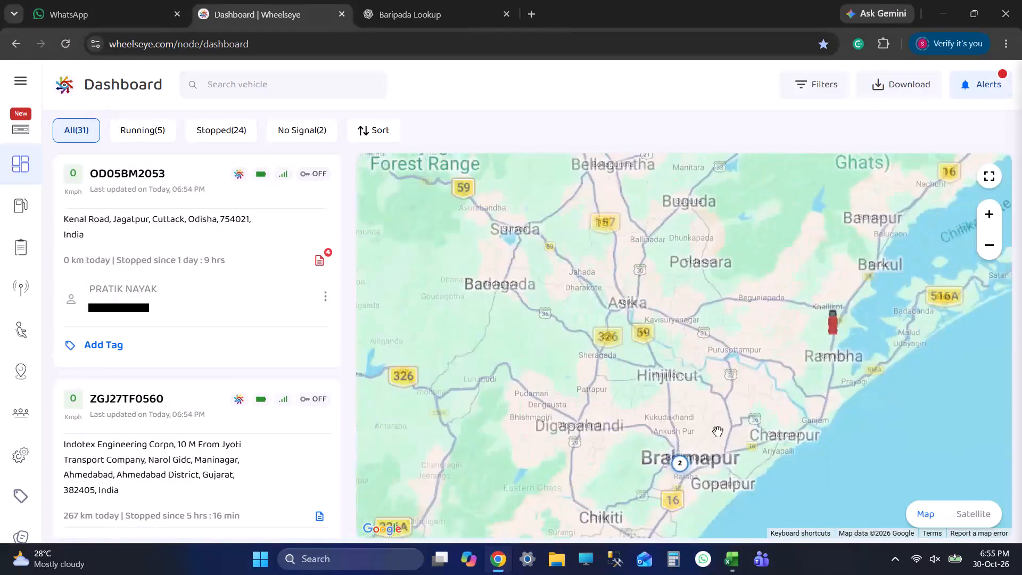
{"action": "scroll", "coordinate": [718, 431], "scroll_direction": "up", "scroll_amount": 2}
{"action": "left_click_drag", "start_coordinate": [667, 484], "coordinate": [805, 330]}
{"action": "scroll", "coordinate": [757, 405], "scroll_direction": "up", "scroll_amount": 3}
{"action": "scroll", "coordinate": [803, 373], "scroll_direction": "up", "scroll_amount": 3}
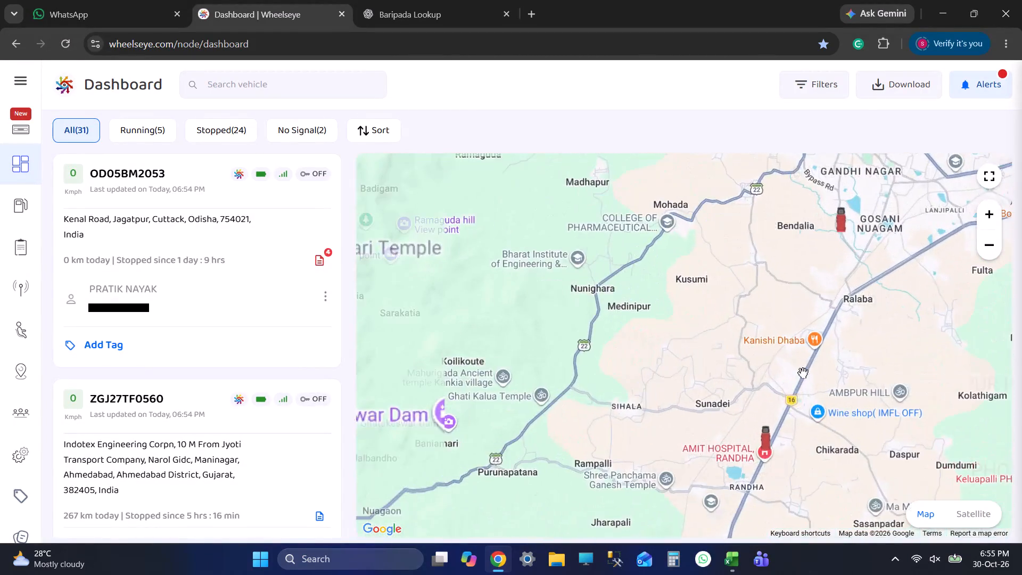
{"action": "scroll", "coordinate": [803, 373], "scroll_direction": "down", "scroll_amount": 6}
{"action": "left_click_drag", "start_coordinate": [855, 331], "coordinate": [803, 375]}
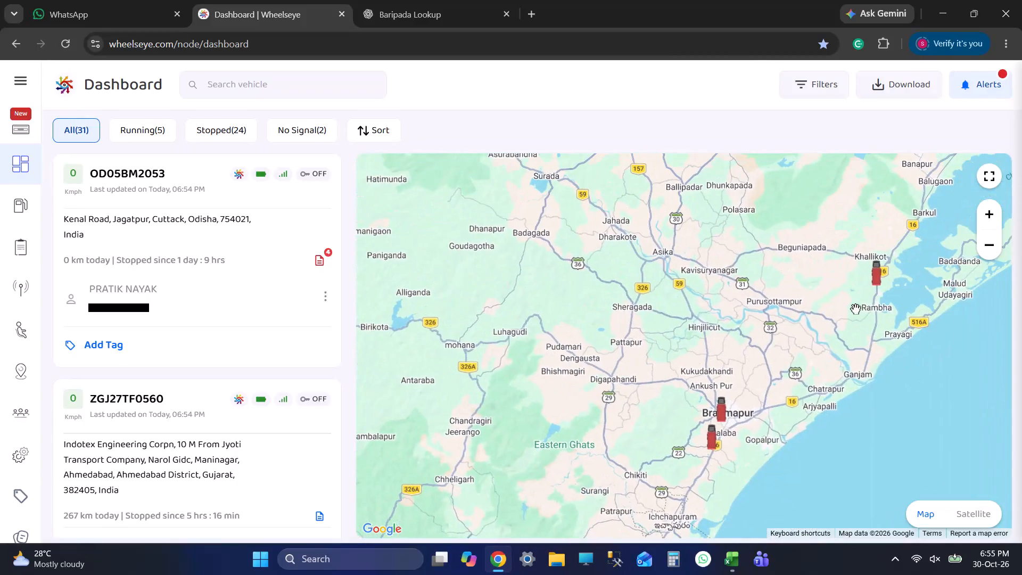
{"action": "left_click_drag", "start_coordinate": [855, 309], "coordinate": [768, 382]}
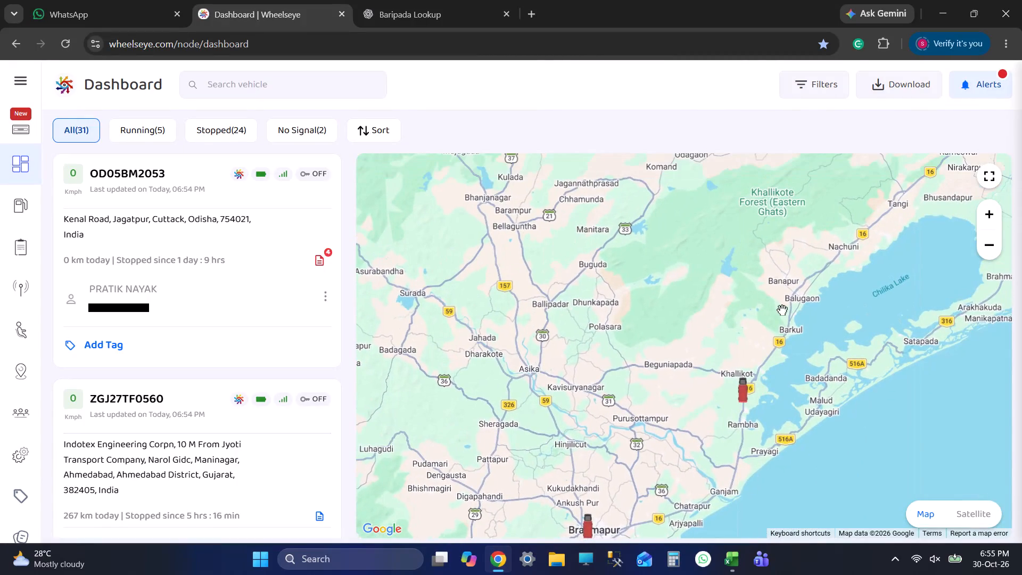
{"action": "scroll", "coordinate": [737, 388], "scroll_direction": "up", "scroll_amount": 3}
{"action": "left_click", "coordinate": [746, 412]}
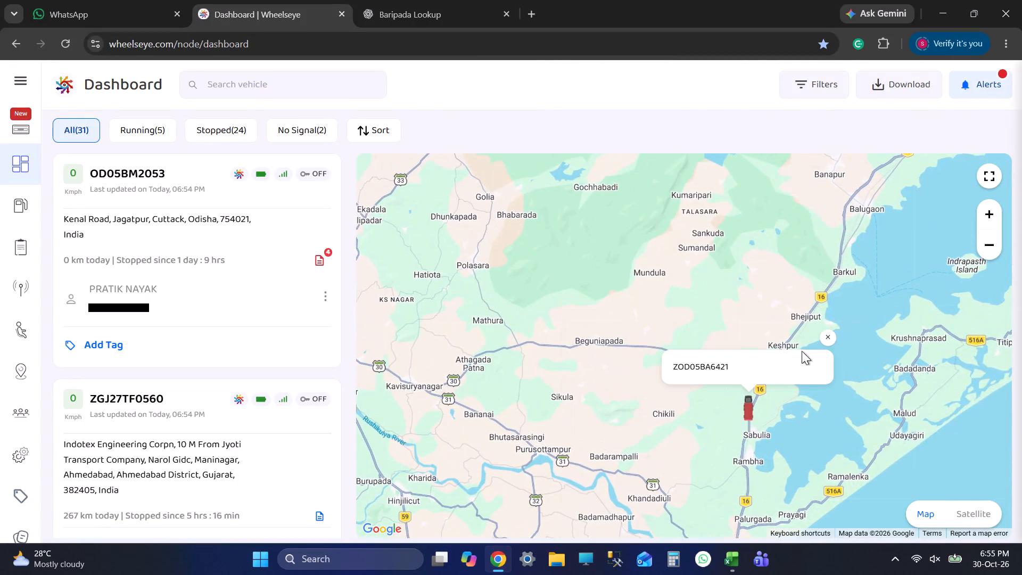
Identify the running vehicle near Nayagarh, on the road between Mahipur and Kalahandi.
{"action": "left_click", "coordinate": [828, 329]}
{"action": "left_click_drag", "start_coordinate": [699, 308], "coordinate": [670, 397]}
{"action": "scroll", "coordinate": [672, 382], "scroll_direction": "down", "scroll_amount": 5}
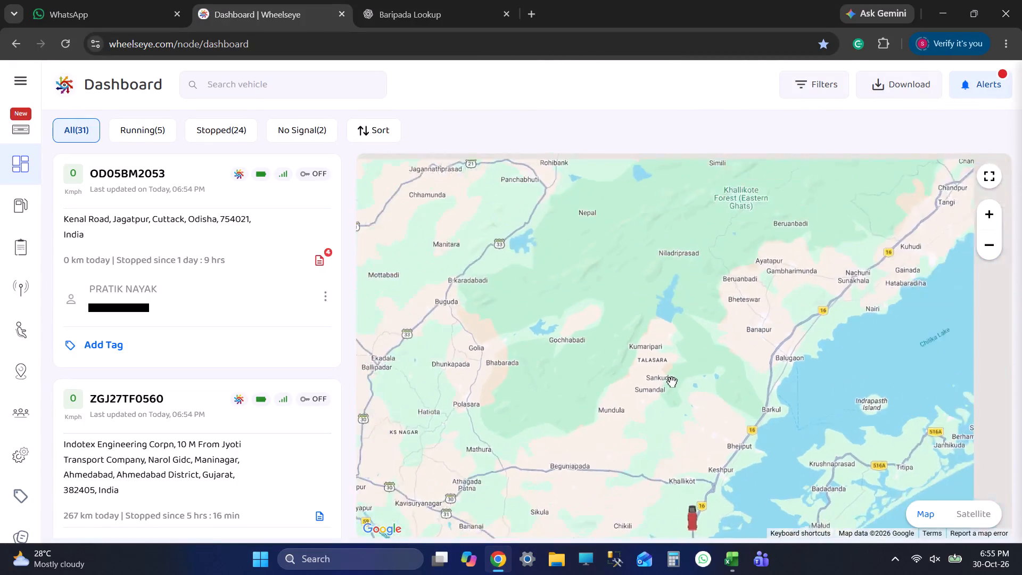
{"action": "scroll", "coordinate": [672, 382], "scroll_direction": "down", "scroll_amount": 4}
{"action": "left_click_drag", "start_coordinate": [698, 354], "coordinate": [674, 443]}
{"action": "scroll", "coordinate": [638, 324], "scroll_direction": "up", "scroll_amount": 4}
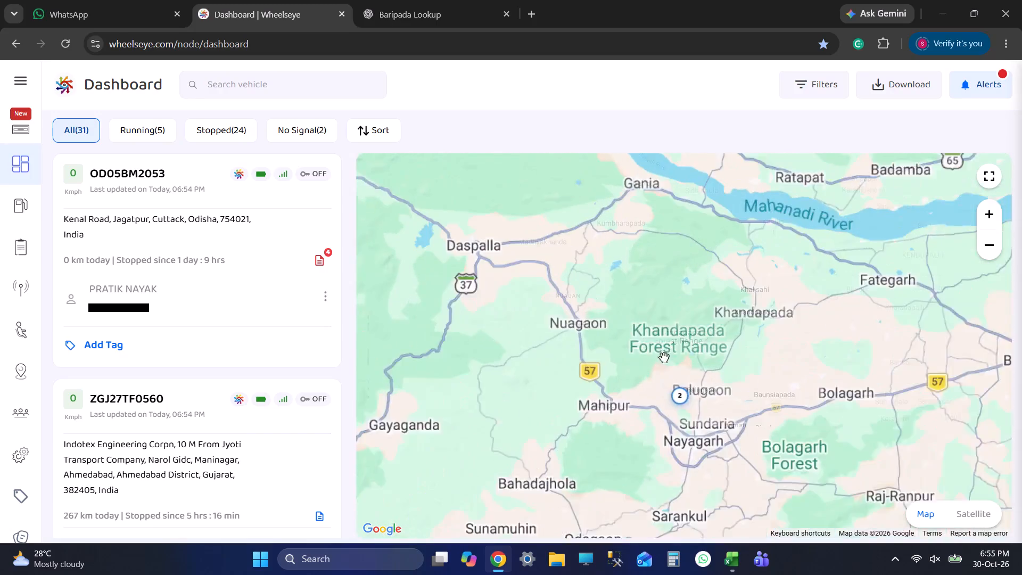
{"action": "scroll", "coordinate": [667, 410], "scroll_direction": "up", "scroll_amount": 3}
{"action": "left_click", "coordinate": [654, 430]}
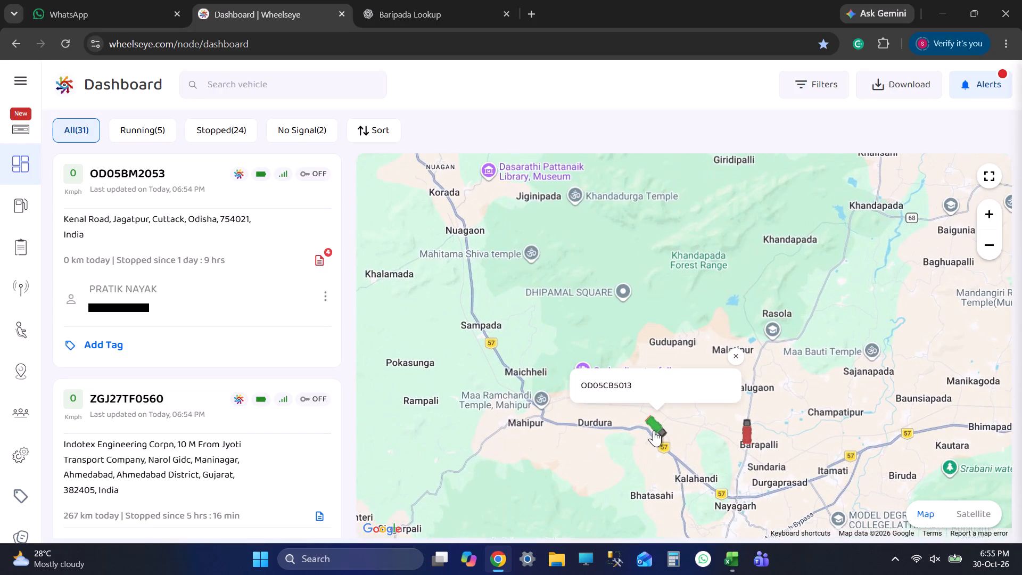
{"action": "left_click", "coordinate": [732, 355]}
Locate the running vehicle at Bargarh, identify it, and examine its position beside highway AH46.
{"action": "scroll", "coordinate": [735, 360], "scroll_direction": "down", "scroll_amount": 4}
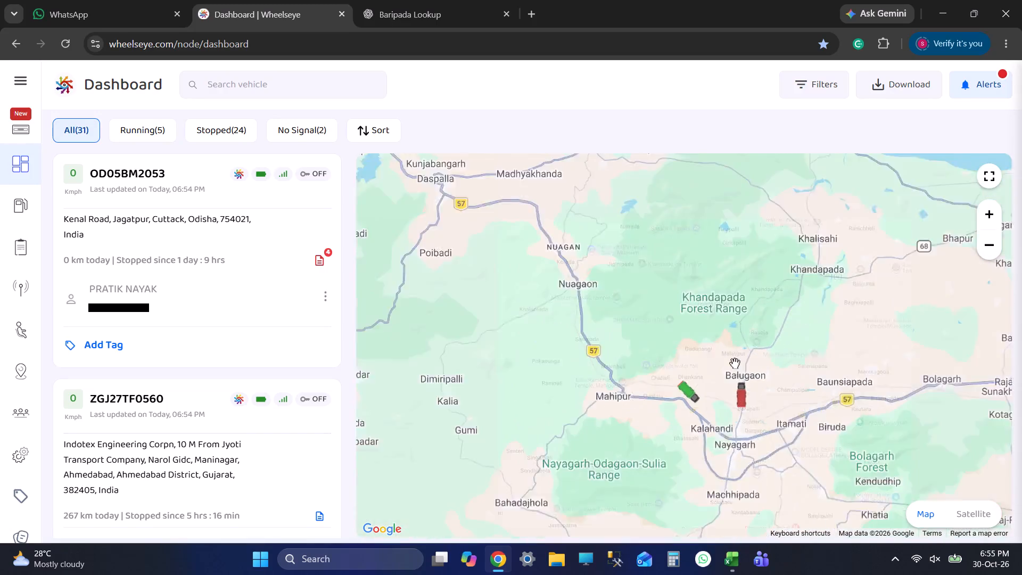
{"action": "scroll", "coordinate": [735, 363], "scroll_direction": "down", "scroll_amount": 4}
{"action": "left_click_drag", "start_coordinate": [778, 302], "coordinate": [754, 346]}
{"action": "scroll", "coordinate": [751, 351], "scroll_direction": "down", "scroll_amount": 6}
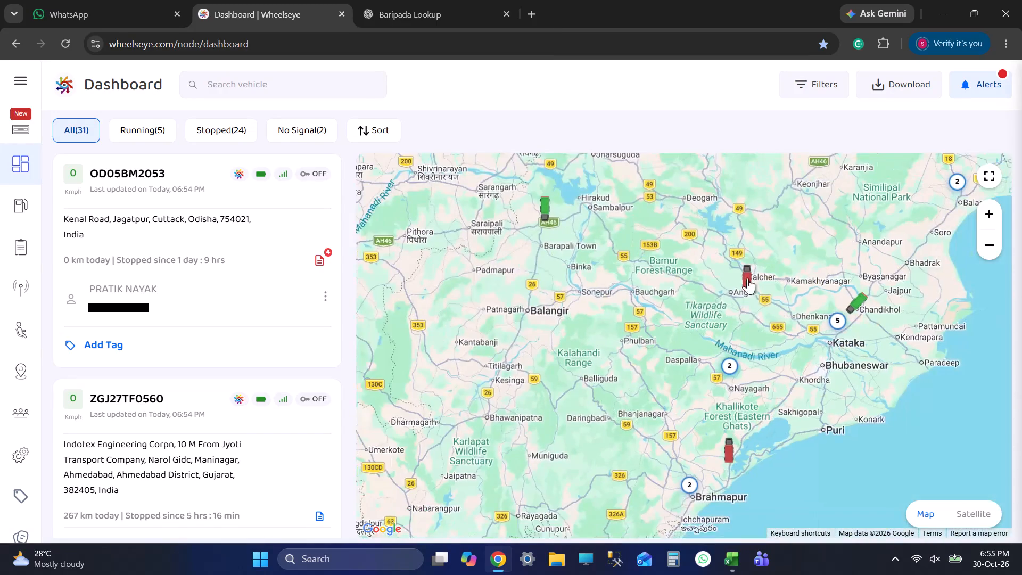
{"action": "scroll", "coordinate": [670, 294], "scroll_direction": "down", "scroll_amount": 2}
{"action": "left_click_drag", "start_coordinate": [565, 267], "coordinate": [605, 282]}
{"action": "scroll", "coordinate": [632, 269], "scroll_direction": "up", "scroll_amount": 8}
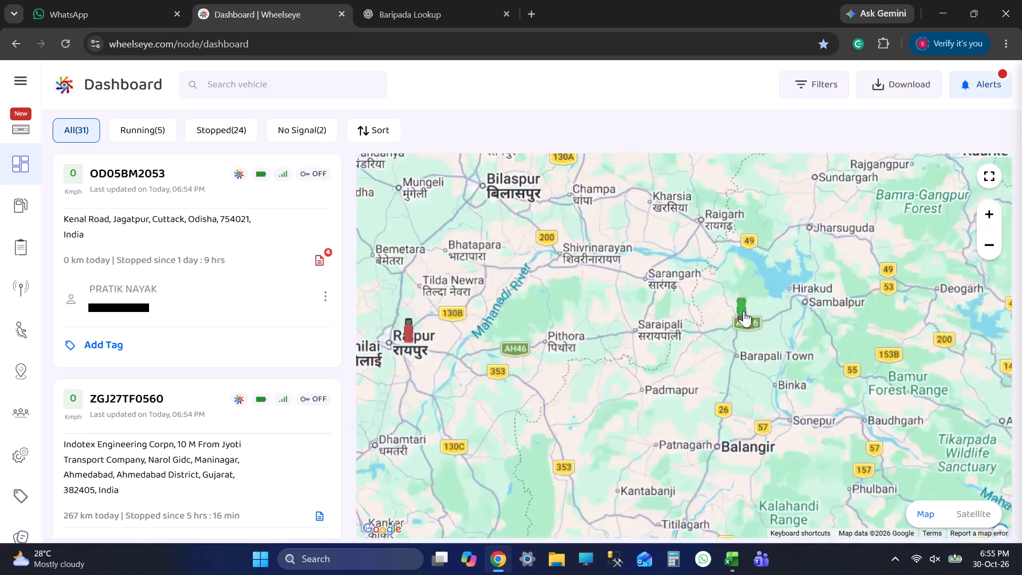
{"action": "scroll", "coordinate": [744, 311], "scroll_direction": "up", "scroll_amount": 4}
{"action": "scroll", "coordinate": [786, 331], "scroll_direction": "up", "scroll_amount": 3}
{"action": "scroll", "coordinate": [744, 370], "scroll_direction": "up", "scroll_amount": 6}
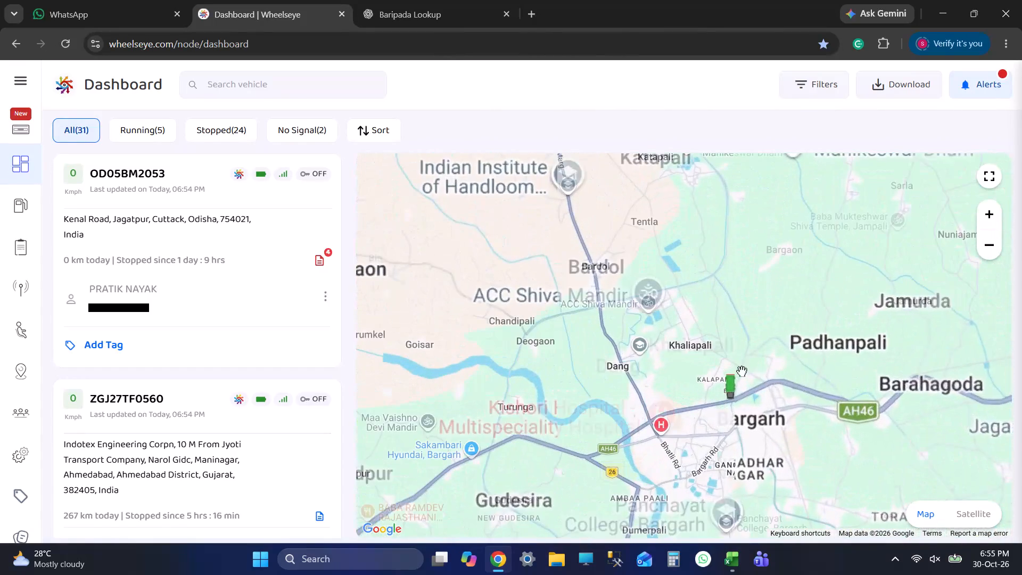
{"action": "left_click", "coordinate": [724, 406]}
{"action": "left_click", "coordinate": [730, 387]}
{"action": "scroll", "coordinate": [746, 402], "scroll_direction": "up", "scroll_amount": 6}
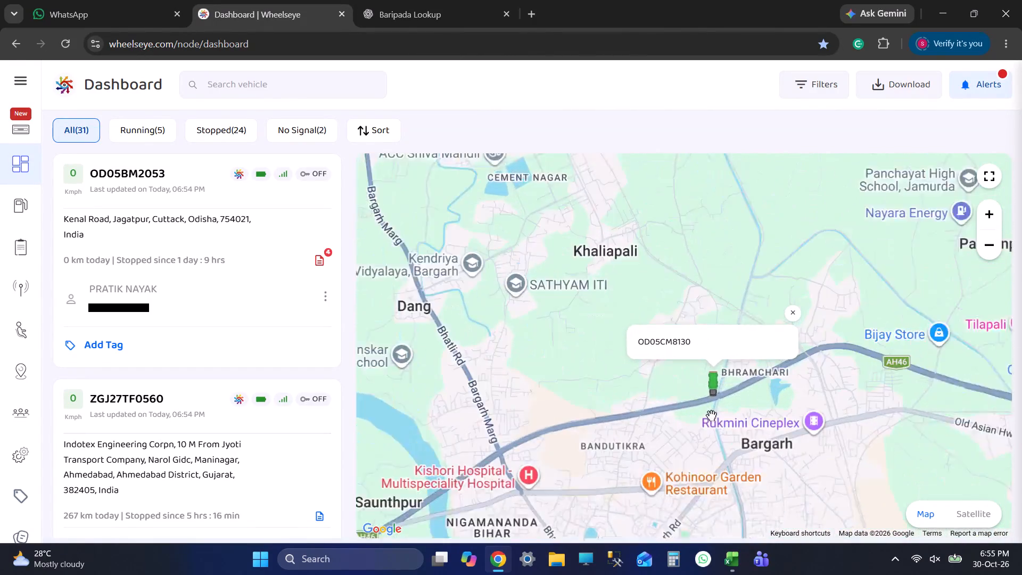
{"action": "scroll", "coordinate": [712, 417], "scroll_direction": "up", "scroll_amount": 1}
{"action": "scroll", "coordinate": [712, 417], "scroll_direction": "down", "scroll_amount": 7}
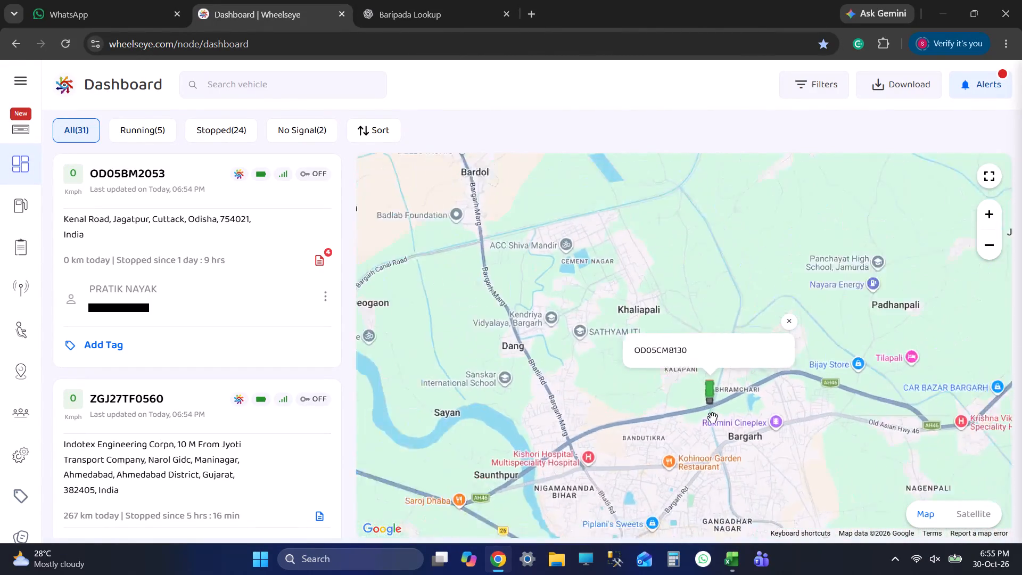
{"action": "scroll", "coordinate": [712, 417], "scroll_direction": "down", "scroll_amount": 12}
{"action": "scroll", "coordinate": [712, 417], "scroll_direction": "up", "scroll_amount": 1}
Locate the stopped vehicle east of Raipur near Serikhedi and identify it.
{"action": "scroll", "coordinate": [712, 417], "scroll_direction": "down", "scroll_amount": 3}
{"action": "left_click_drag", "start_coordinate": [549, 400], "coordinate": [688, 373]}
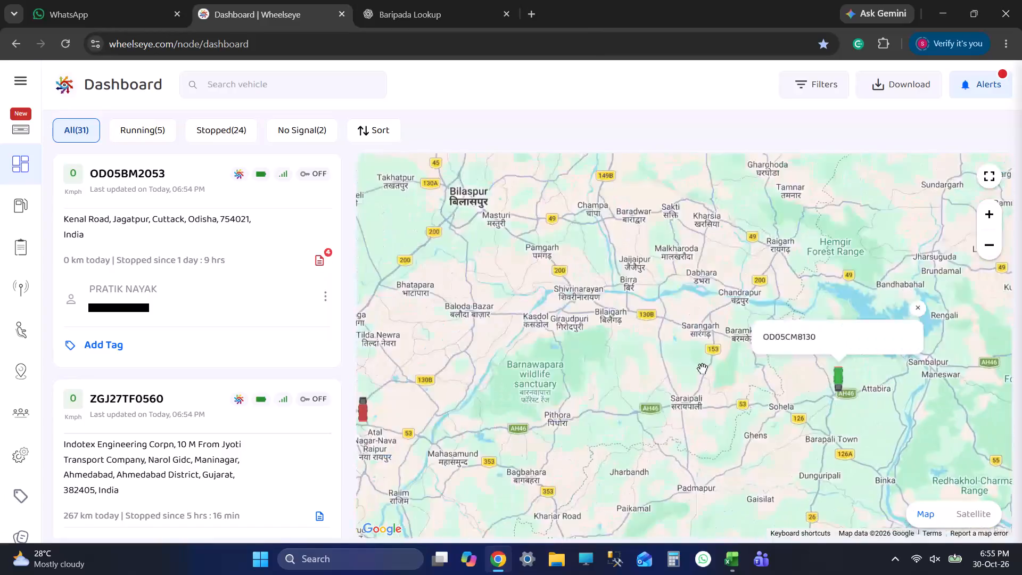
{"action": "scroll", "coordinate": [614, 365], "scroll_direction": "up", "scroll_amount": 7}
{"action": "scroll", "coordinate": [691, 397], "scroll_direction": "up", "scroll_amount": 7}
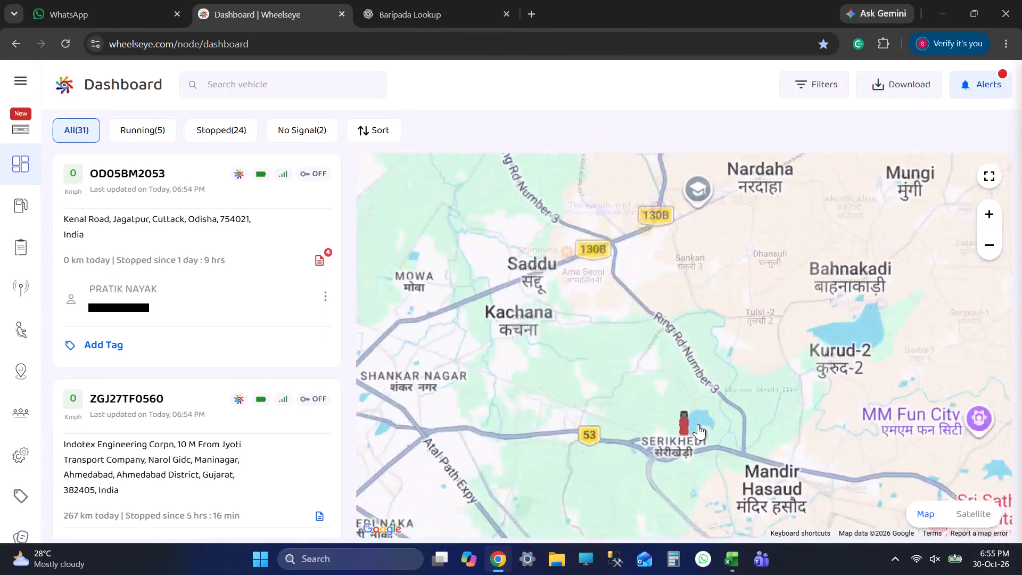
{"action": "scroll", "coordinate": [698, 424], "scroll_direction": "up", "scroll_amount": 5}
{"action": "left_click", "coordinate": [677, 468]}
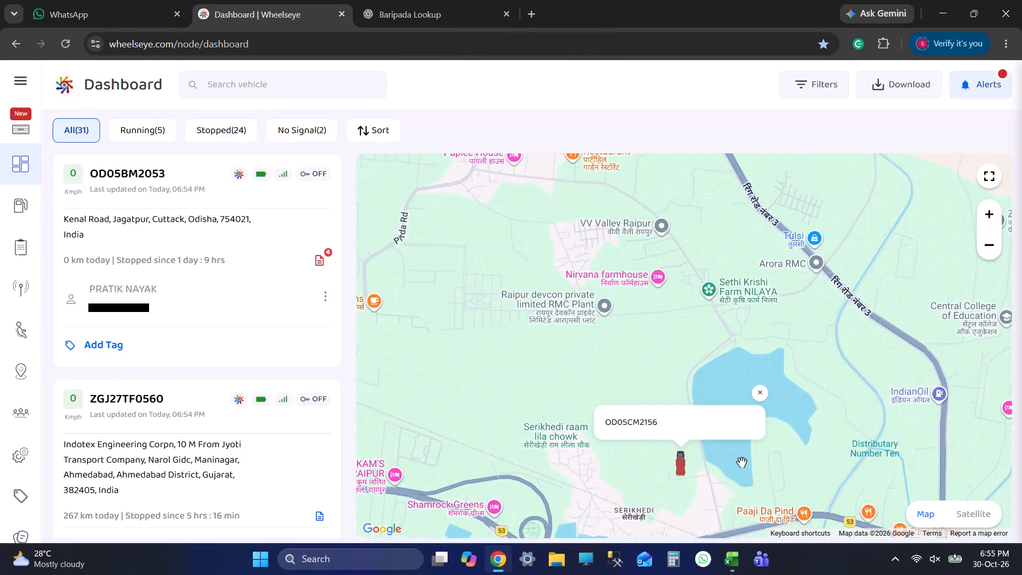
{"action": "scroll", "coordinate": [727, 472], "scroll_direction": "down", "scroll_amount": 2}
{"action": "scroll", "coordinate": [711, 470], "scroll_direction": "up", "scroll_amount": 3}
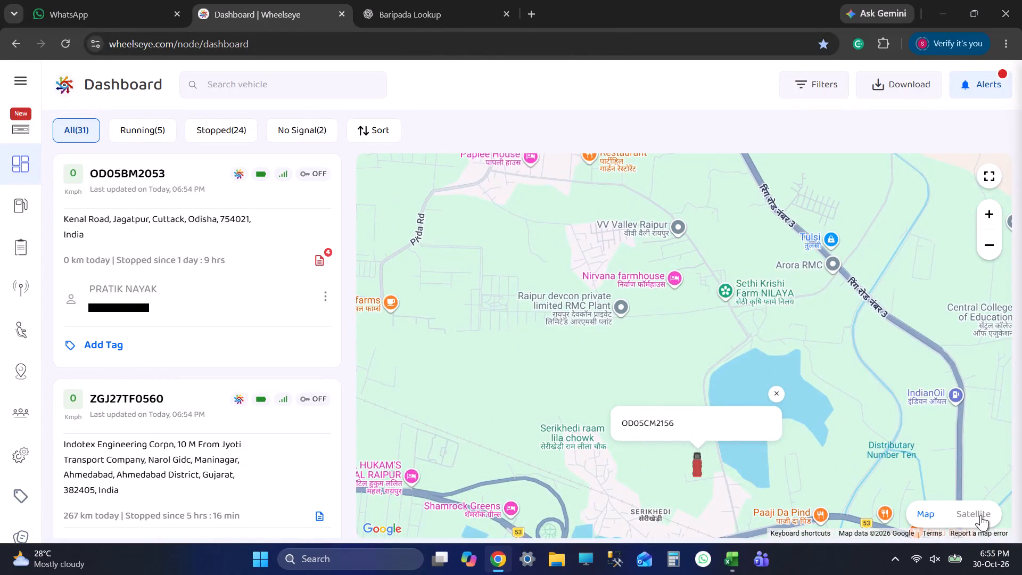
{"action": "left_click", "coordinate": [980, 515]}
{"action": "scroll", "coordinate": [700, 481], "scroll_direction": "up", "scroll_amount": 3}
{"action": "left_click_drag", "start_coordinate": [700, 465], "coordinate": [771, 440]}
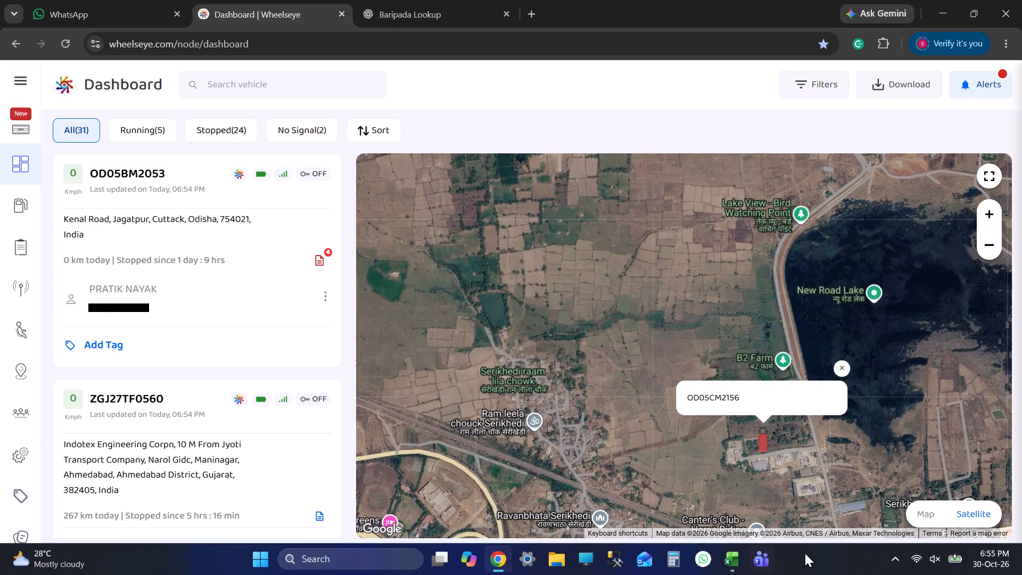
{"action": "scroll", "coordinate": [935, 451], "scroll_direction": "down", "scroll_amount": 2}
{"action": "left_click_drag", "start_coordinate": [935, 451], "coordinate": [900, 367]}
{"action": "scroll", "coordinate": [900, 384], "scroll_direction": "down", "scroll_amount": 1}
{"action": "left_click", "coordinate": [937, 292]}
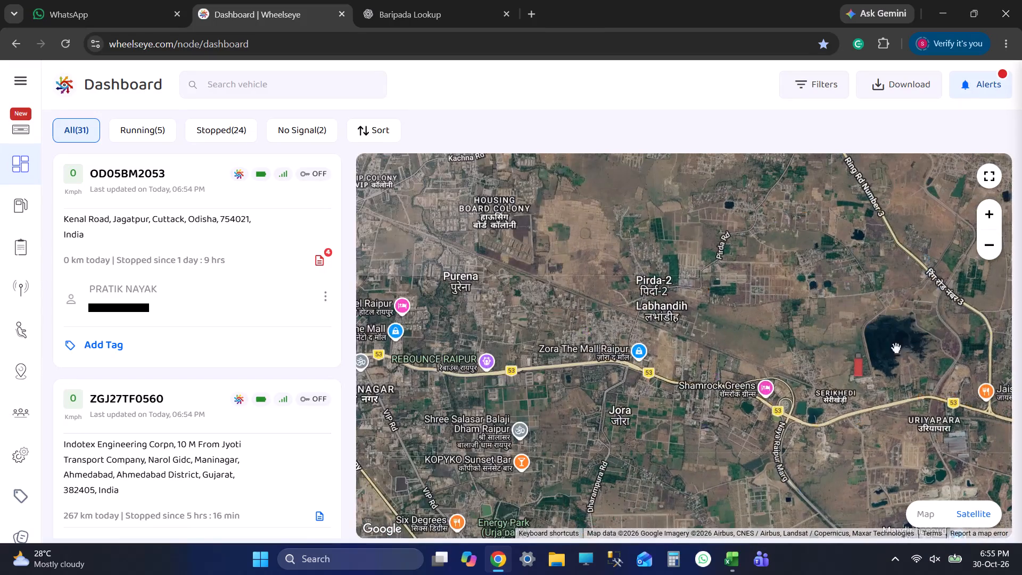
{"action": "scroll", "coordinate": [846, 398], "scroll_direction": "down", "scroll_amount": 1}
{"action": "scroll", "coordinate": [859, 392], "scroll_direction": "up", "scroll_amount": 1}
{"action": "scroll", "coordinate": [859, 392], "scroll_direction": "down", "scroll_amount": 1}
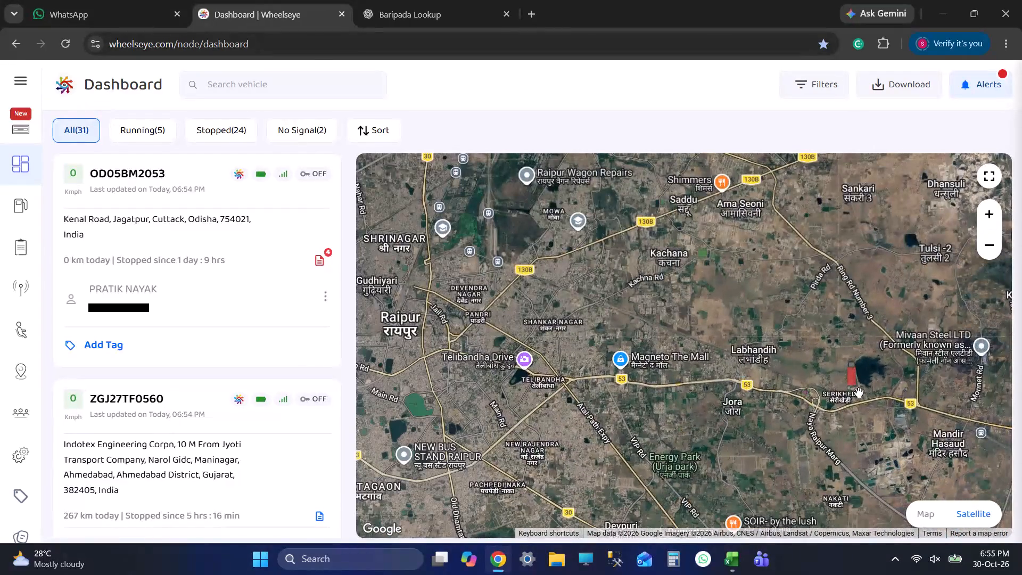
{"action": "scroll", "coordinate": [857, 393], "scroll_direction": "down", "scroll_amount": 1}
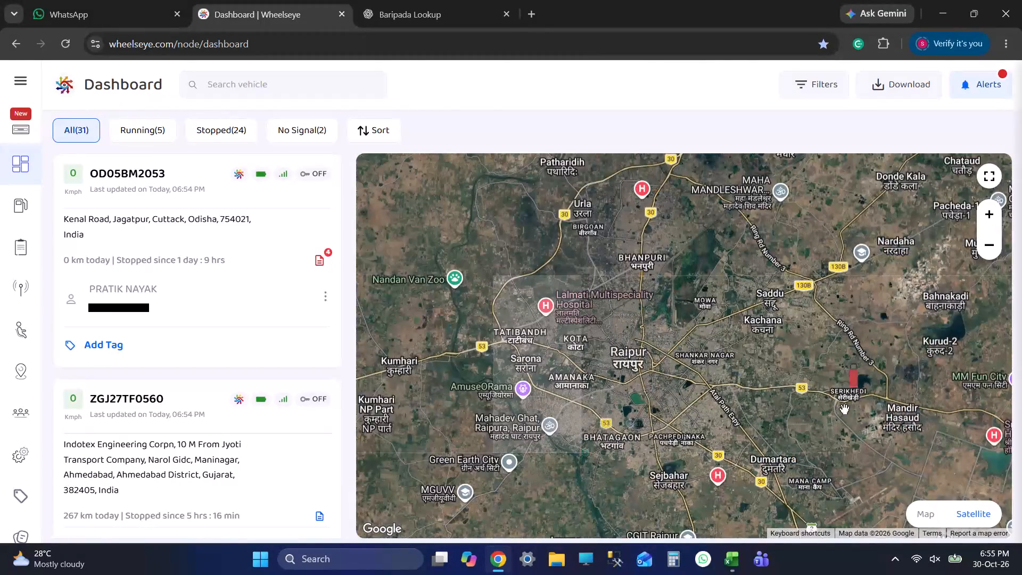
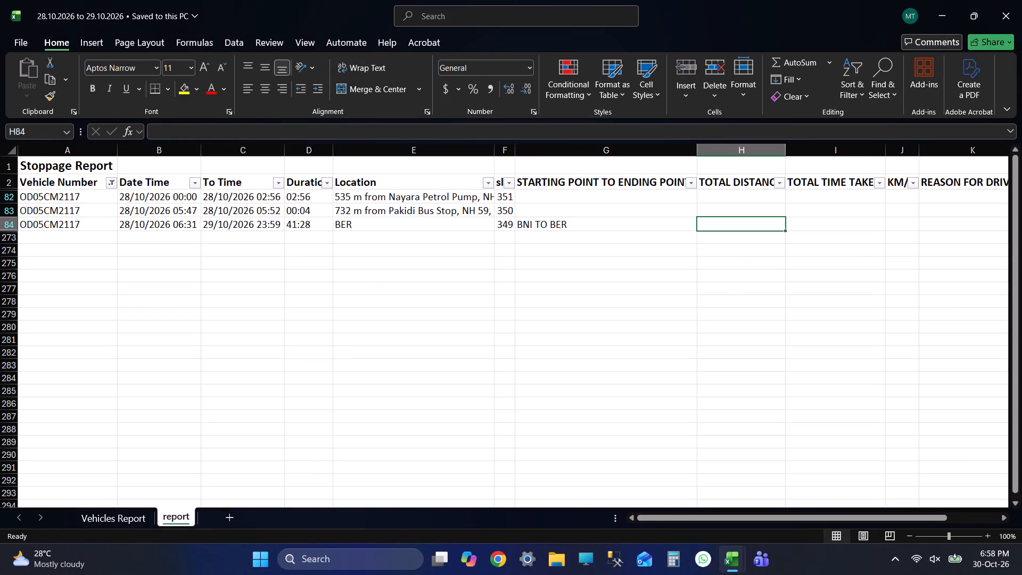
Save and close the 28.10.2026 to 29.10.2026 stoppage report workbook.
{"action": "key", "text": "ctrl+s"}
{"action": "left_click", "coordinate": [1021, 0]}
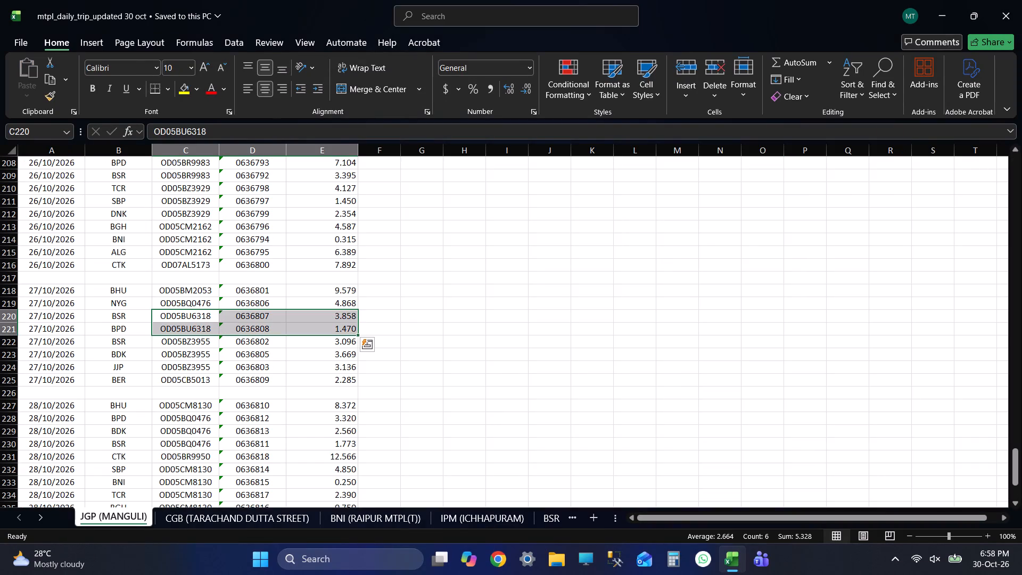
Save and close the mtpl_daily_trip_updated 30 oct workbook.
{"action": "key", "text": "ctrl+s"}
{"action": "left_click", "coordinate": [1021, 0]}
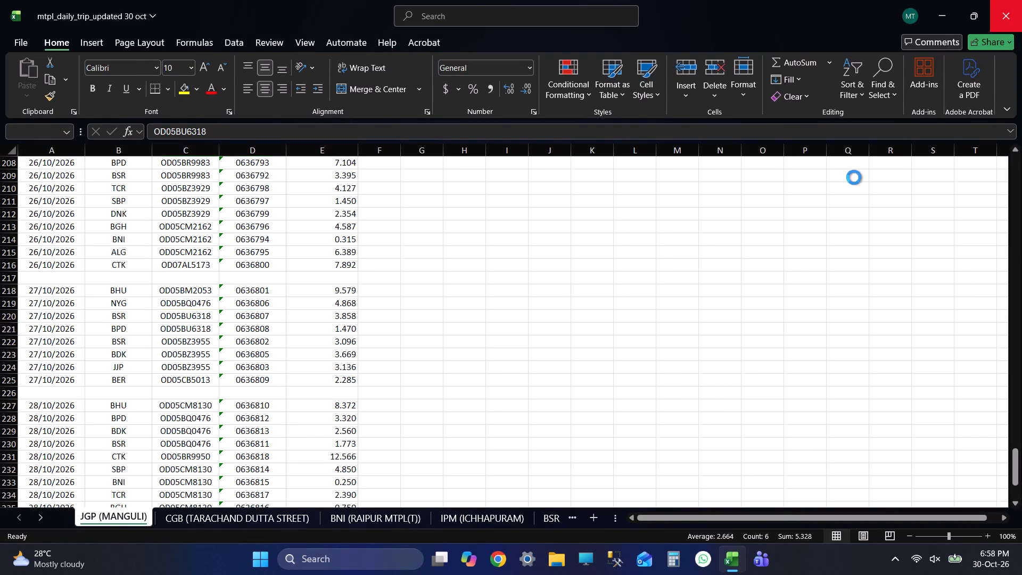
Close the open folder windows, including TRUCK BY PRADIP, to clear the desktop.
{"action": "key", "text": "alt+F4"}
{"action": "key", "text": "Return"}
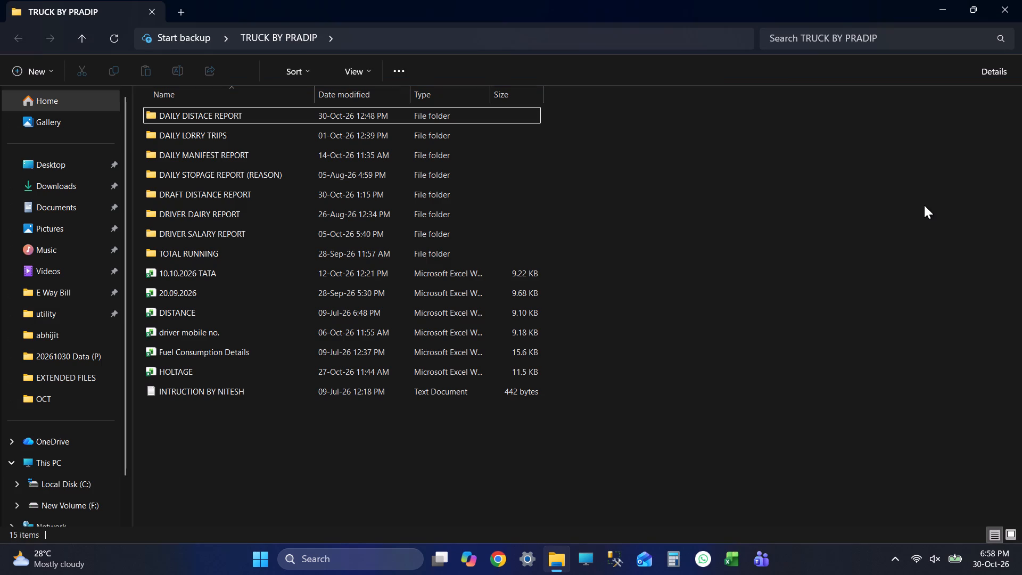
{"action": "left_click", "coordinate": [998, 0]}
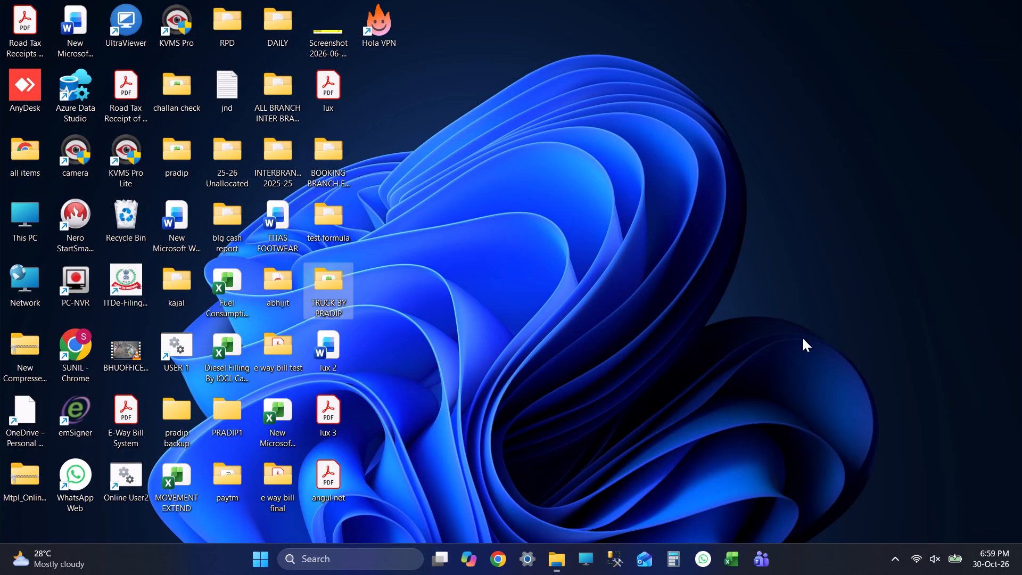
Shut down the computer from the desktop.
{"action": "key", "text": "alt+F4"}
{"action": "key", "text": "Return"}
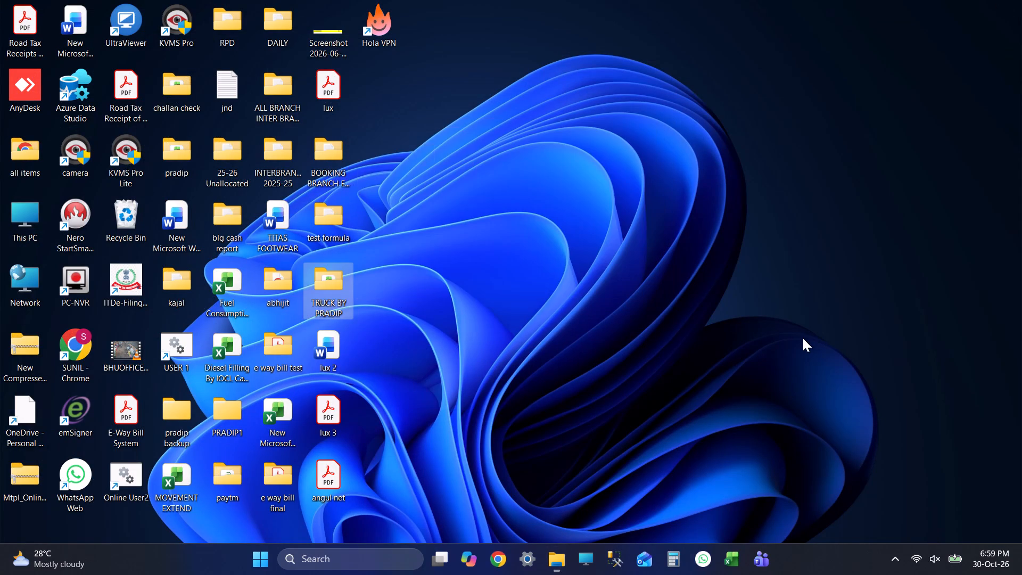